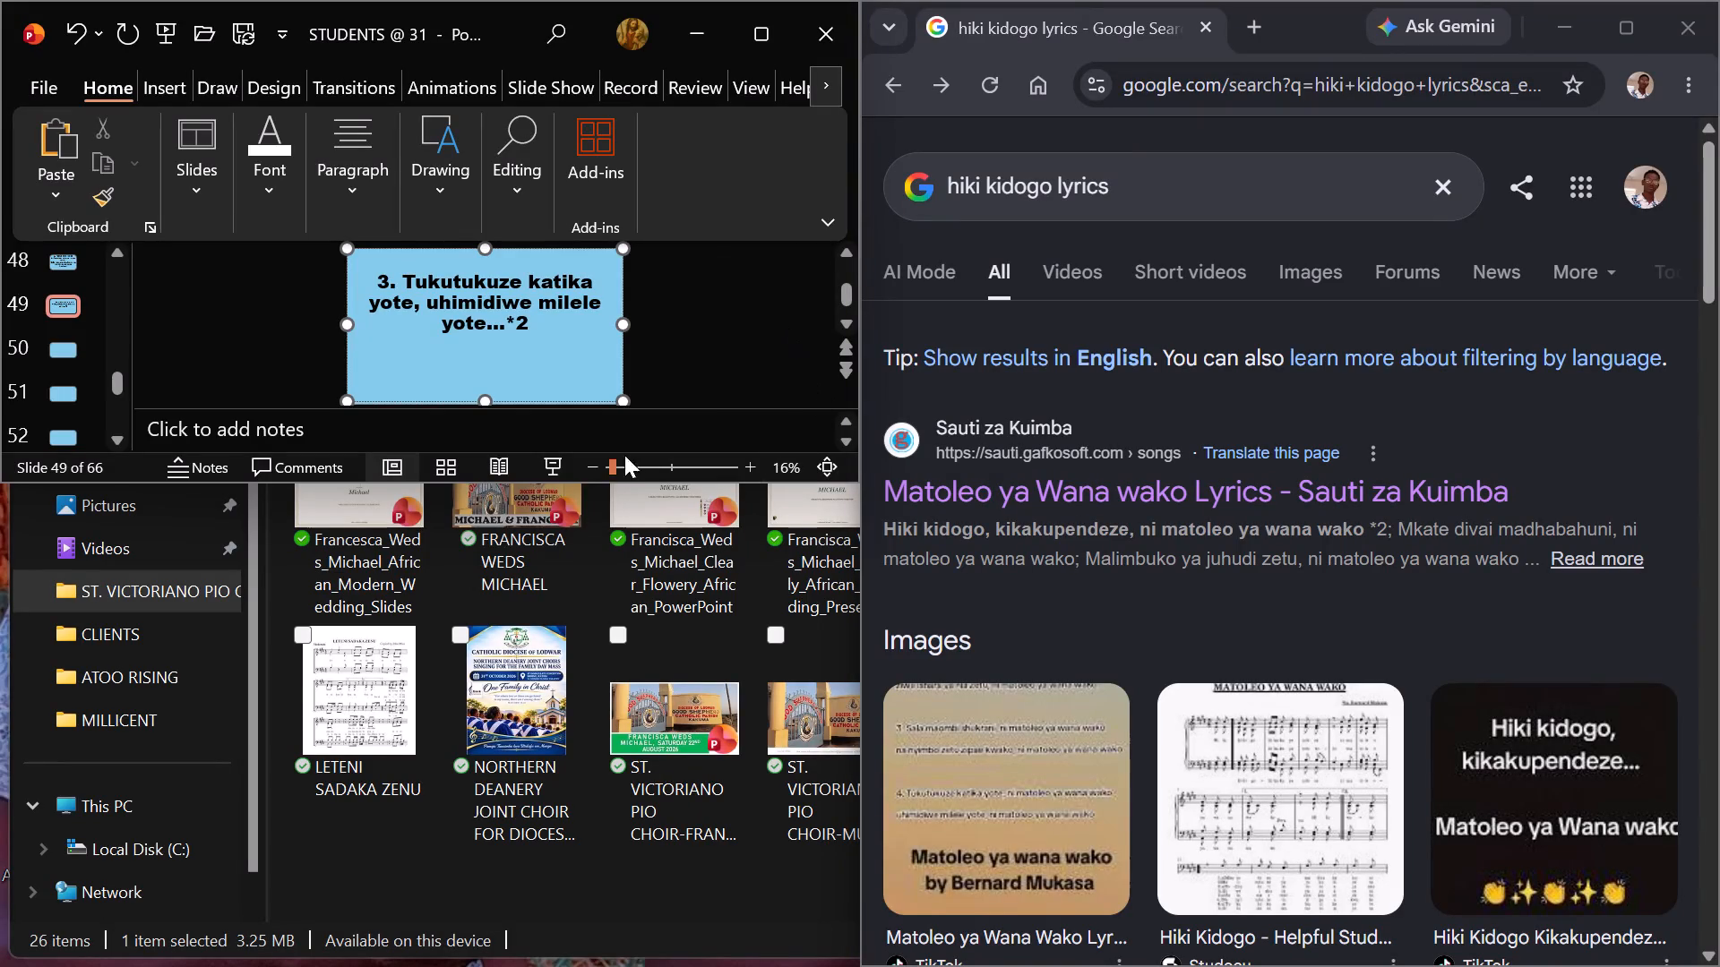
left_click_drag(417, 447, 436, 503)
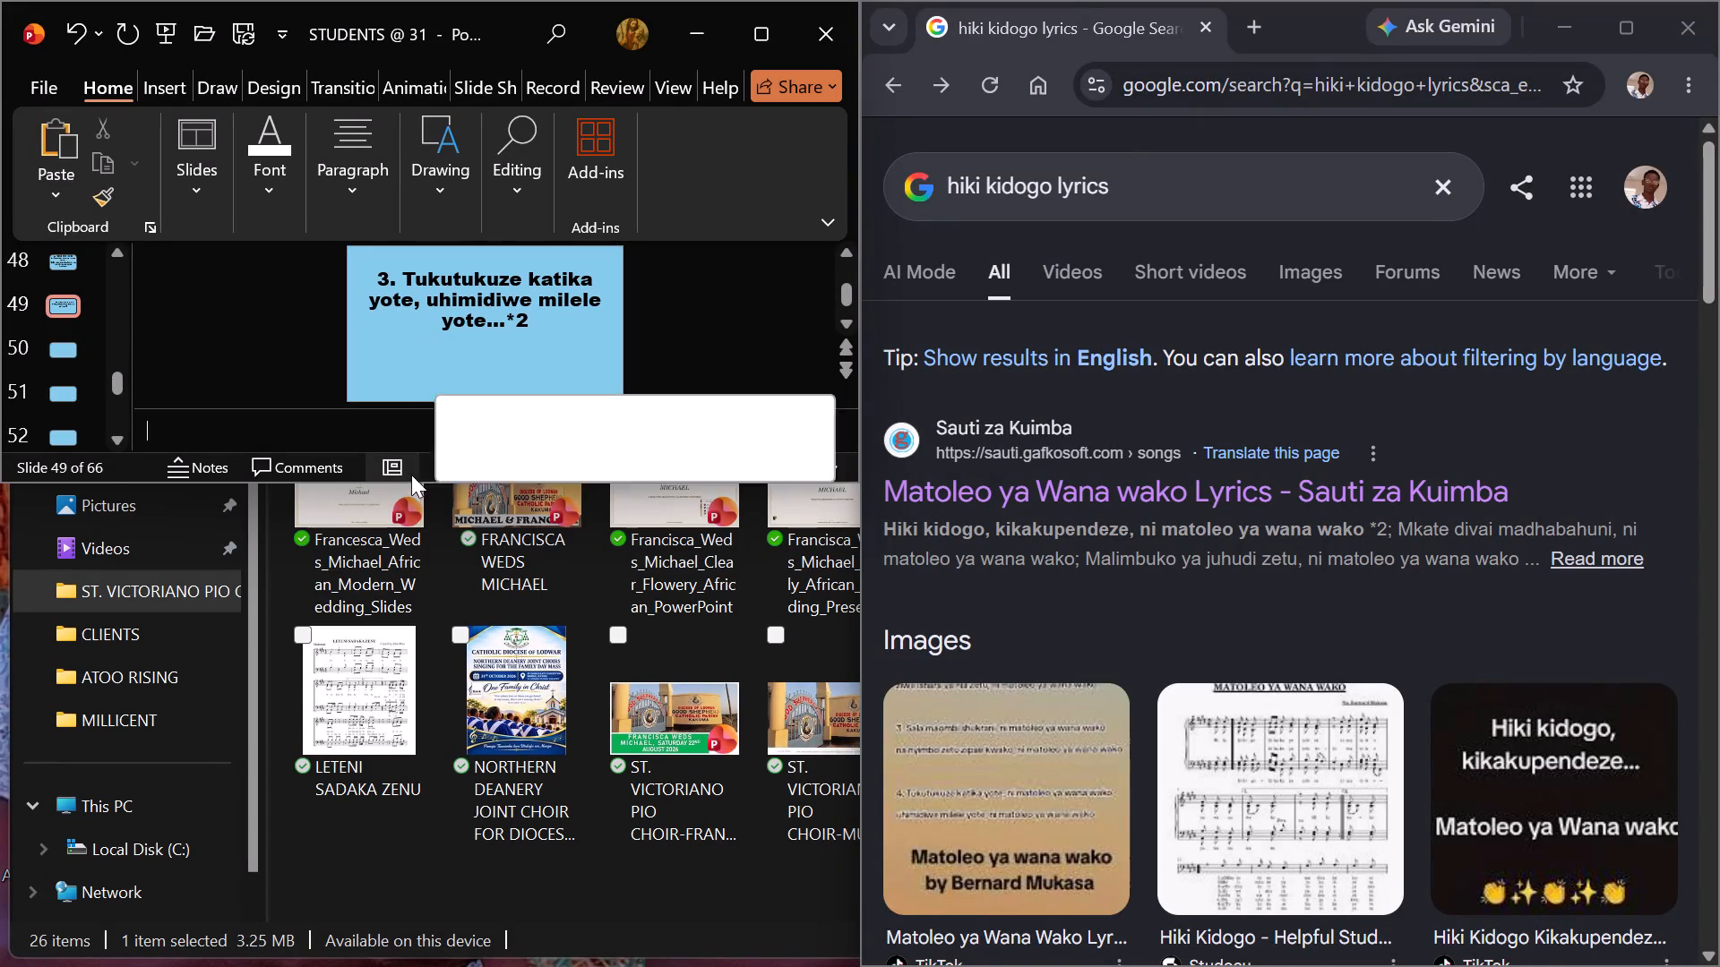
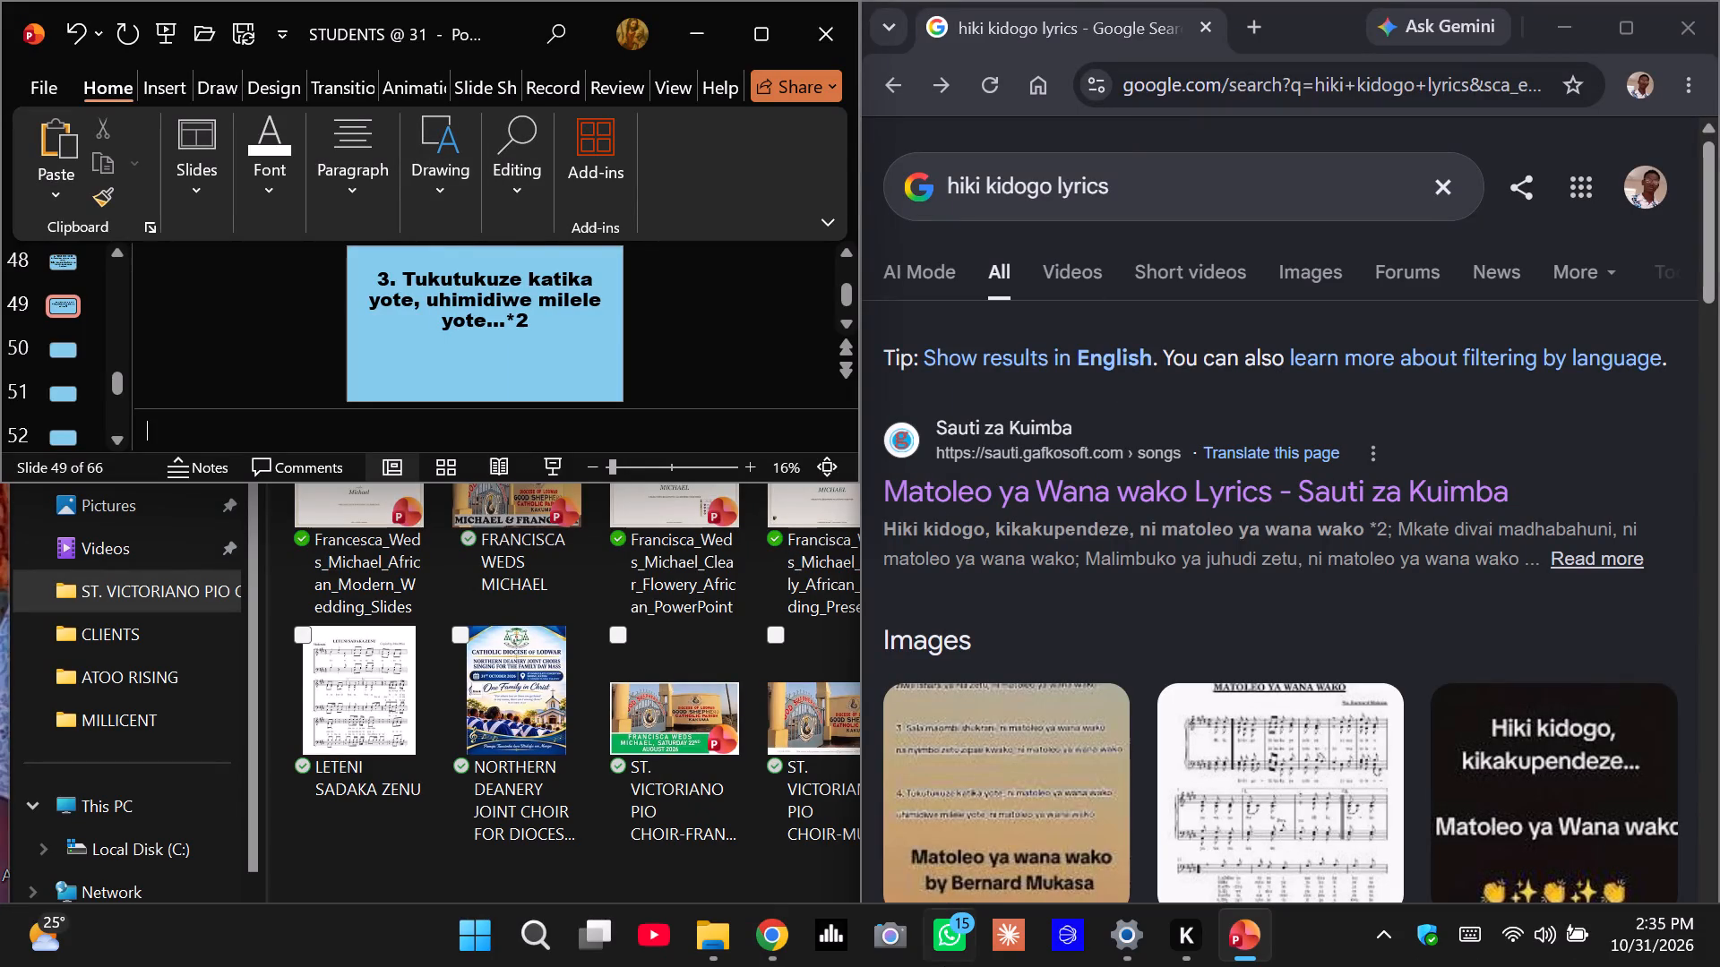
Close the ST. VICTORIANO PIO CHOIR folder window.
left_click(1251, 949)
left_click(763, 27)
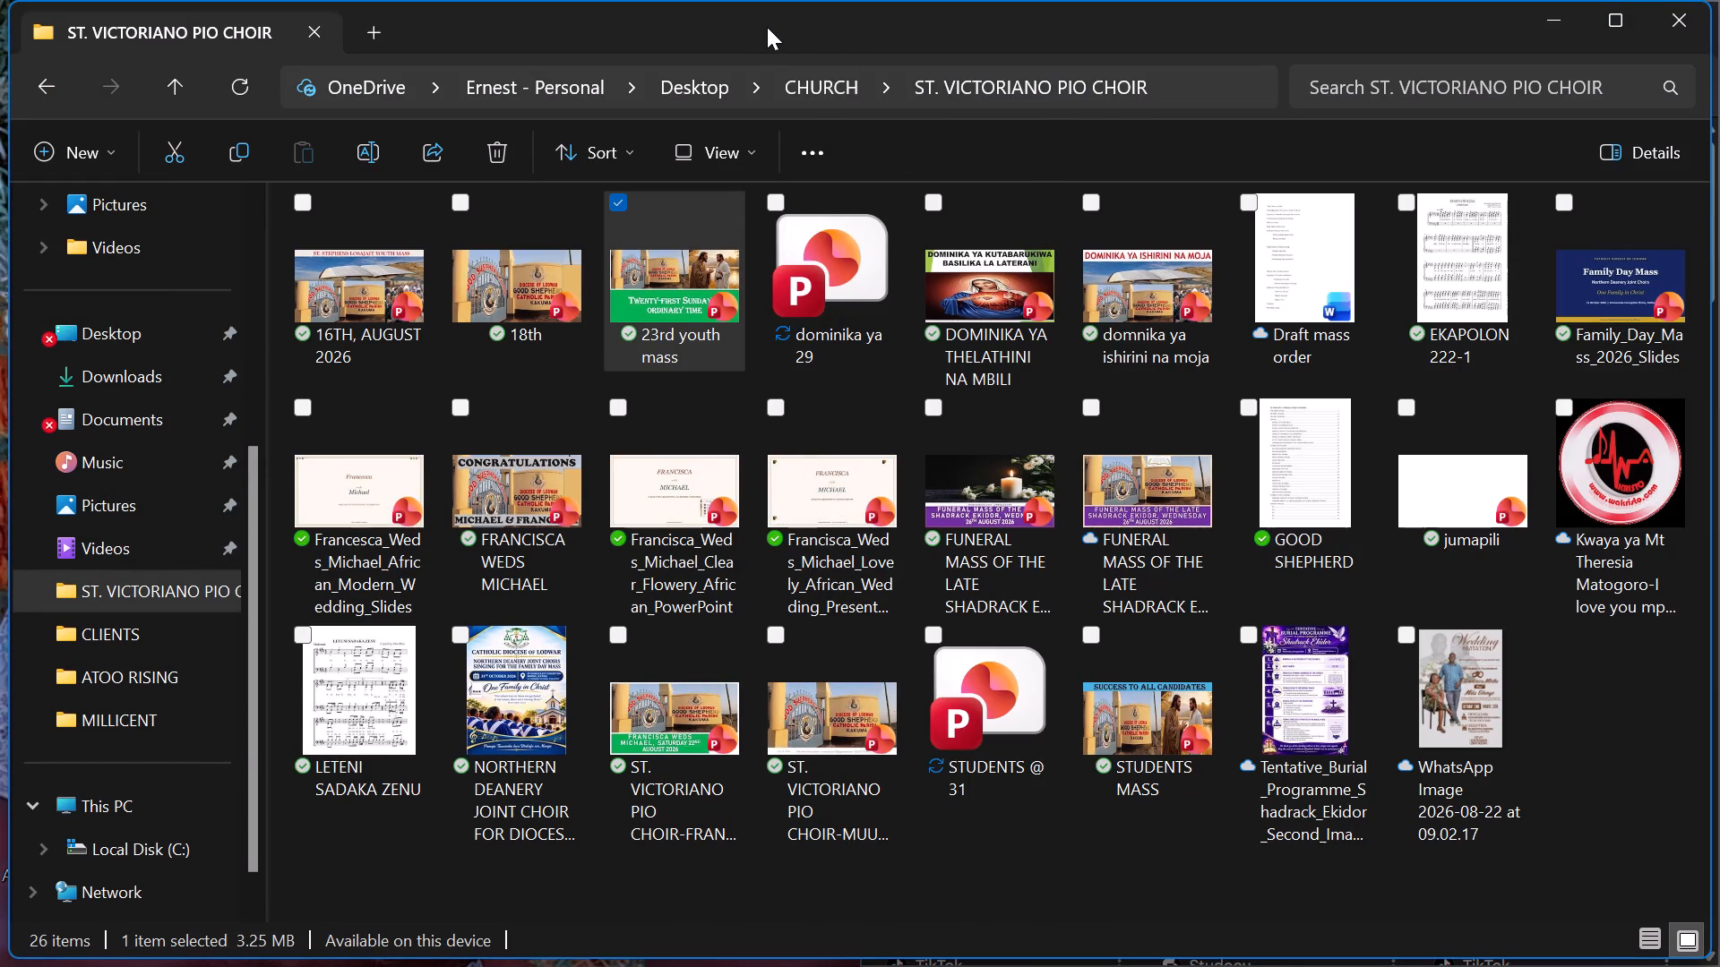
left_click(1675, 30)
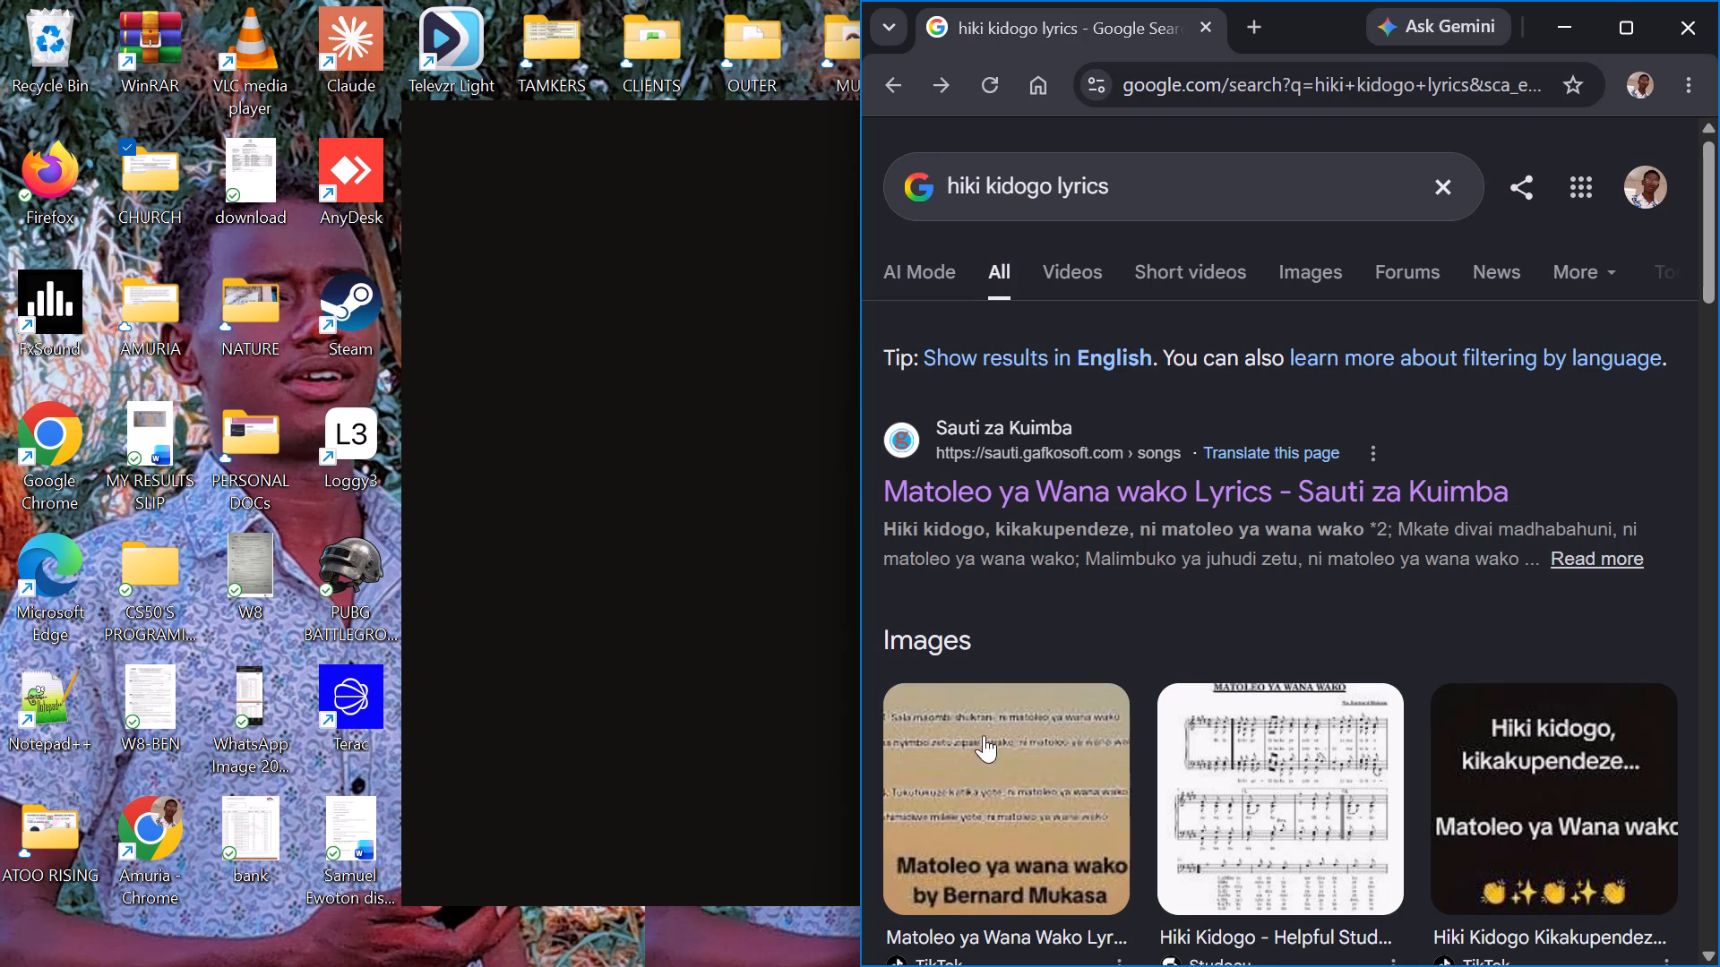
Maximize the lyrics search browser window and the STUDENTS @ 31 presentation window.
left_click_drag(1295, 23, 977, 3)
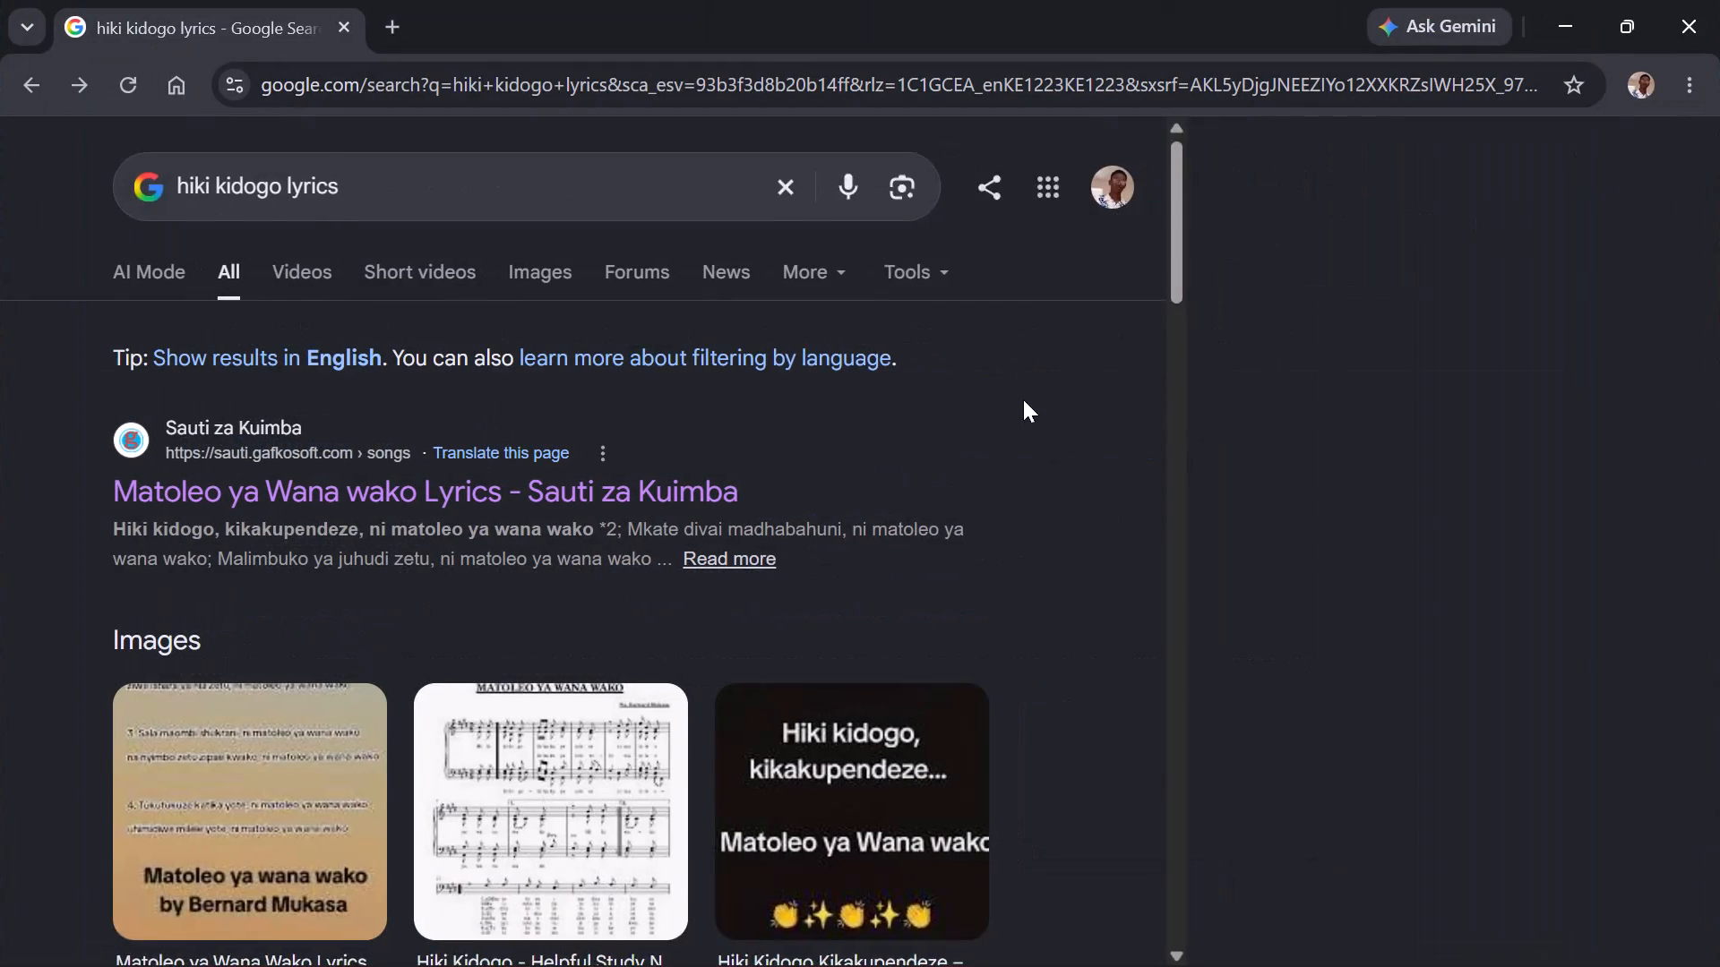
left_click(1245, 928)
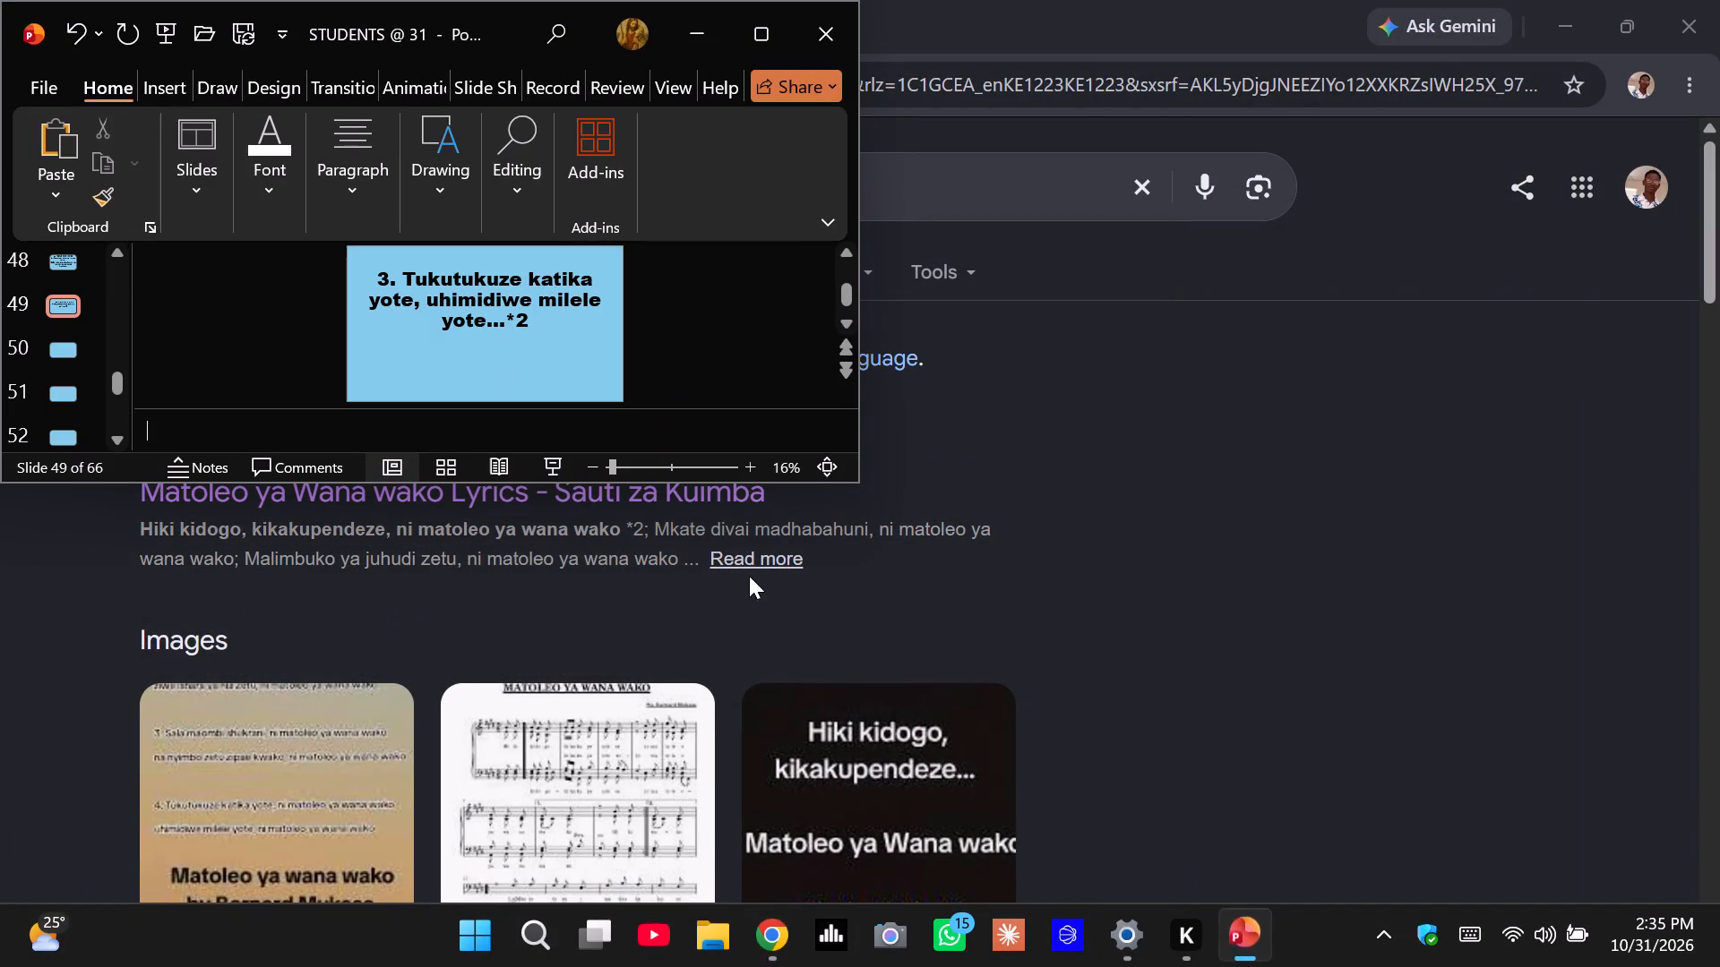
left_click_drag(497, 9, 511, 85)
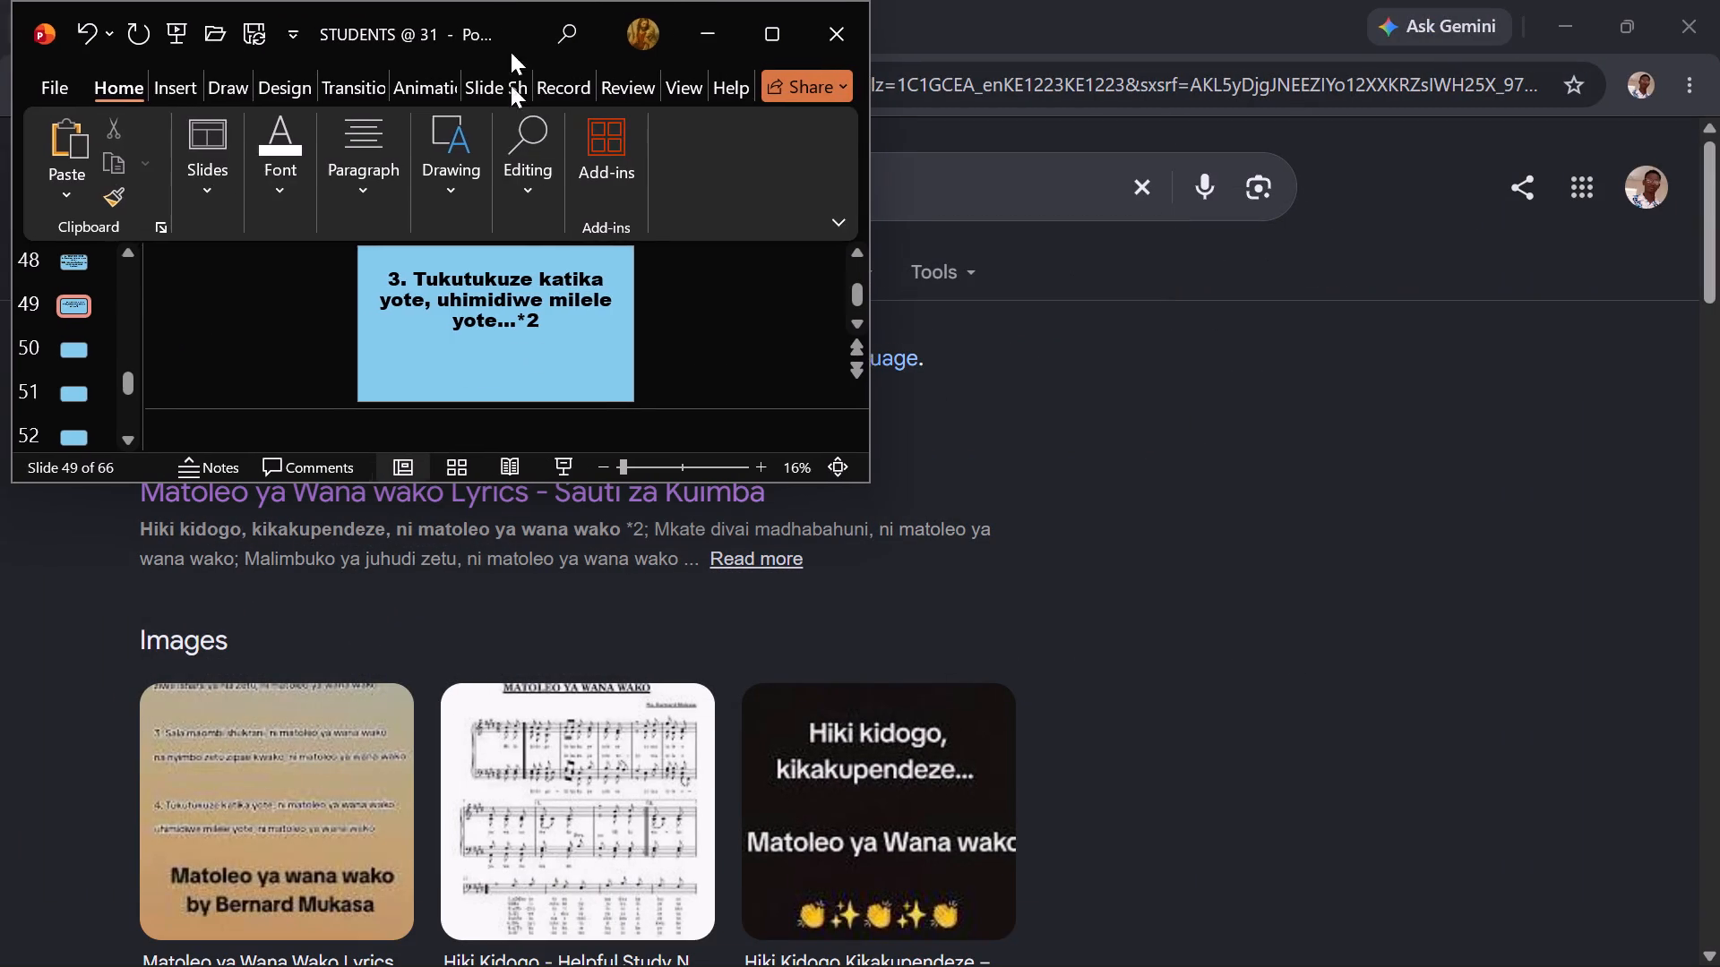
left_click_drag(511, 85, 601, 0)
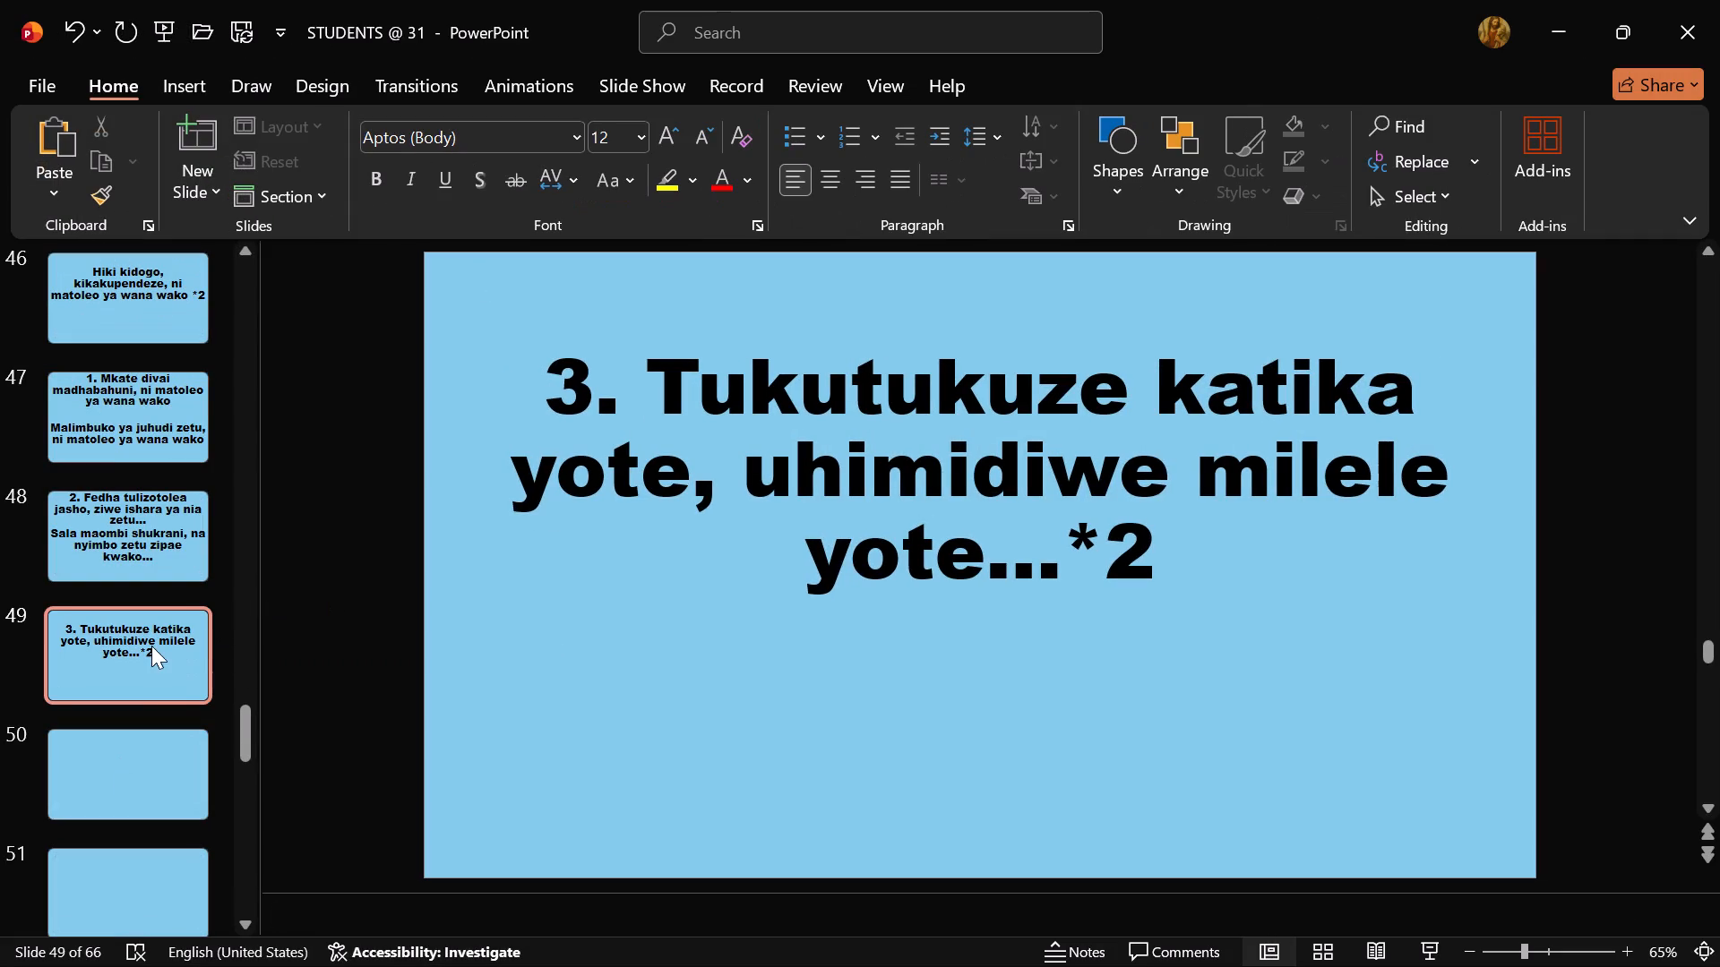
Check the Hiki kidogo lyric slides, viewing slide 49 with verse 3 and slide 46 with the opening refrain.
left_click(153, 639)
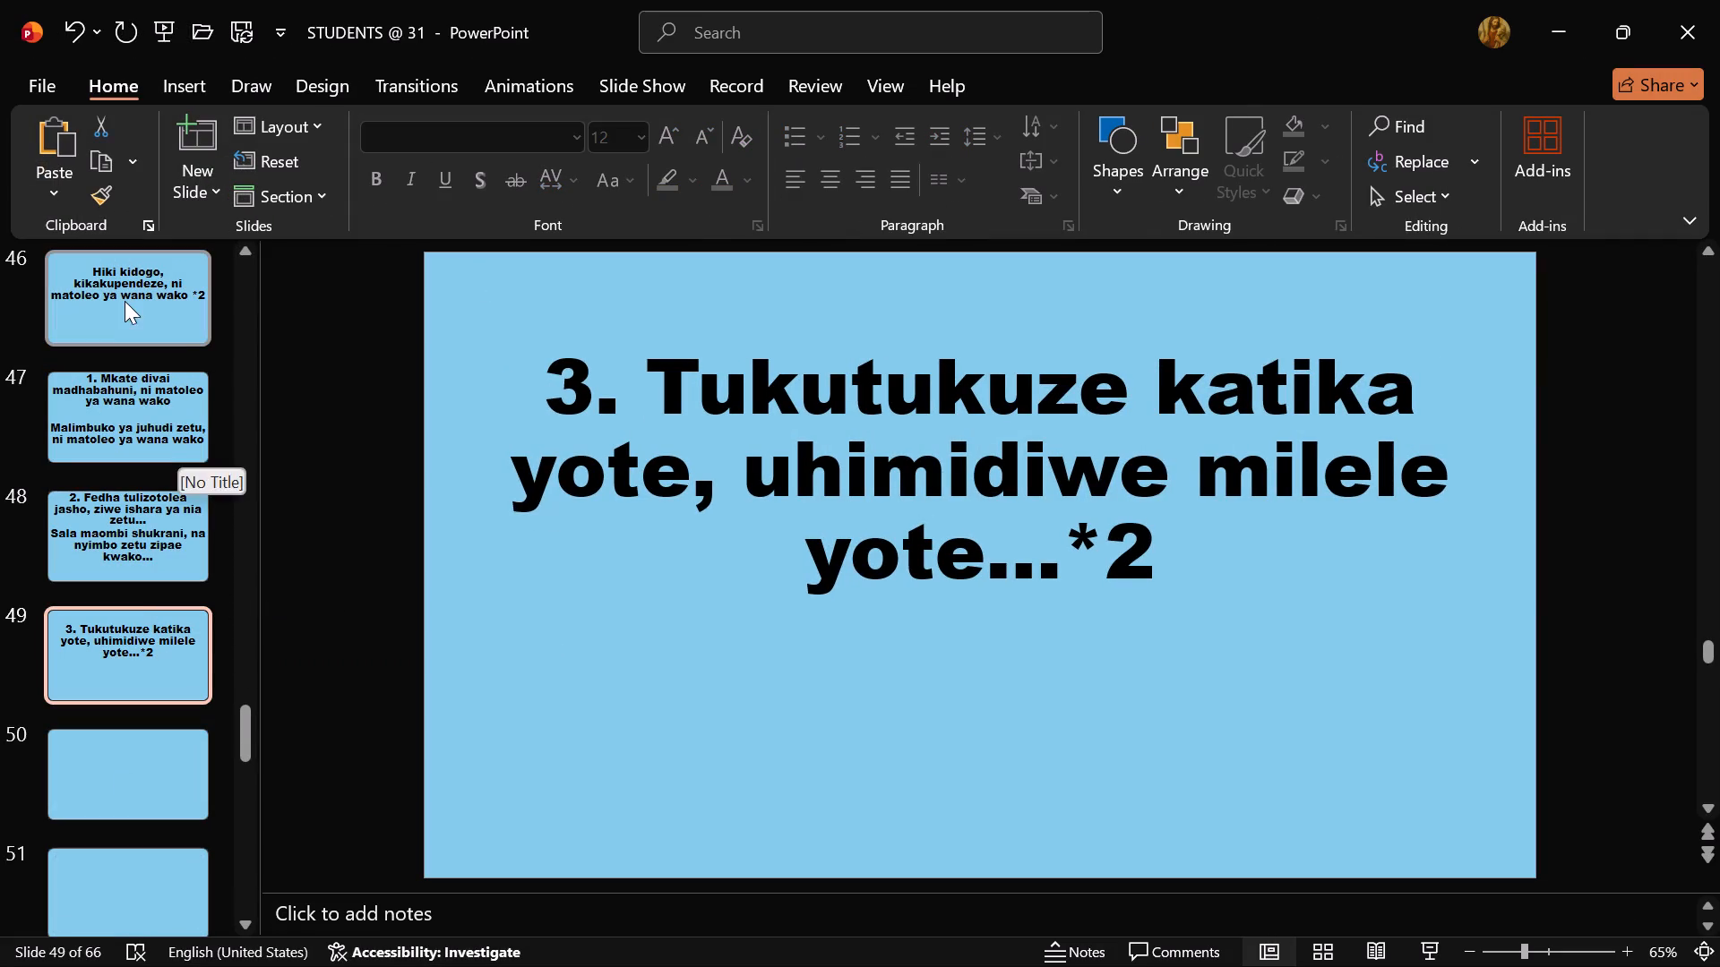
left_click(125, 300)
Switch to WhatsApp.
left_click(951, 928)
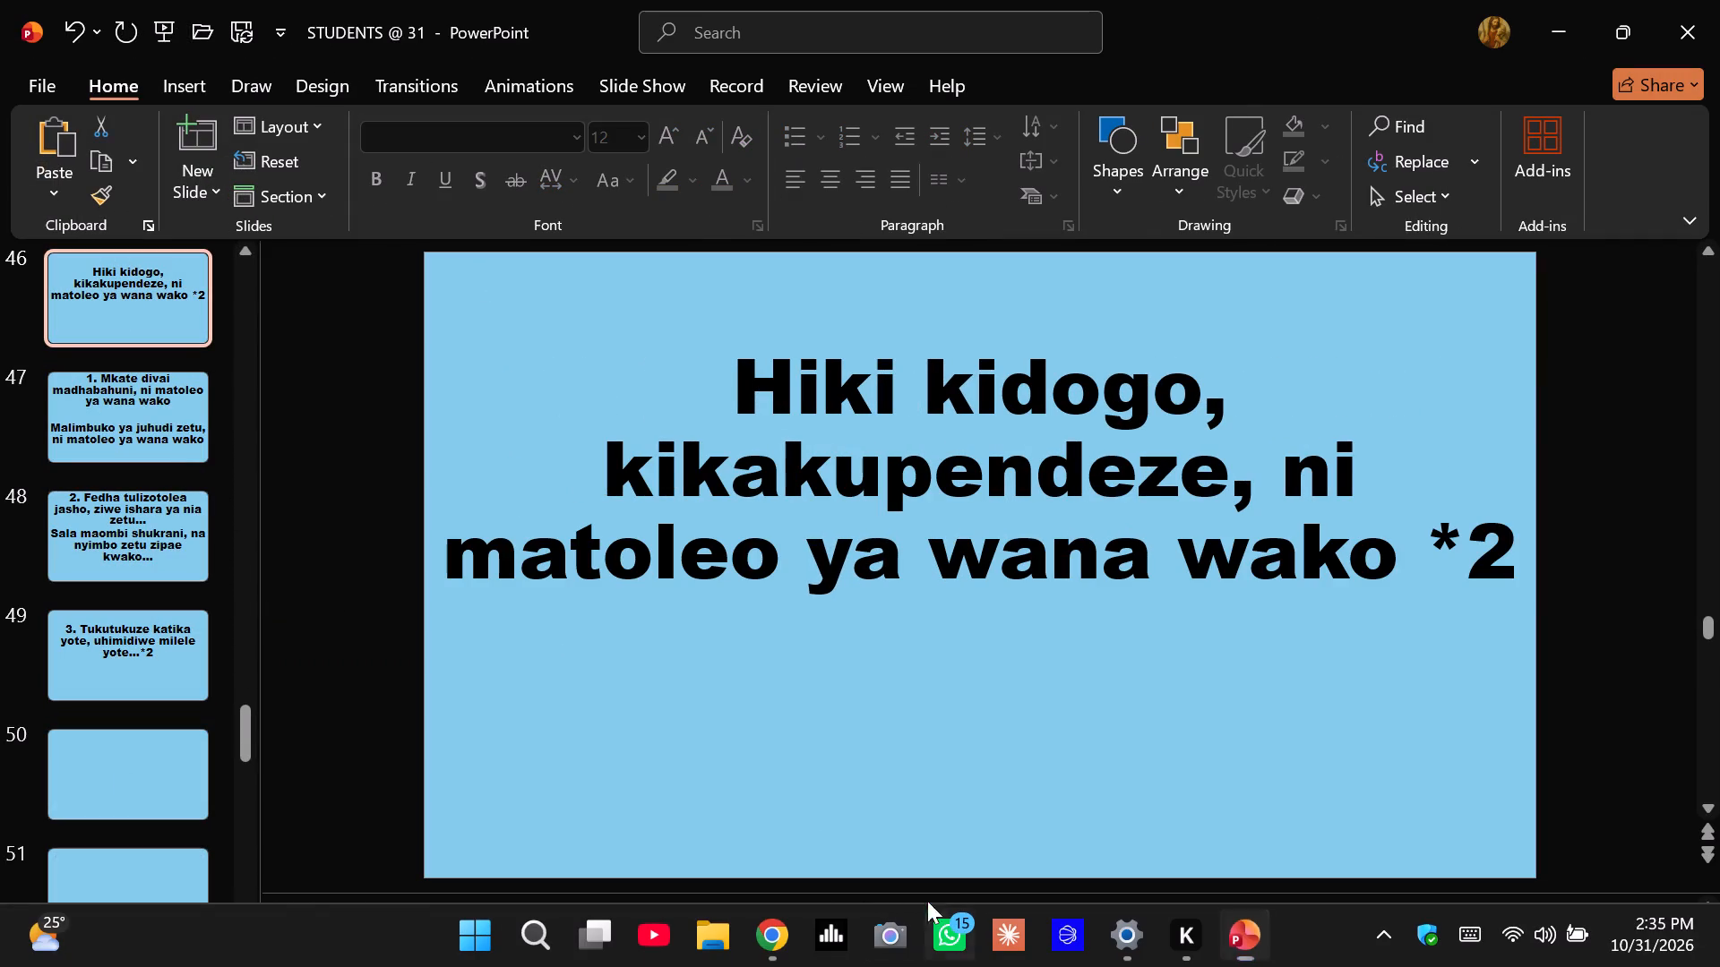
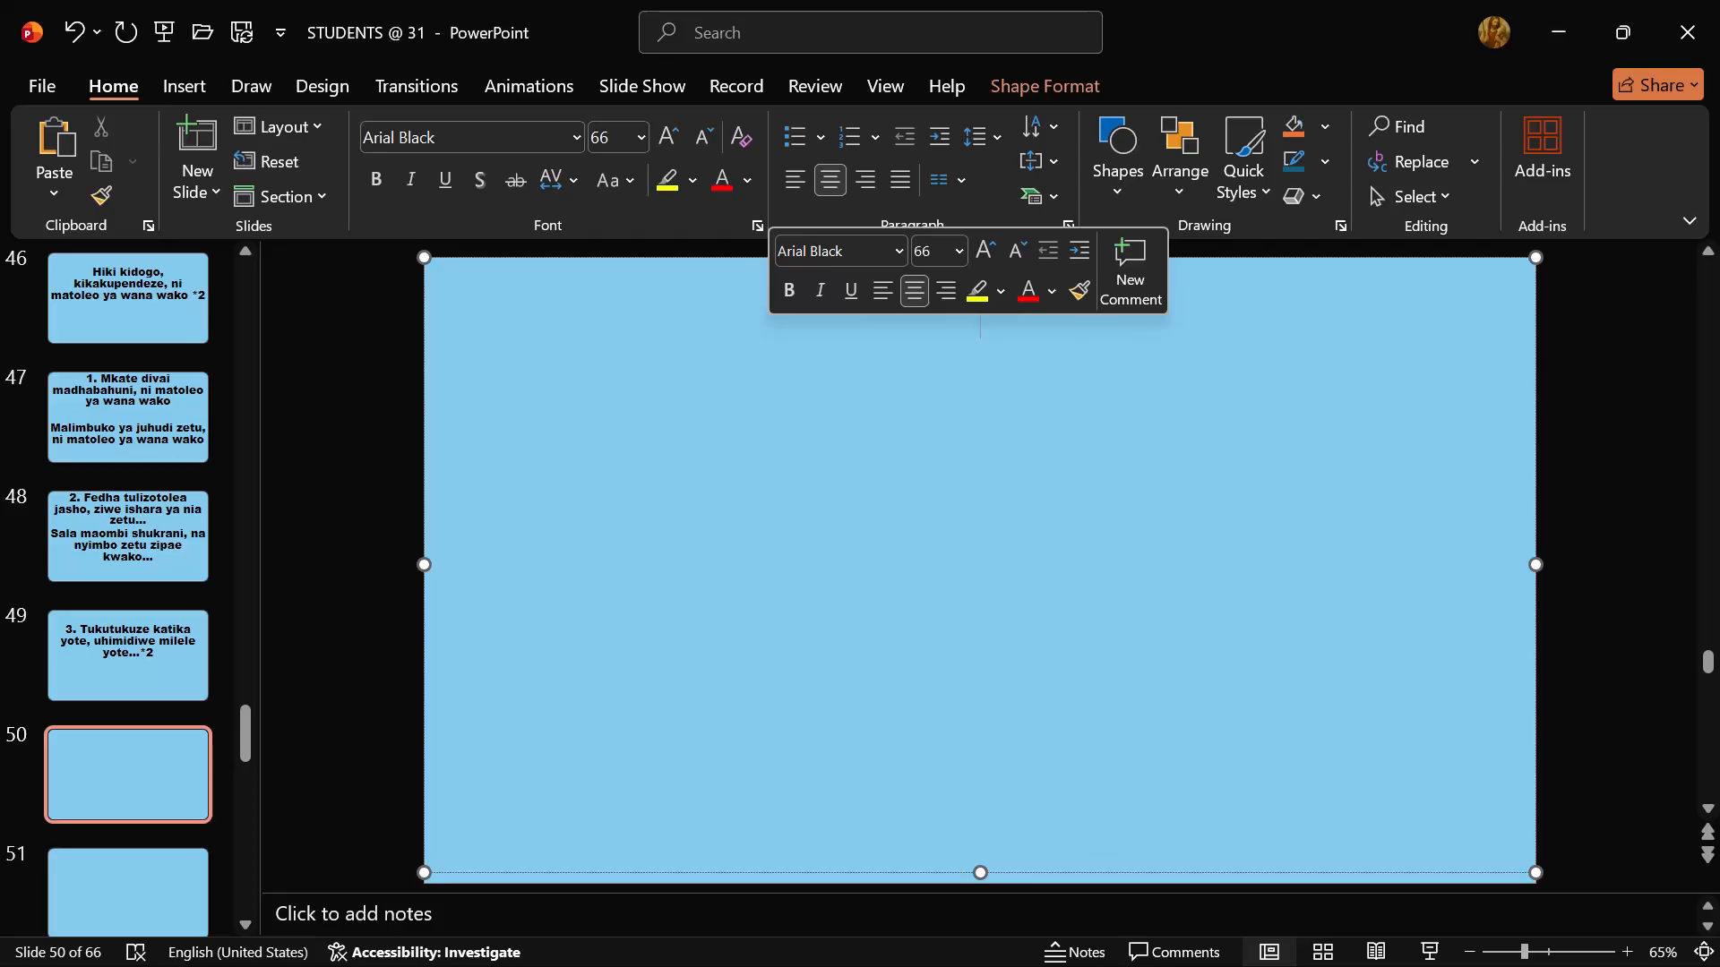
Enter the heading KUPOKEA in the empty text box on slide 50.
key("k")
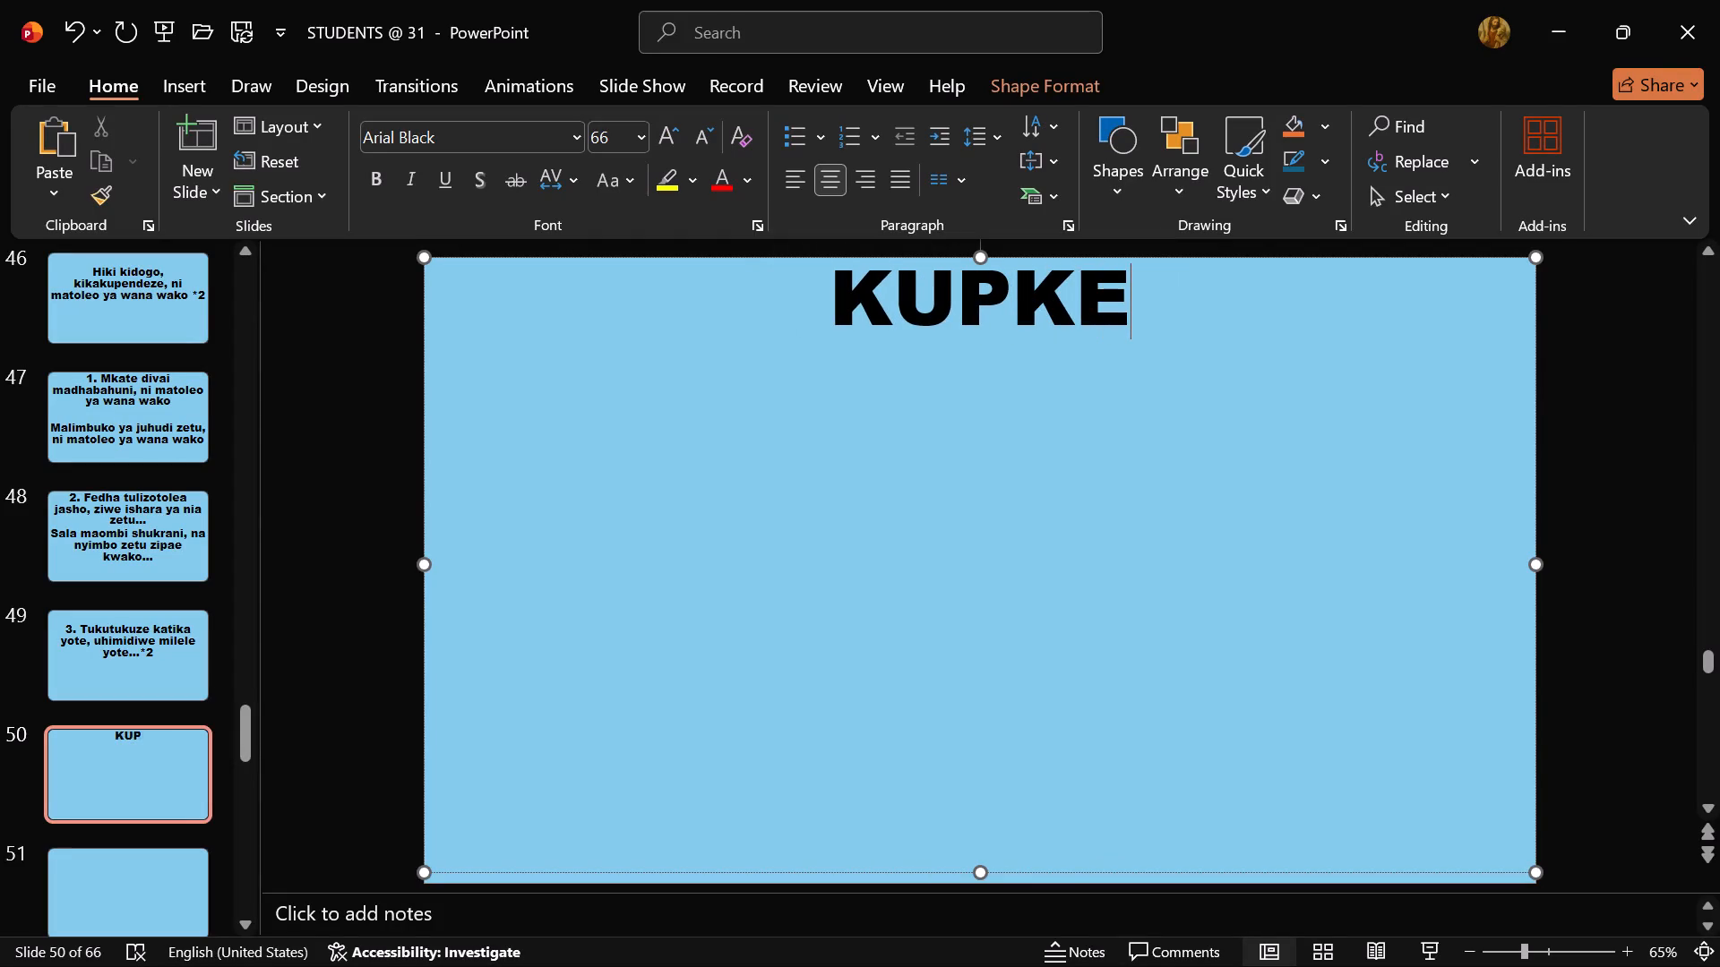
key("BackSpace")
key("BackSpace")
type("OKEA")
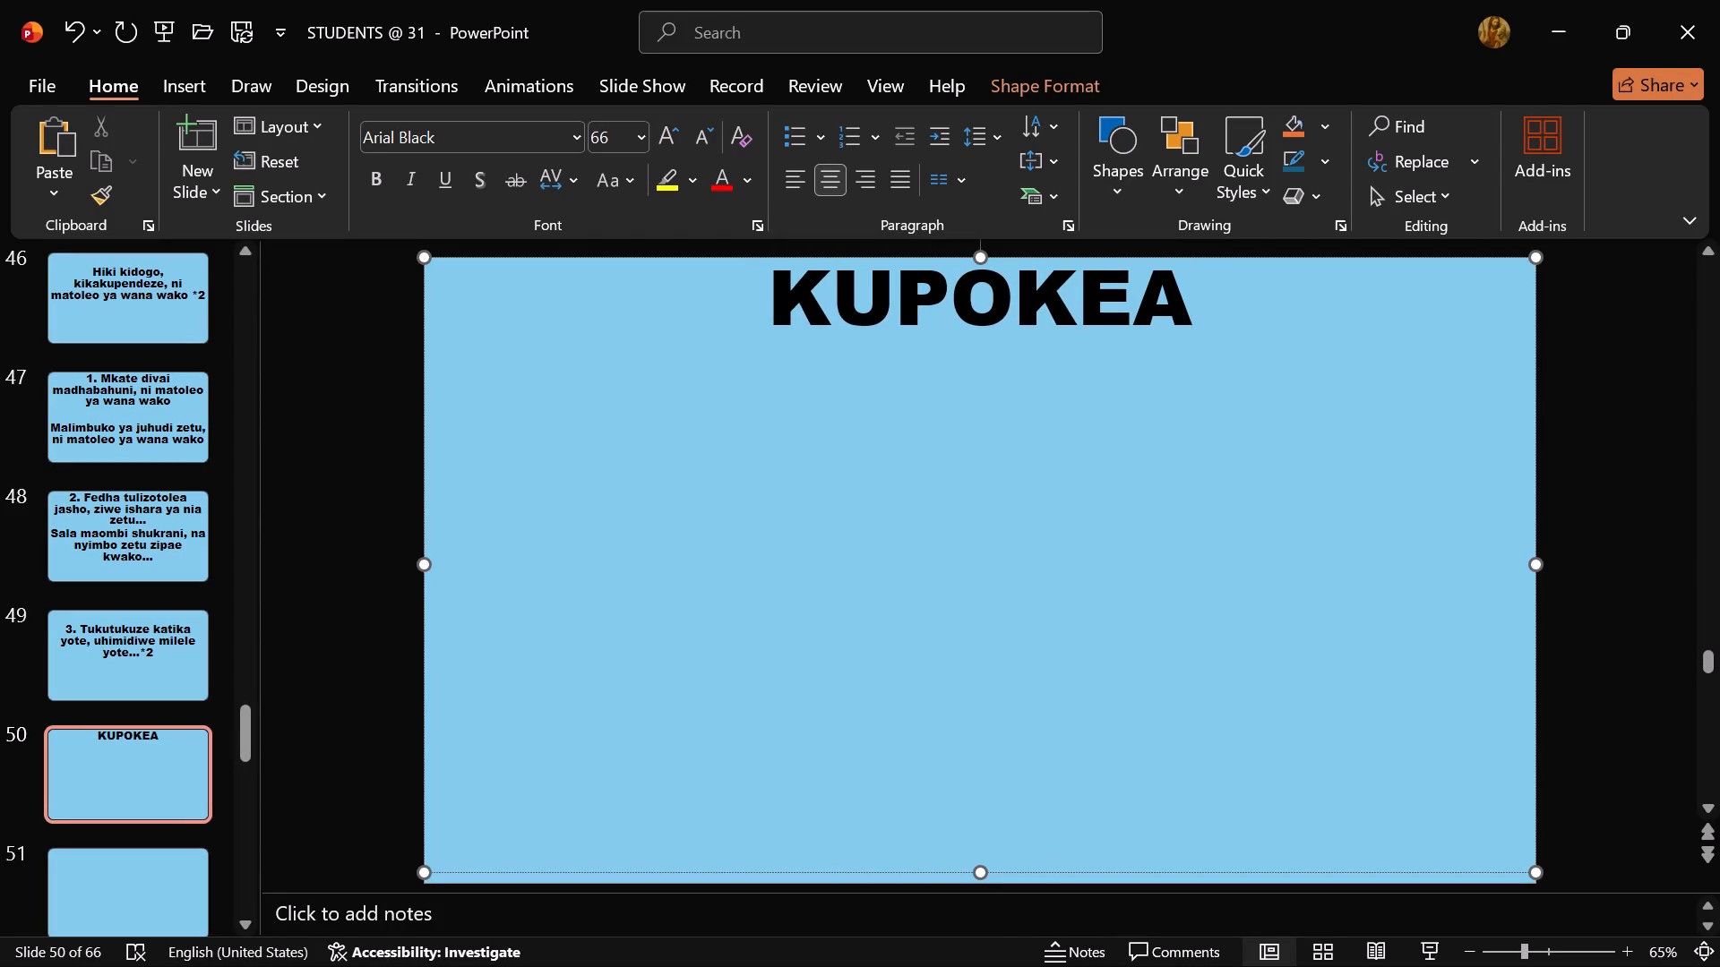
Colour the KUPOKEA heading text red.
left_click_drag(1467, 346, 263, 489)
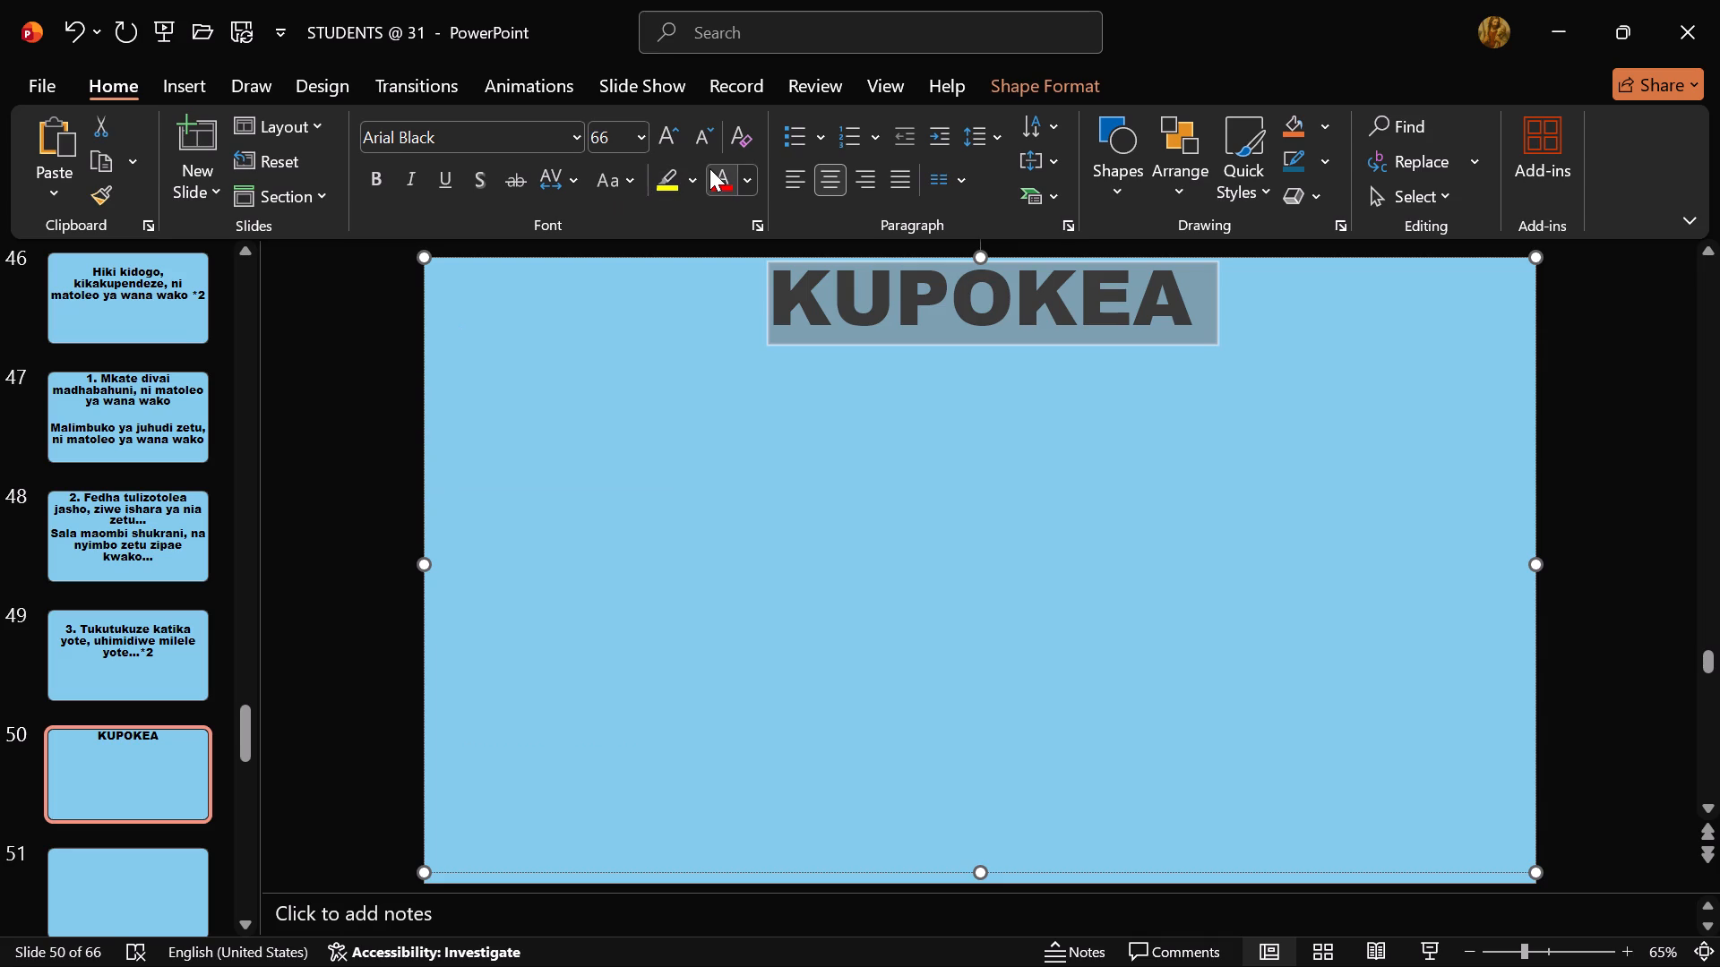
left_click(709, 168)
Insert one blank line above the KUPOKEA heading on slide 50.
left_click_drag(762, 381, 753, 361)
left_click(752, 356)
key("Return")
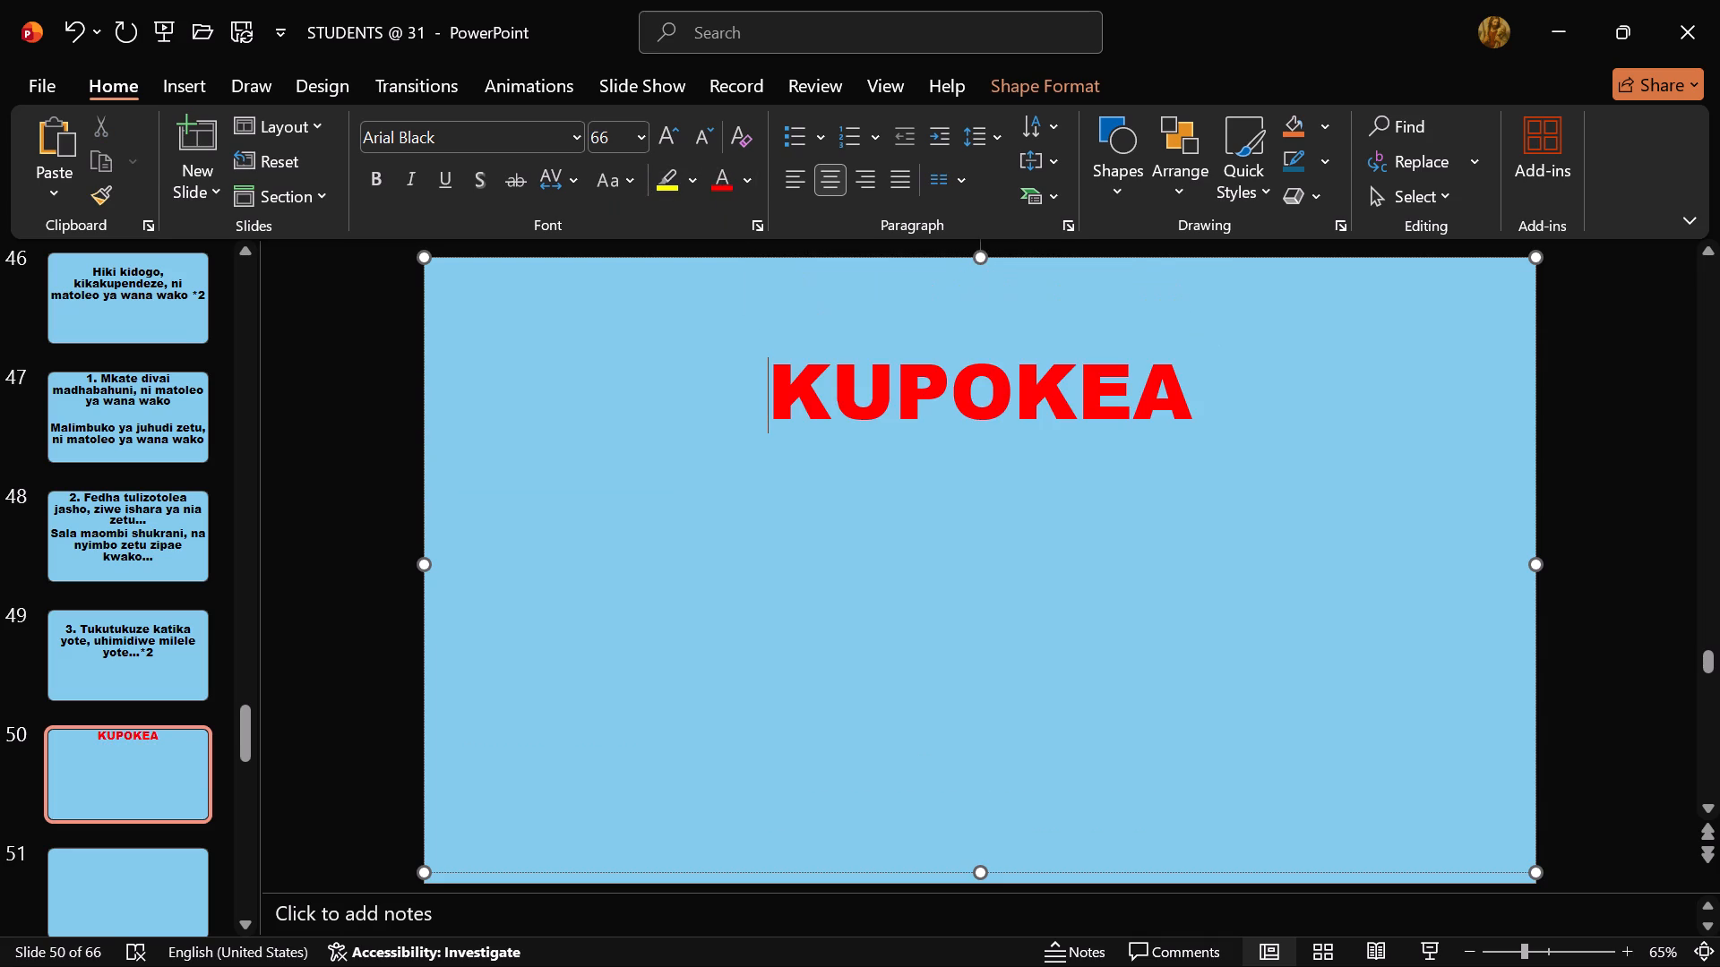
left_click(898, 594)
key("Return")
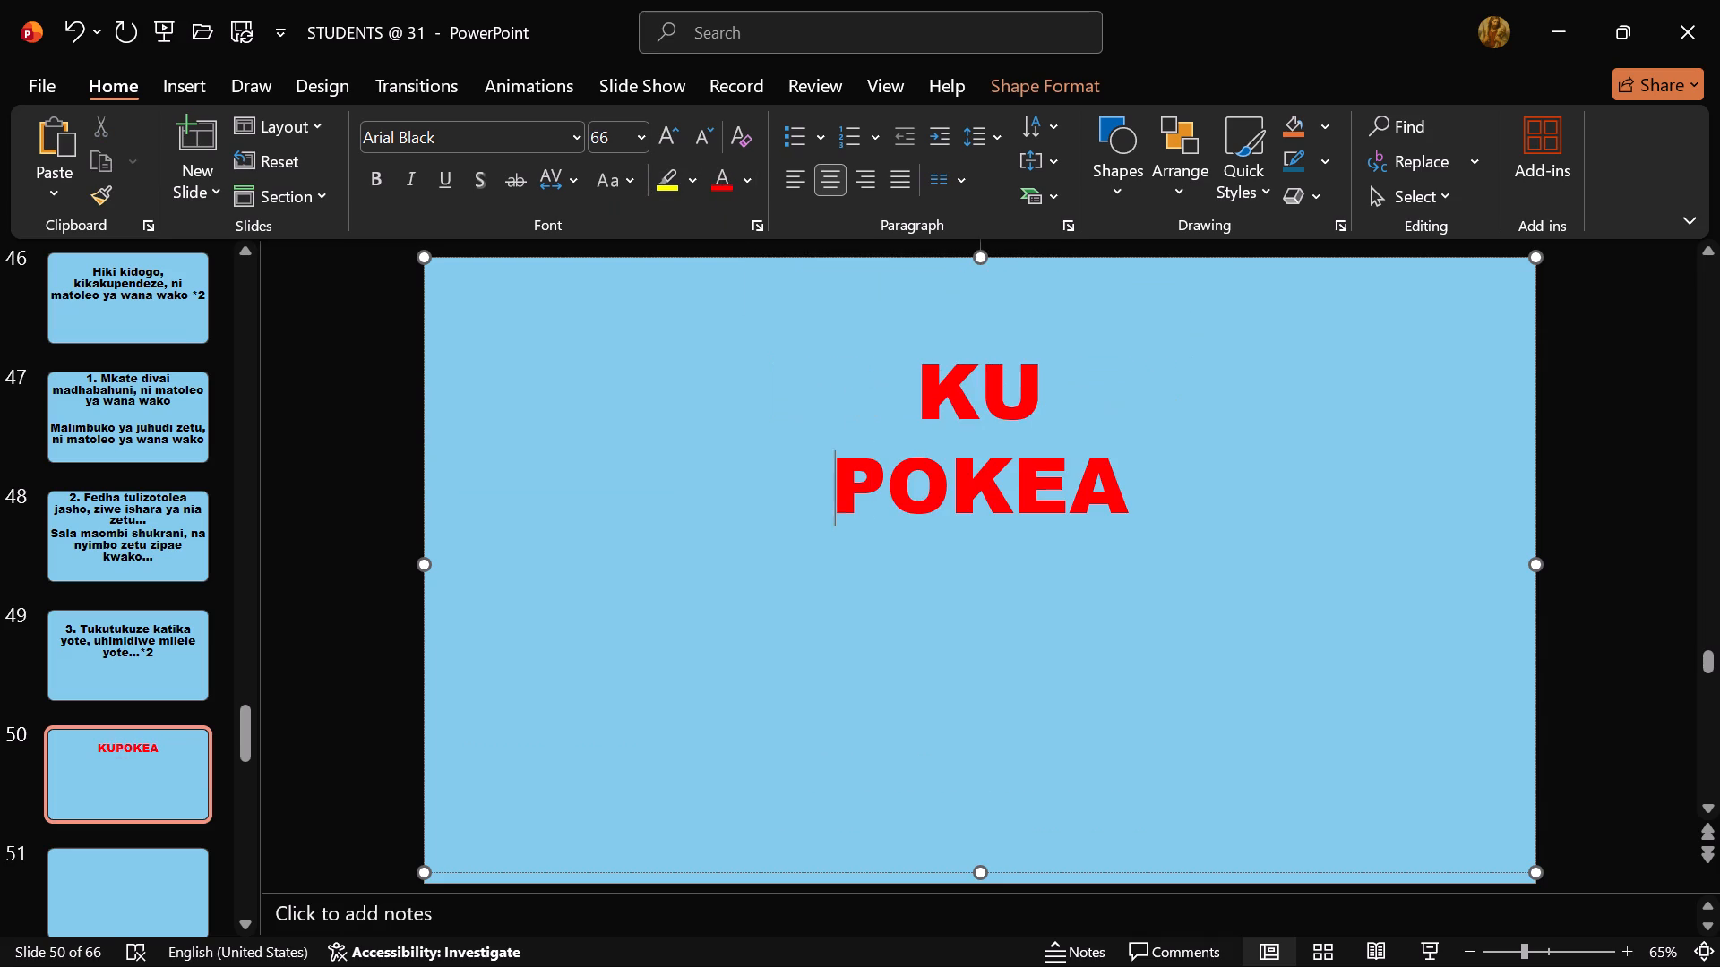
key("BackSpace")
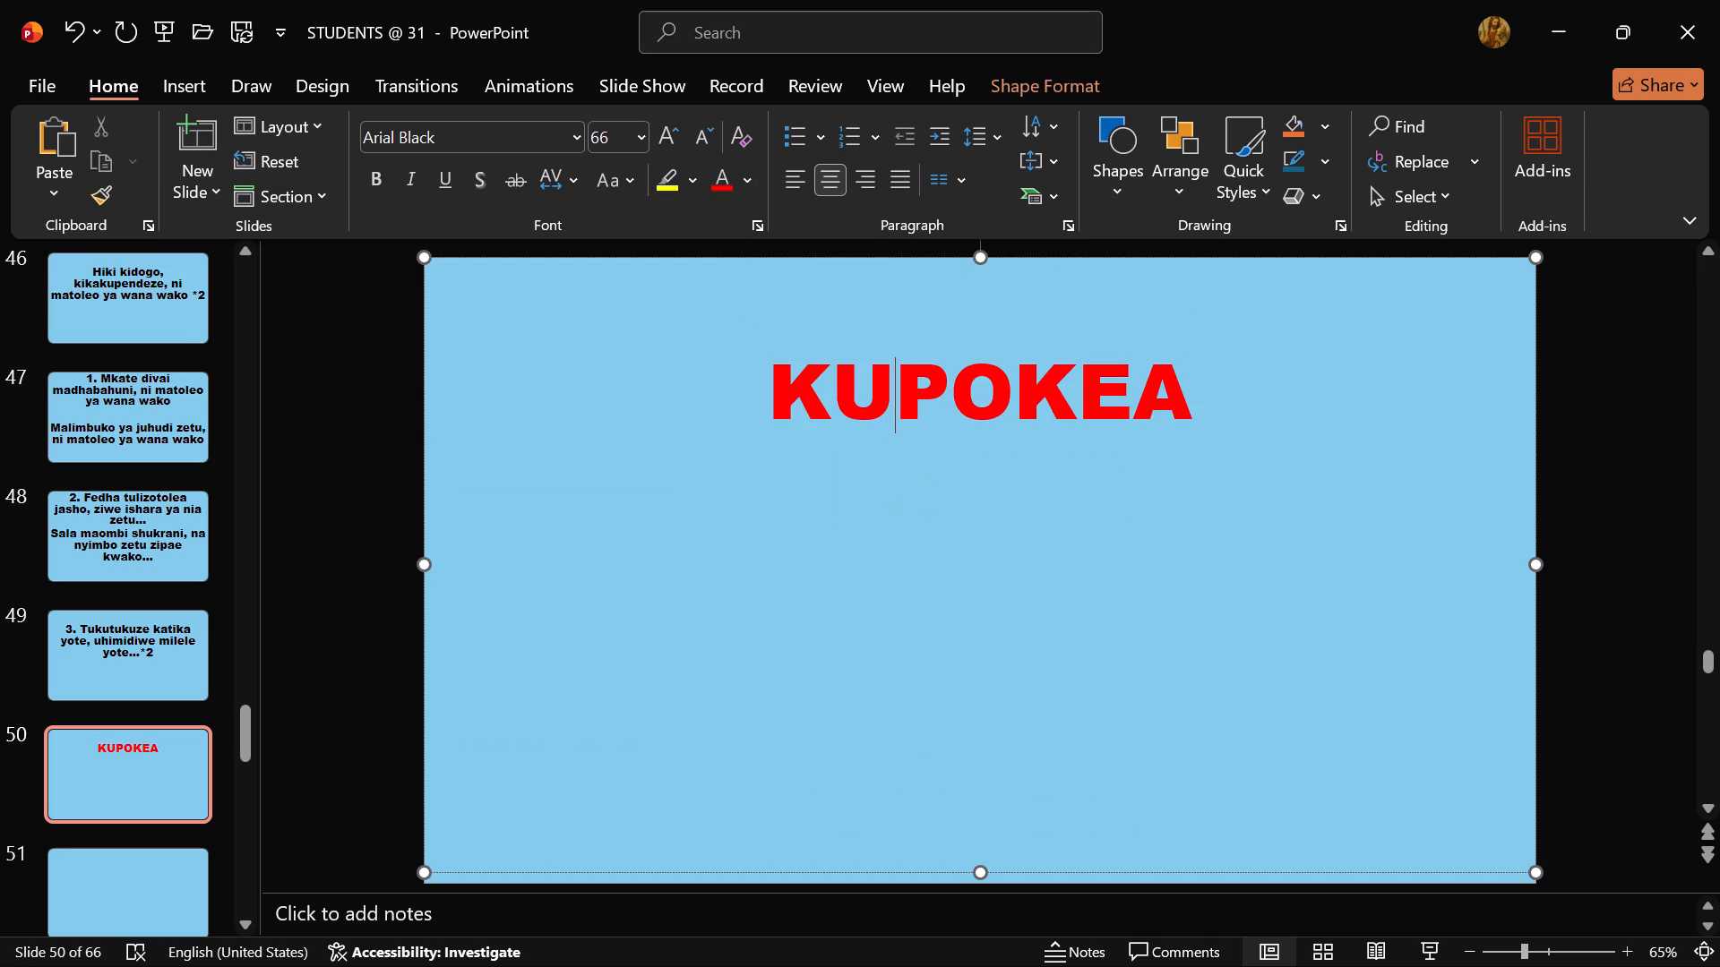
Start a new line below the KUPOKEA heading, leaving one blank line in between.
left_click(1167, 412)
key("Return")
key("Return")
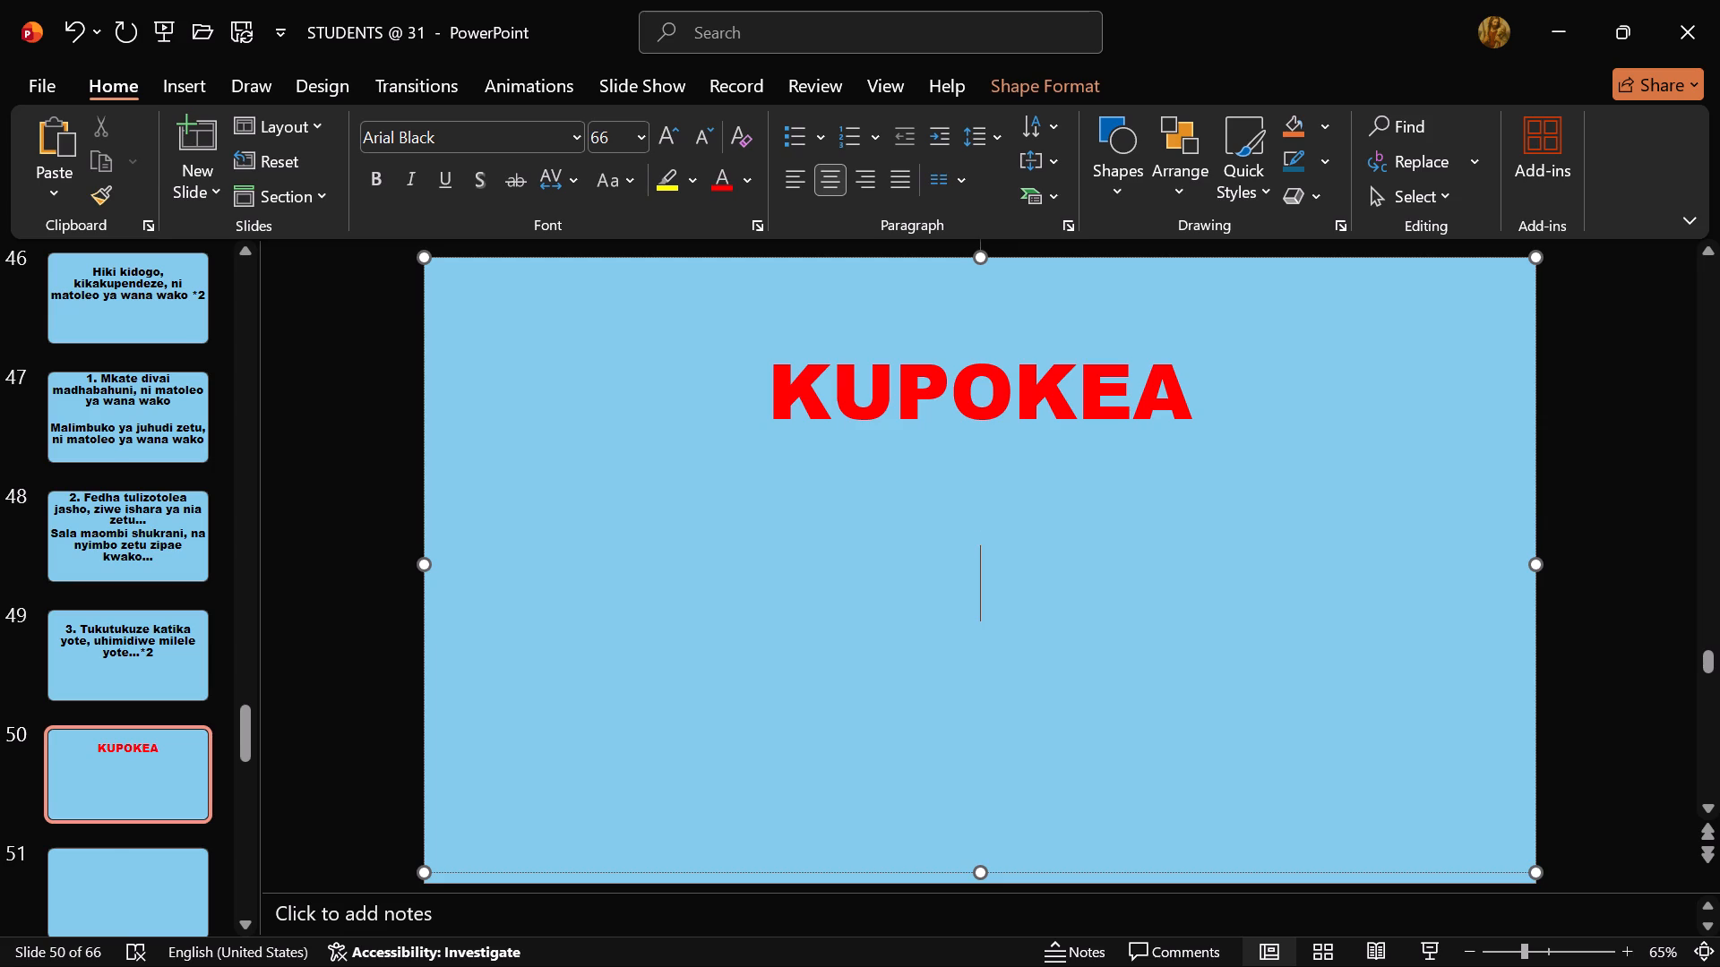
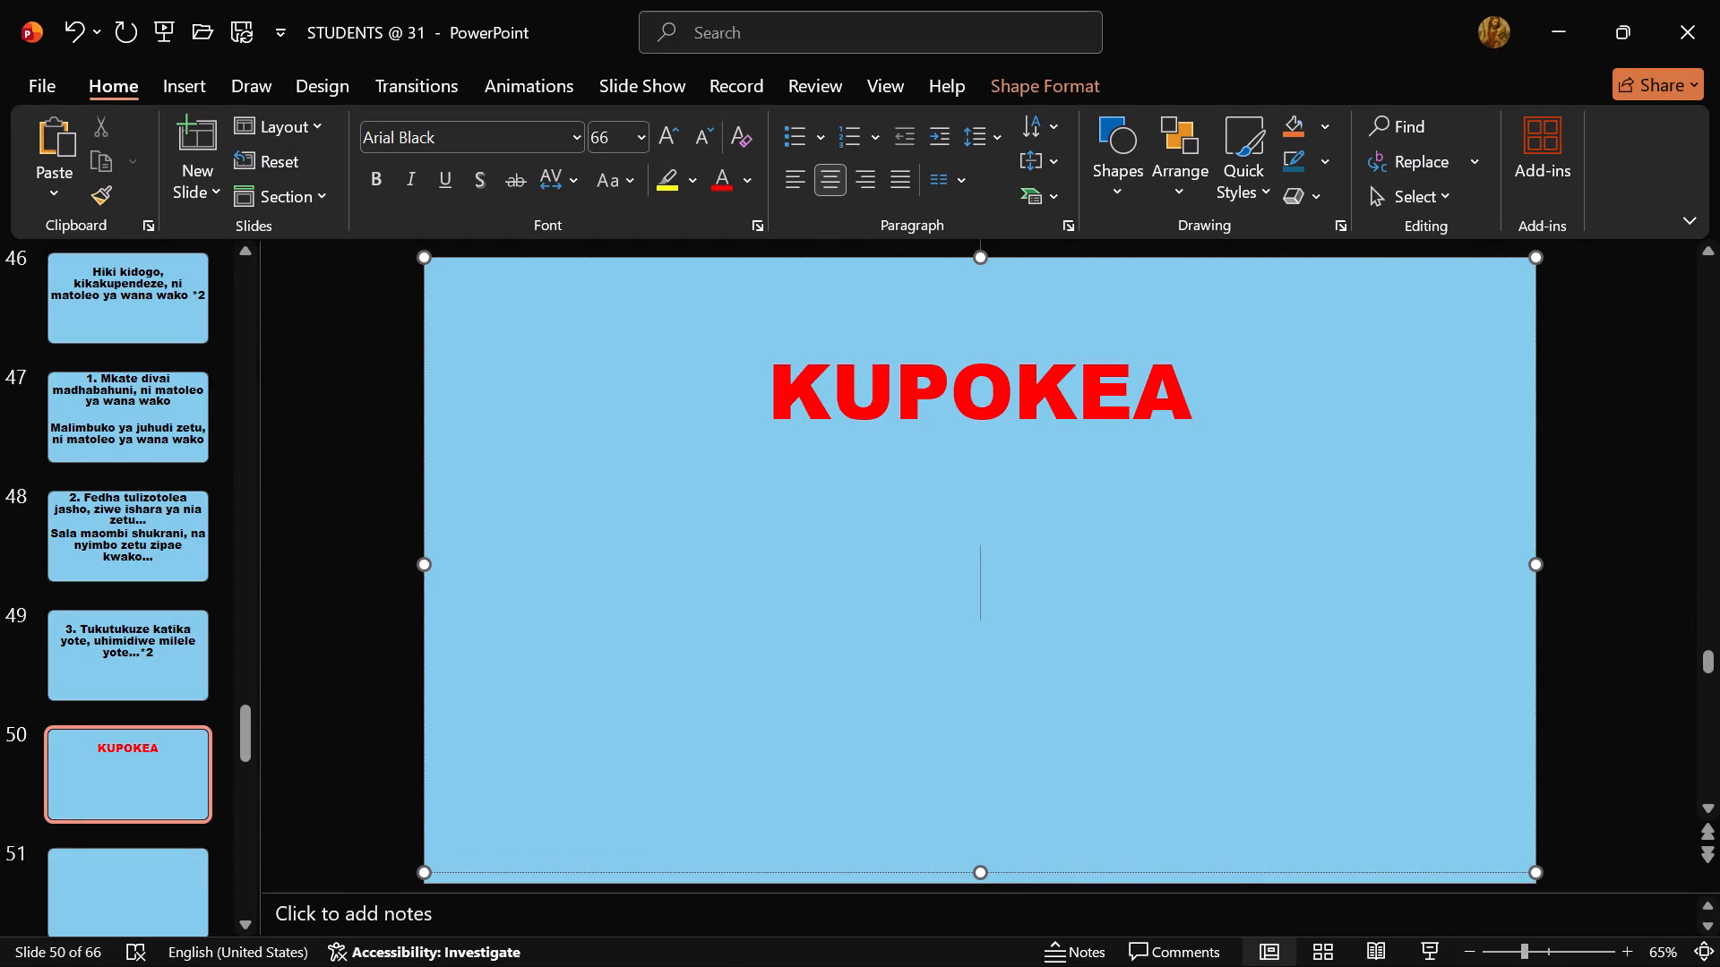
left_click_drag(1719, 966, 1521, 844)
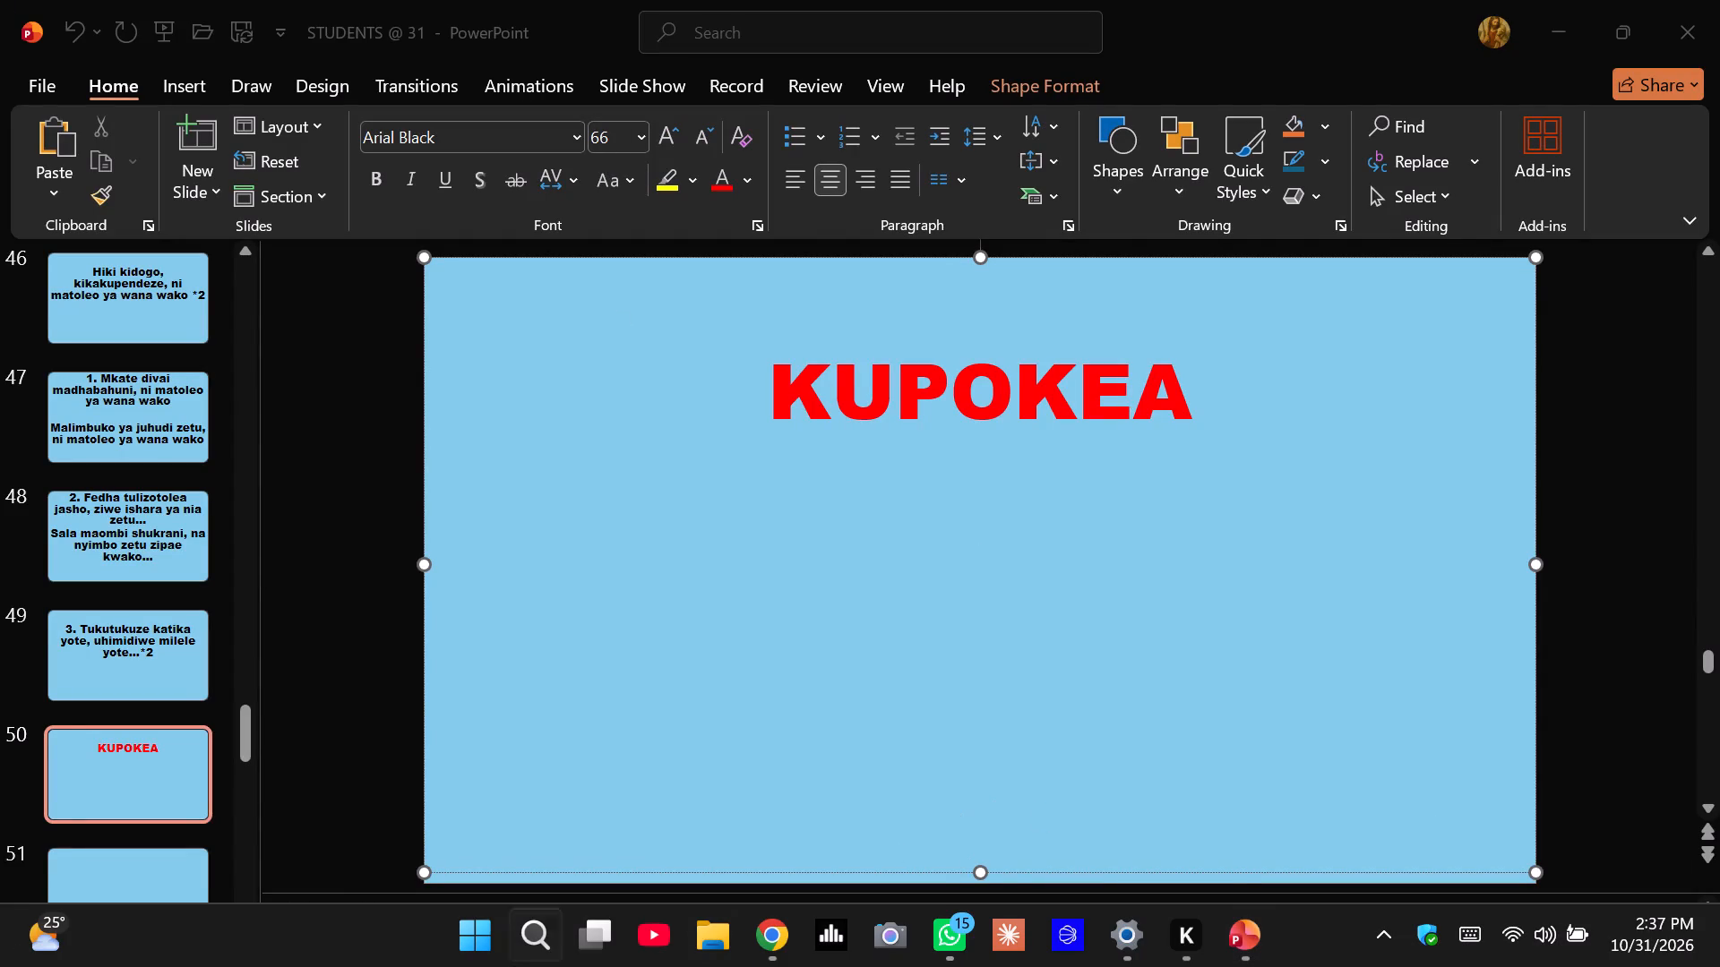
left_click(776, 937)
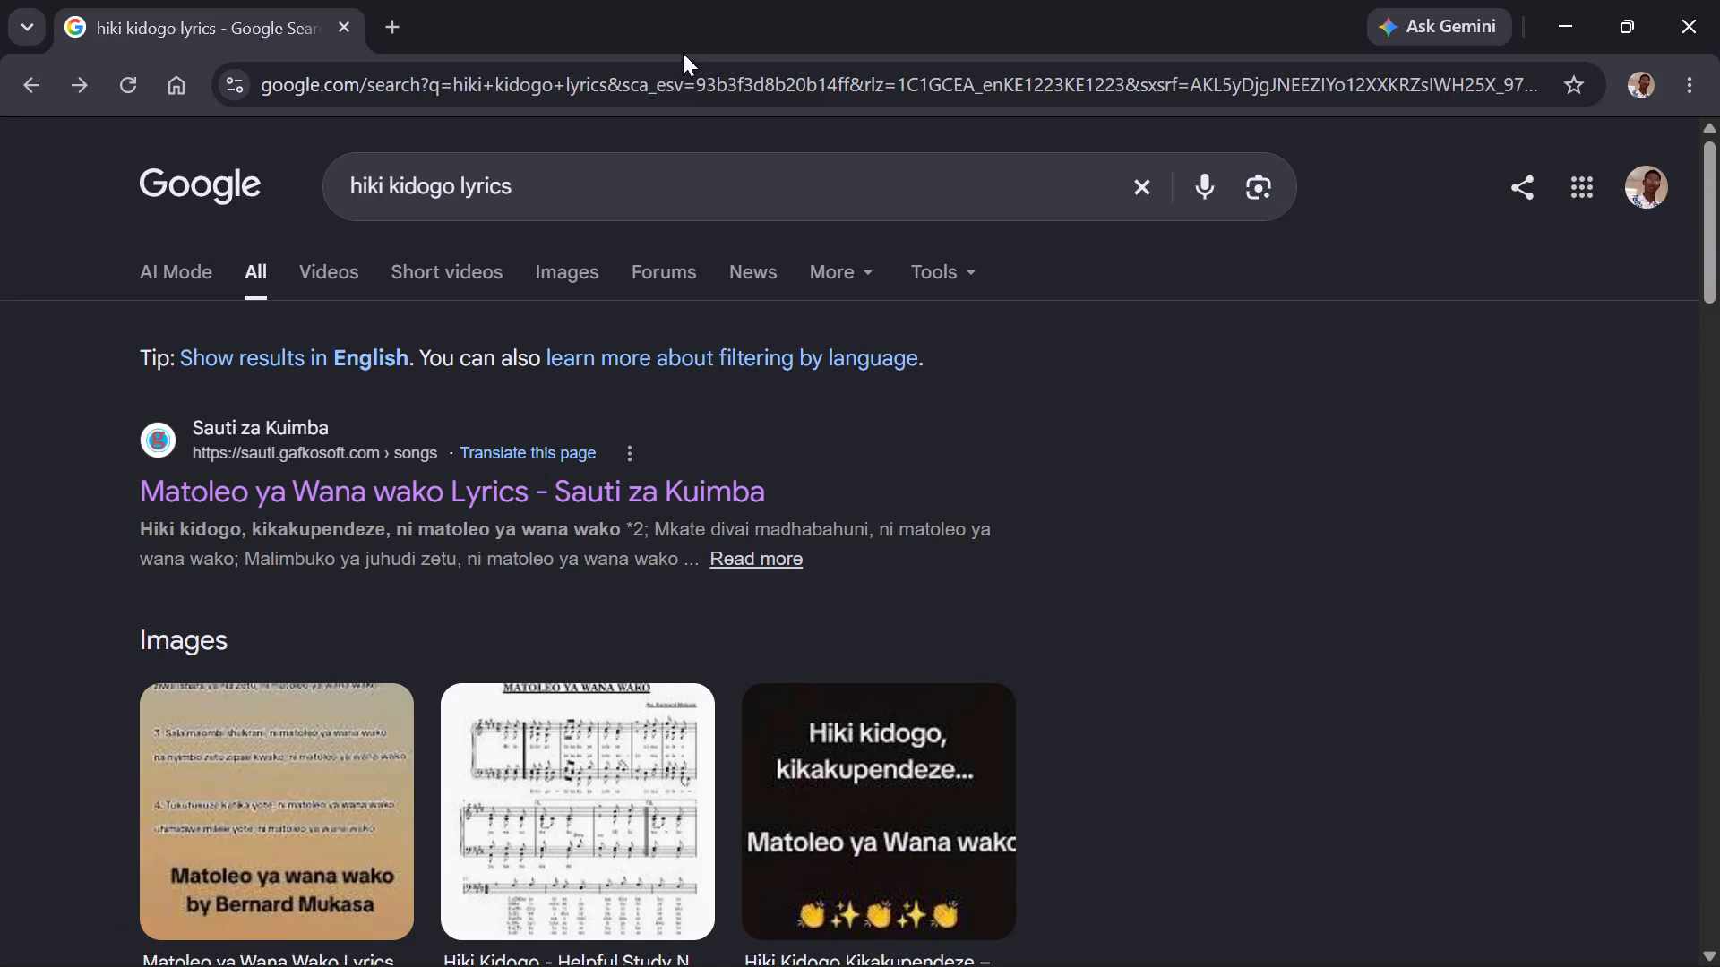
left_click(698, 104)
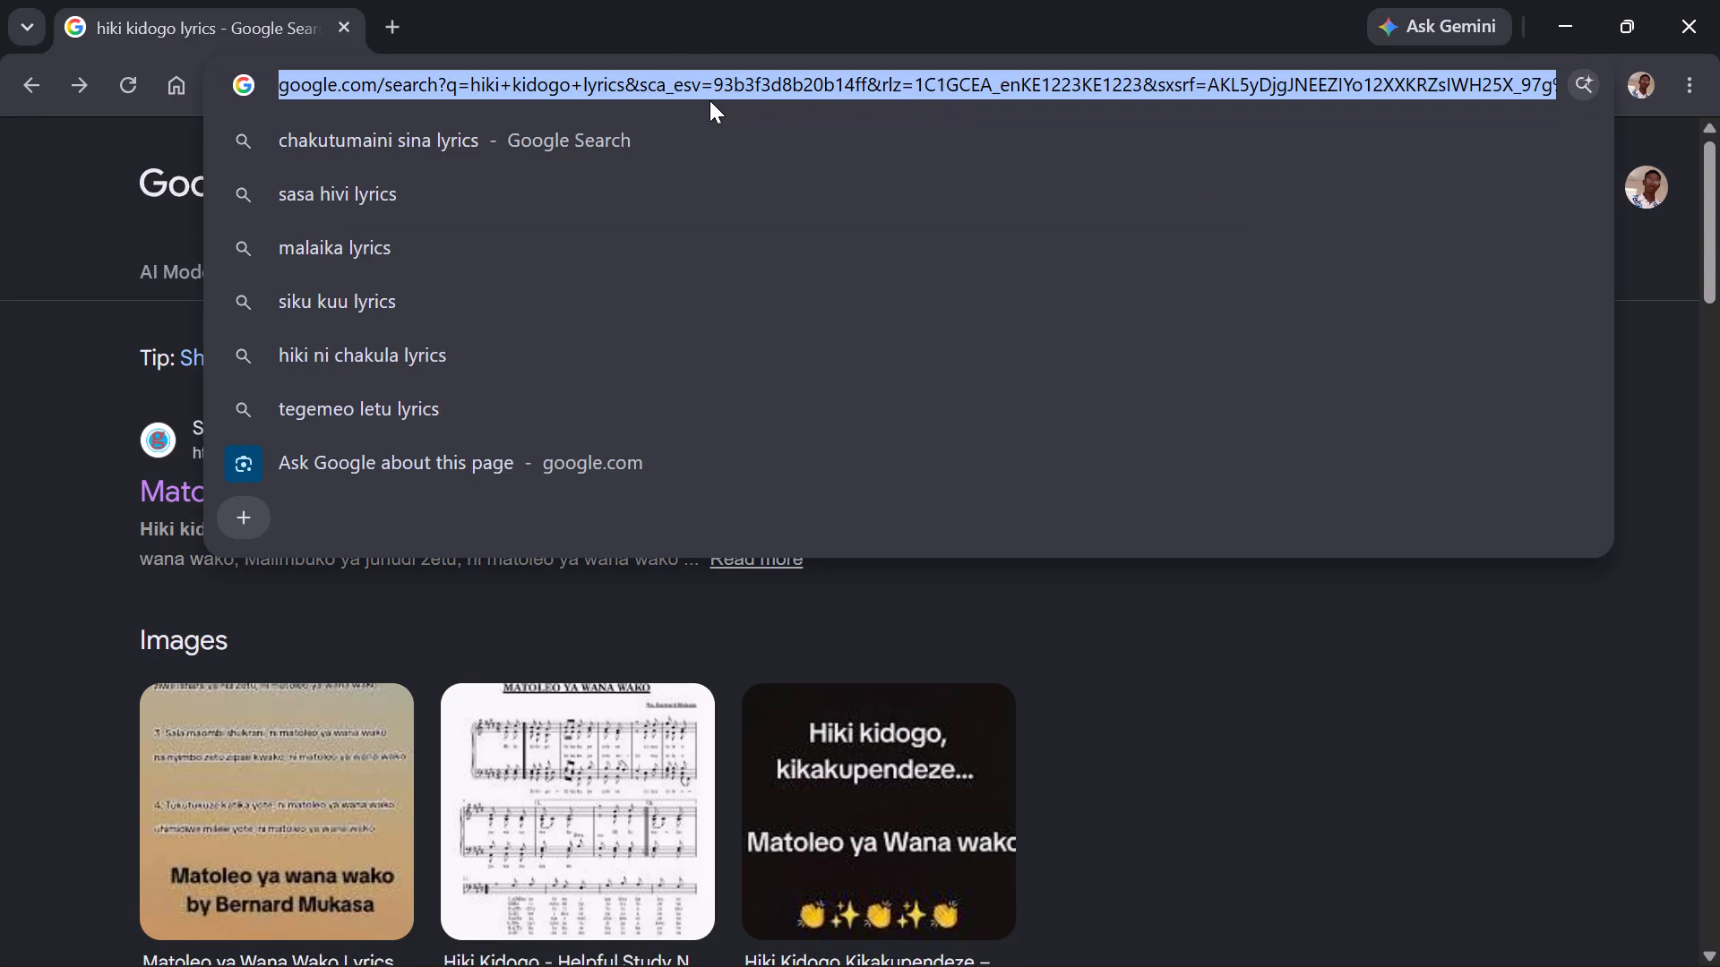
type("NITAIJI")
key("BackSpace")
key("o")
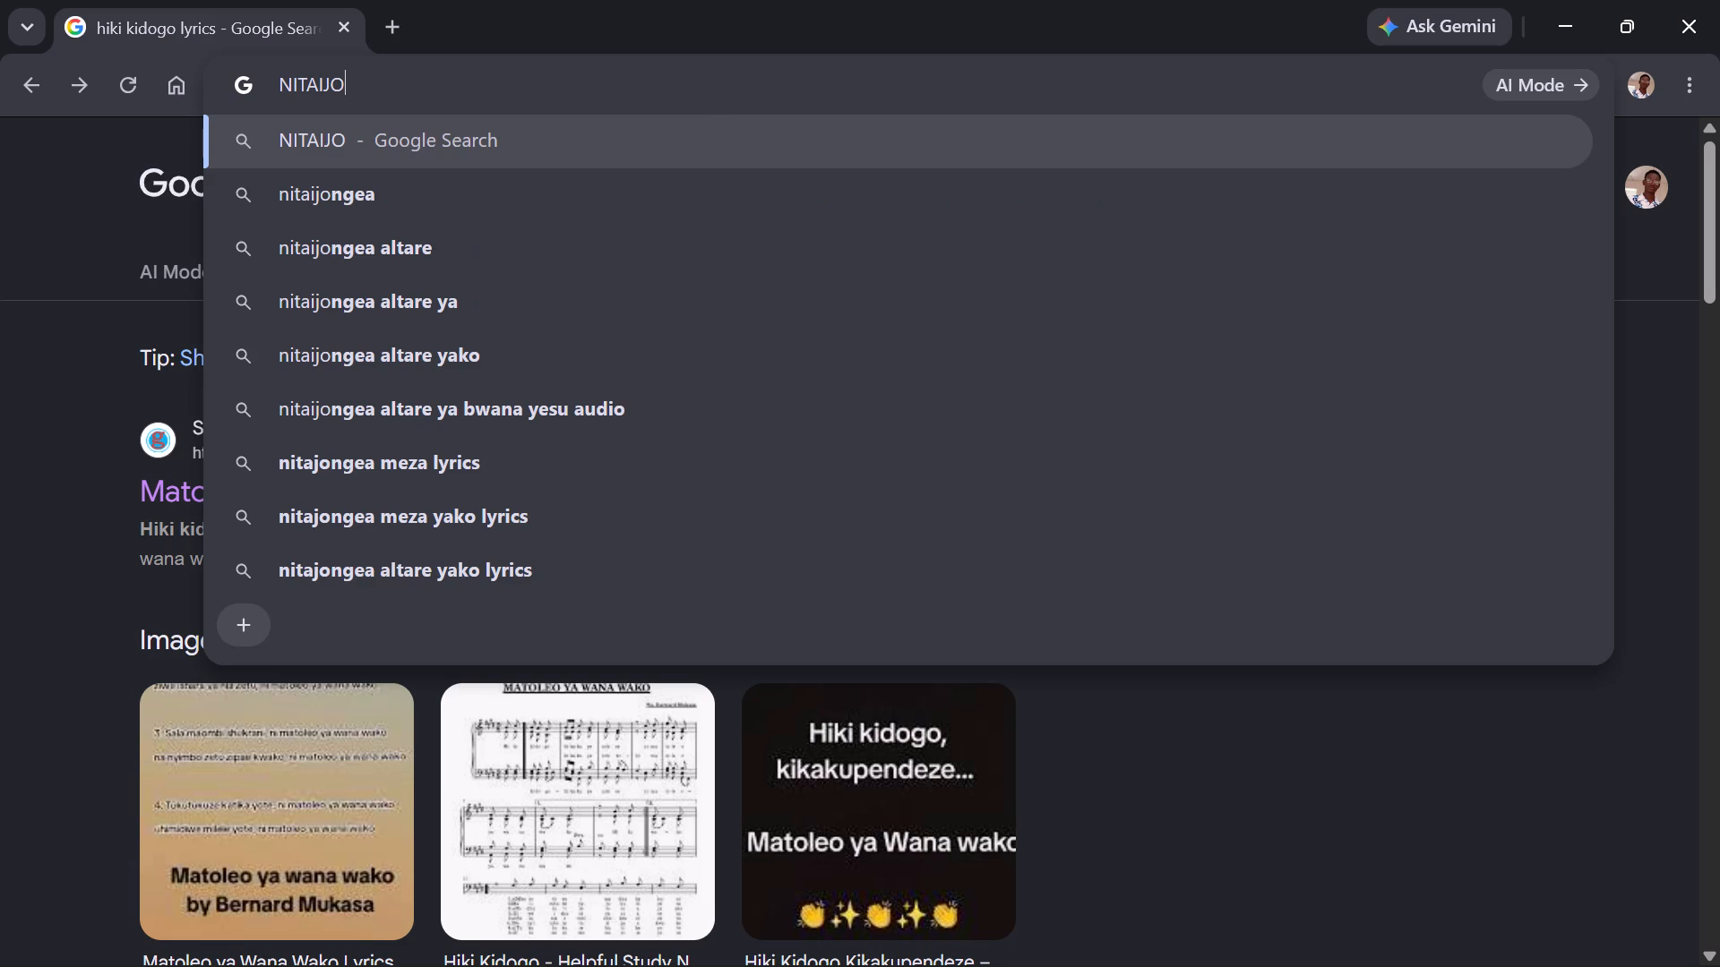
type("NGEA")
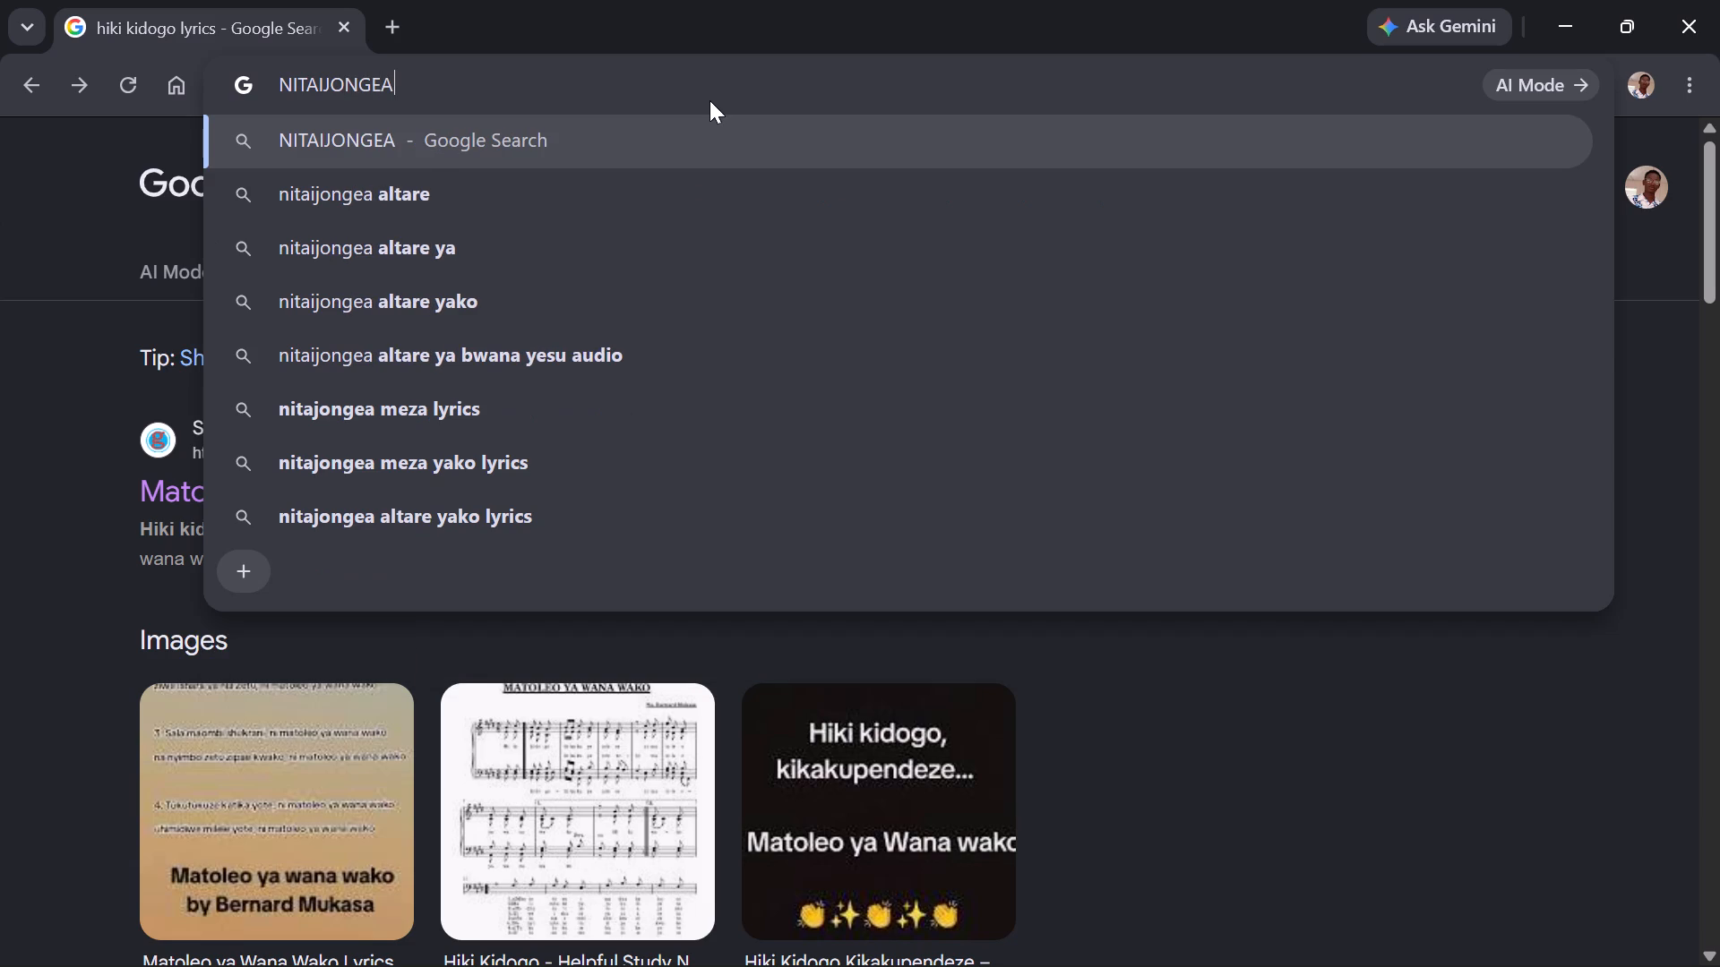
key("space")
type("ALTE")
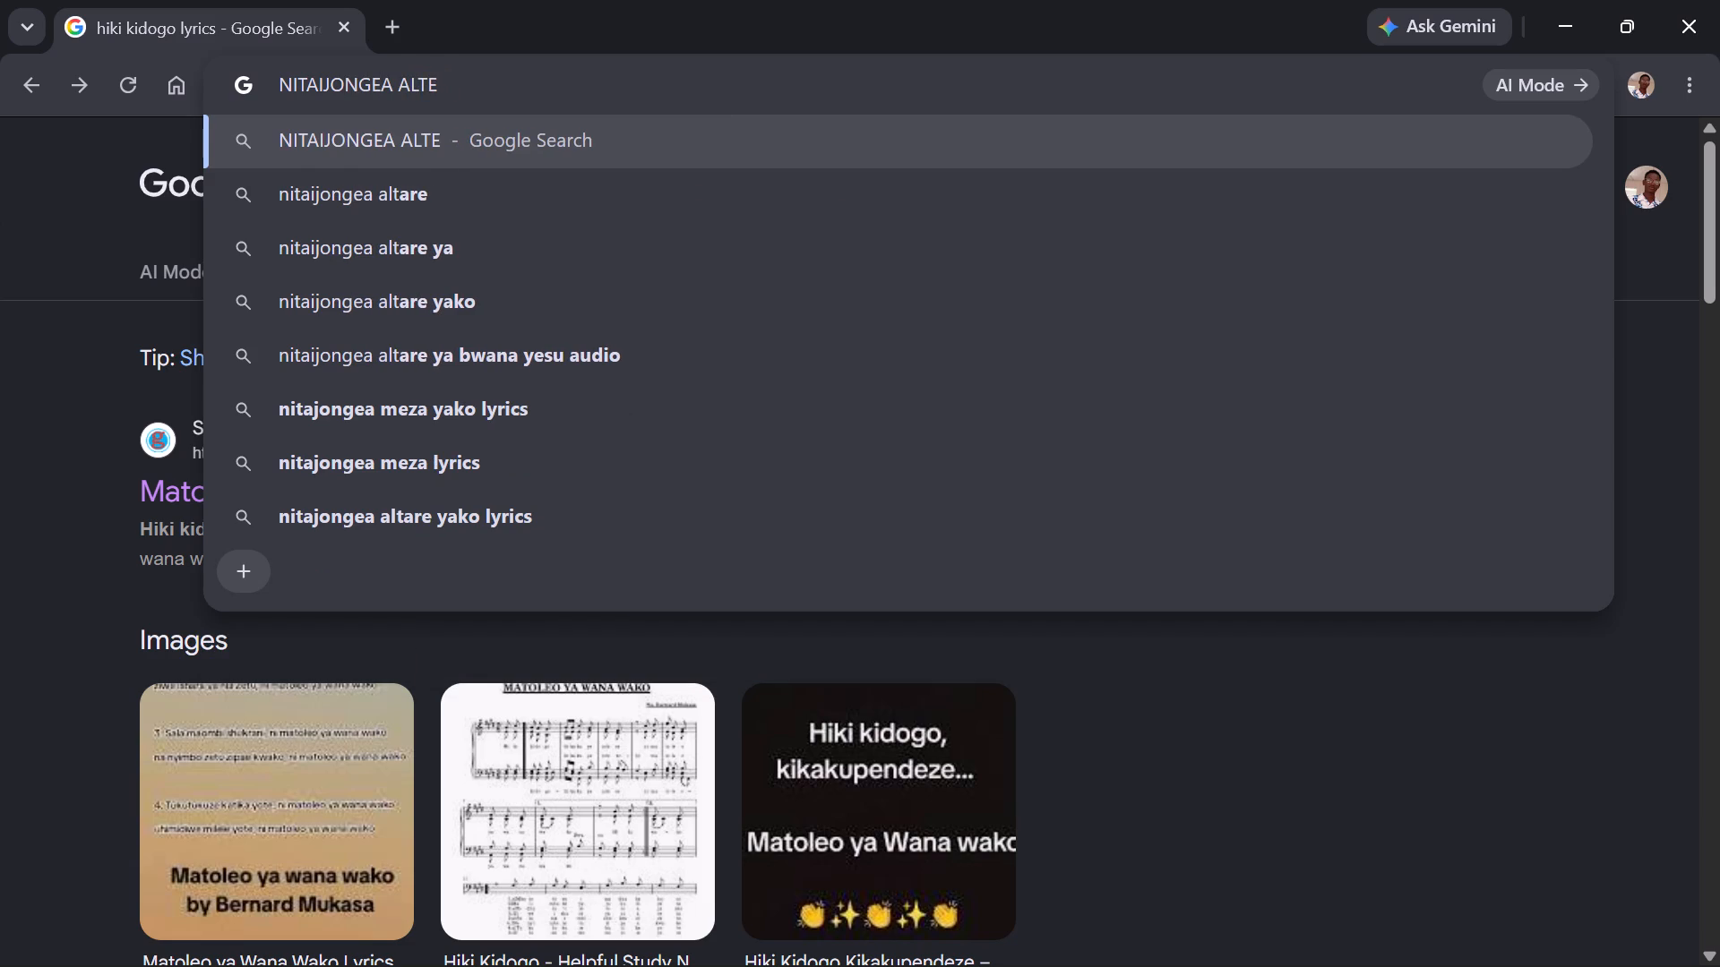
key("BackSpace")
key("BackSpace")
key("BackSpace")
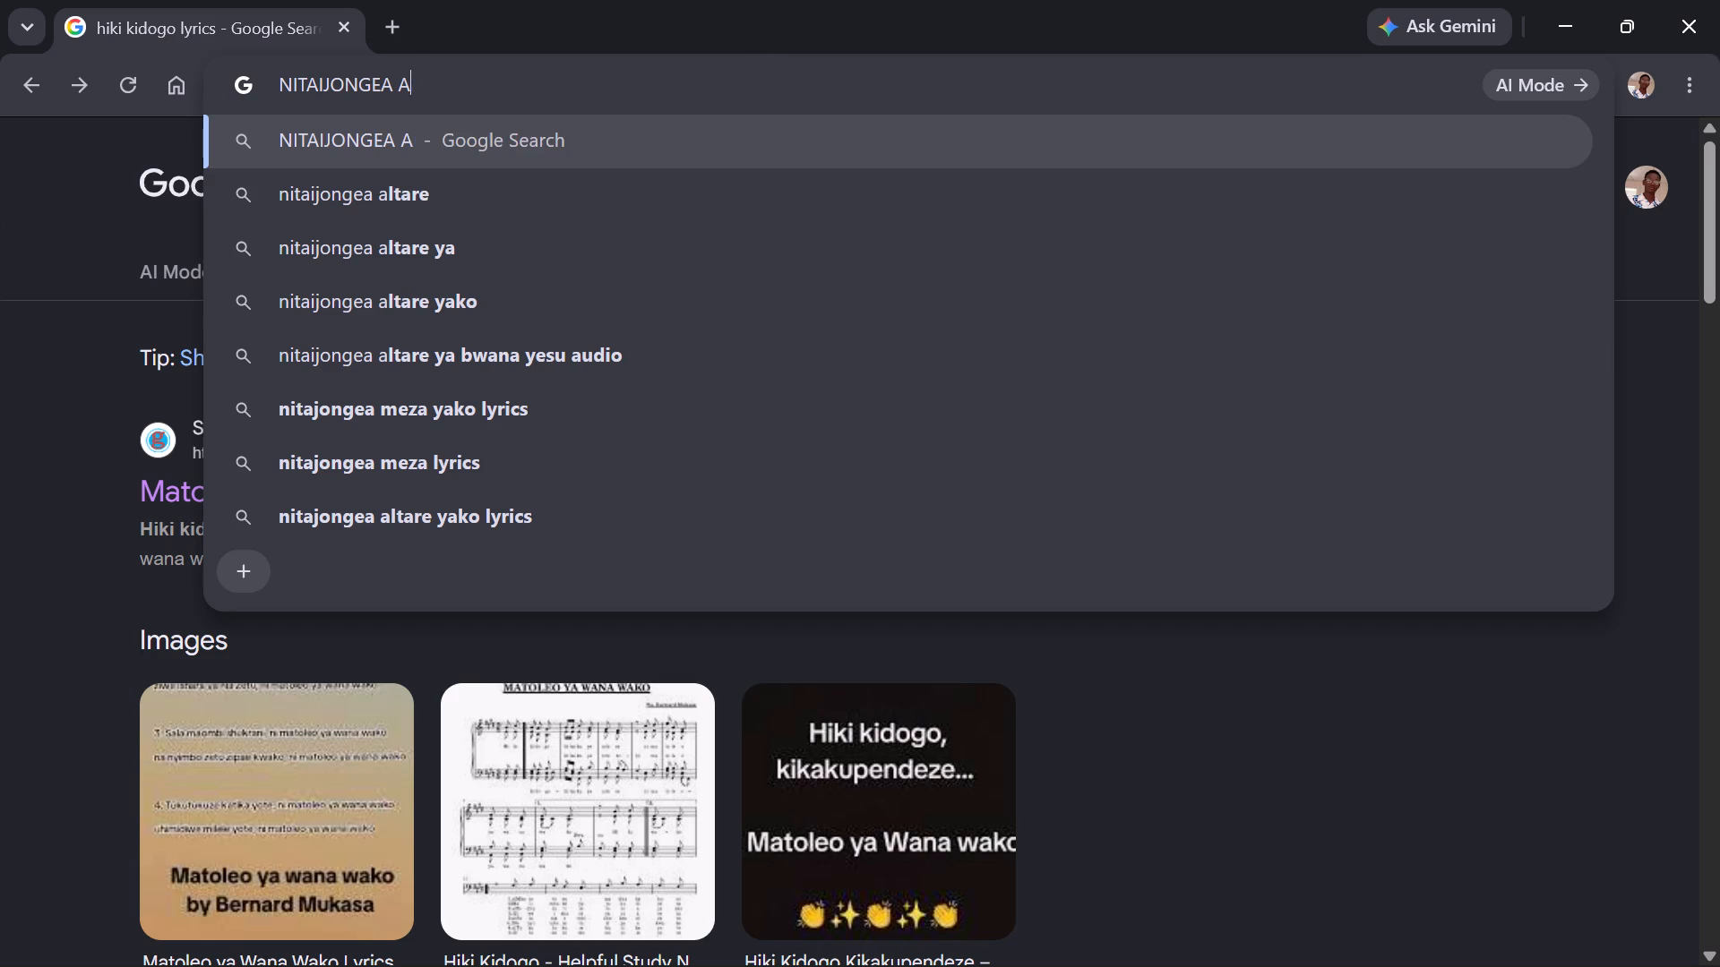
key("BackSpace")
key("l")
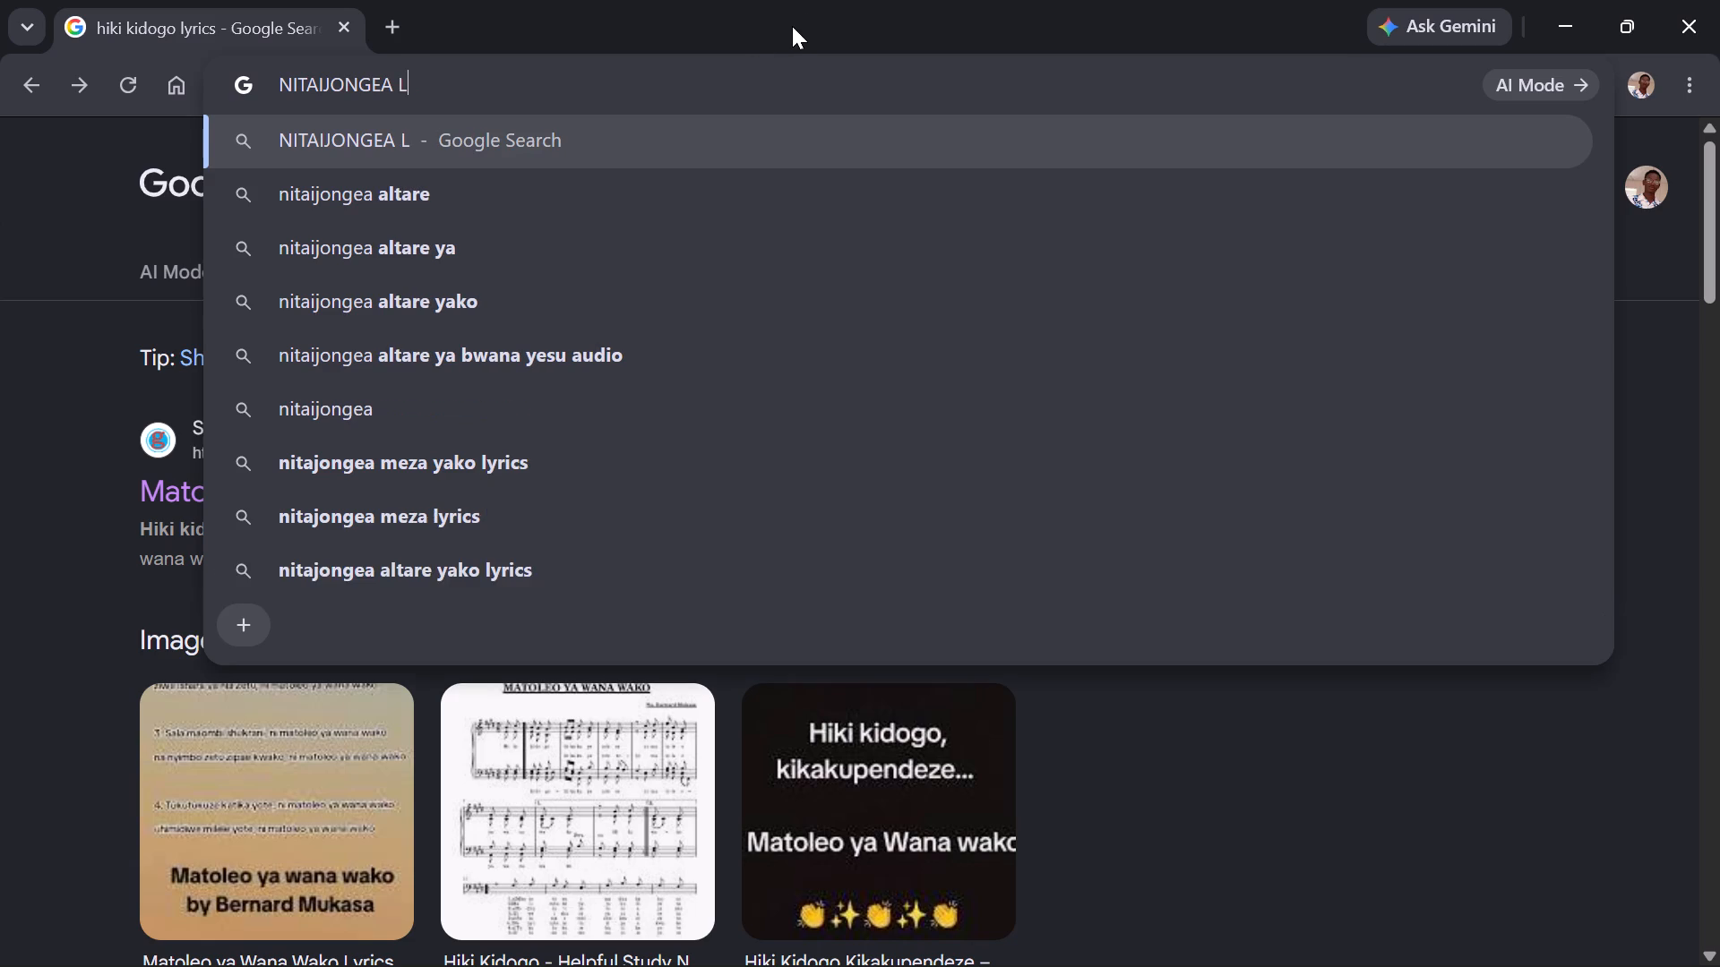
left_click(641, 157)
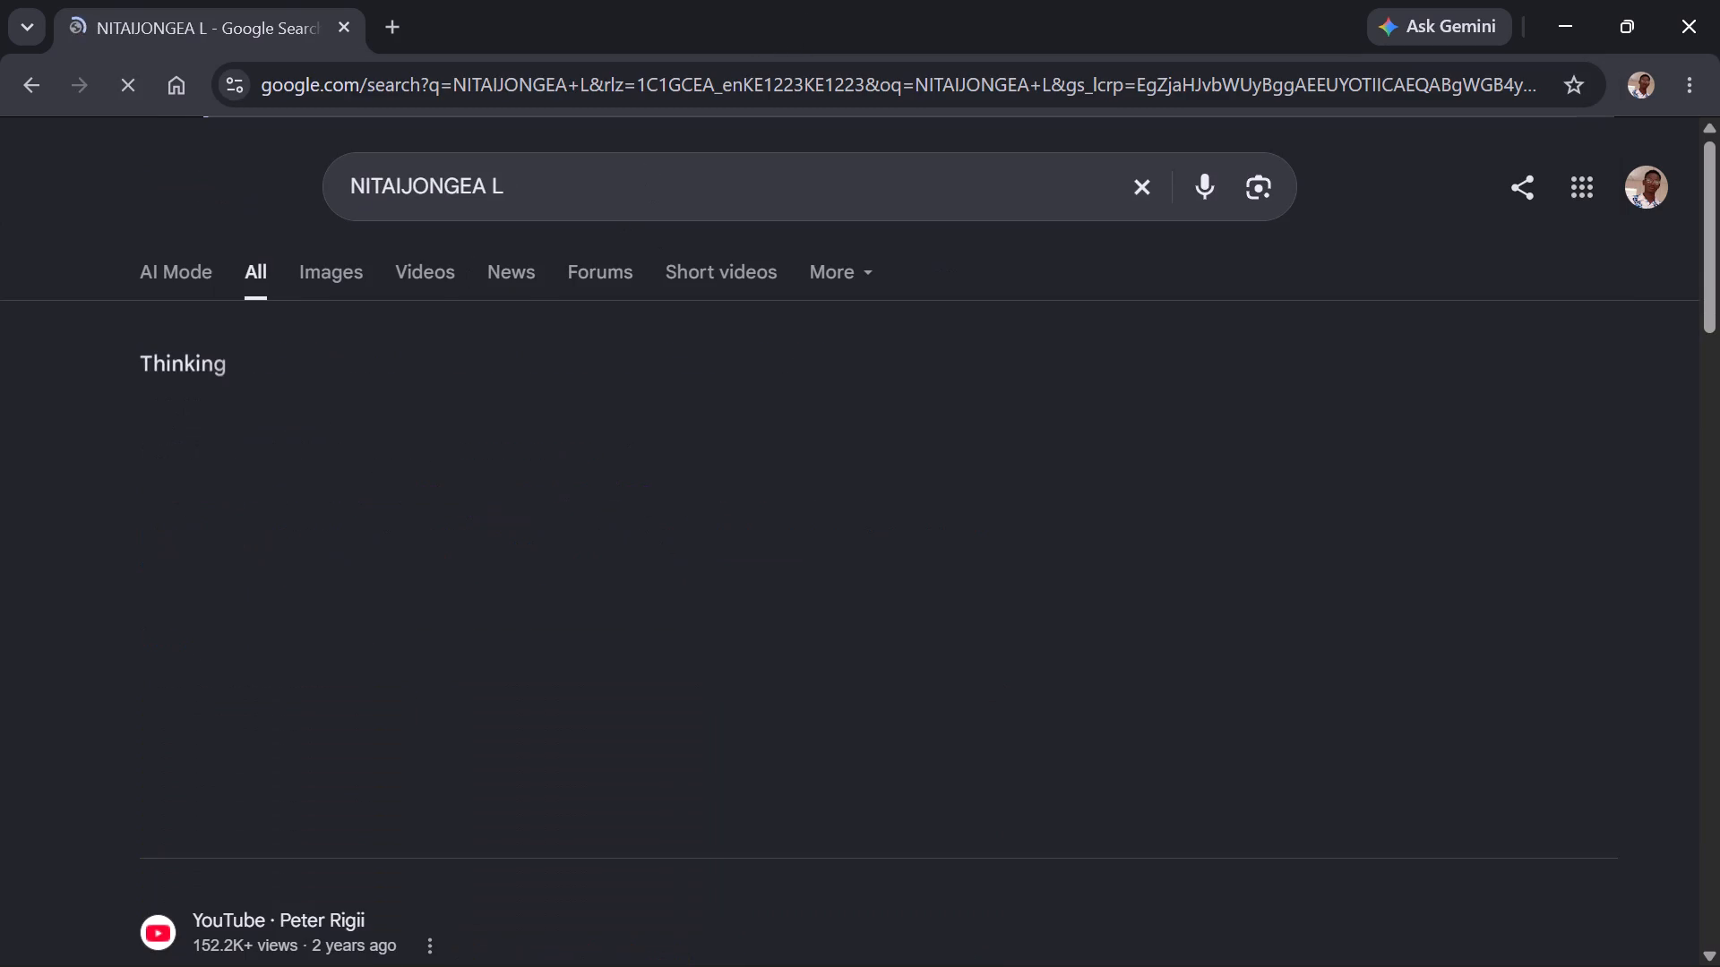
Refine the Google search to the suggested query nitaijongea altare ya bwana lyrics.
left_click(614, 206)
key("BackSpace")
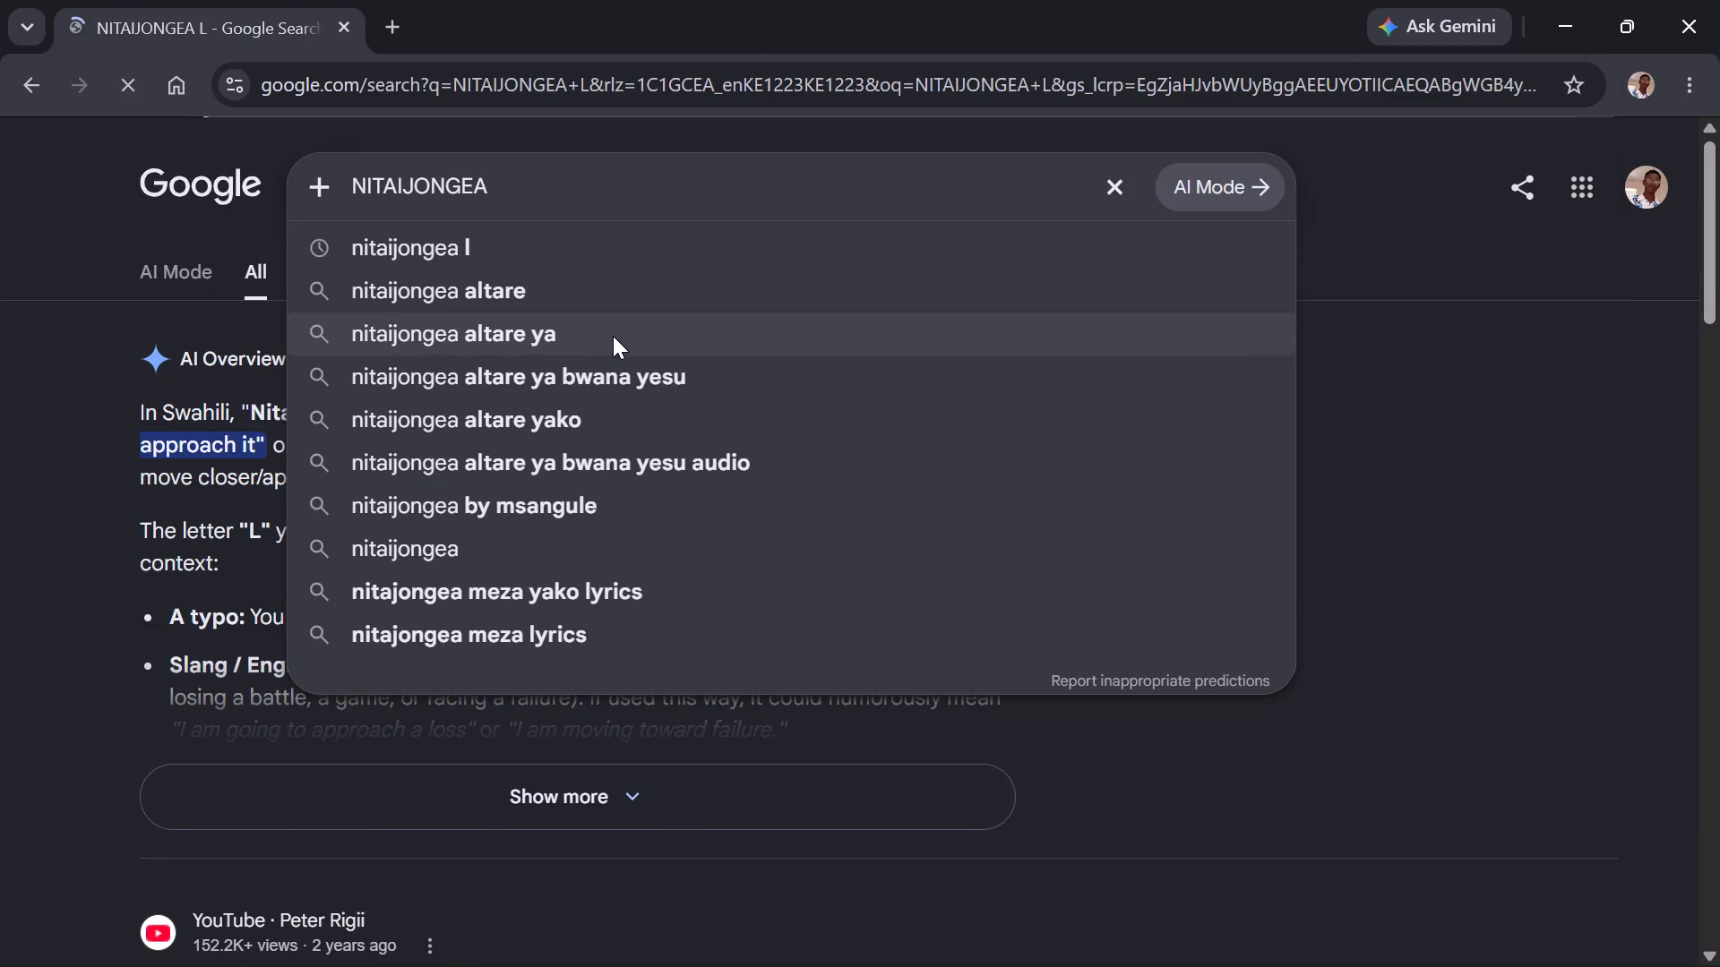
key("l")
left_click(658, 261)
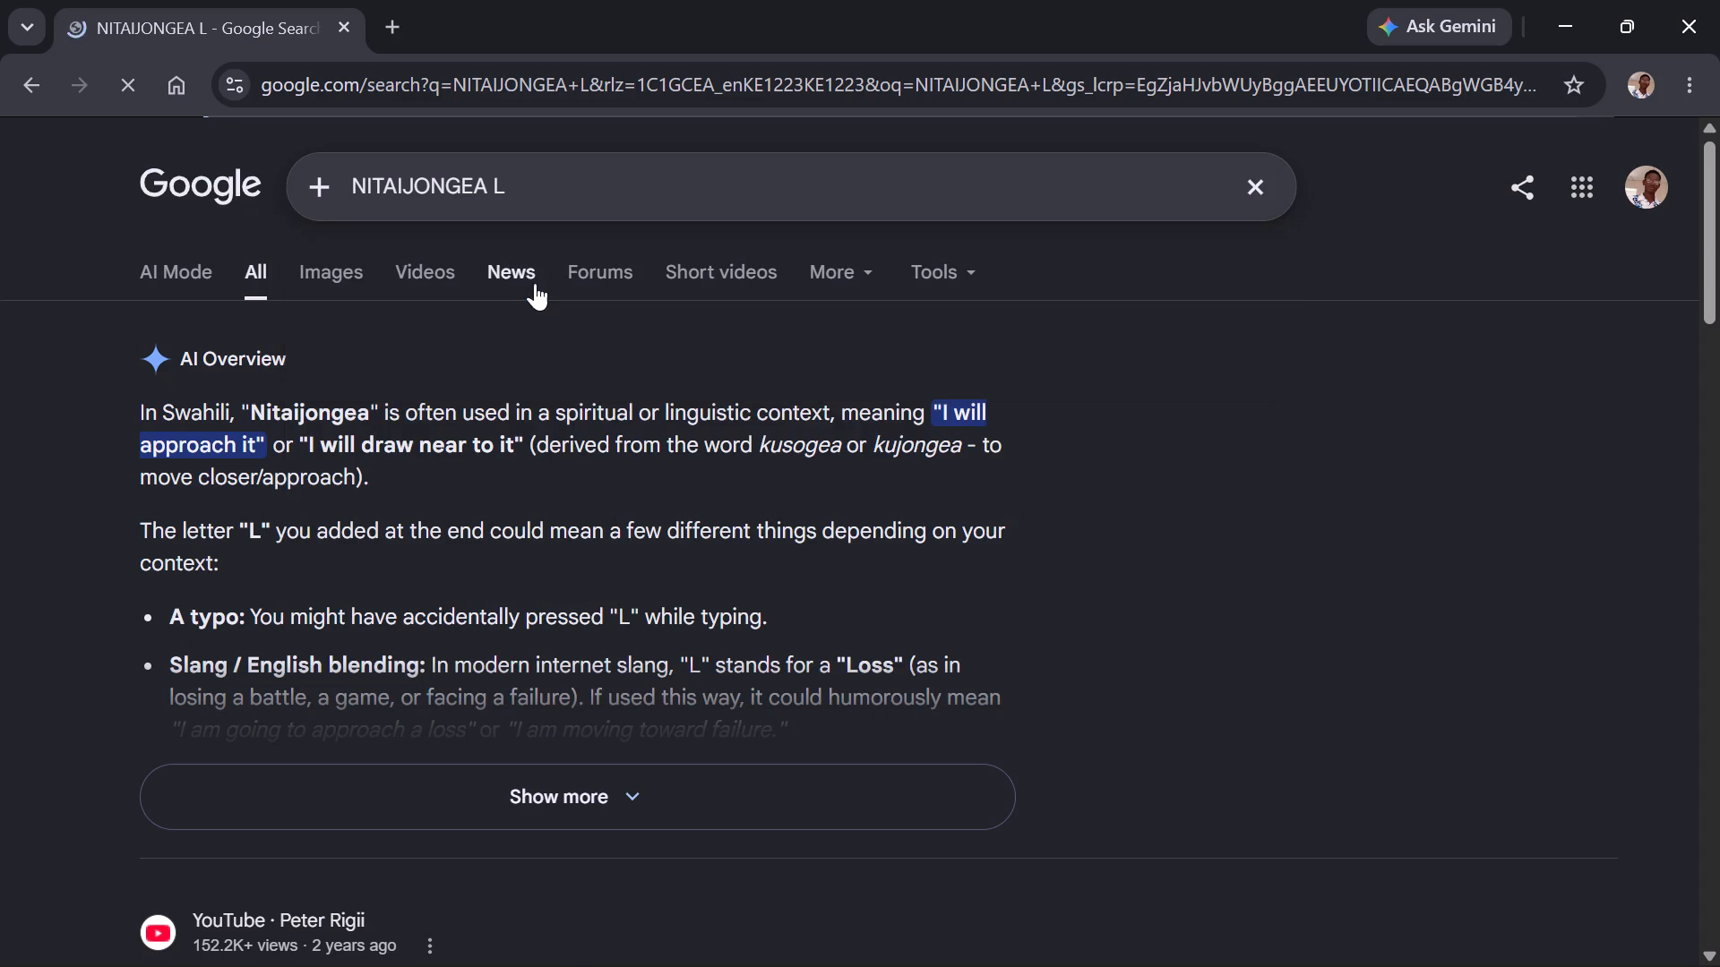
Open the Nitajongea Altare Lyrics result from Sauti za Kuimba to check the song's words.
scroll(321, 631, "down", 4)
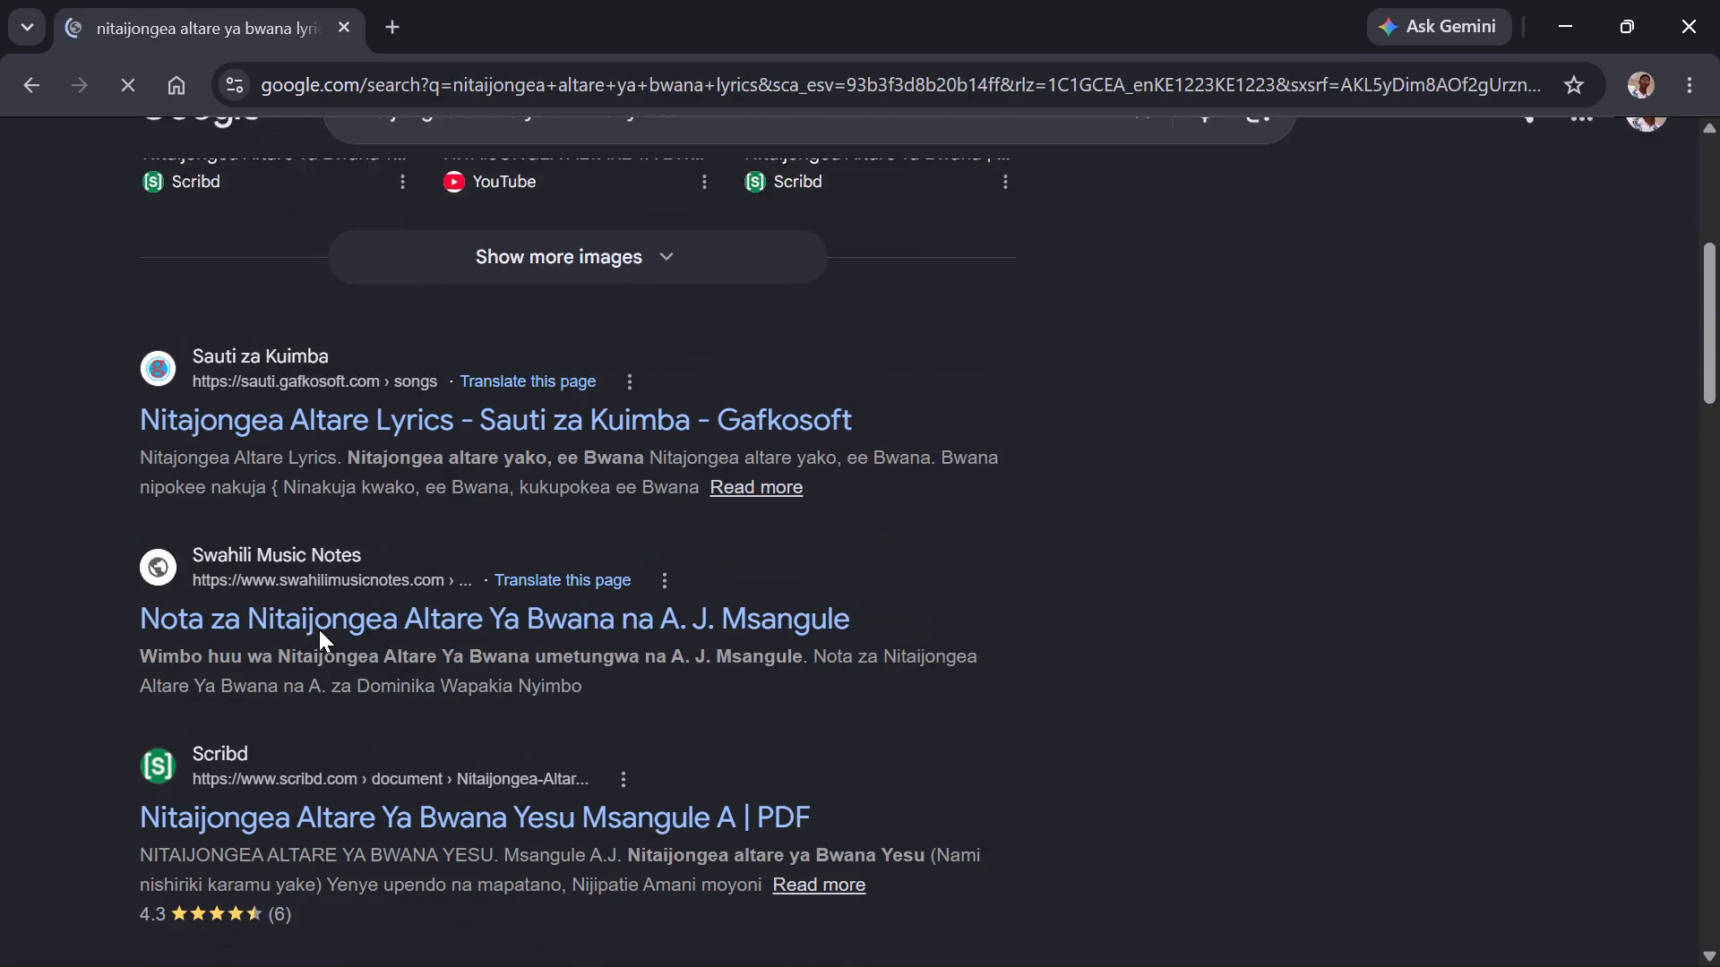
left_click(356, 428)
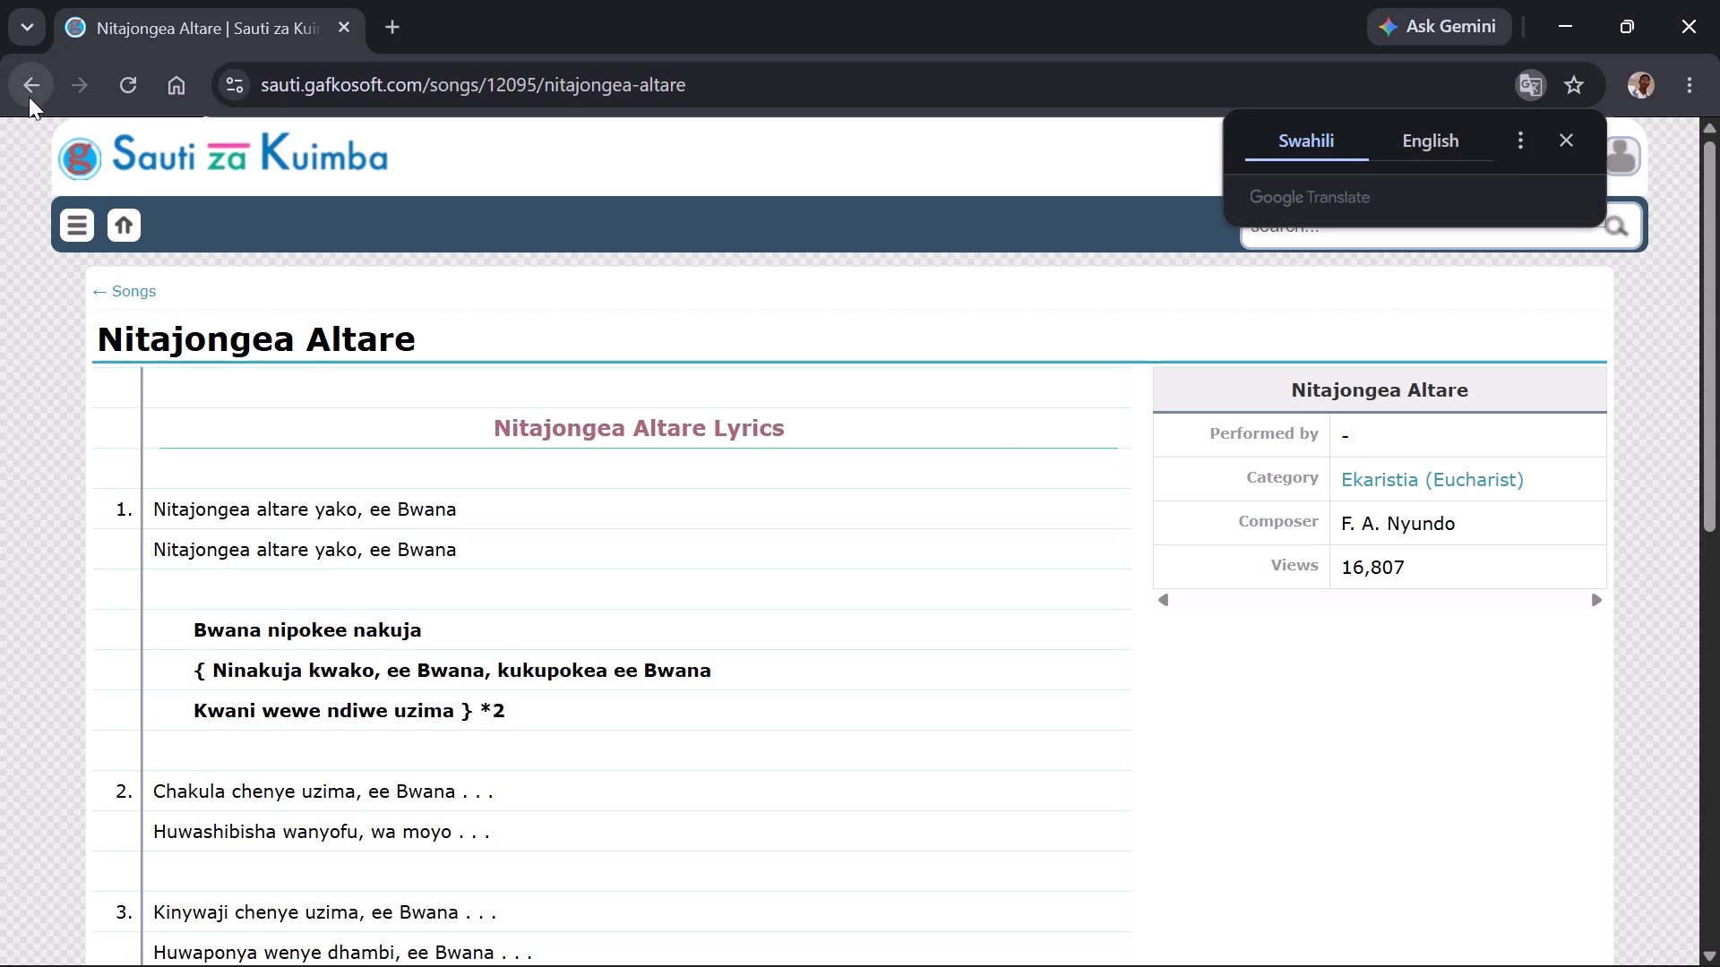
Search Google again for nitaijongea altare ya bwana lyrics from the song page.
left_click(519, 67)
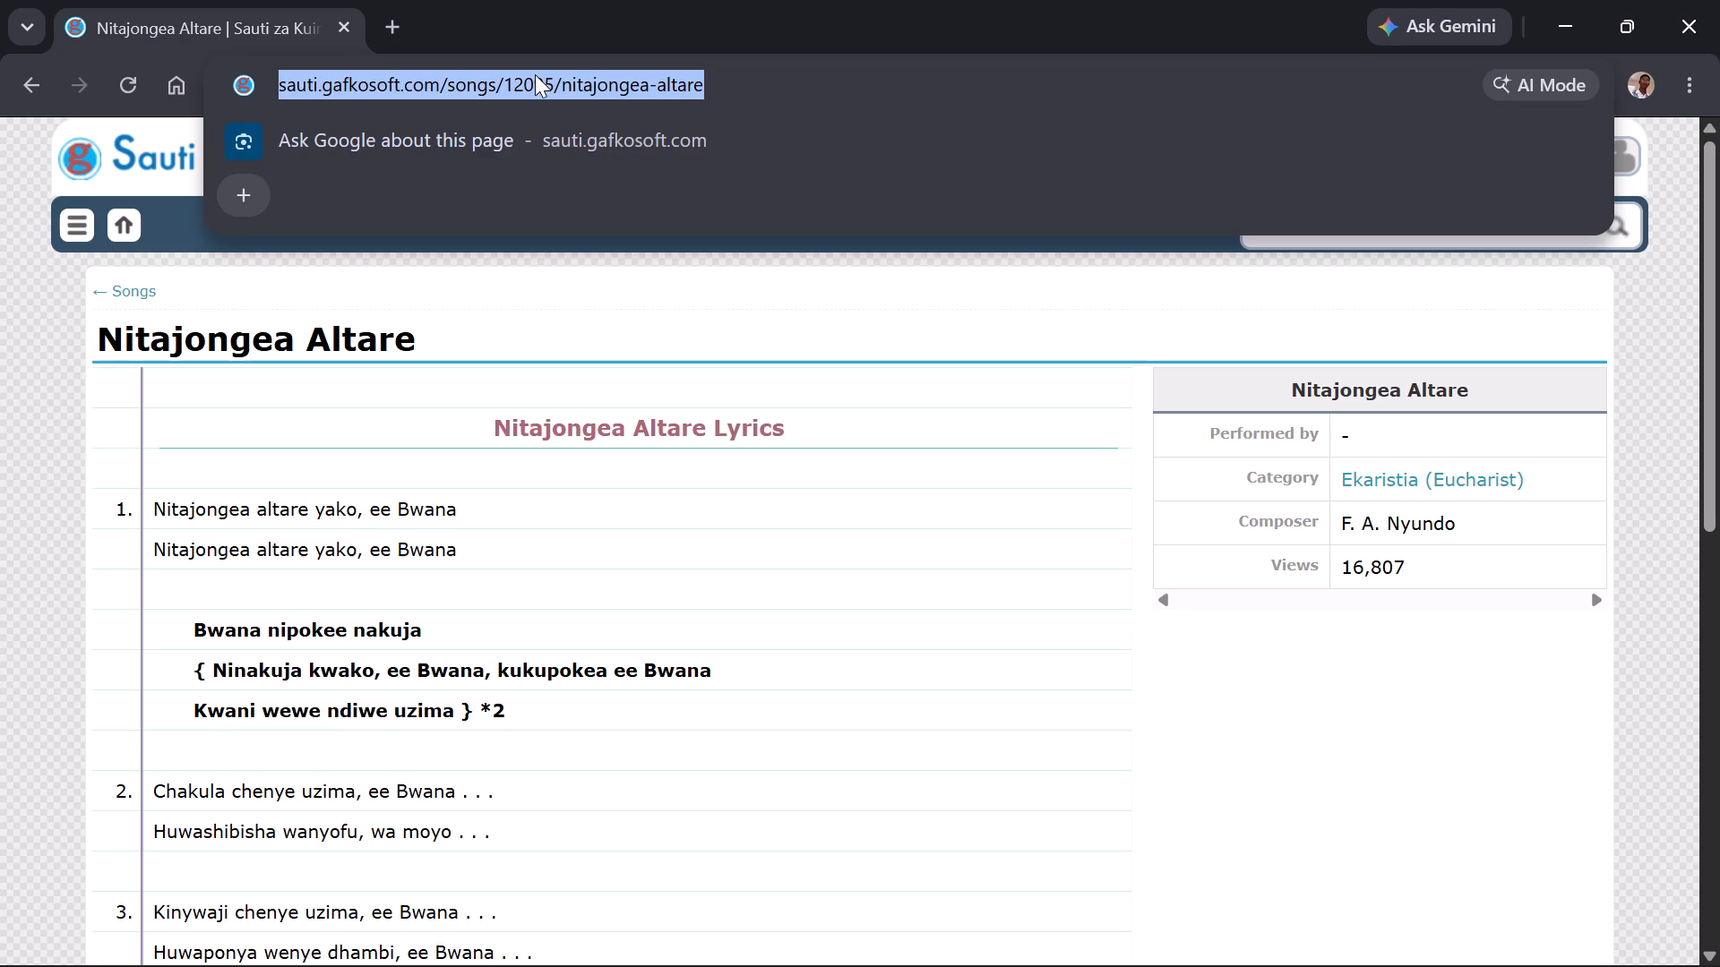
type("NITAIJONGEA A")
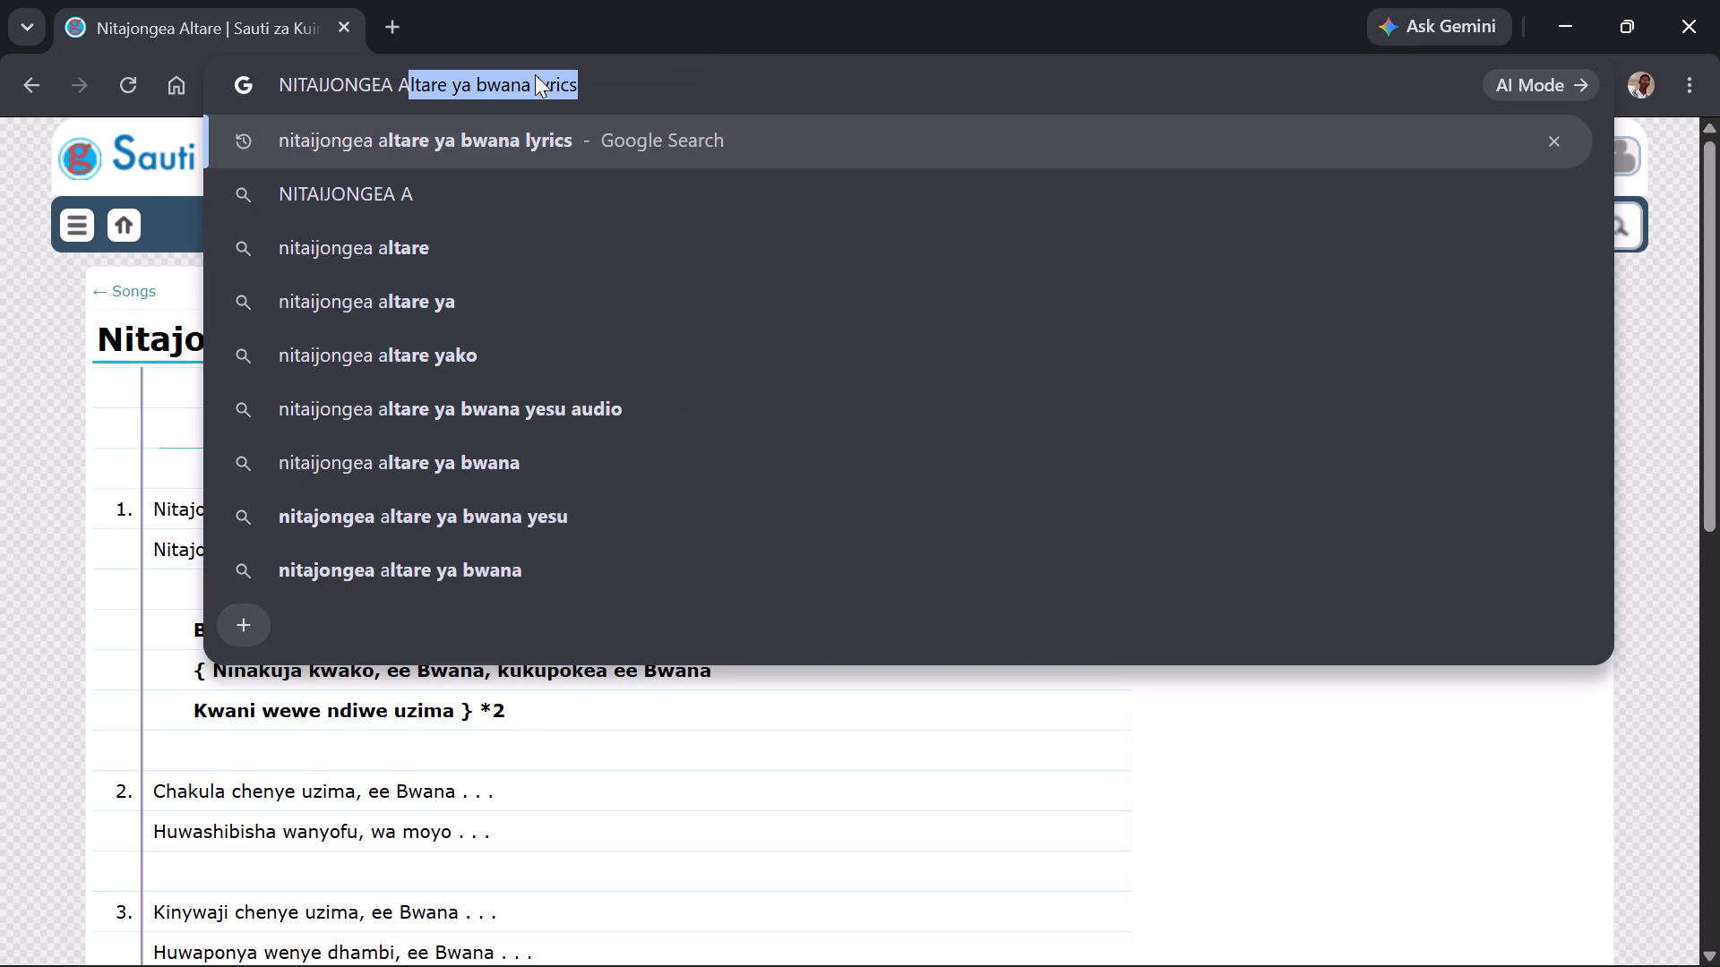
left_click(579, 86)
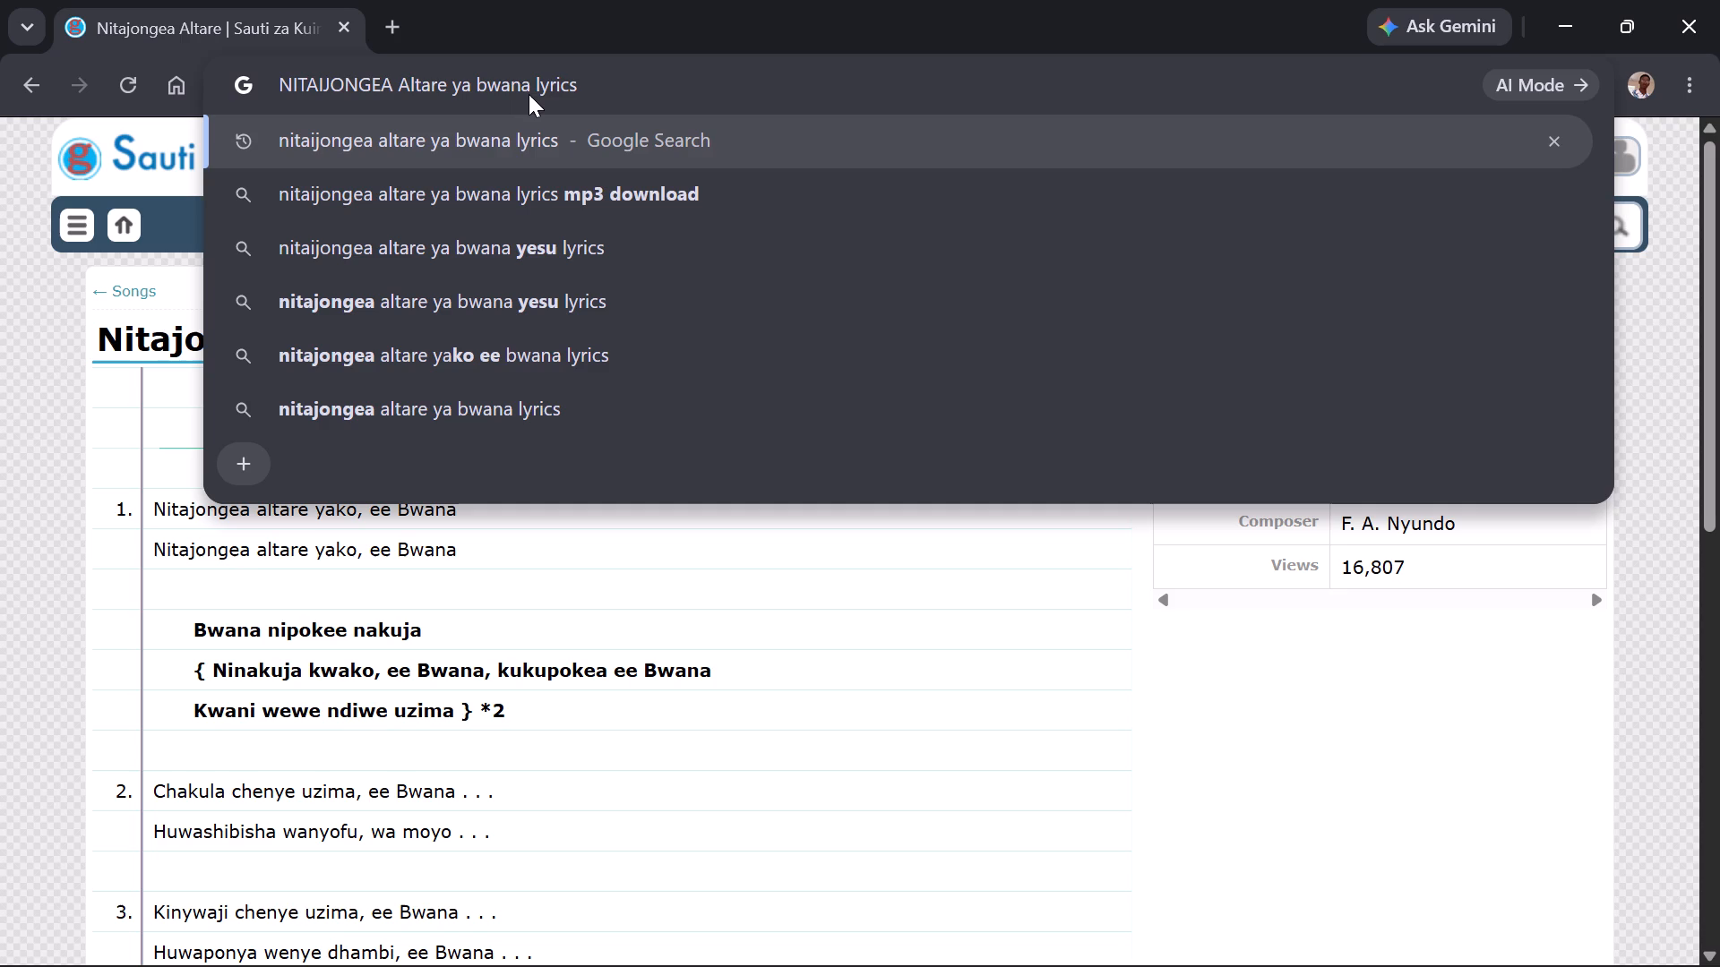
left_click(529, 94)
left_click(539, 83)
key("Return")
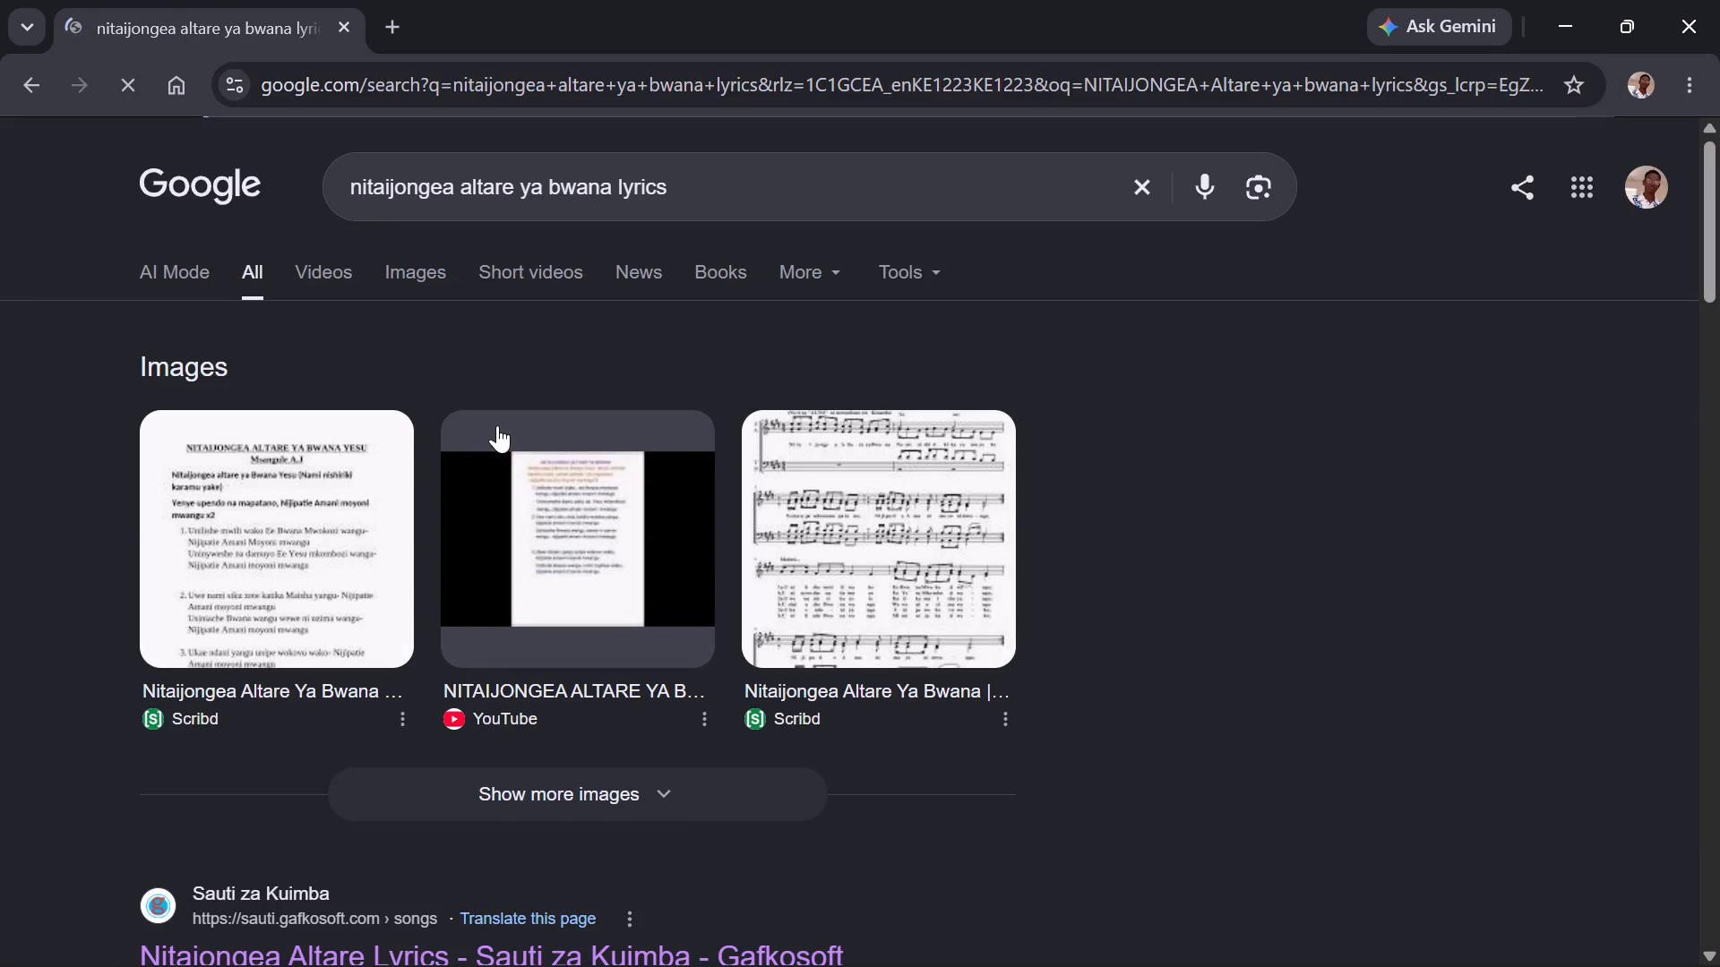
Look through the search results for the song's lyrics, and return to the STUDENTS @ 31 presentation in PowerPoint.
scroll(193, 300, "down", 4)
scroll(198, 420, "down", 2)
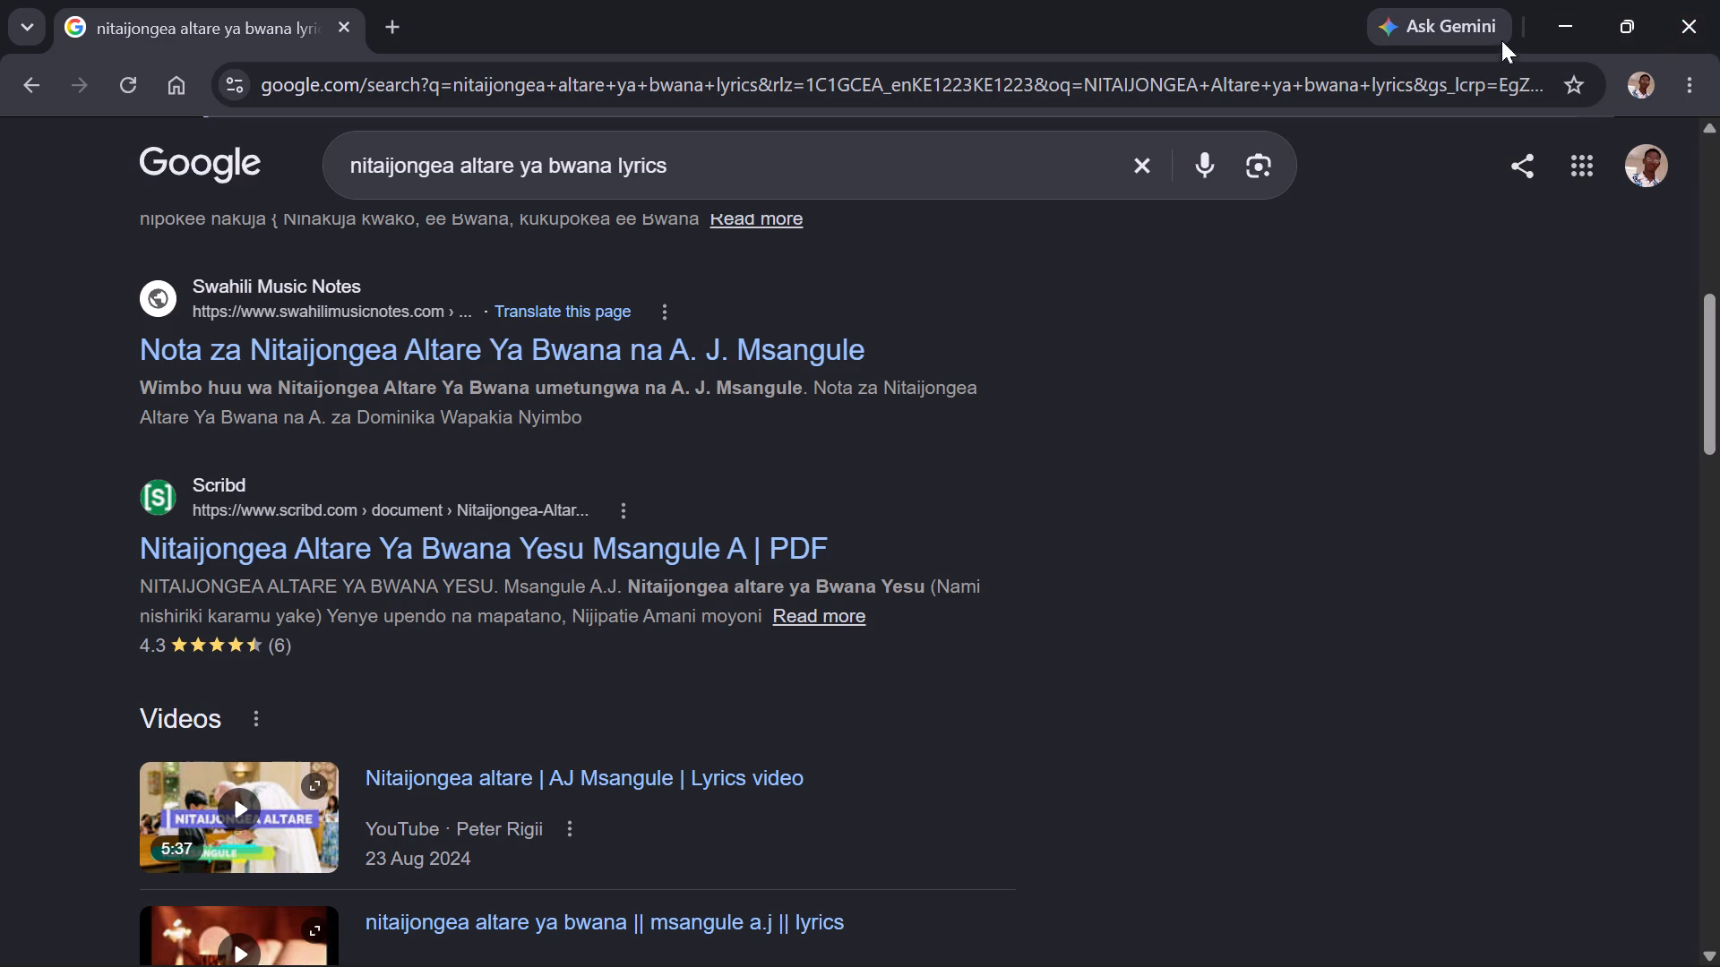
left_click(1535, 15)
left_click(1547, 14)
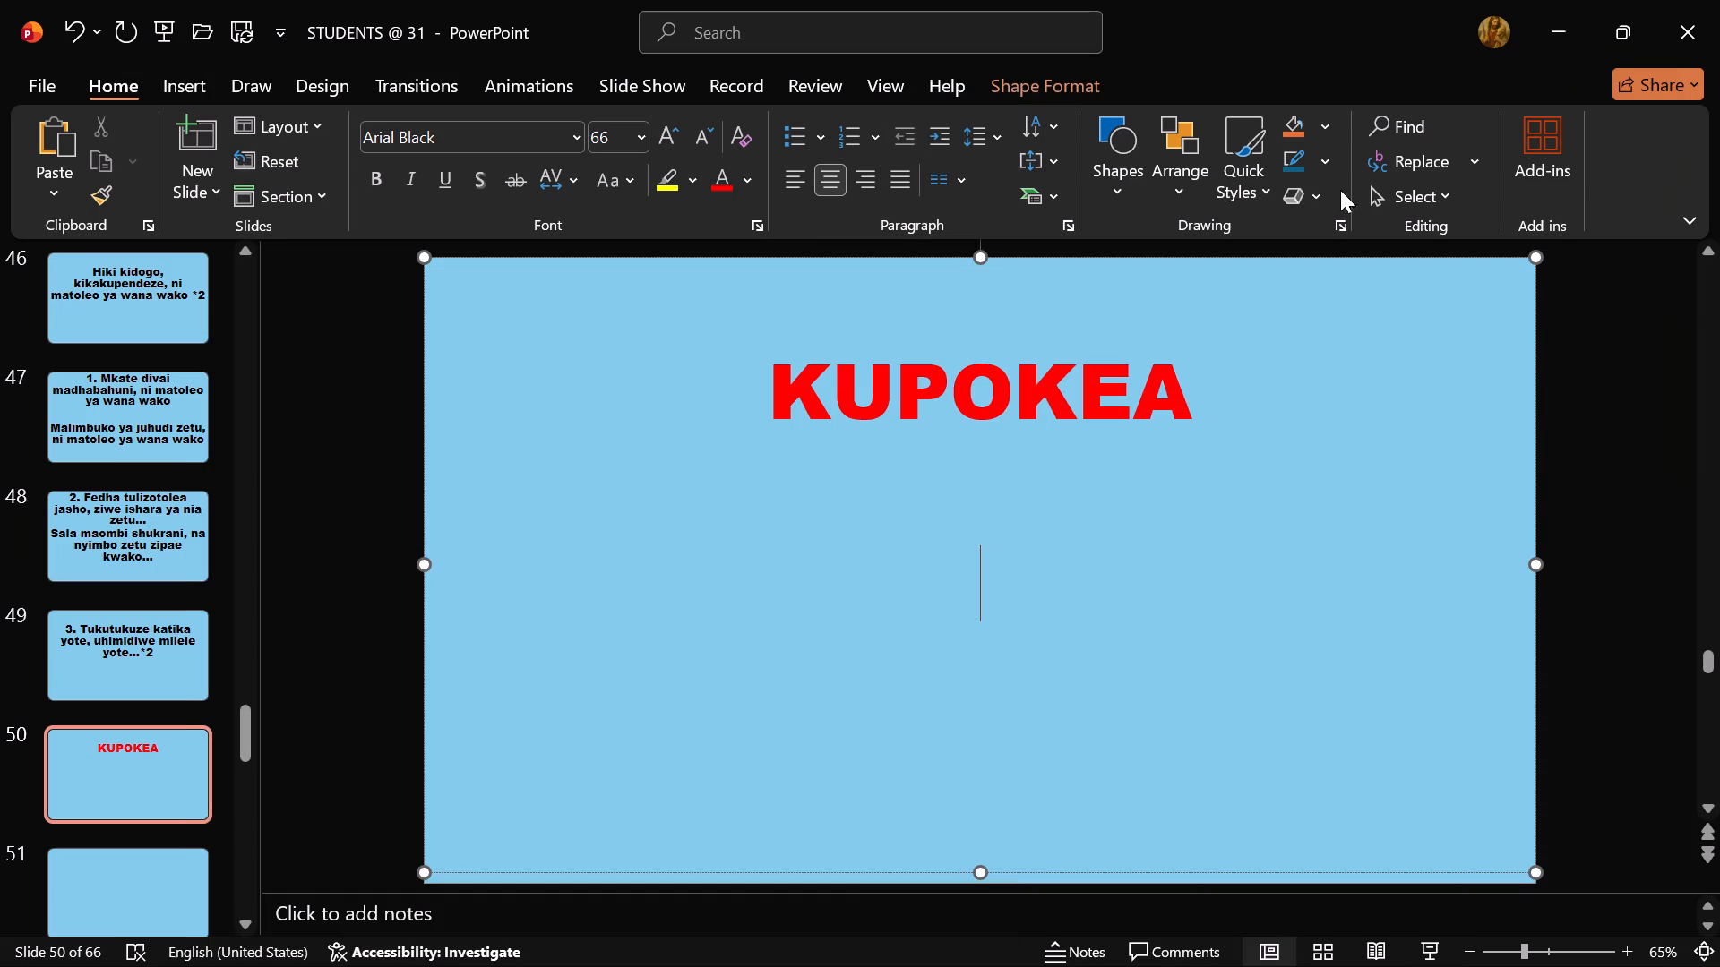
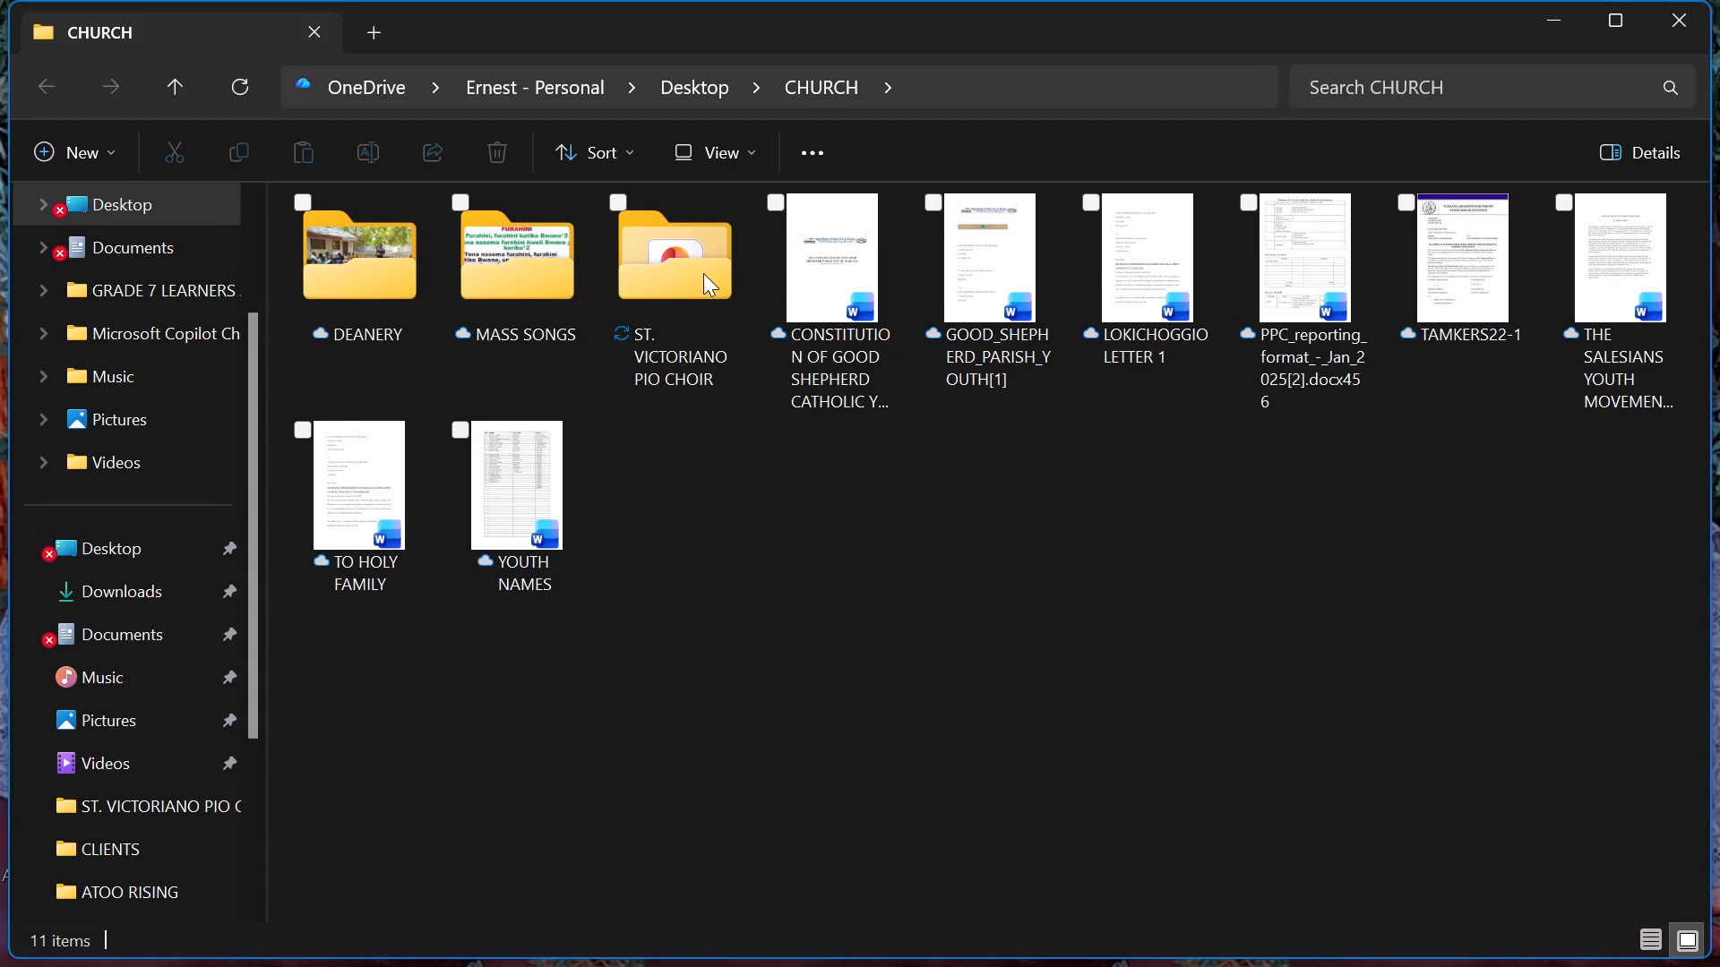
Open the Family_Day_Mass_2026_Slides presentation from the ST. VICTORIANO PIO CHOIR folder.
double_click(703, 273)
scroll(676, 526, "down", 10)
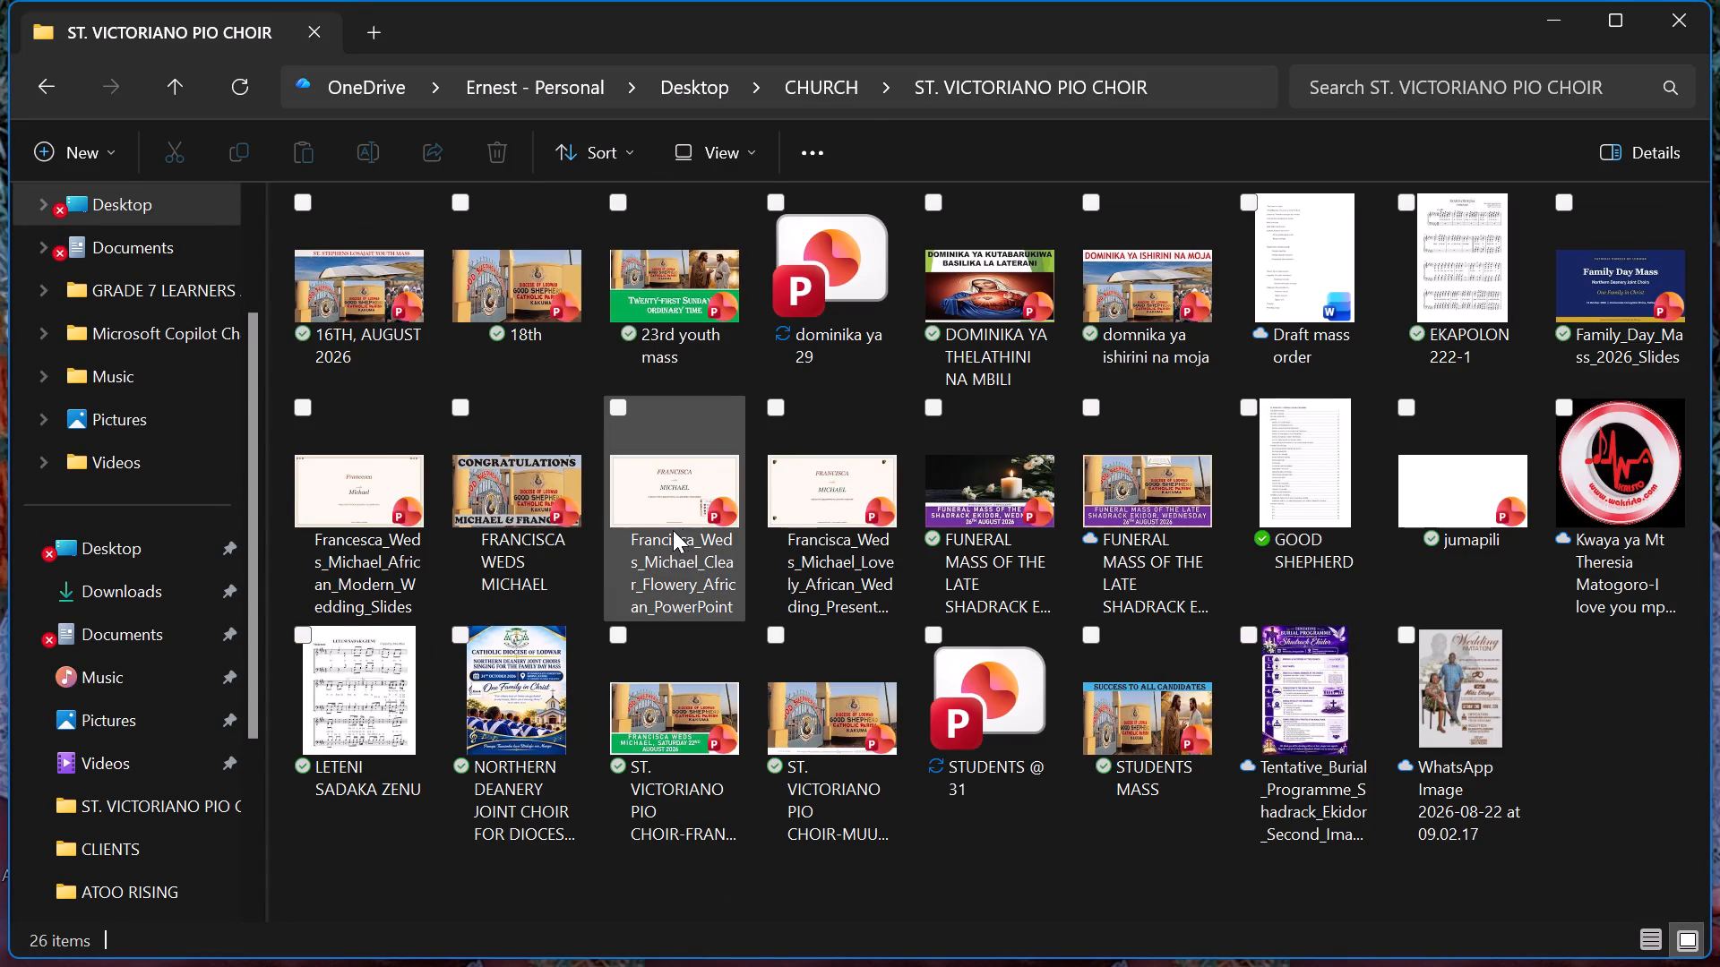
left_click_drag(287, 386, 353, 392)
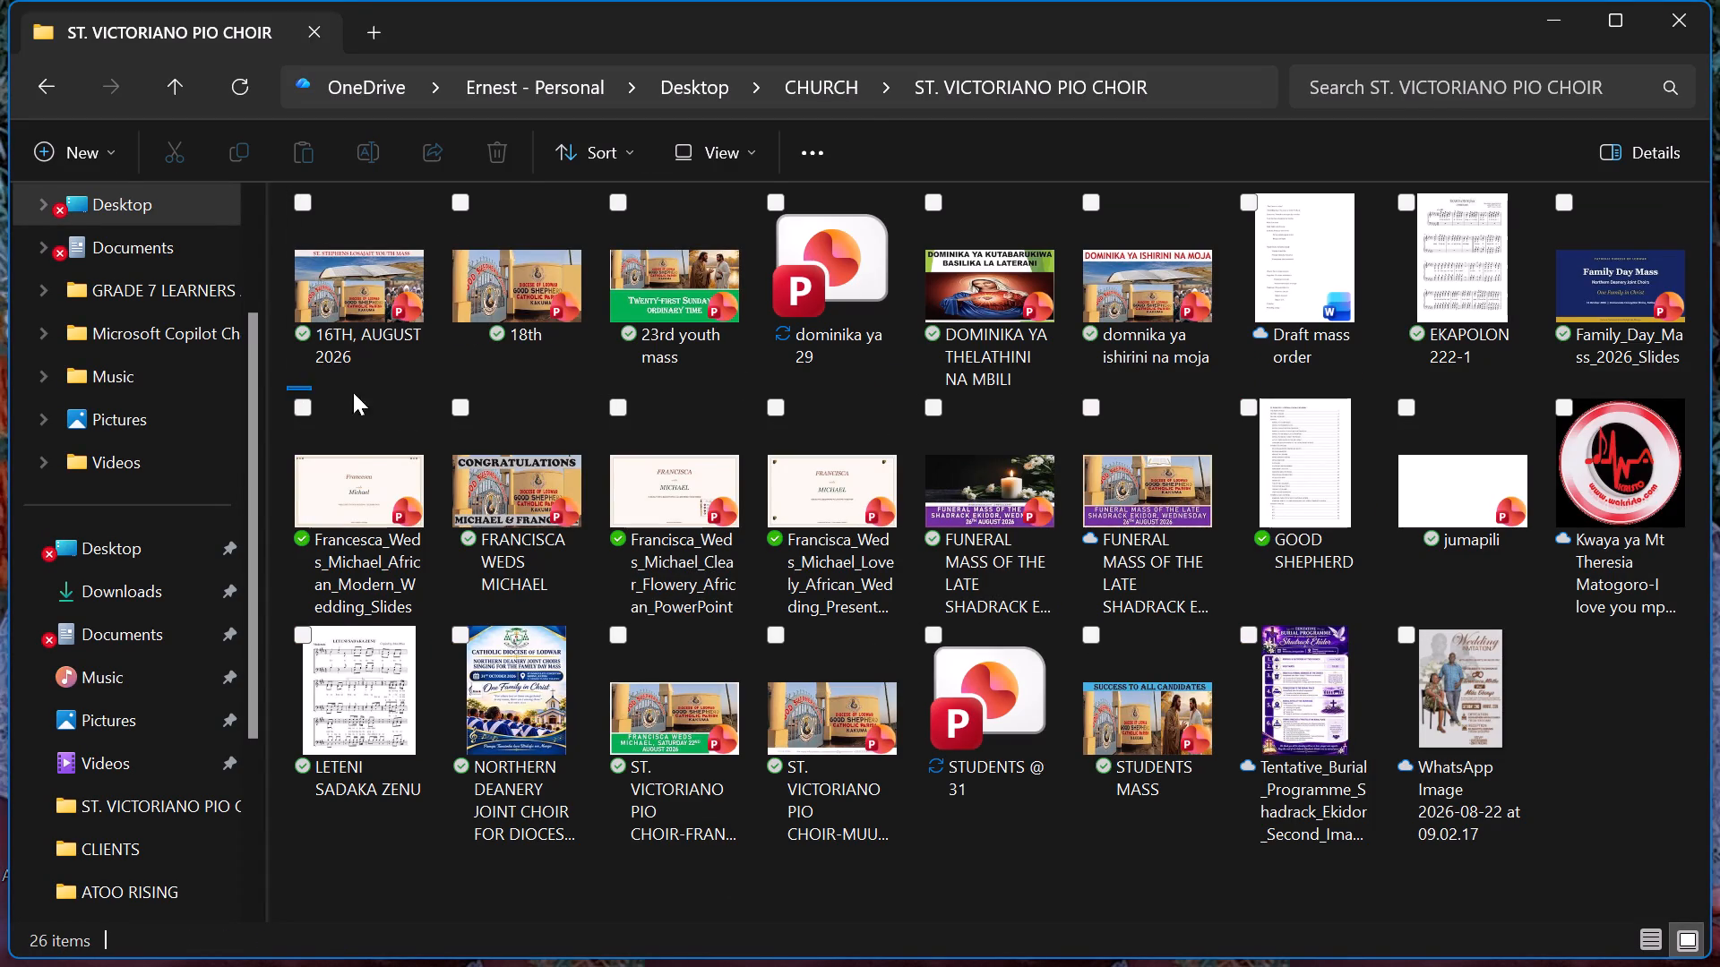
left_click_drag(353, 392, 837, 403)
double_click(1610, 293)
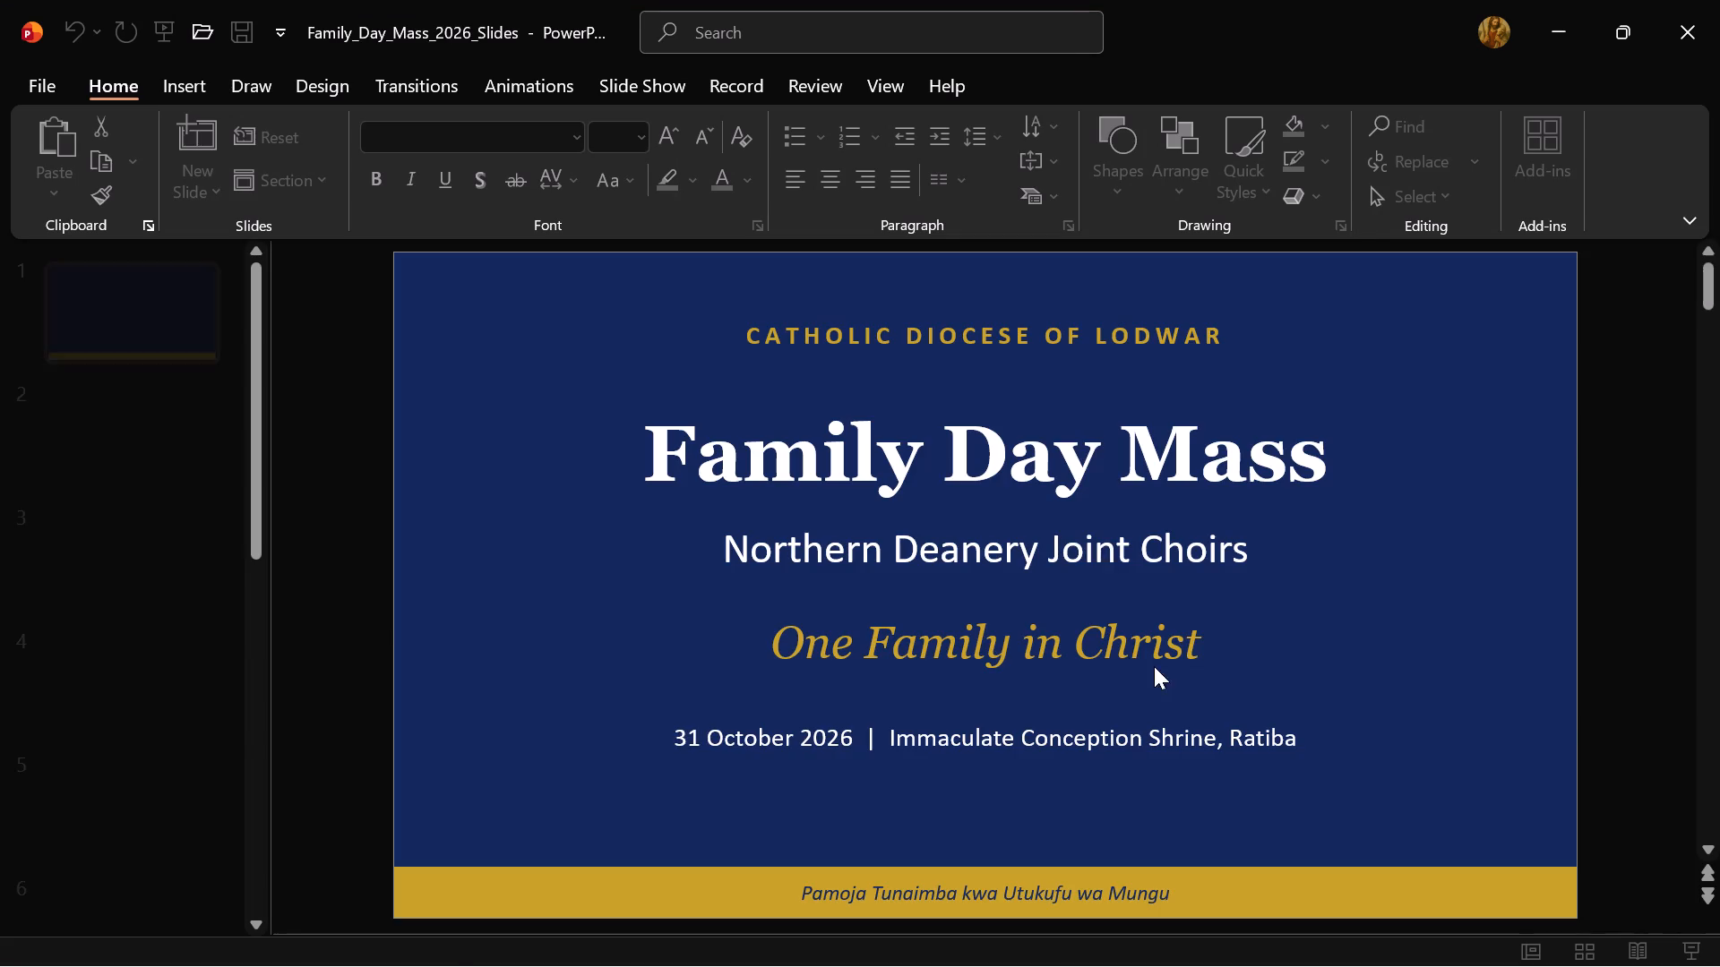
Search the Family Day Mass slides for the word NITAIJONGEA, and close the presentation after checking the match.
left_click(1411, 128)
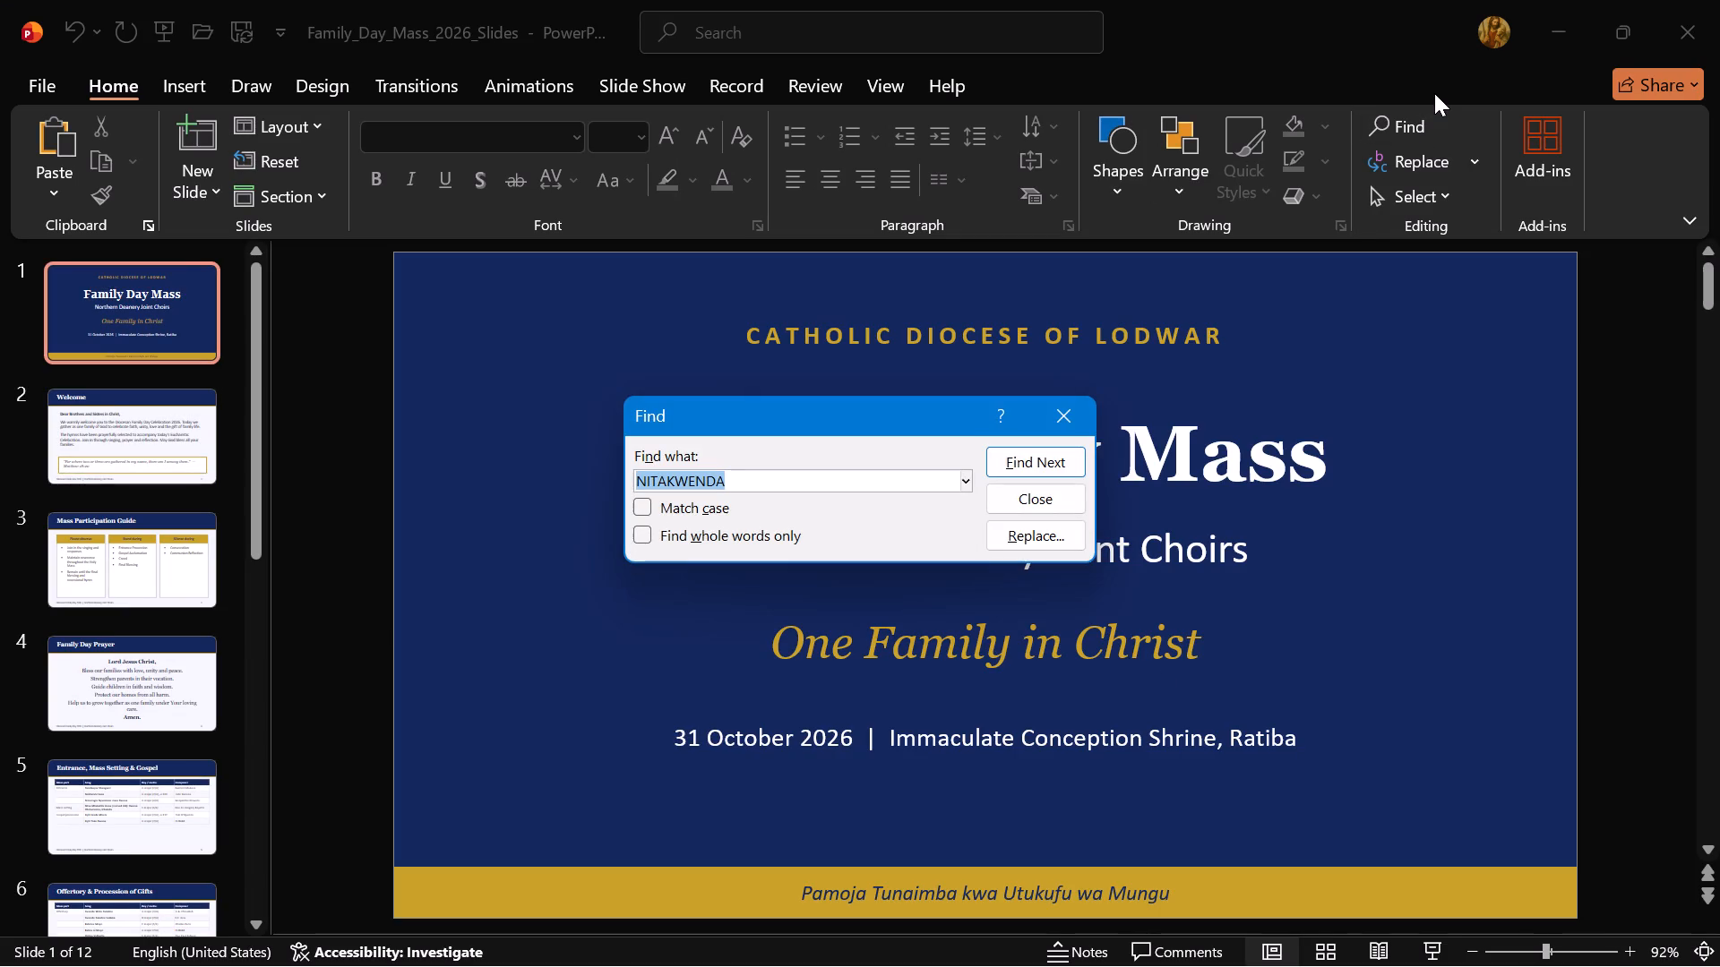
key("BackSpace")
type("NITAIJONGEA")
key("Return")
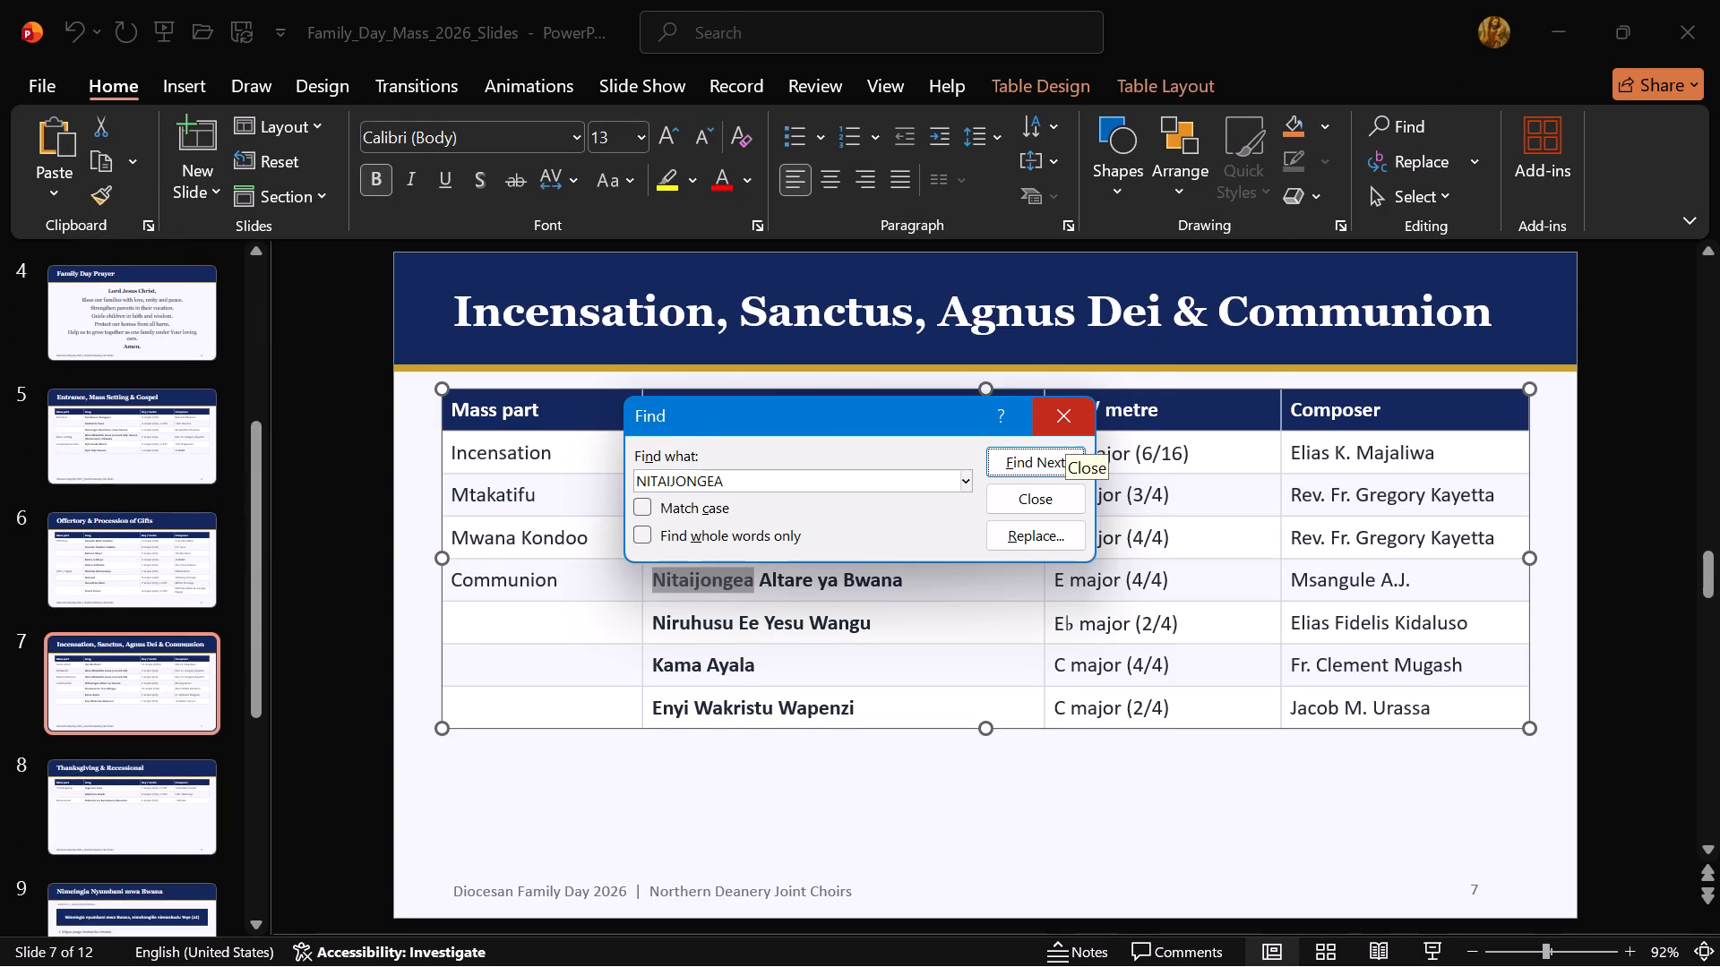
left_click(1110, 397)
left_click(1071, 423)
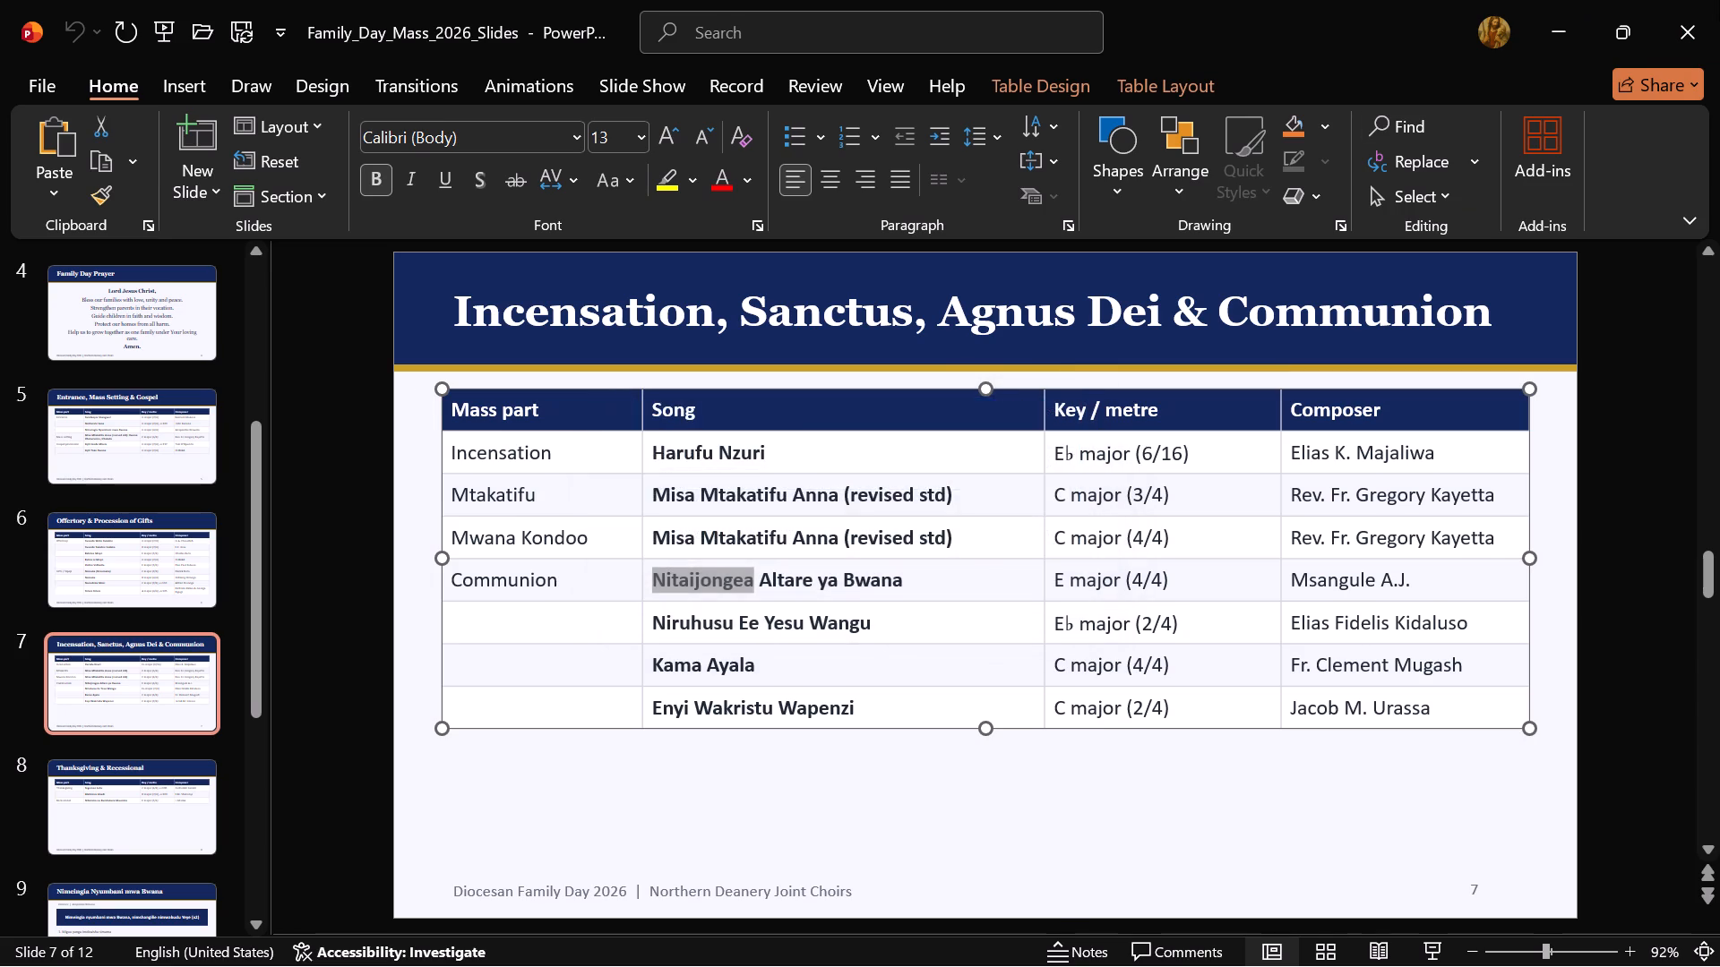
left_click(1719, 0)
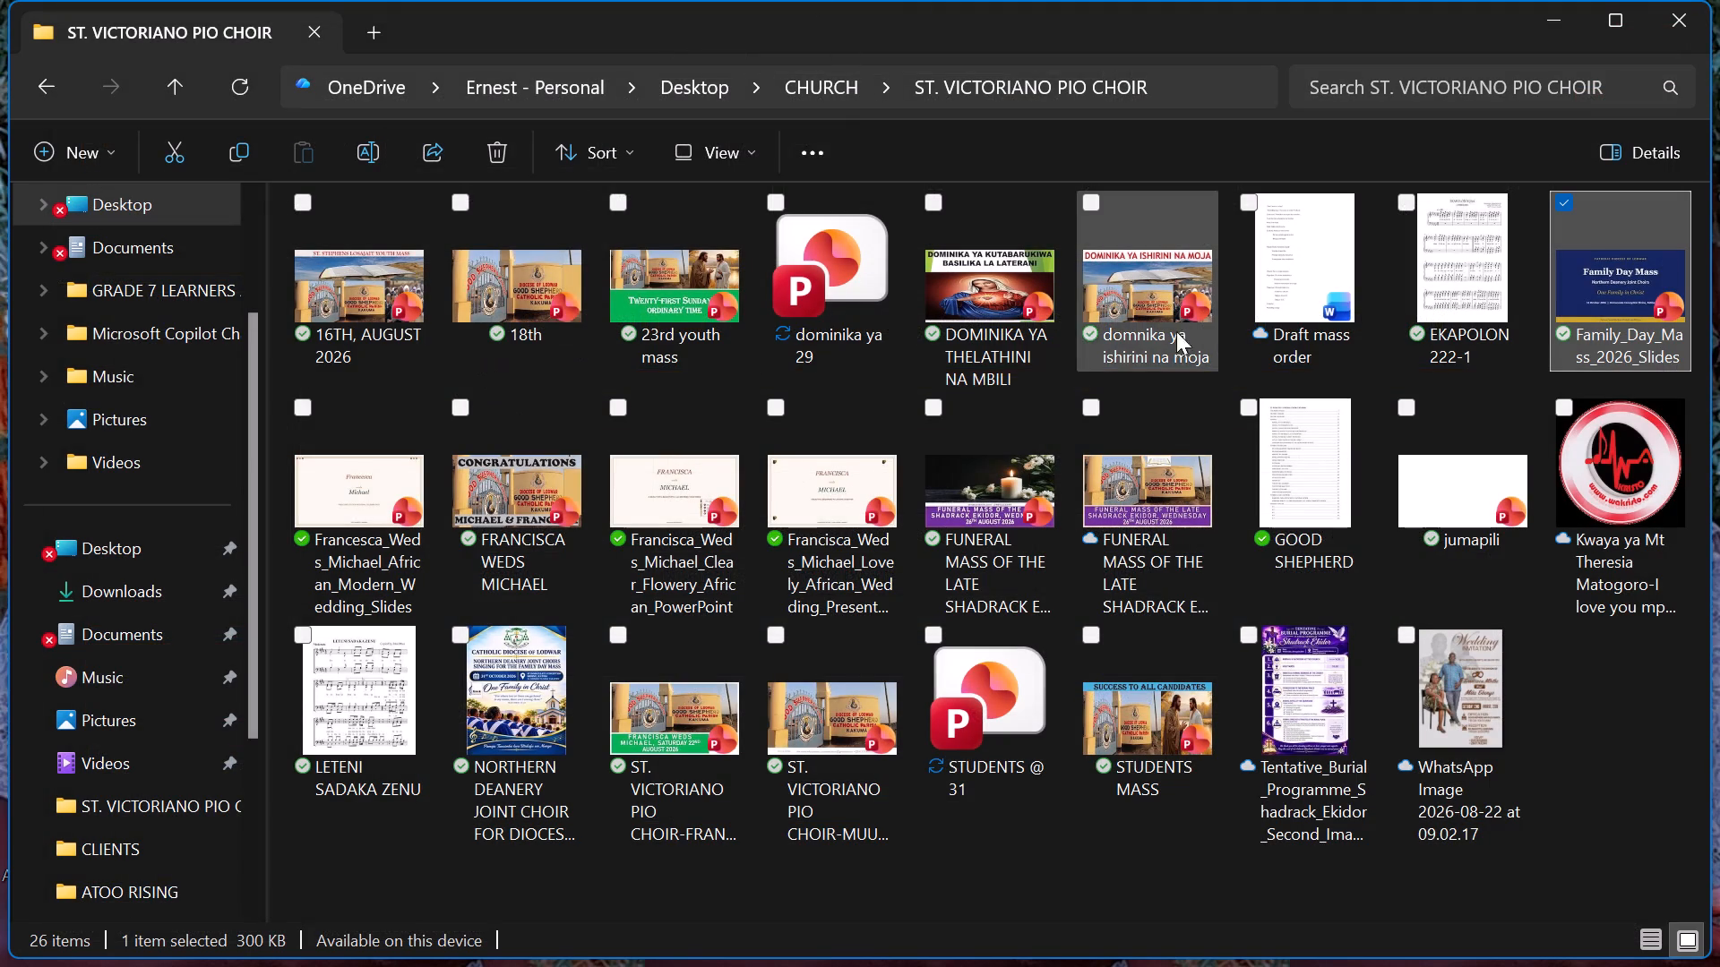
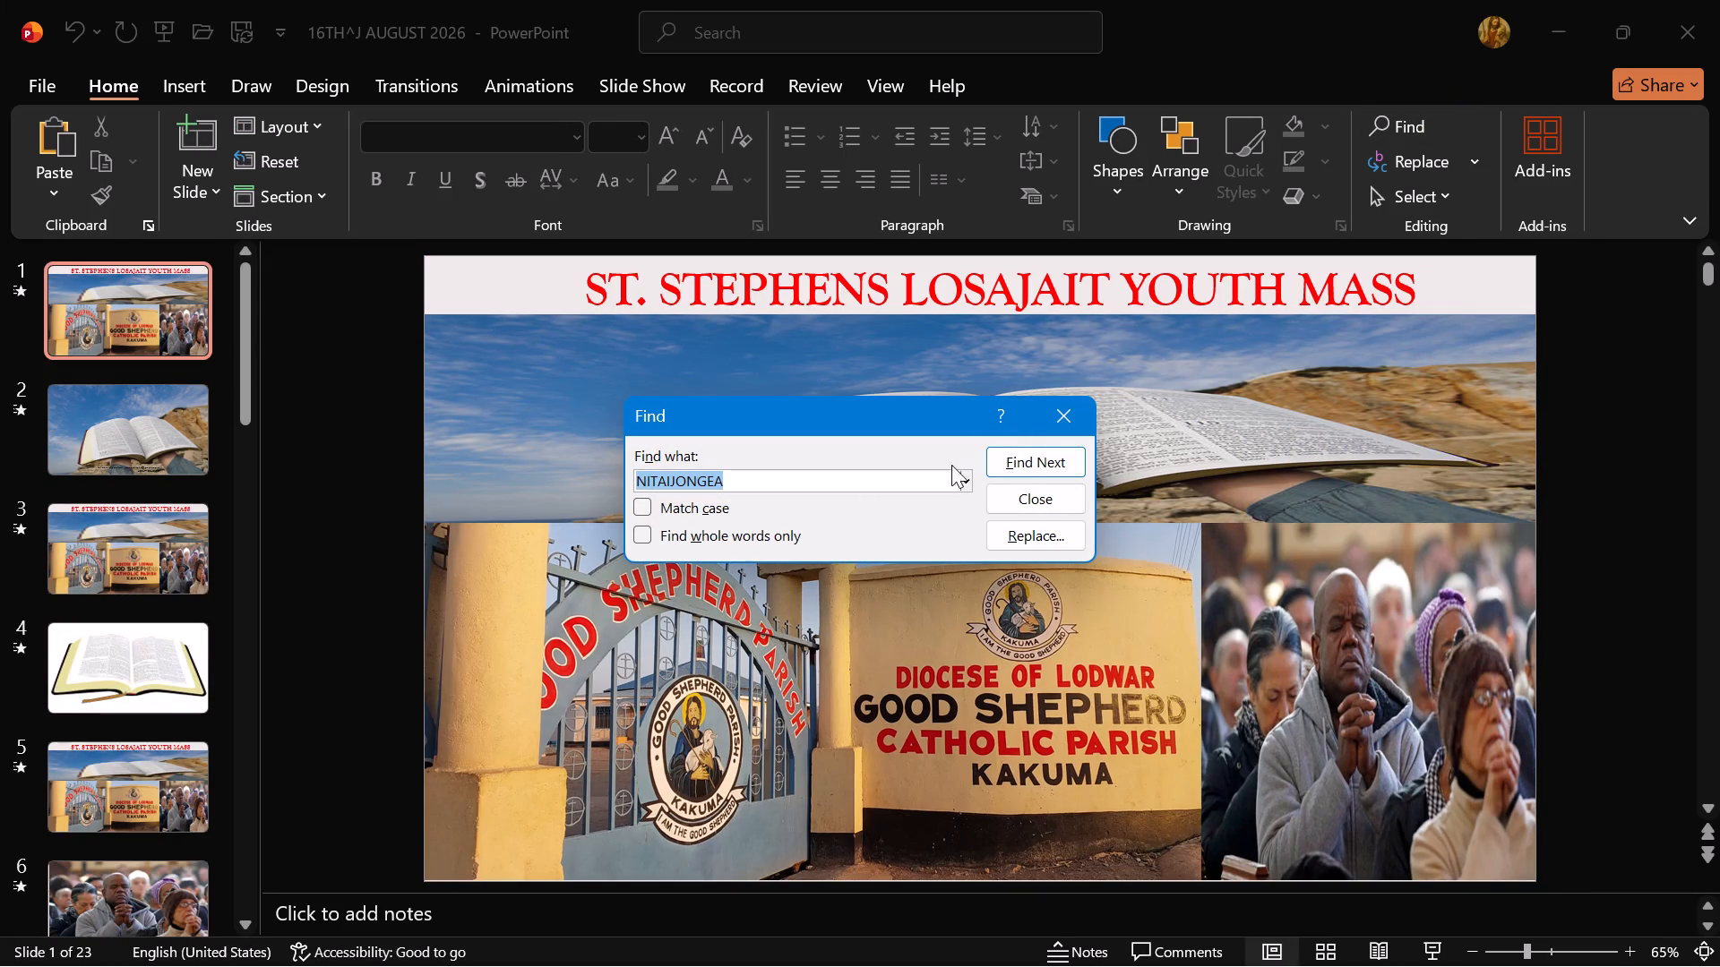
Search the 16TH AUGUST 2026 presentation for NITAIJONGEA, and close the presentation.
left_click(1045, 475)
left_click_drag(1050, 552, 1049, 543)
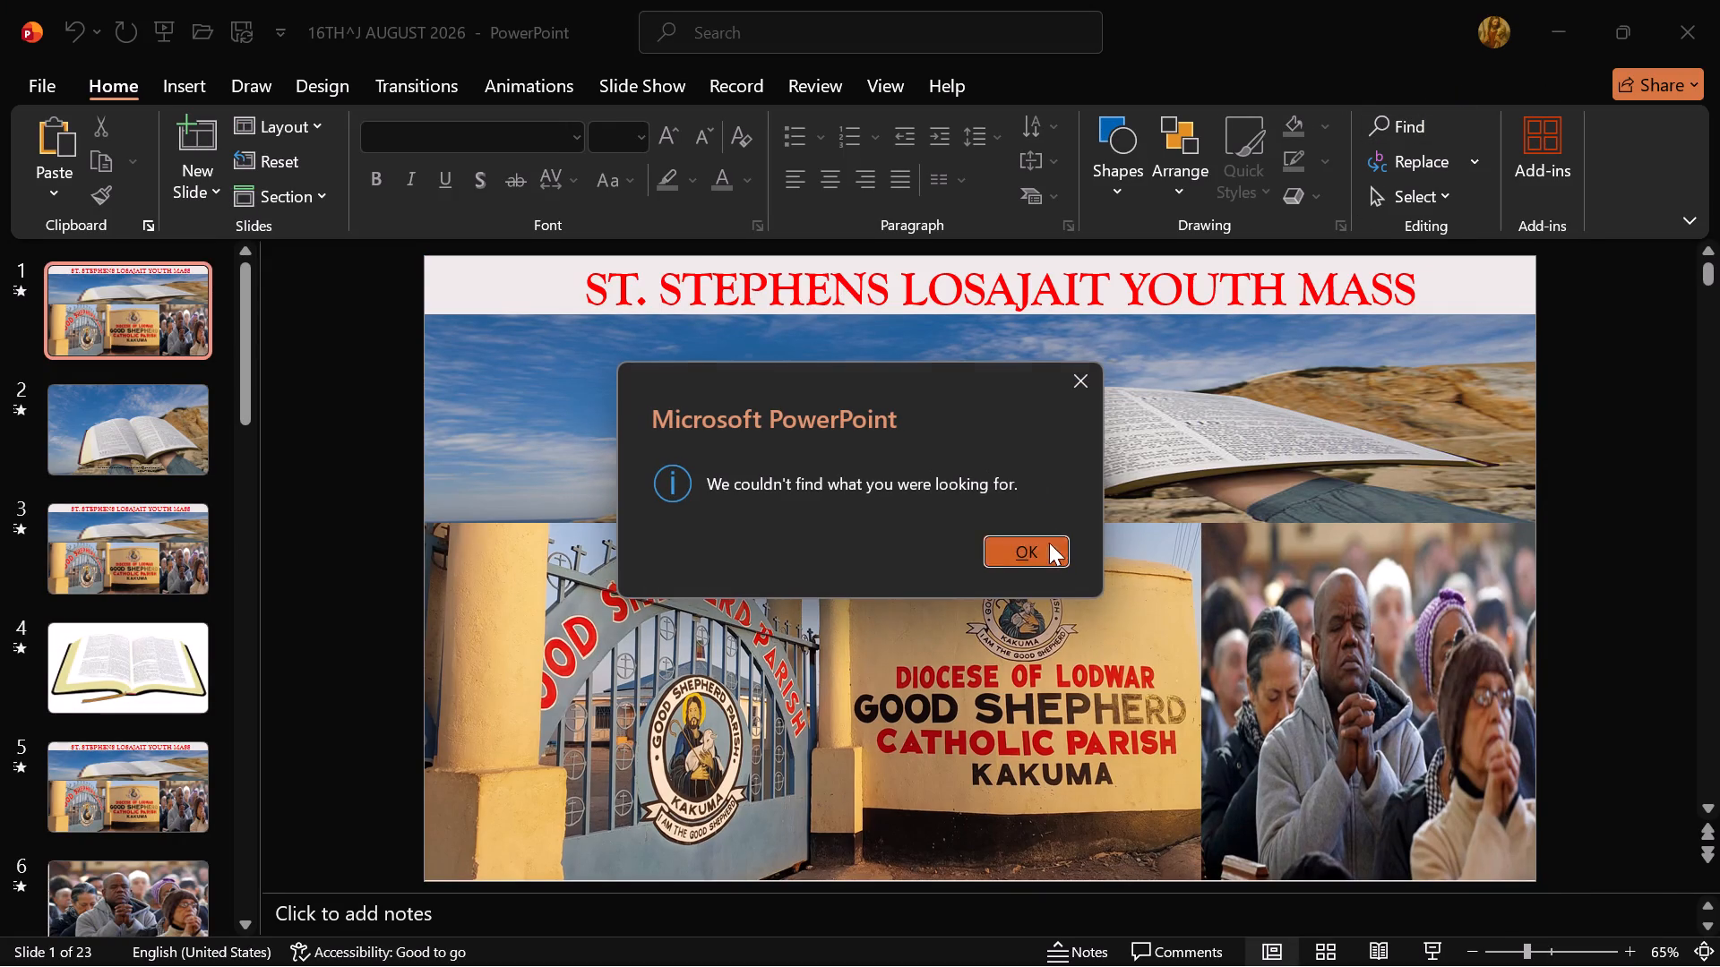
left_click_drag(1049, 543, 1049, 539)
left_click(1719, 0)
Open the presentation named 18th from the choir folder, search it for NITAIJONGEA, and close it.
double_click(496, 278)
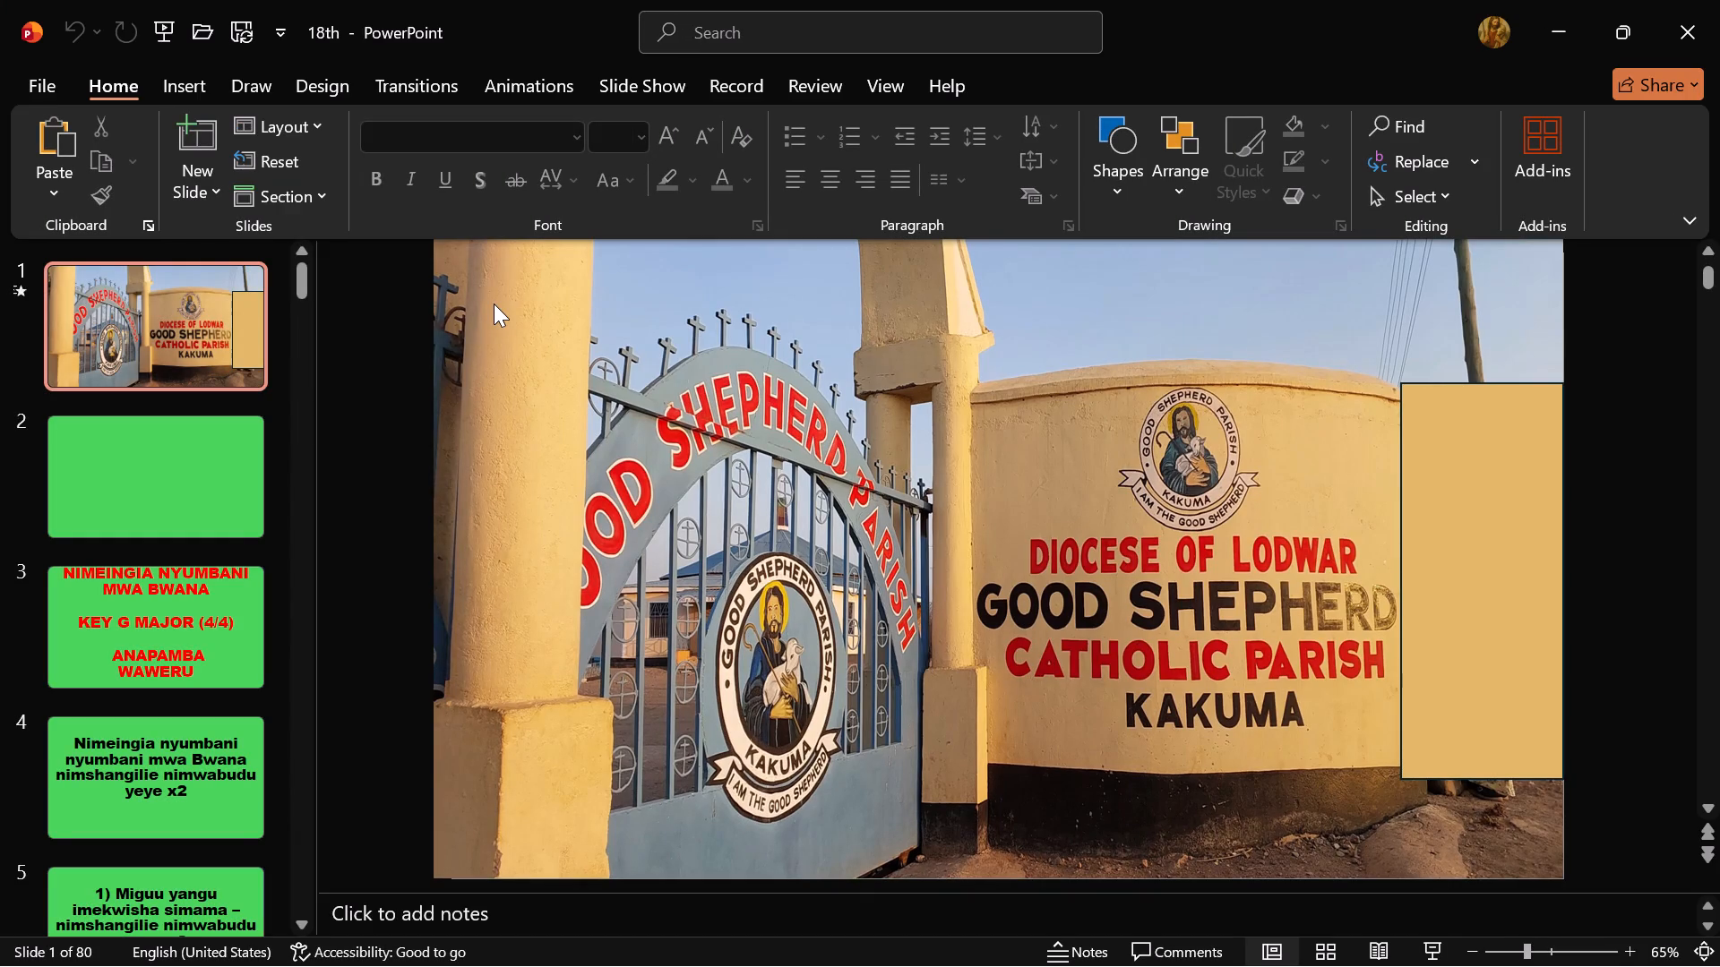
left_click(1393, 133)
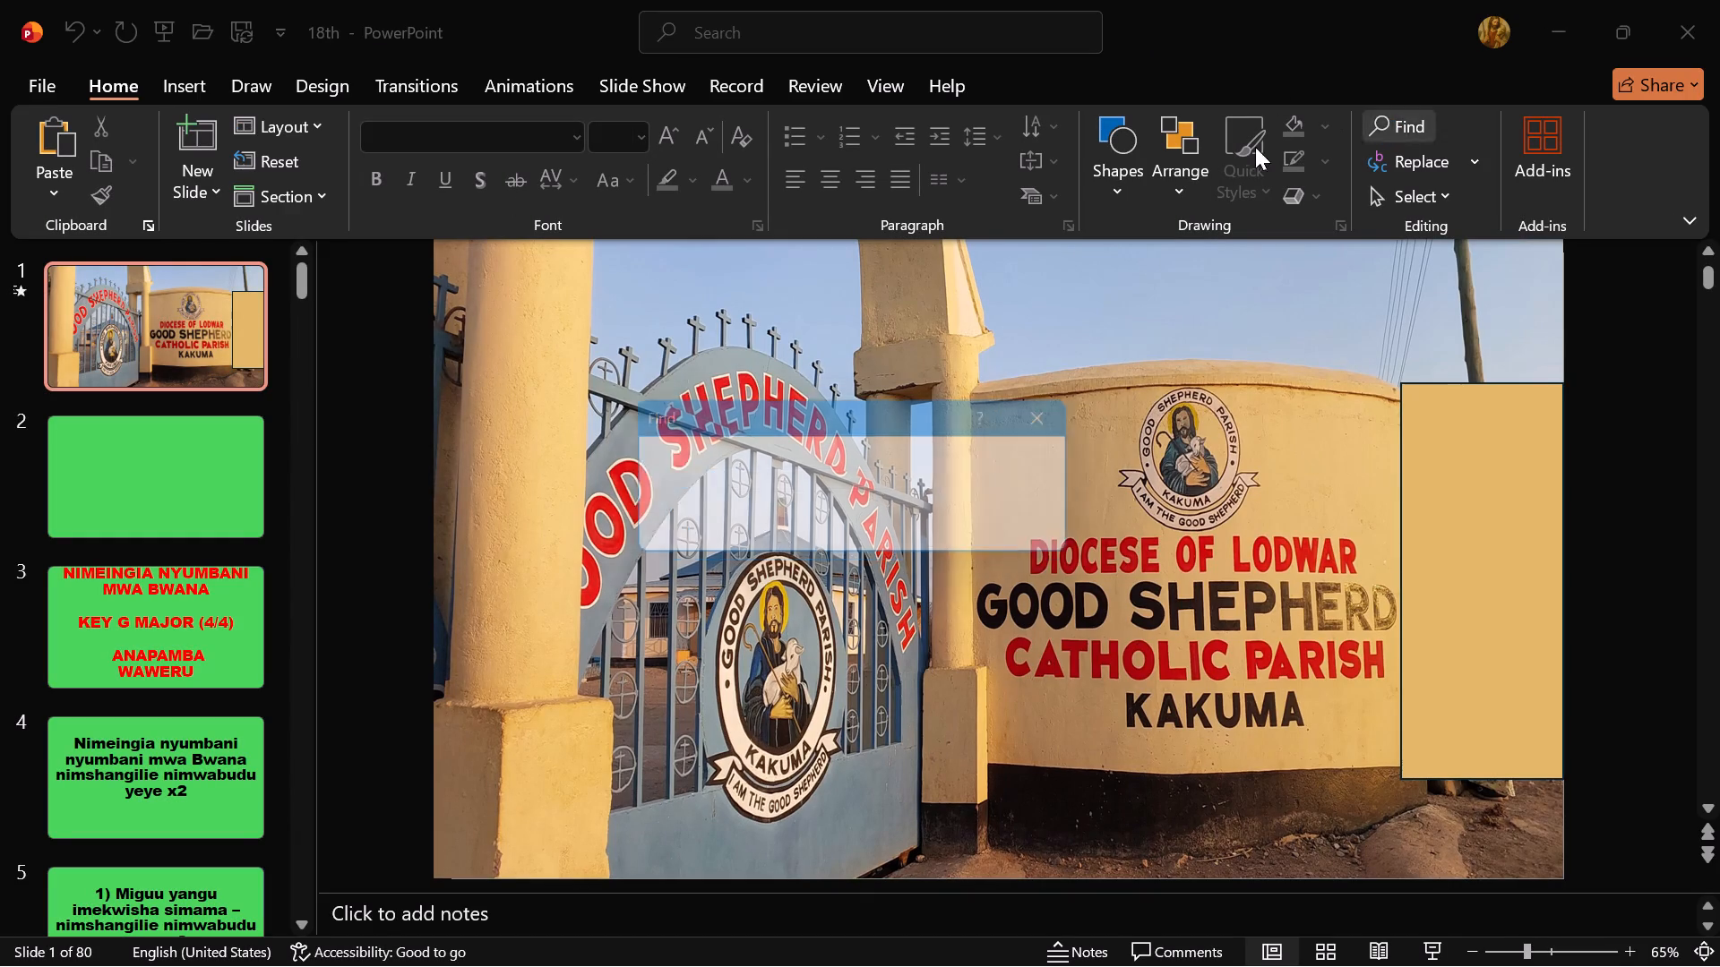
left_click(1065, 449)
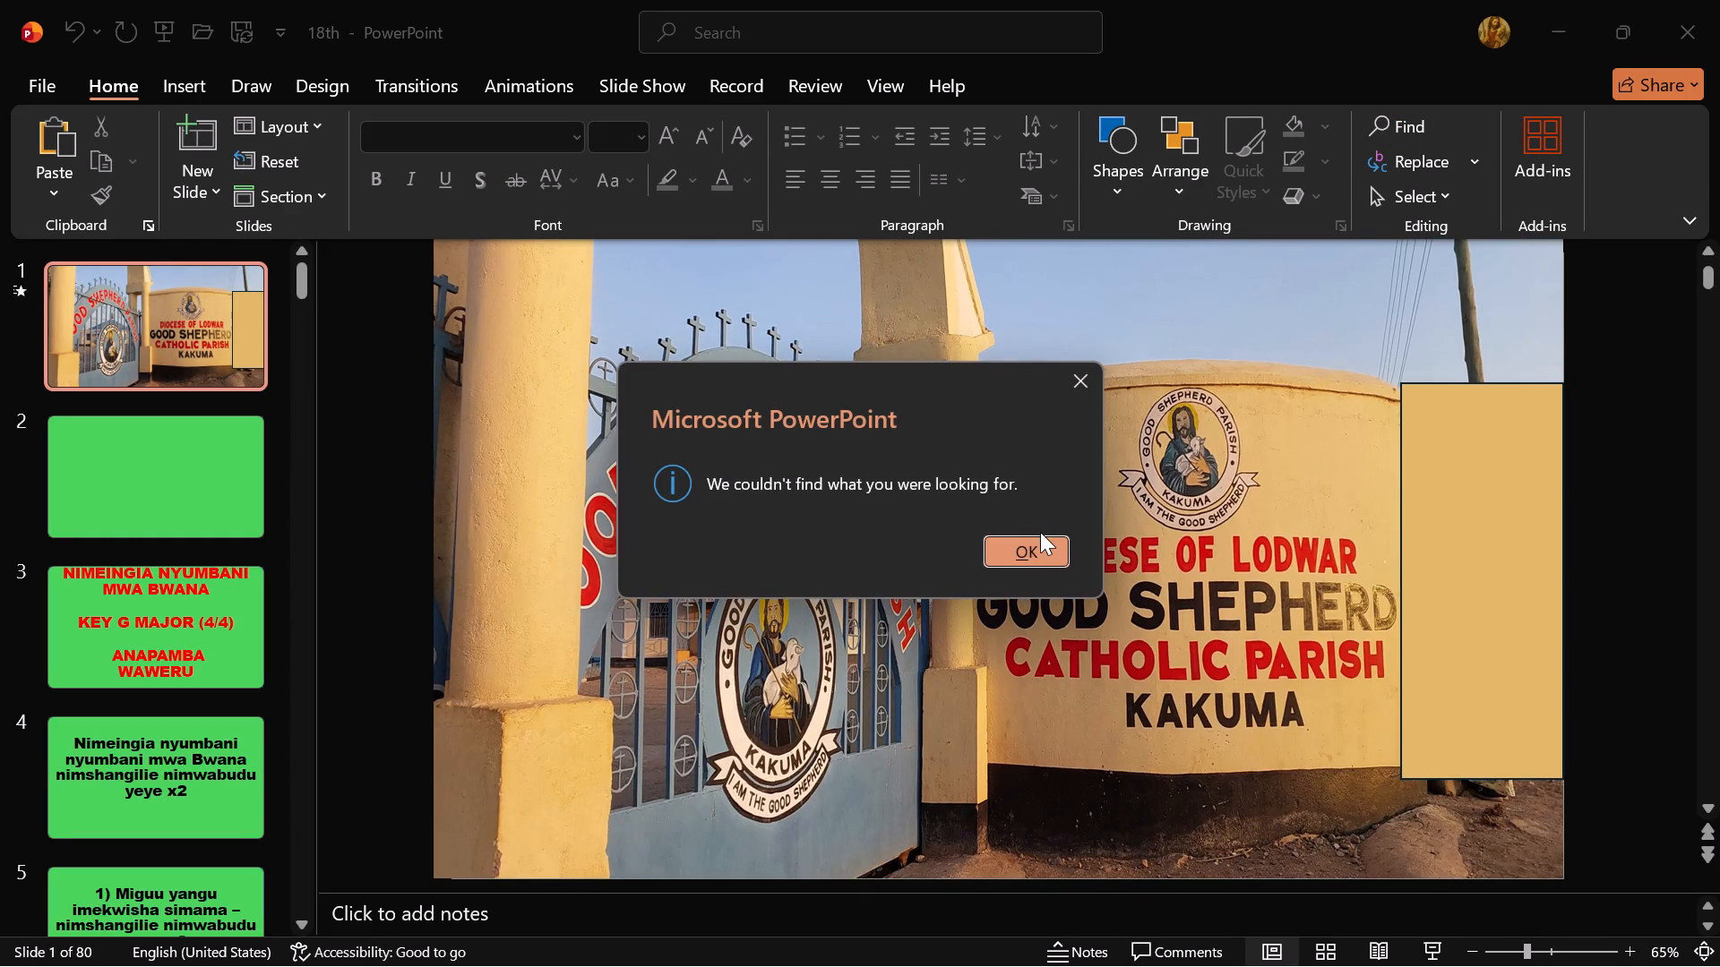
left_click_drag(1042, 532, 1044, 541)
left_click(1028, 557)
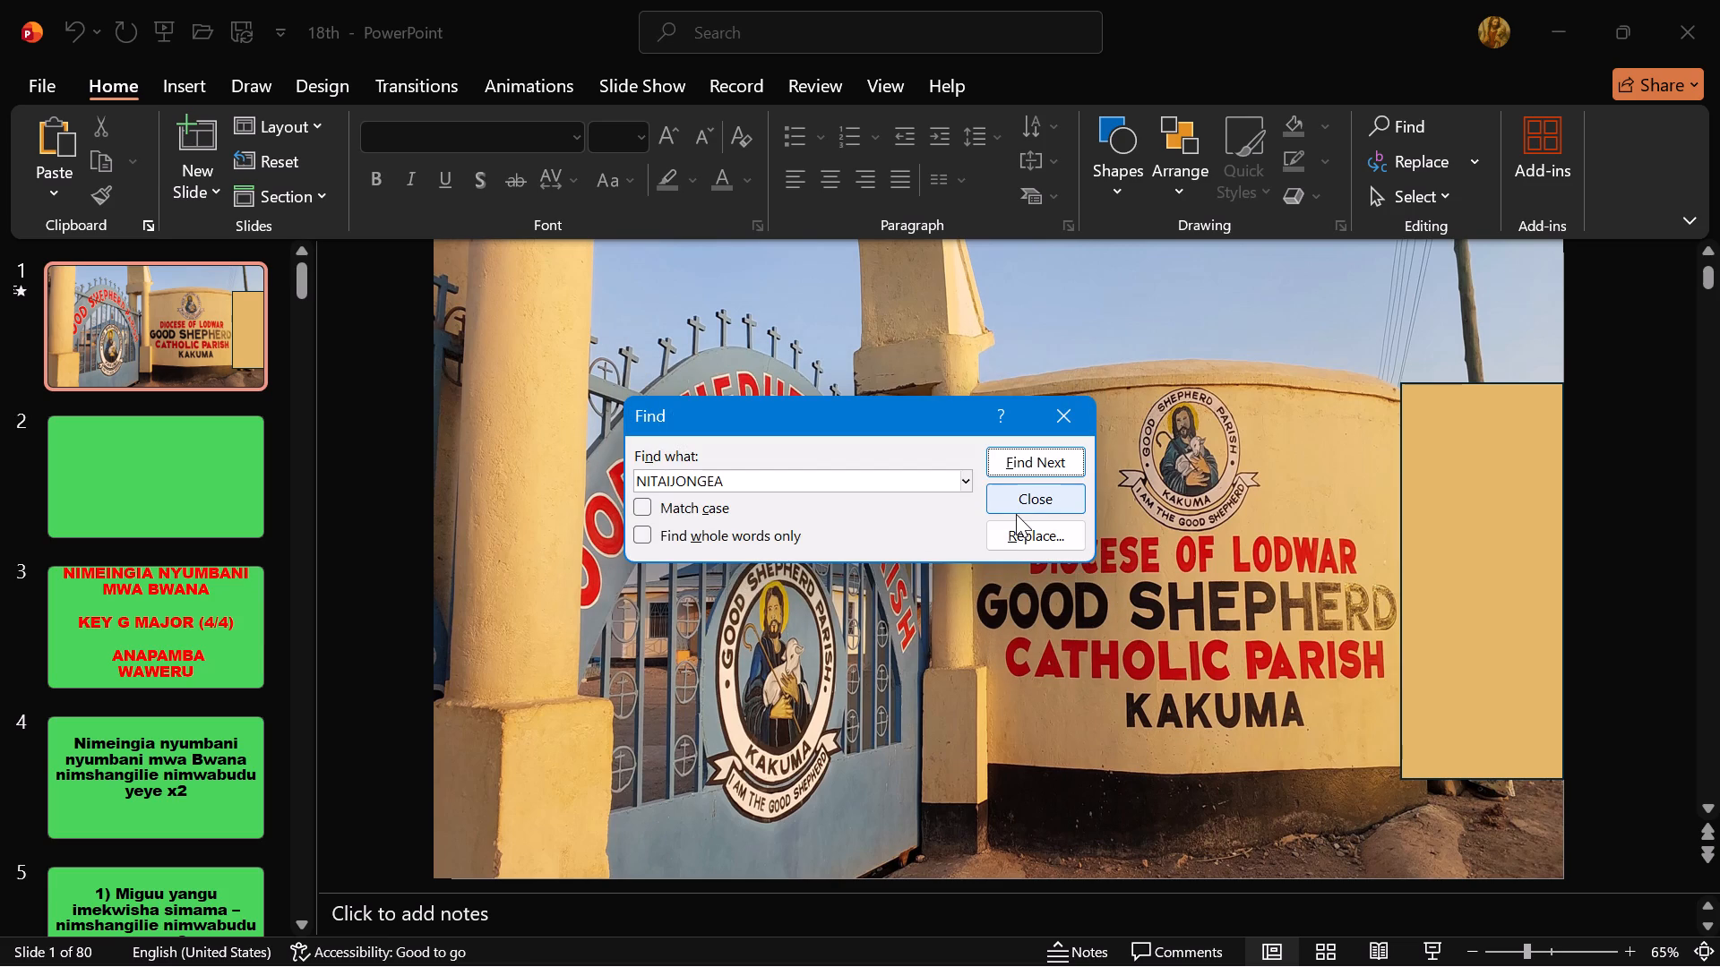
left_click(1719, 0)
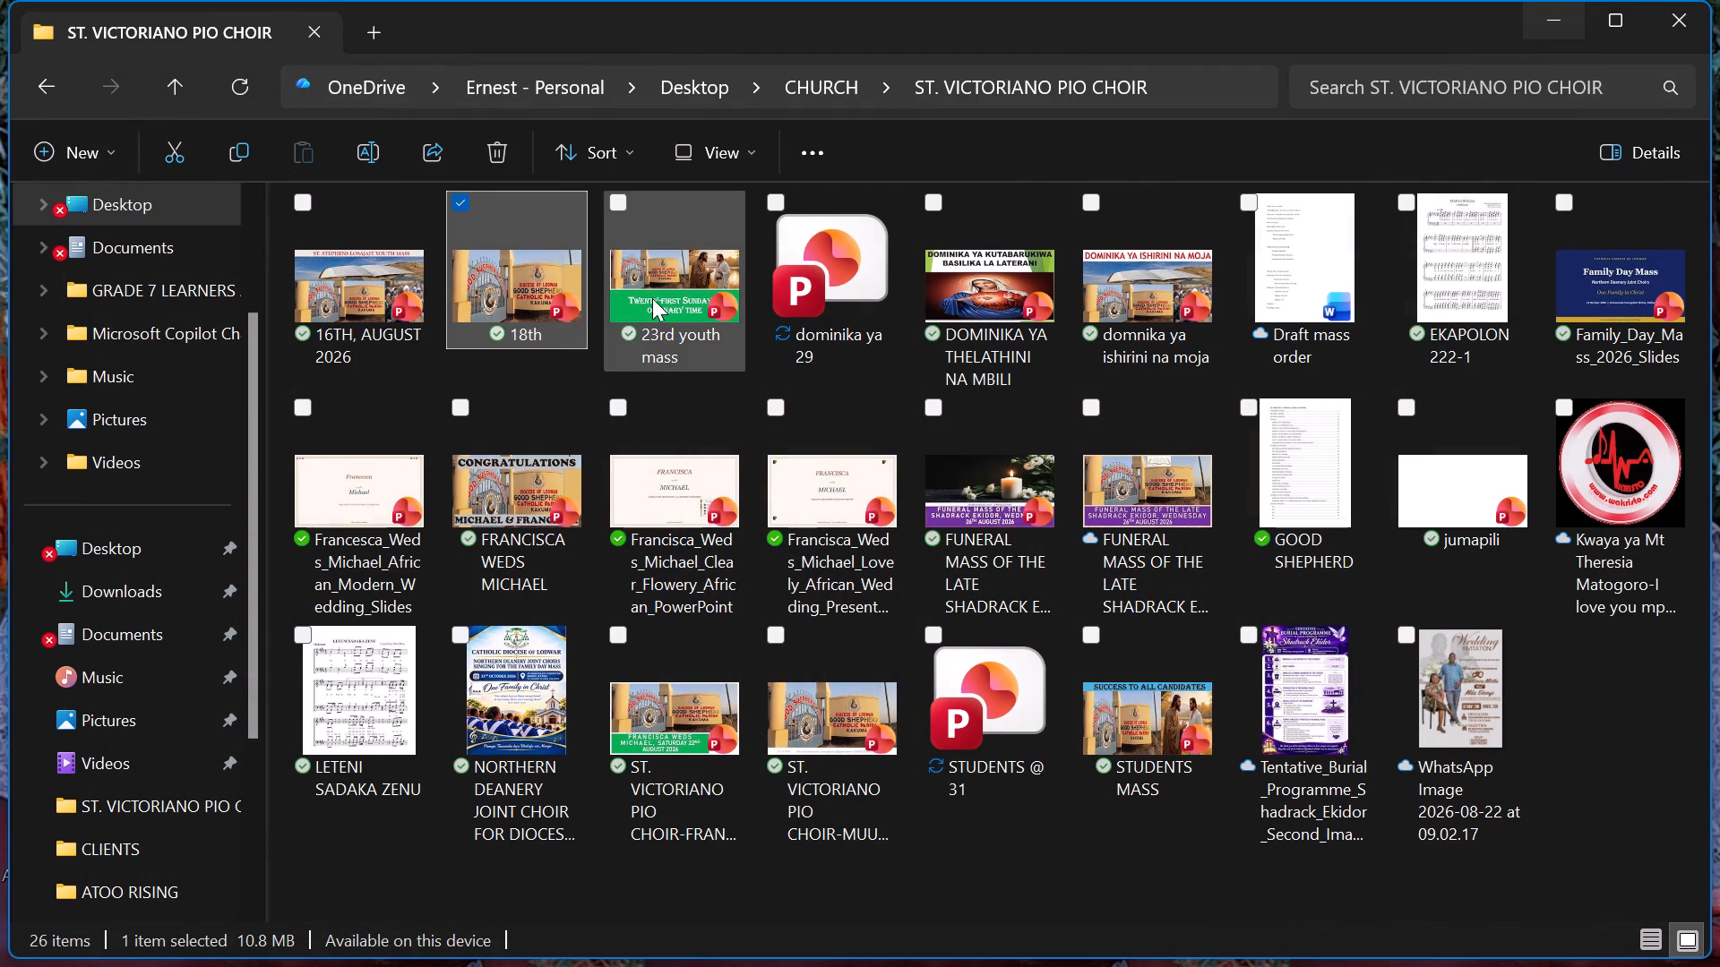
Open the 23rd youth mass presentation from the choir folder, search it for NITAIJONGEA, and close it.
double_click(652, 298)
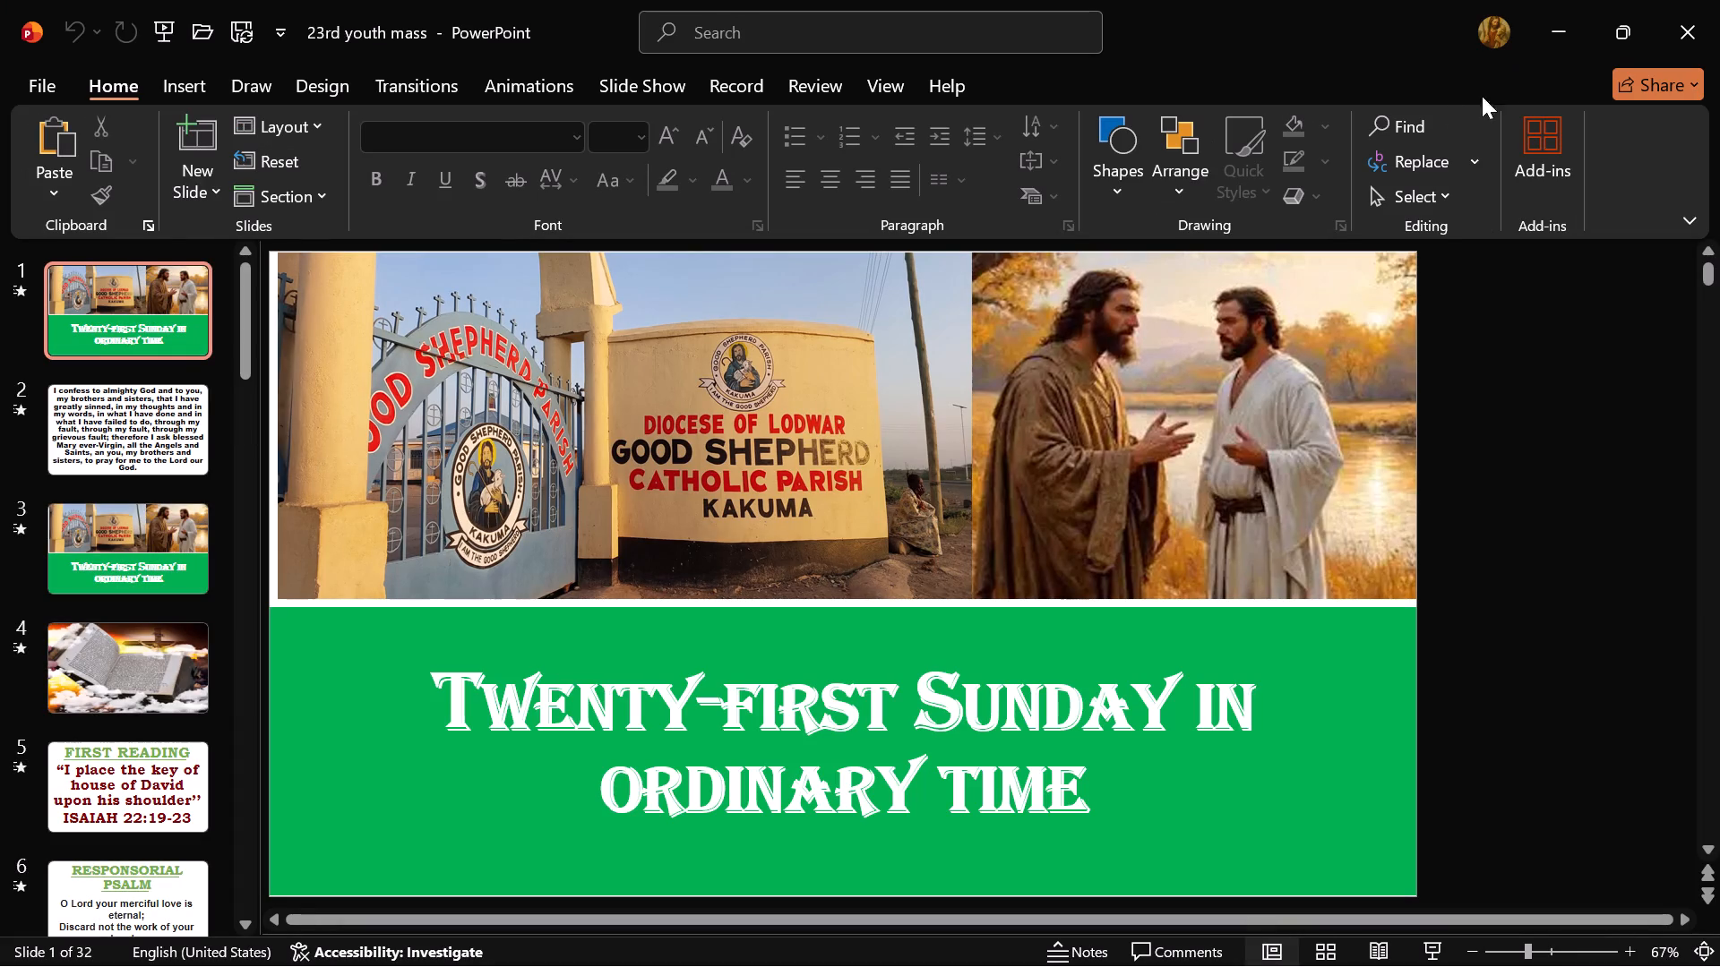
left_click(1394, 120)
left_click(1040, 462)
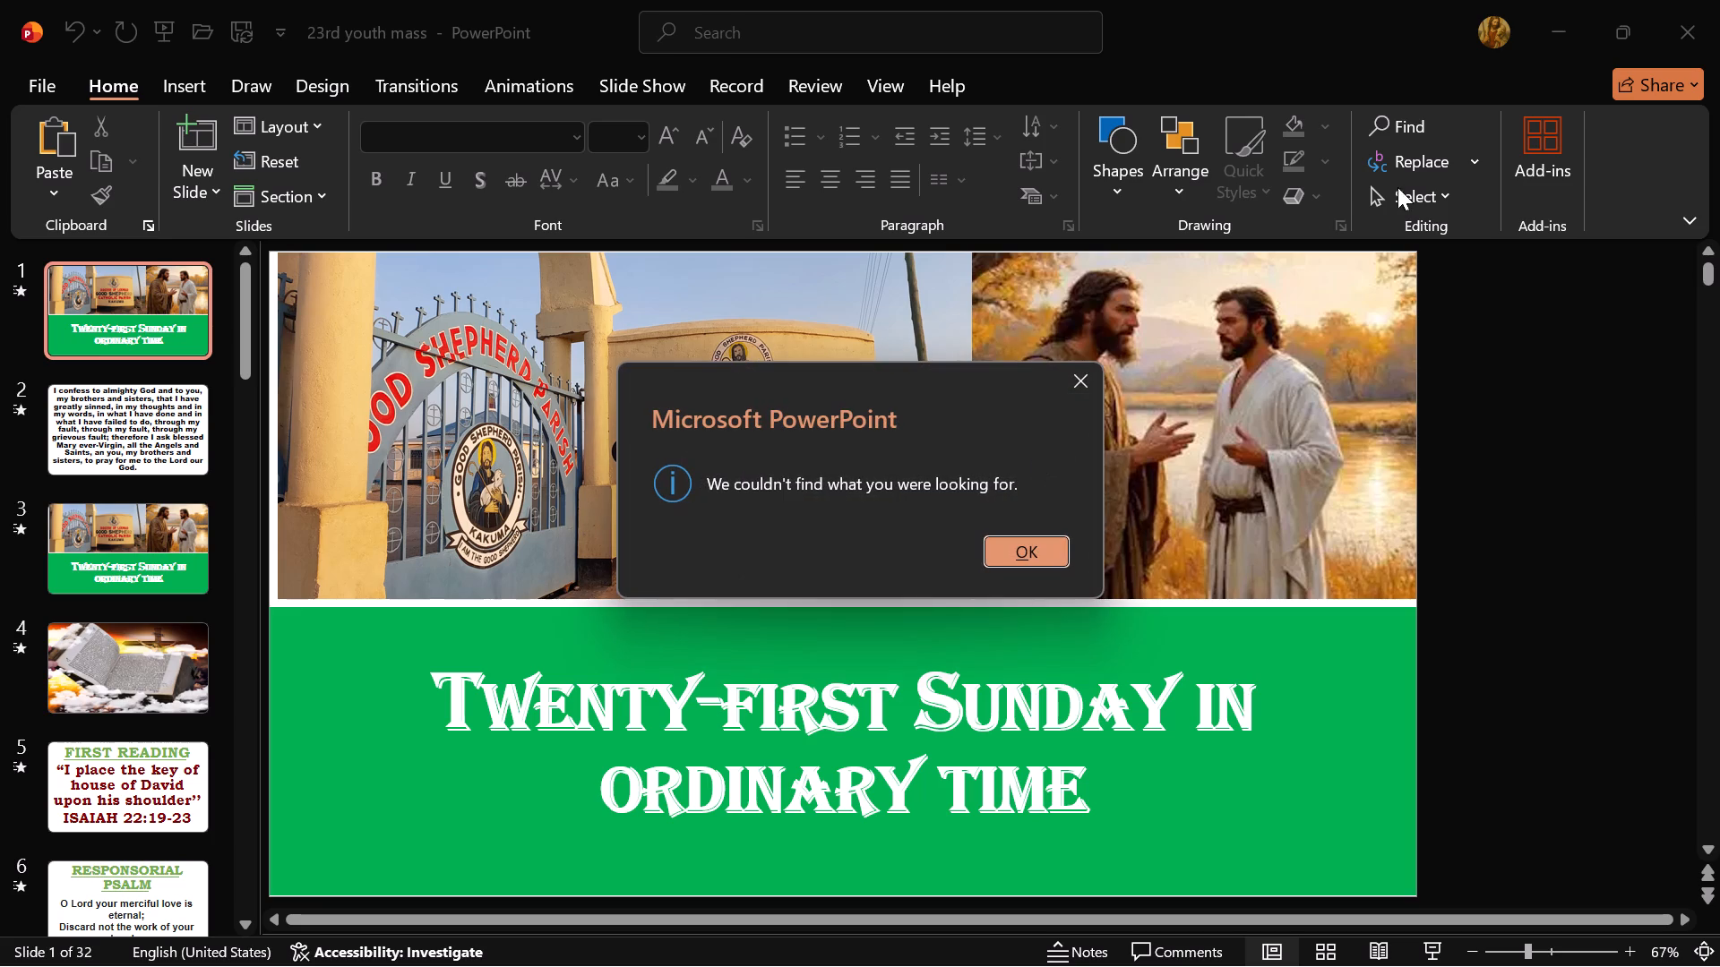
left_click(1719, 0)
left_click(1022, 553)
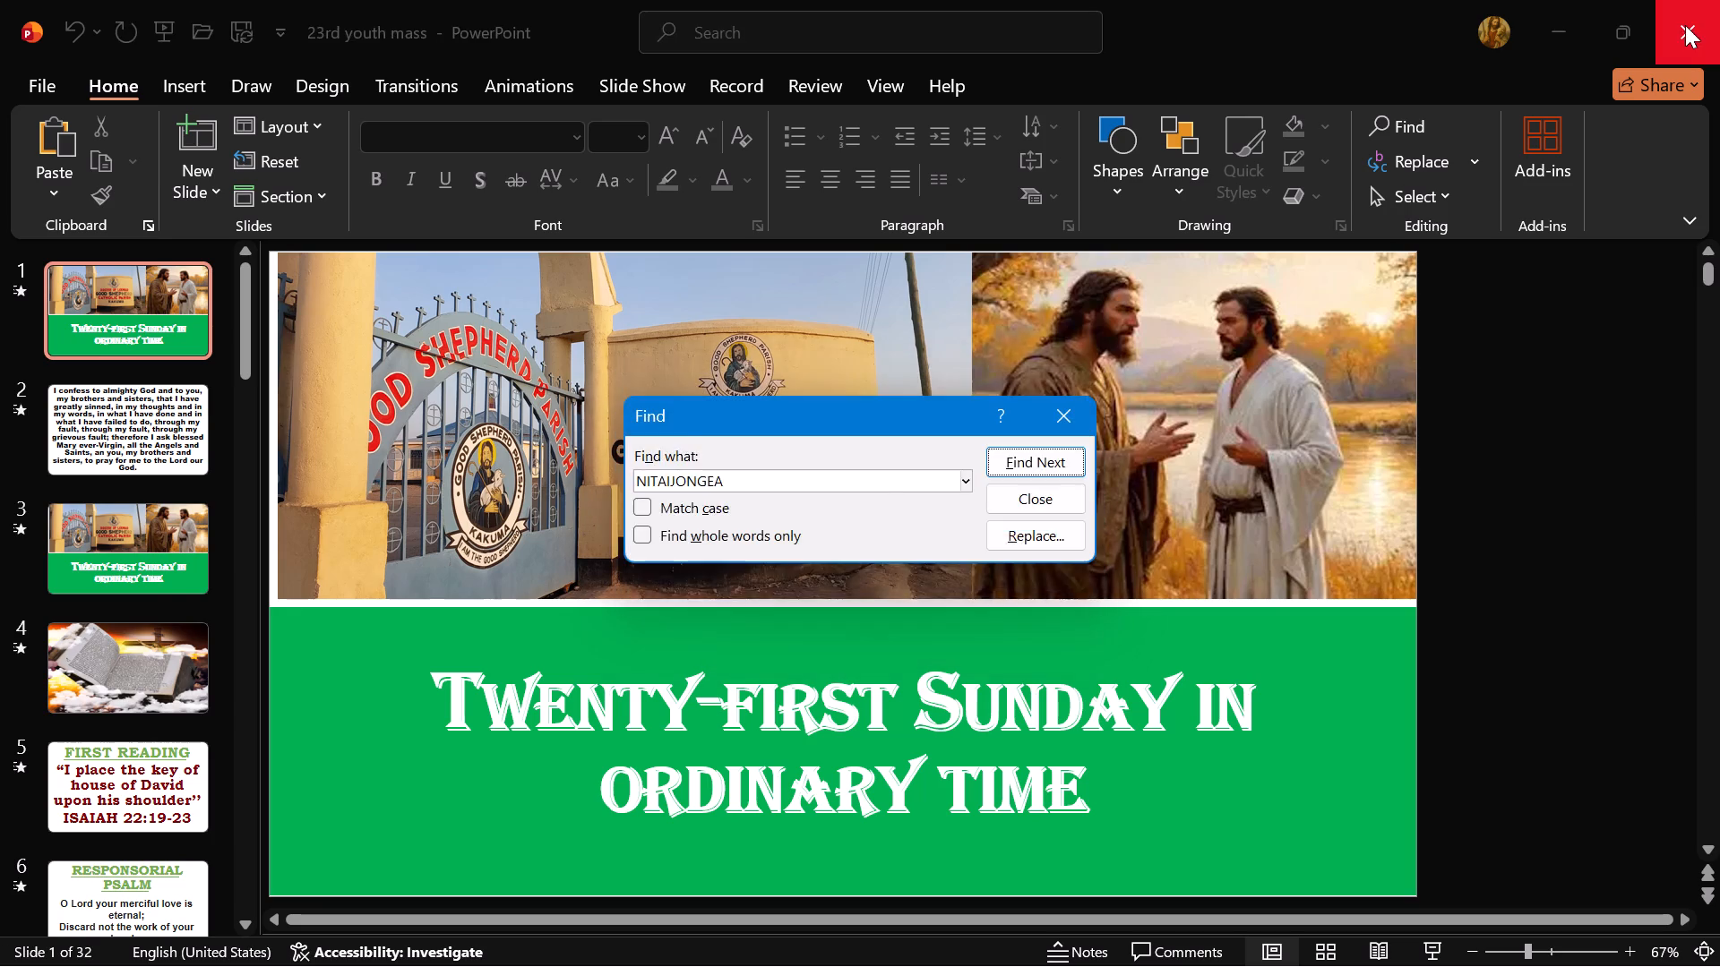
left_click(1685, 25)
Open the dominika ya 29 presentation, search its slides for NITAIJONGEA, and close it.
double_click(899, 329)
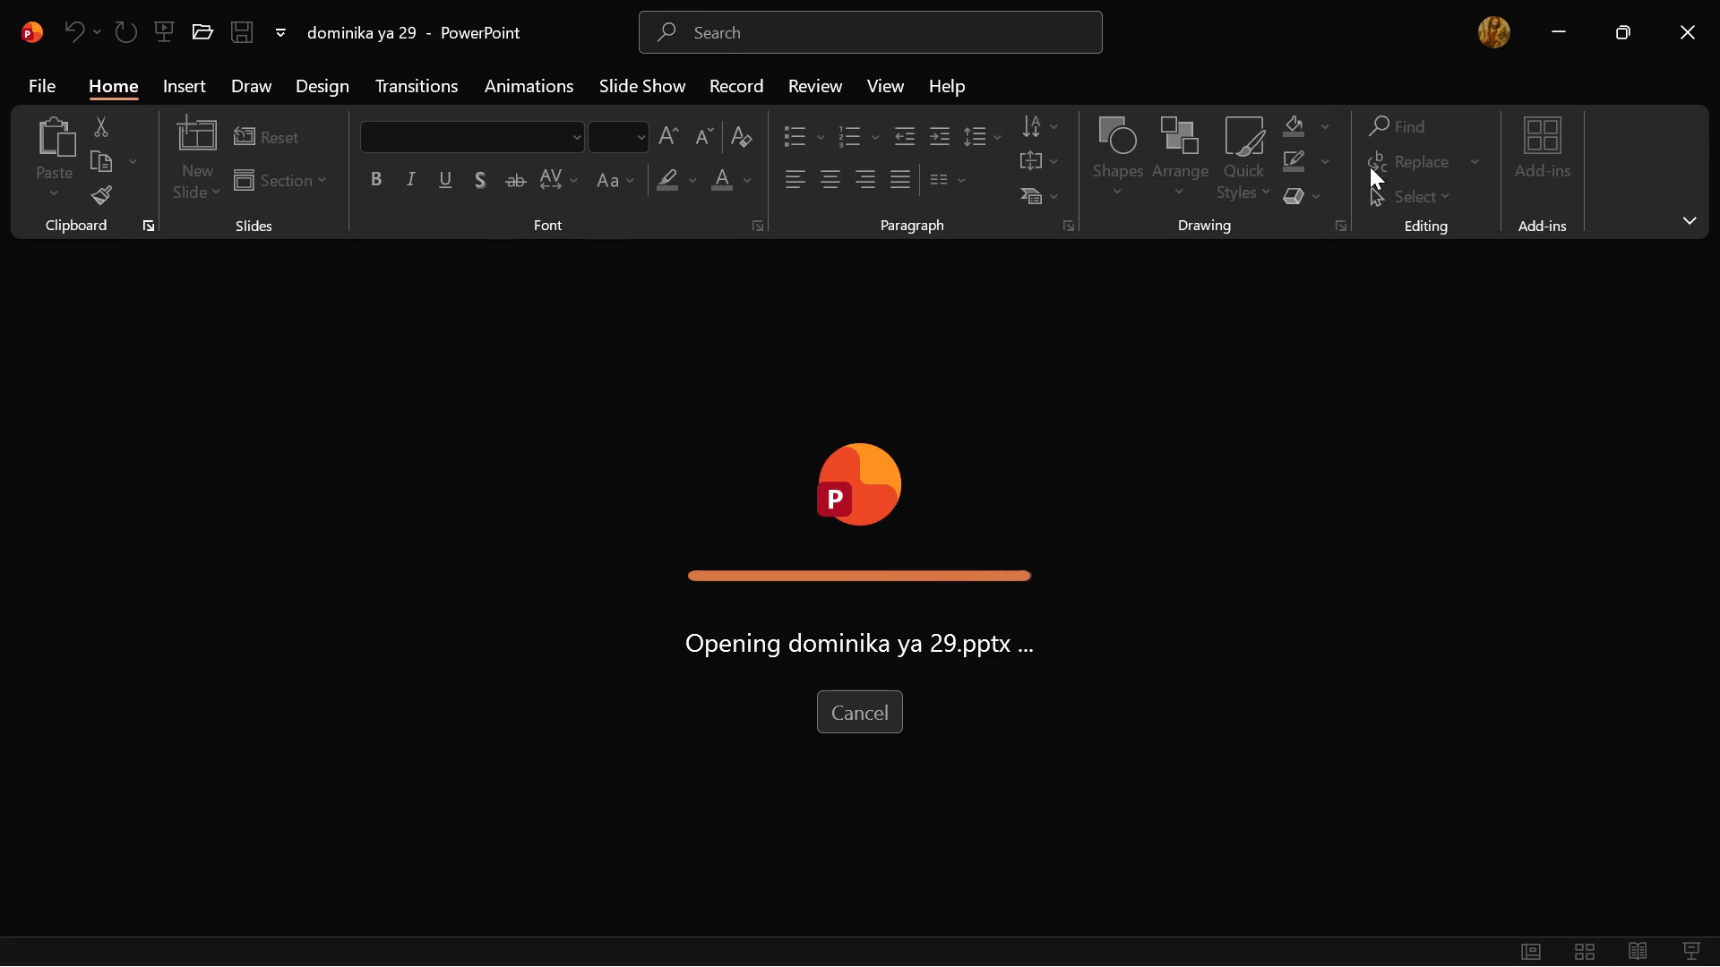
left_click(1383, 128)
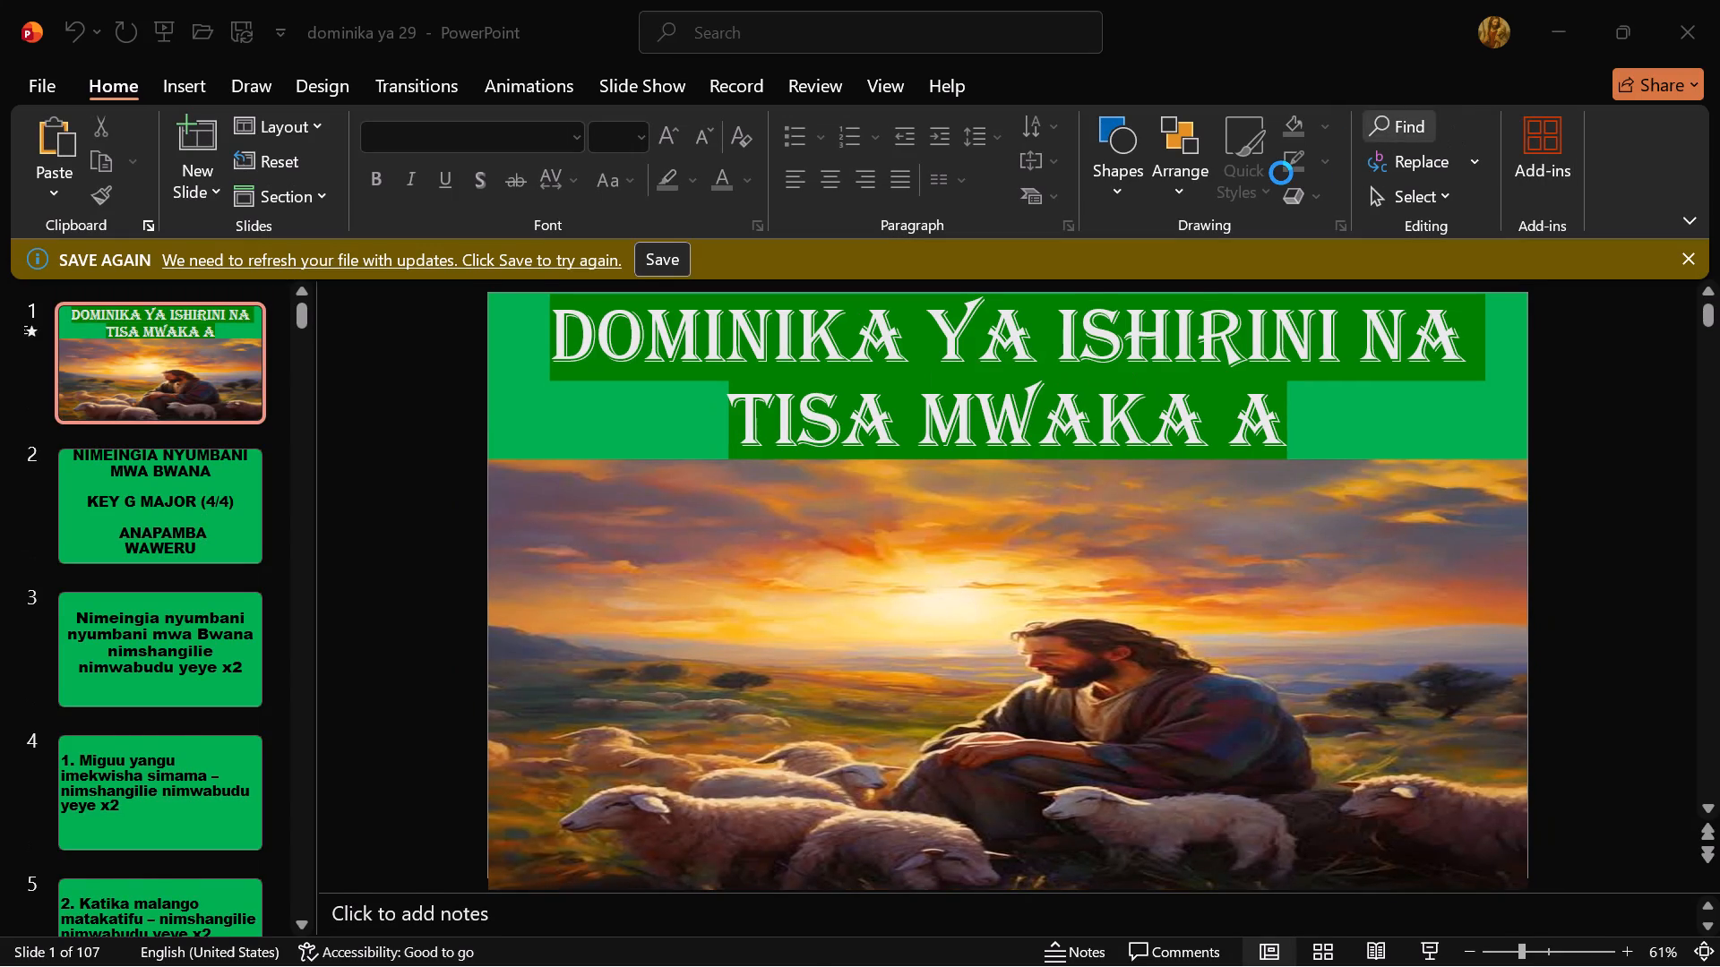
left_click(1036, 473)
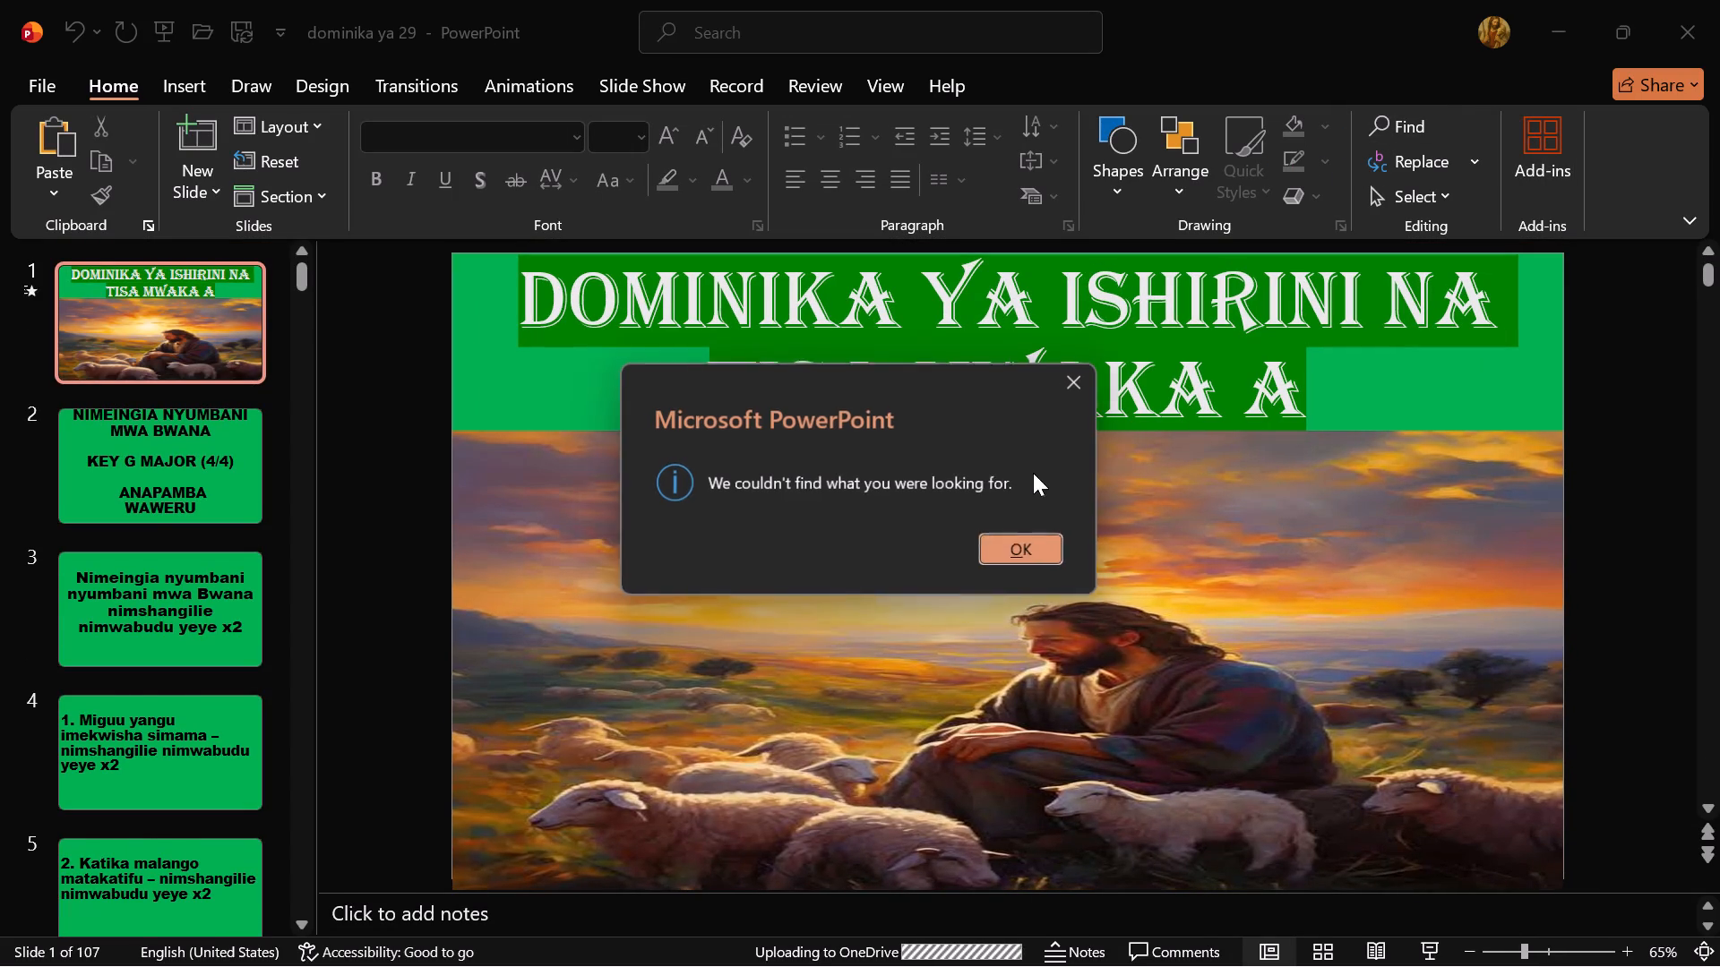
left_click(1024, 538)
left_click(1719, 0)
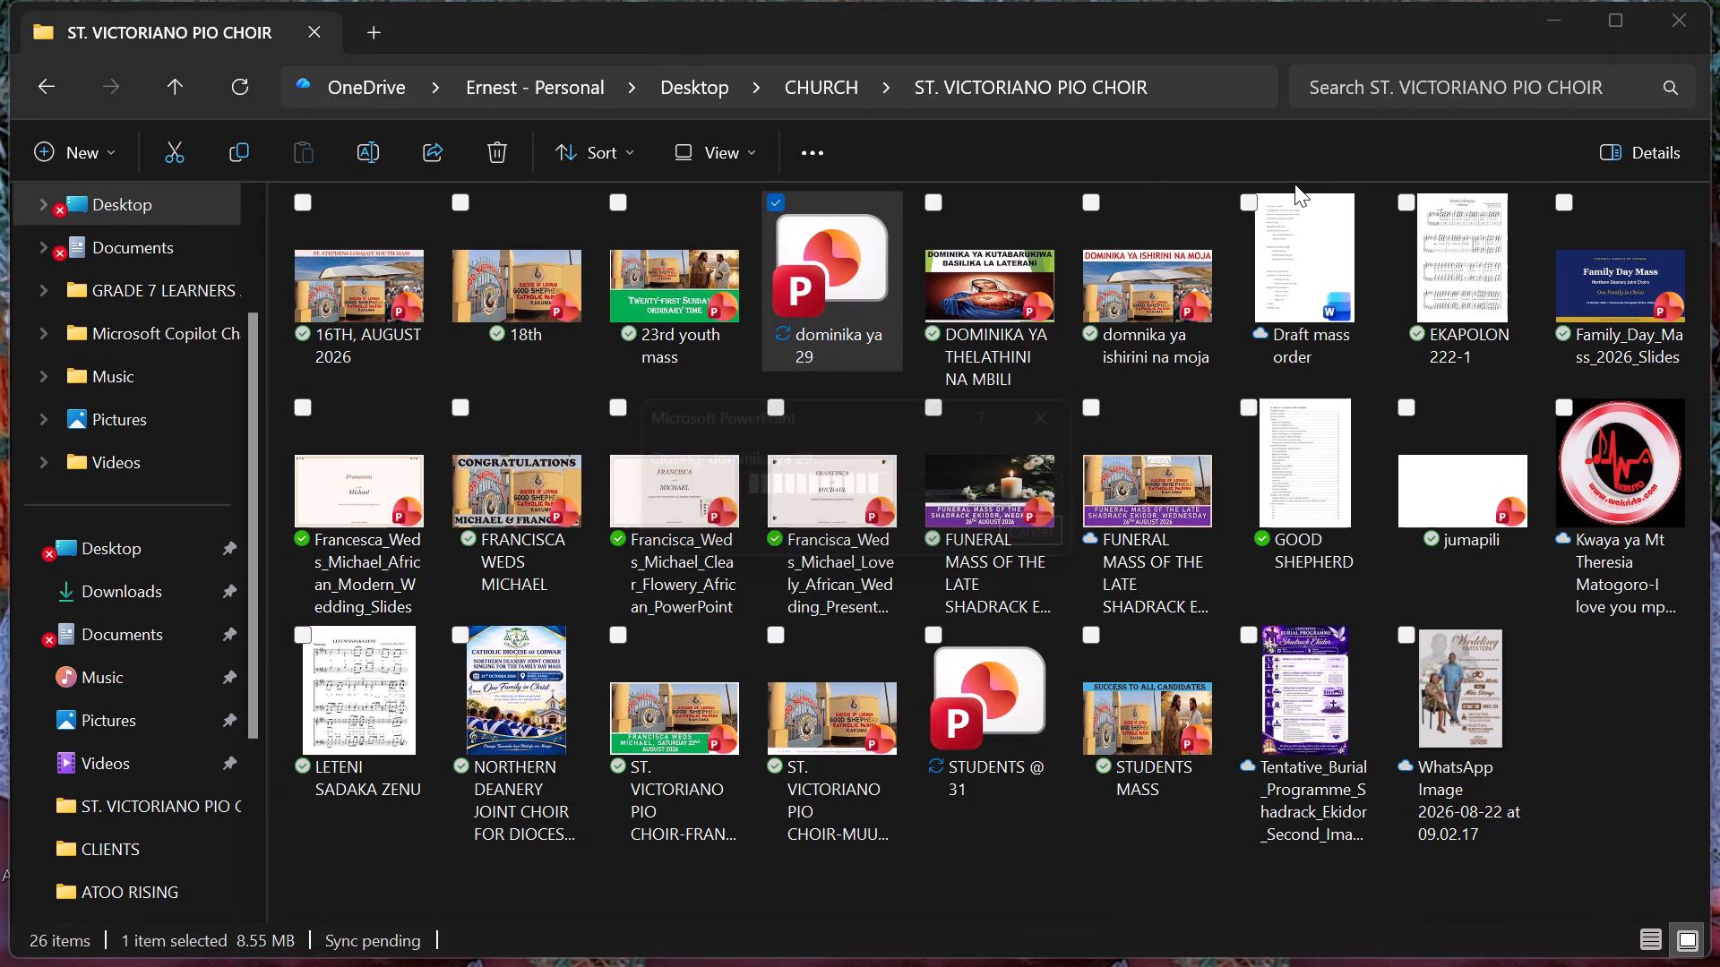
Open the DOMINIKA YA THELATHINI NA MBILI presentation, search its slides for NITAIJONGEA, and close it.
double_click(1015, 267)
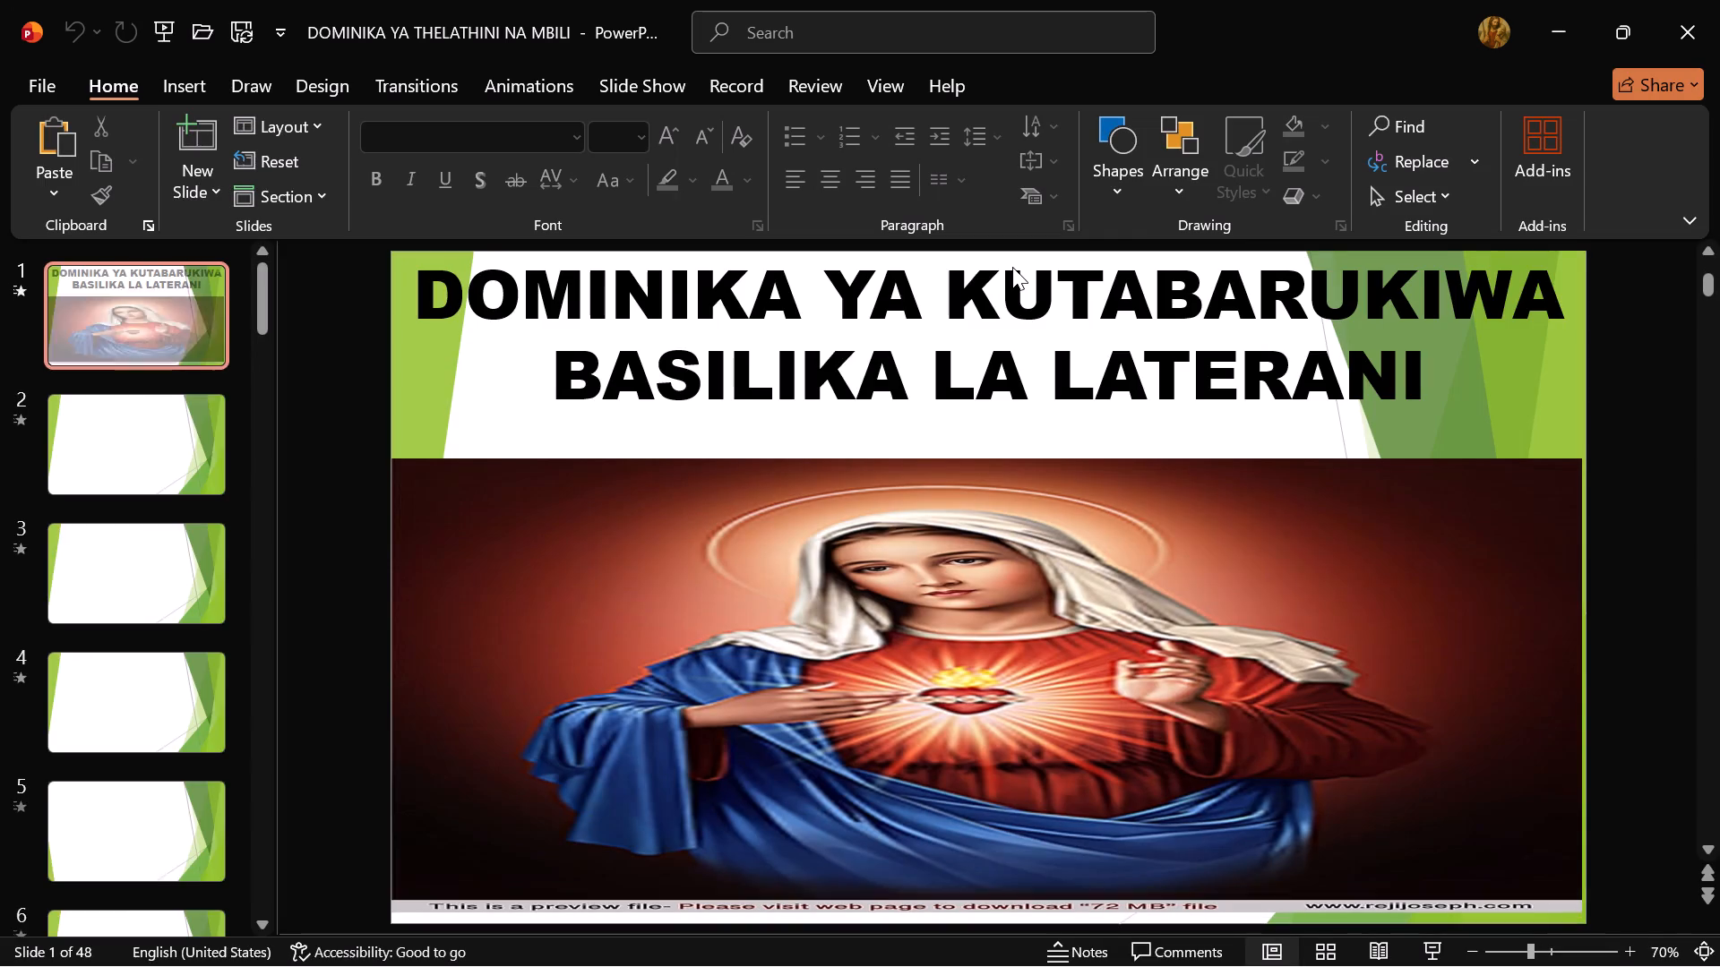
left_click(1421, 139)
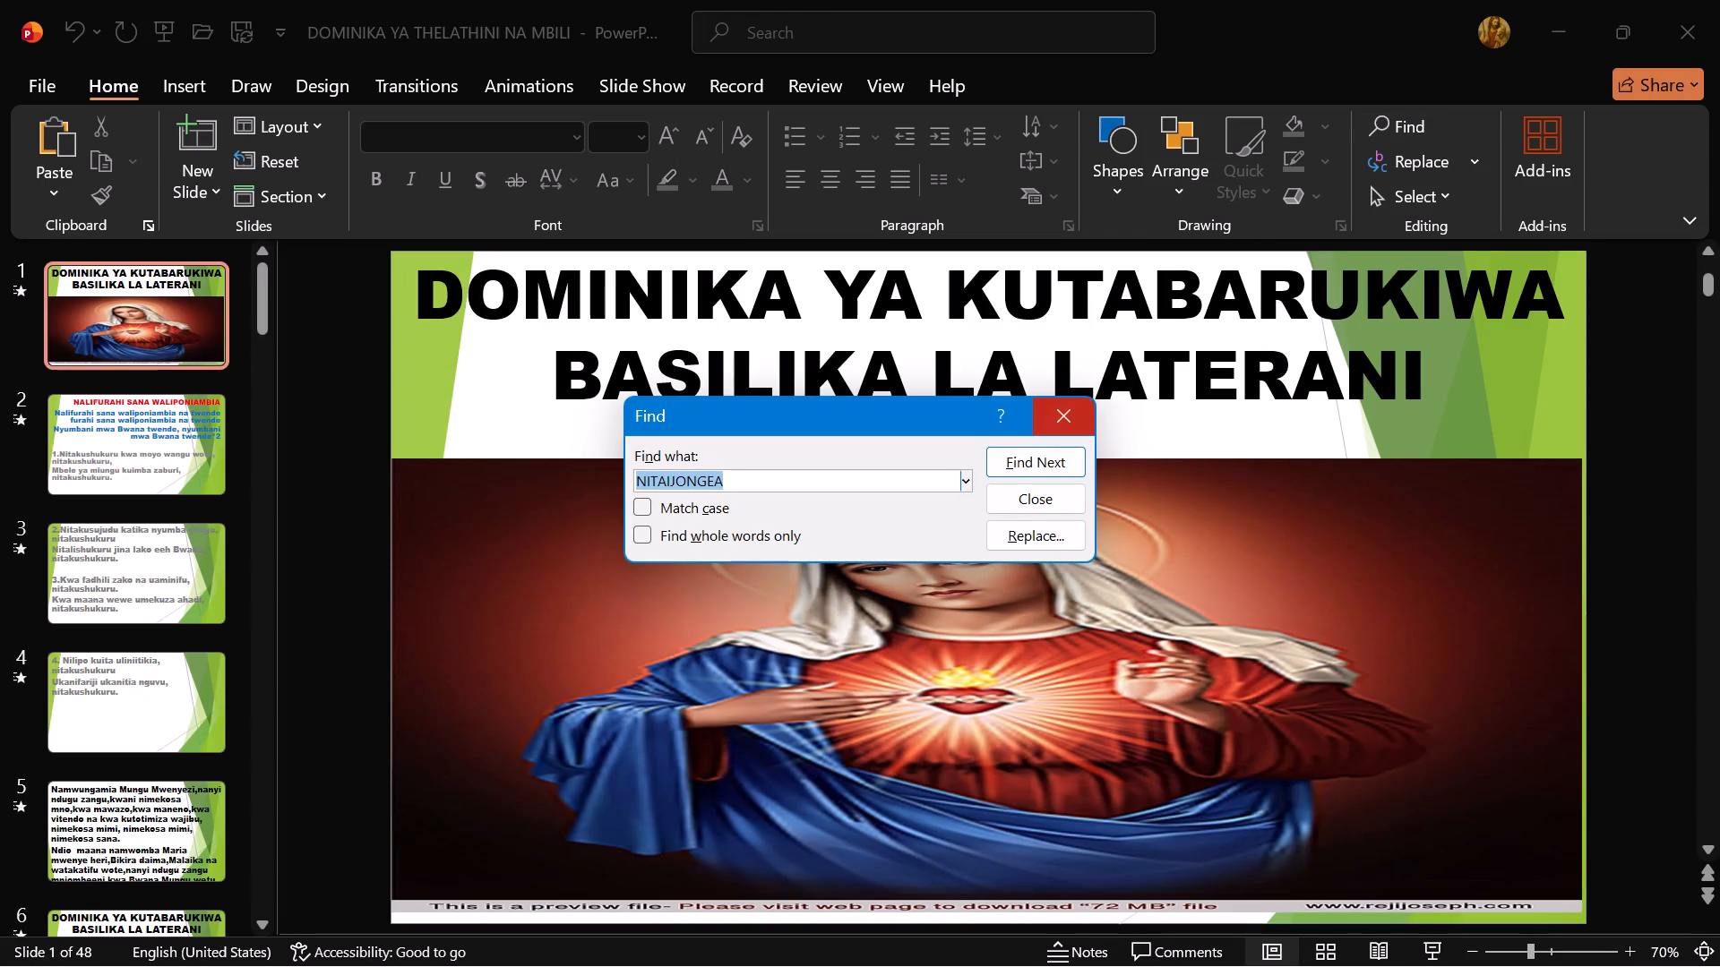
left_click(1040, 468)
left_click(1032, 525)
left_click_drag(1036, 537, 1038, 552)
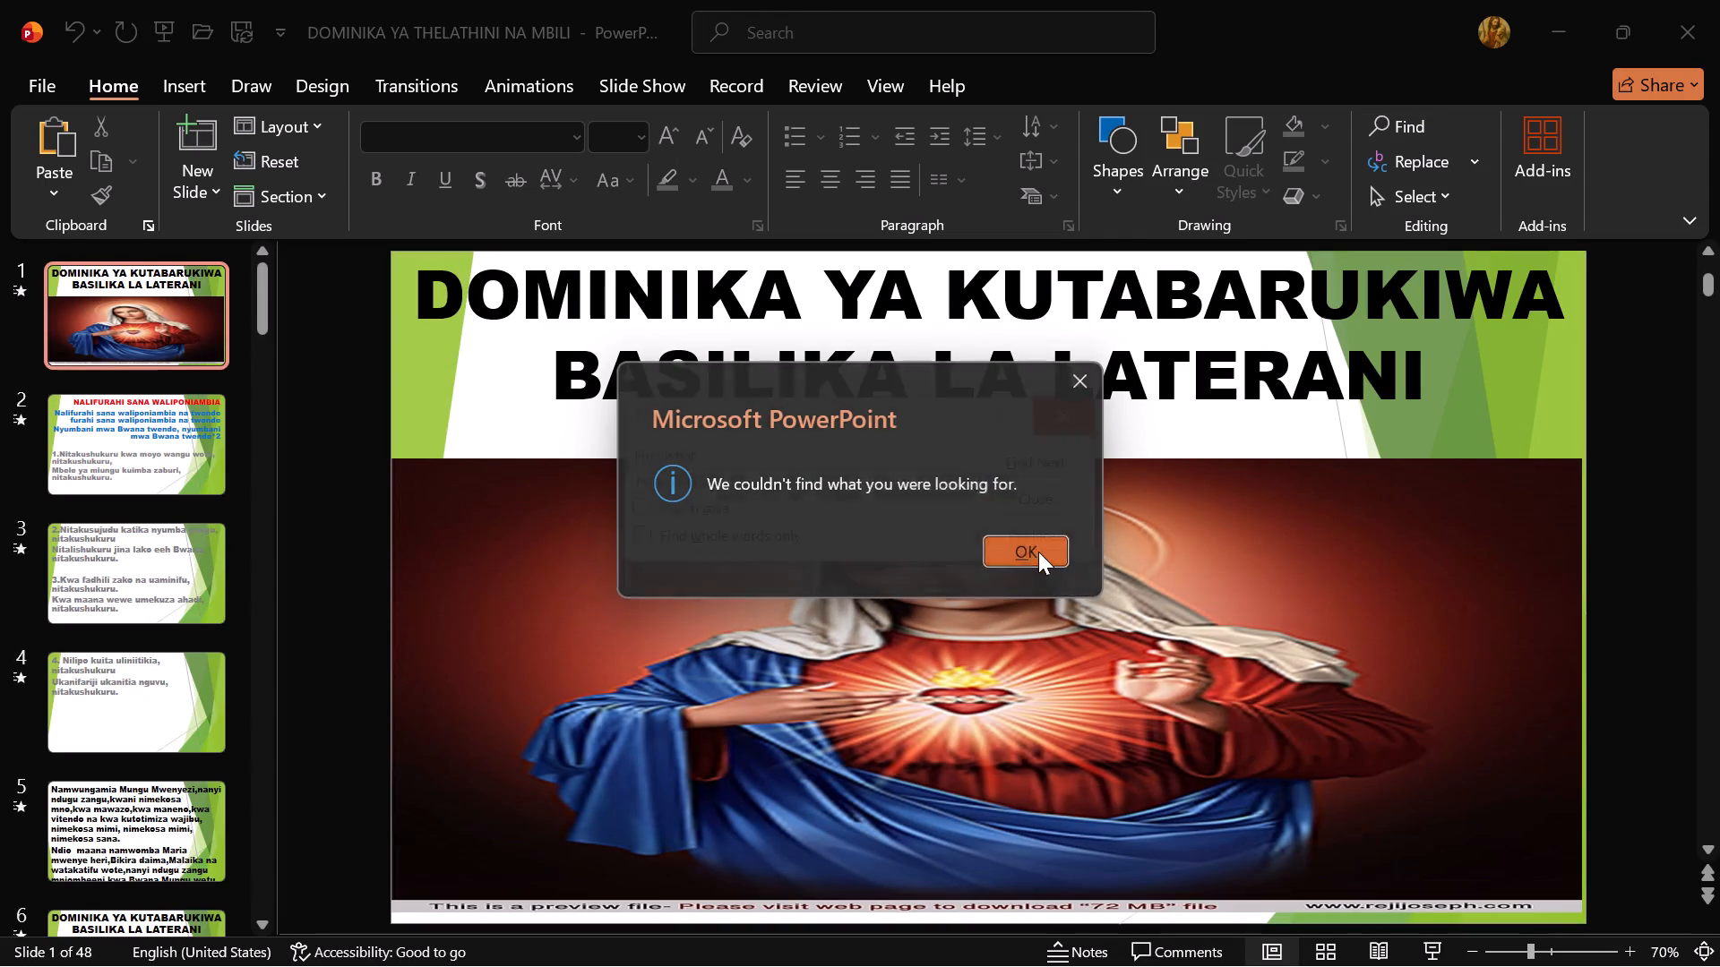
left_click(1041, 418)
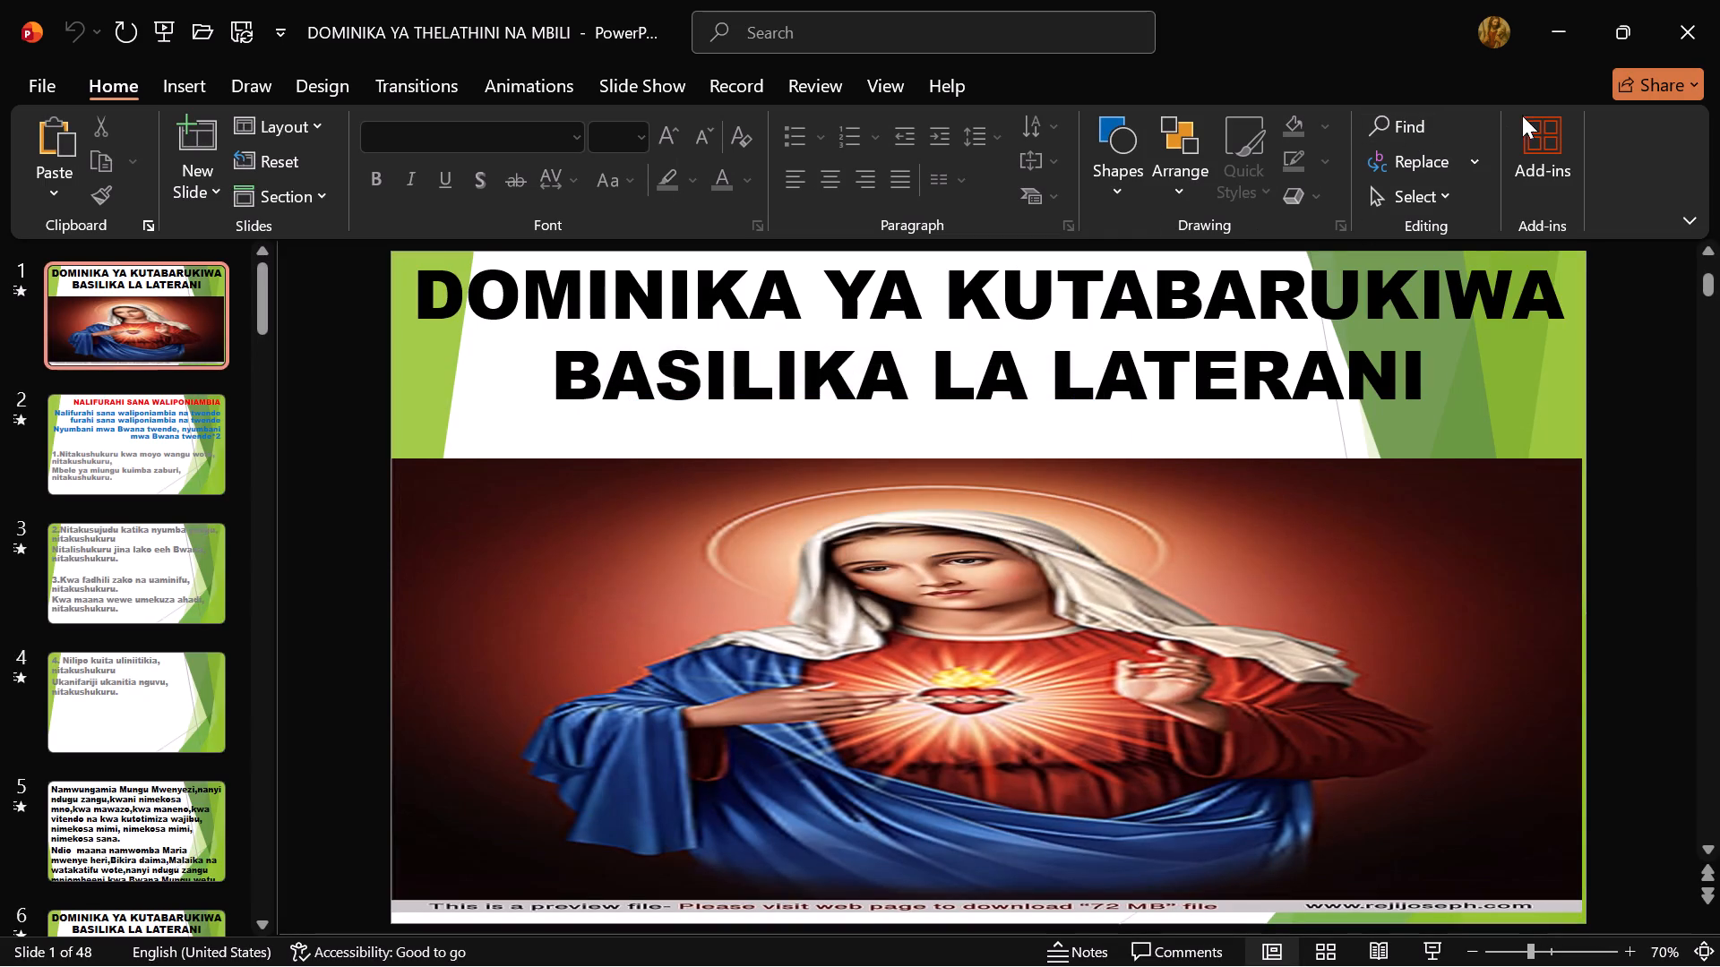
left_click(1719, 0)
Open the domnika ya ishirini na moja presentation, search its slides for NITAIJONGEA, and close it.
double_click(1157, 315)
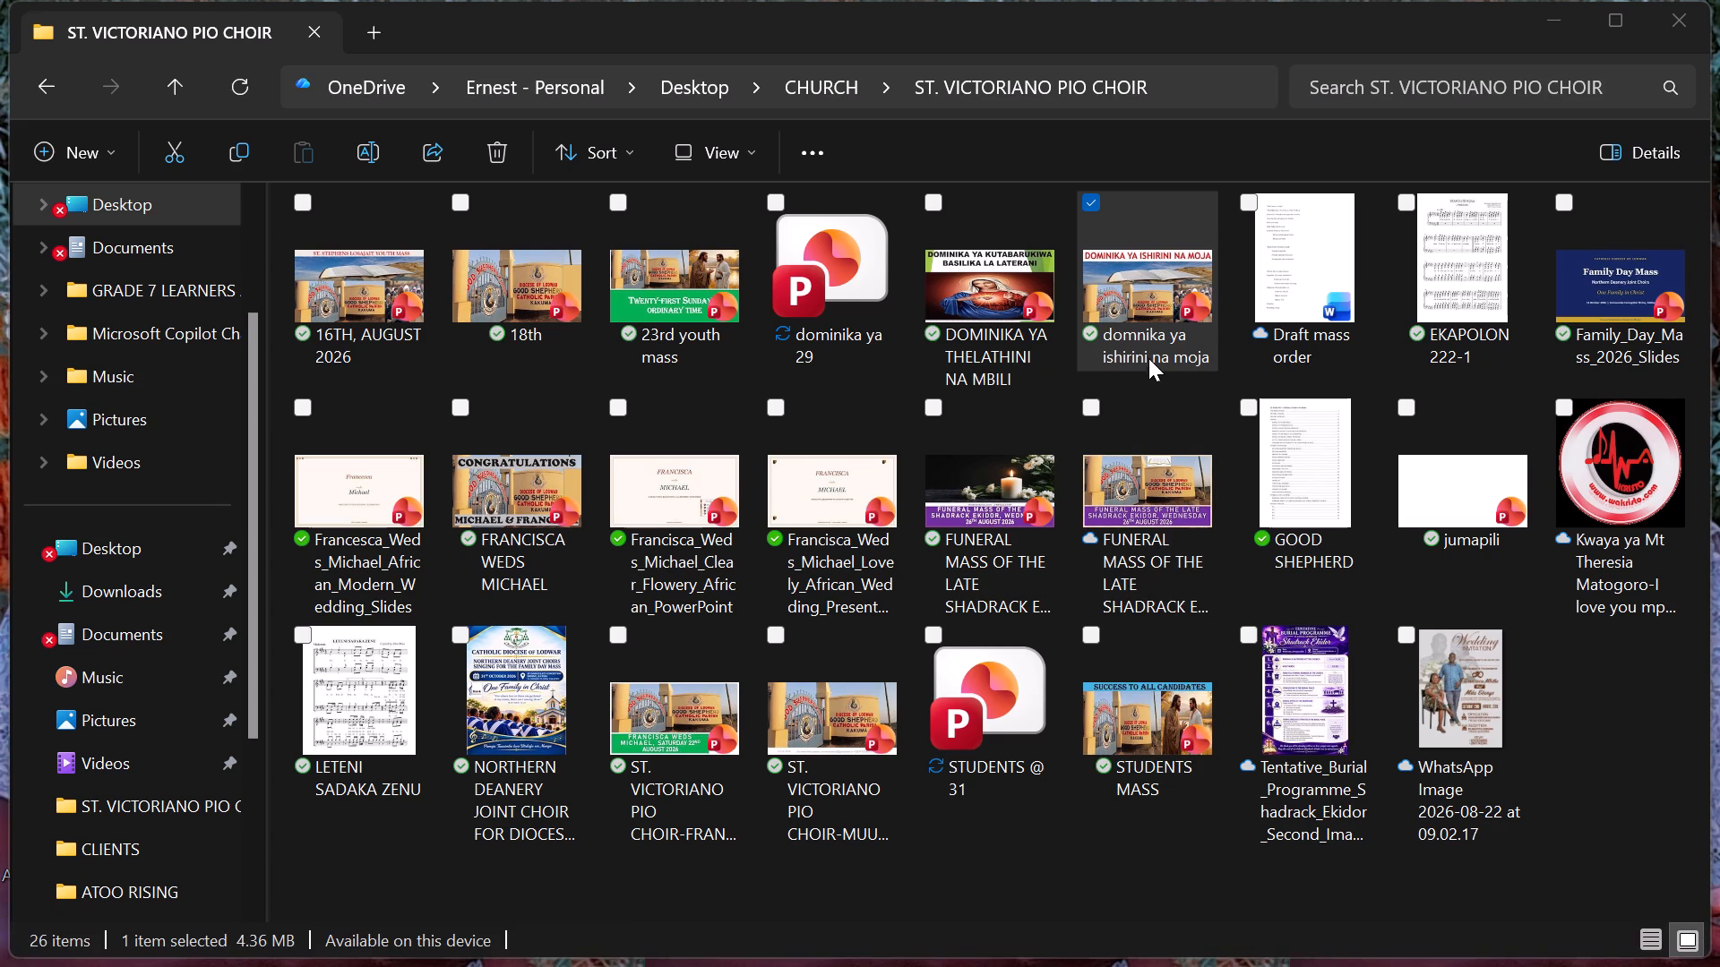
double_click(1147, 356)
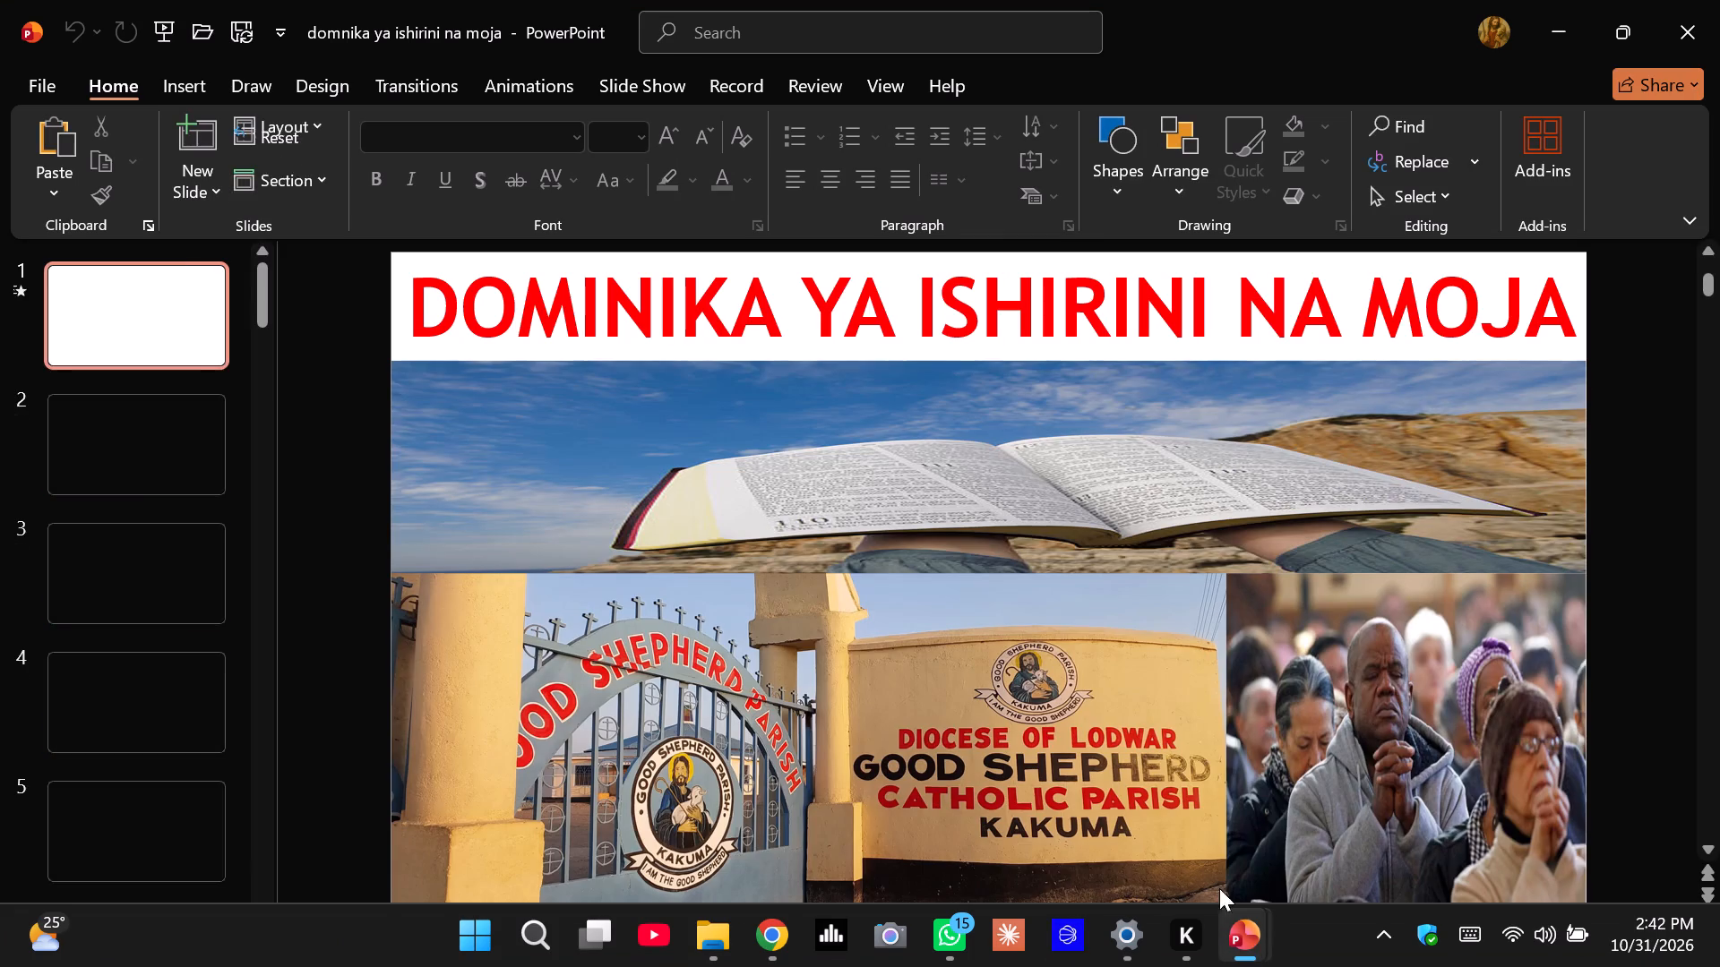
left_click(1405, 115)
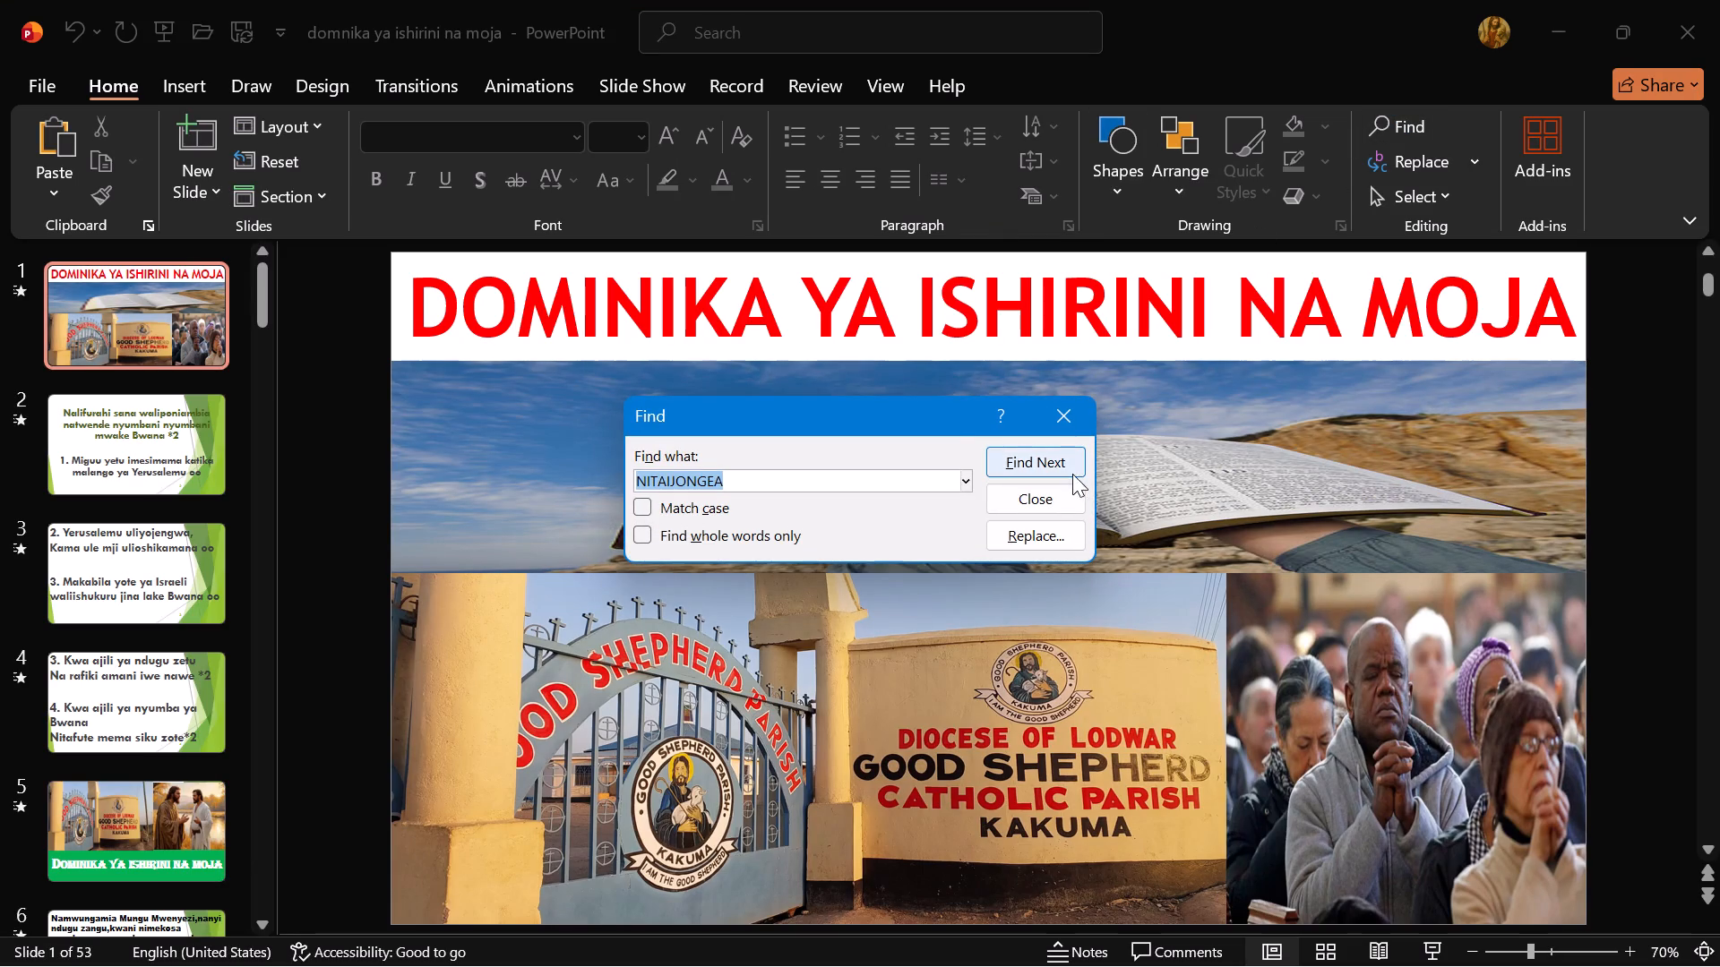
left_click(1071, 472)
left_click(1719, 0)
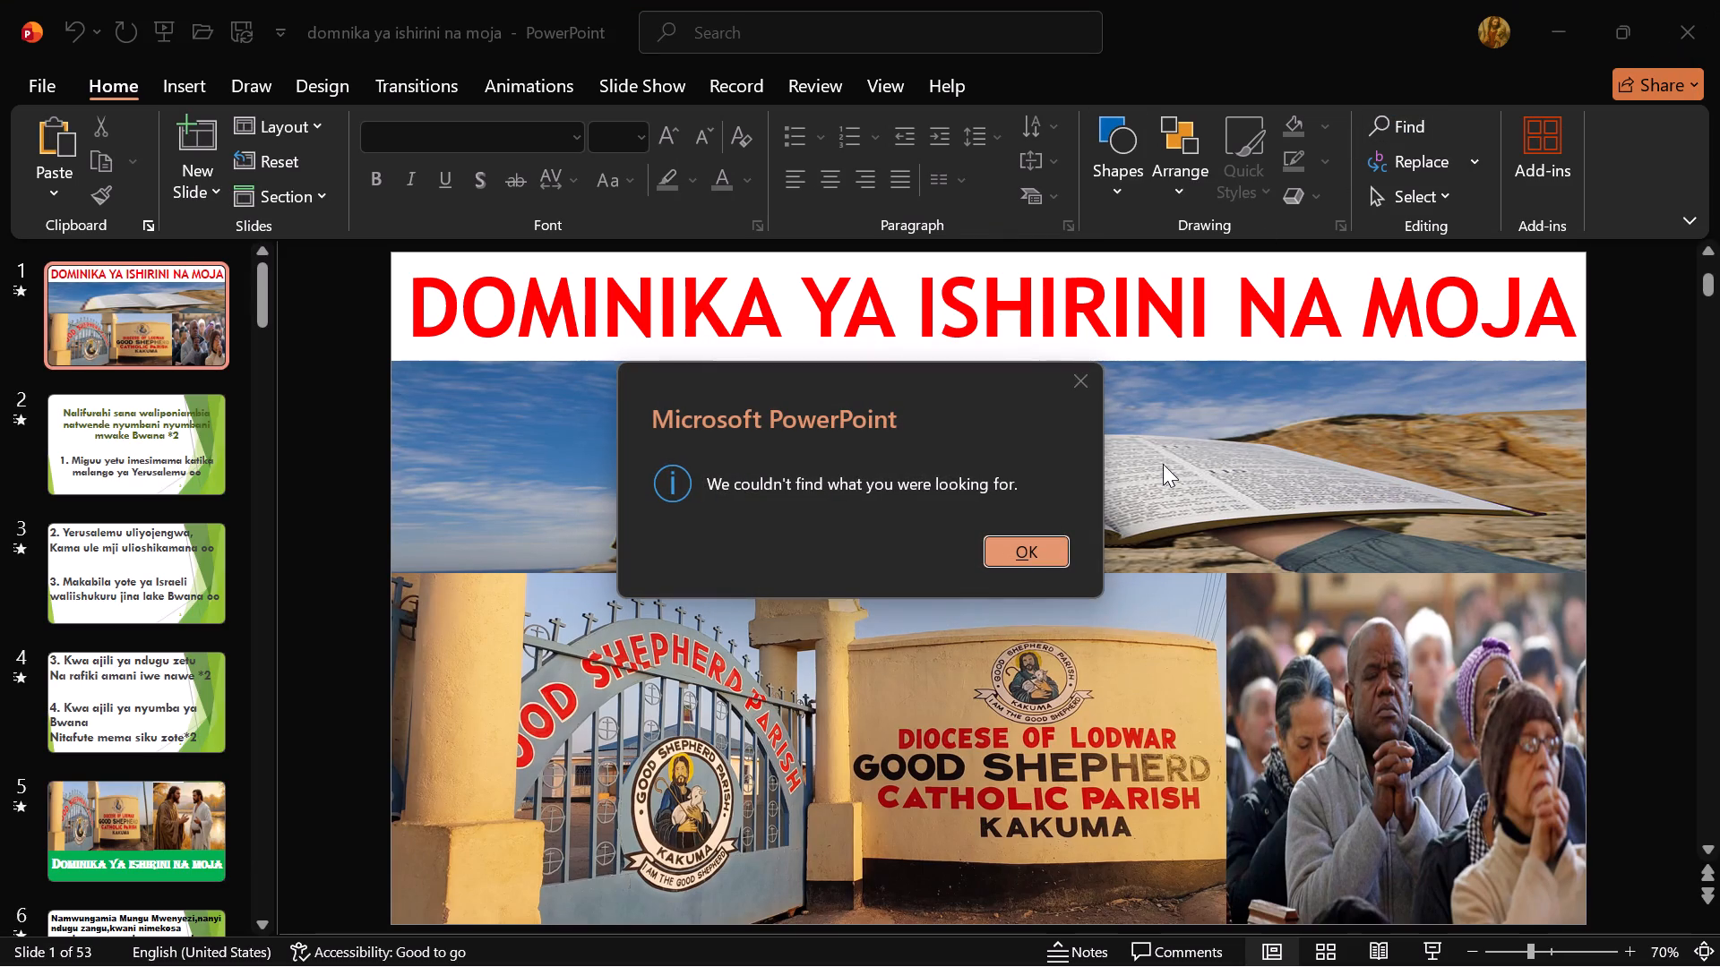
left_click(985, 566)
left_click(995, 553)
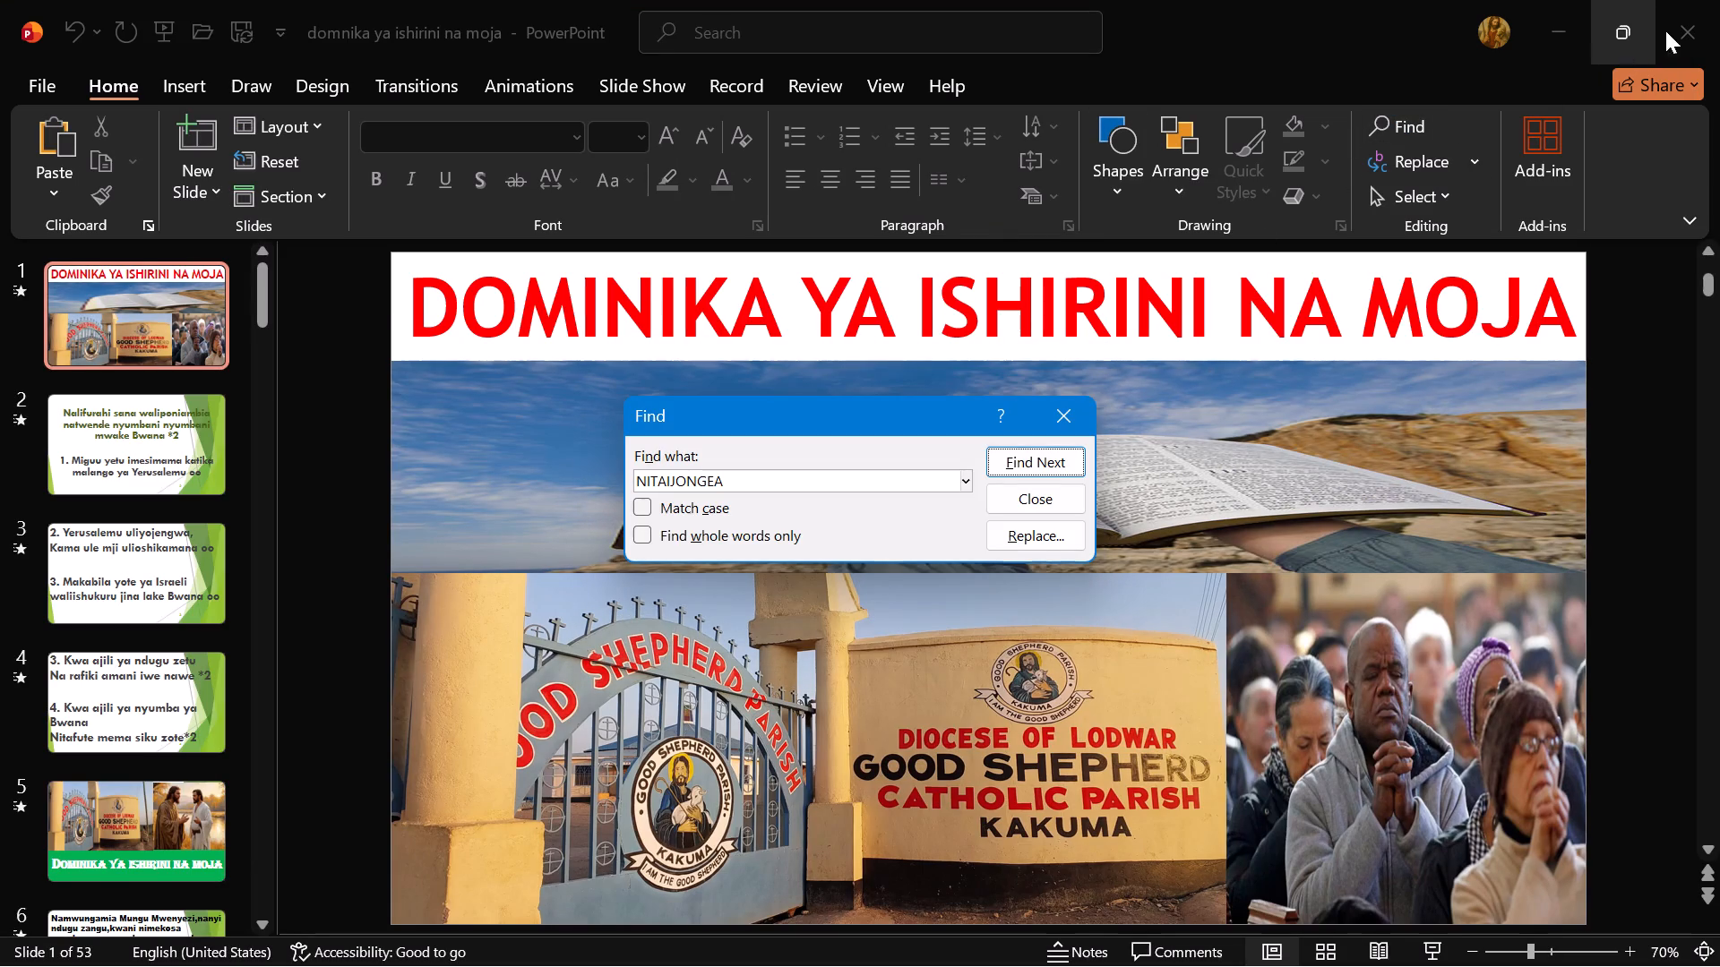
left_click(1714, 0)
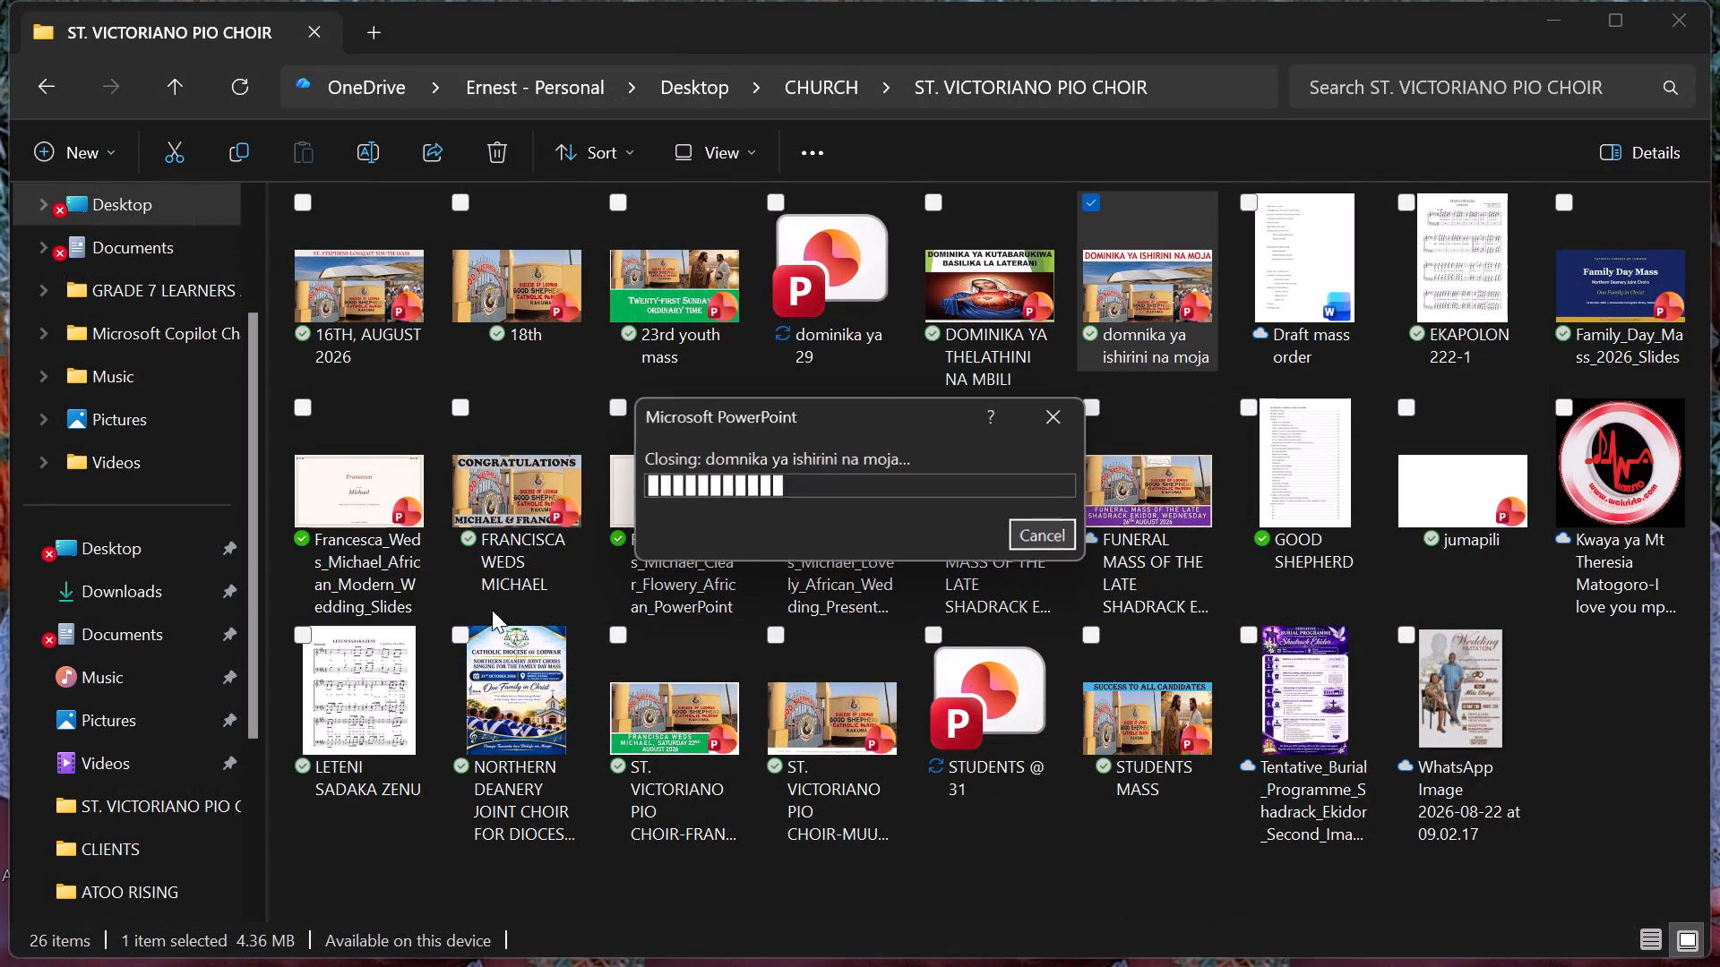
Open the FRANCISCA WEDS MICHAEL presentation, search its slides for NITAIJONGEA, and close it.
double_click(494, 532)
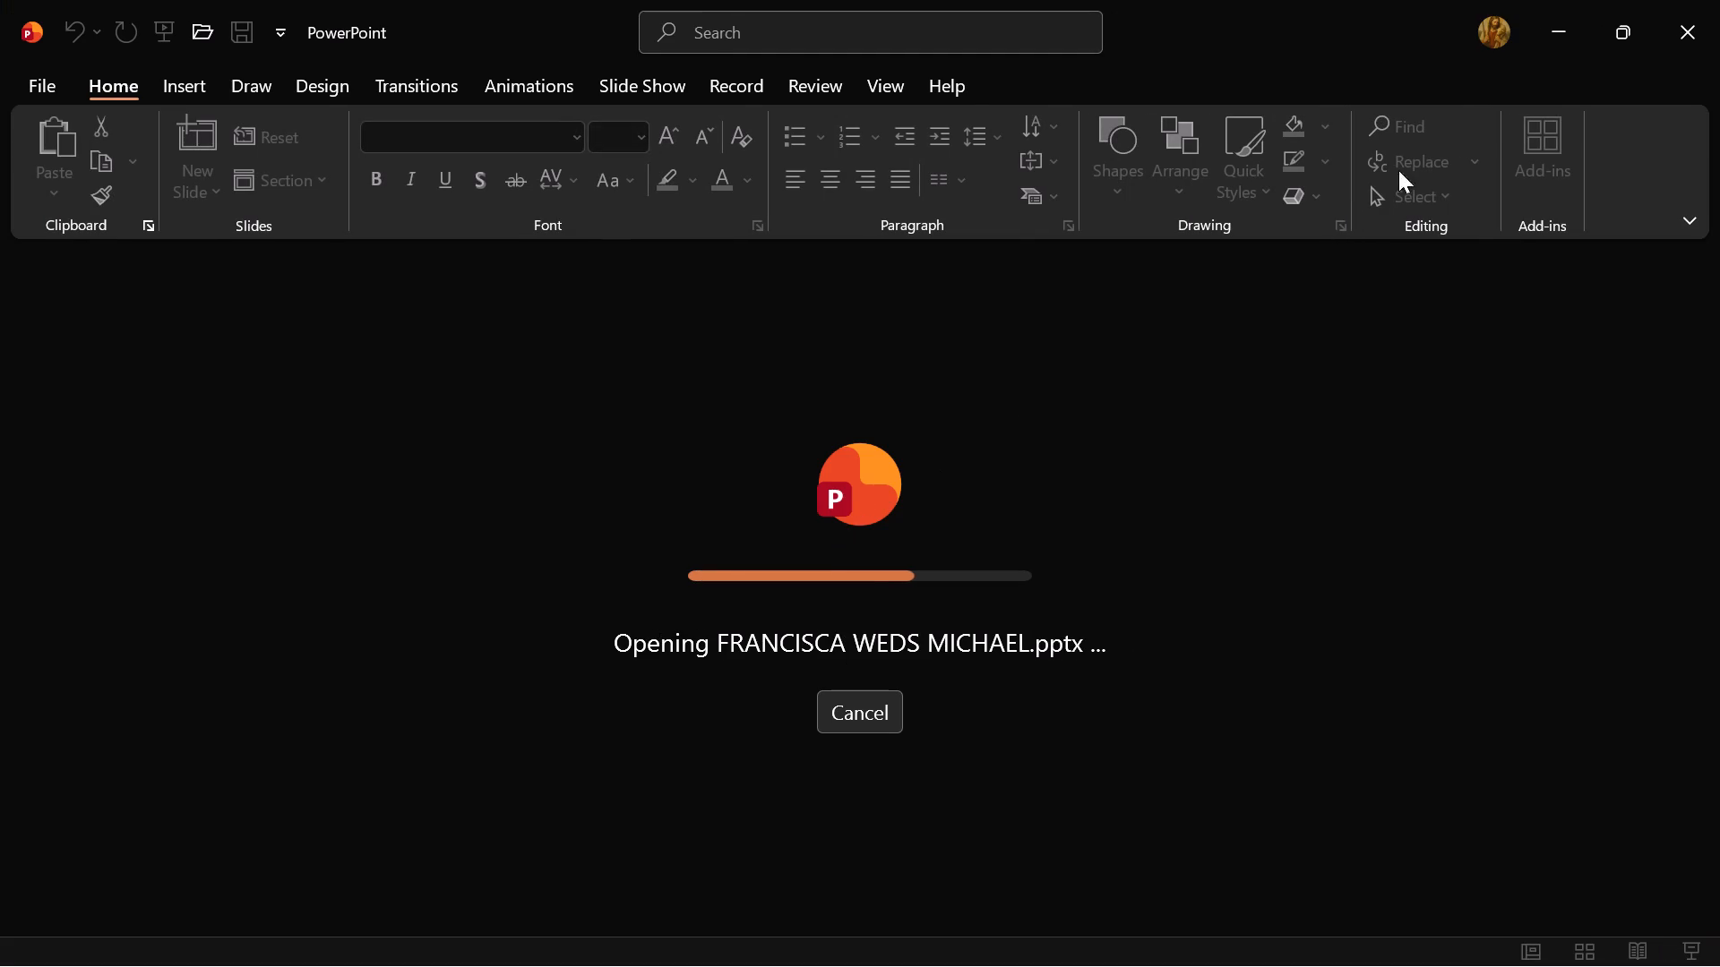
left_click(1403, 119)
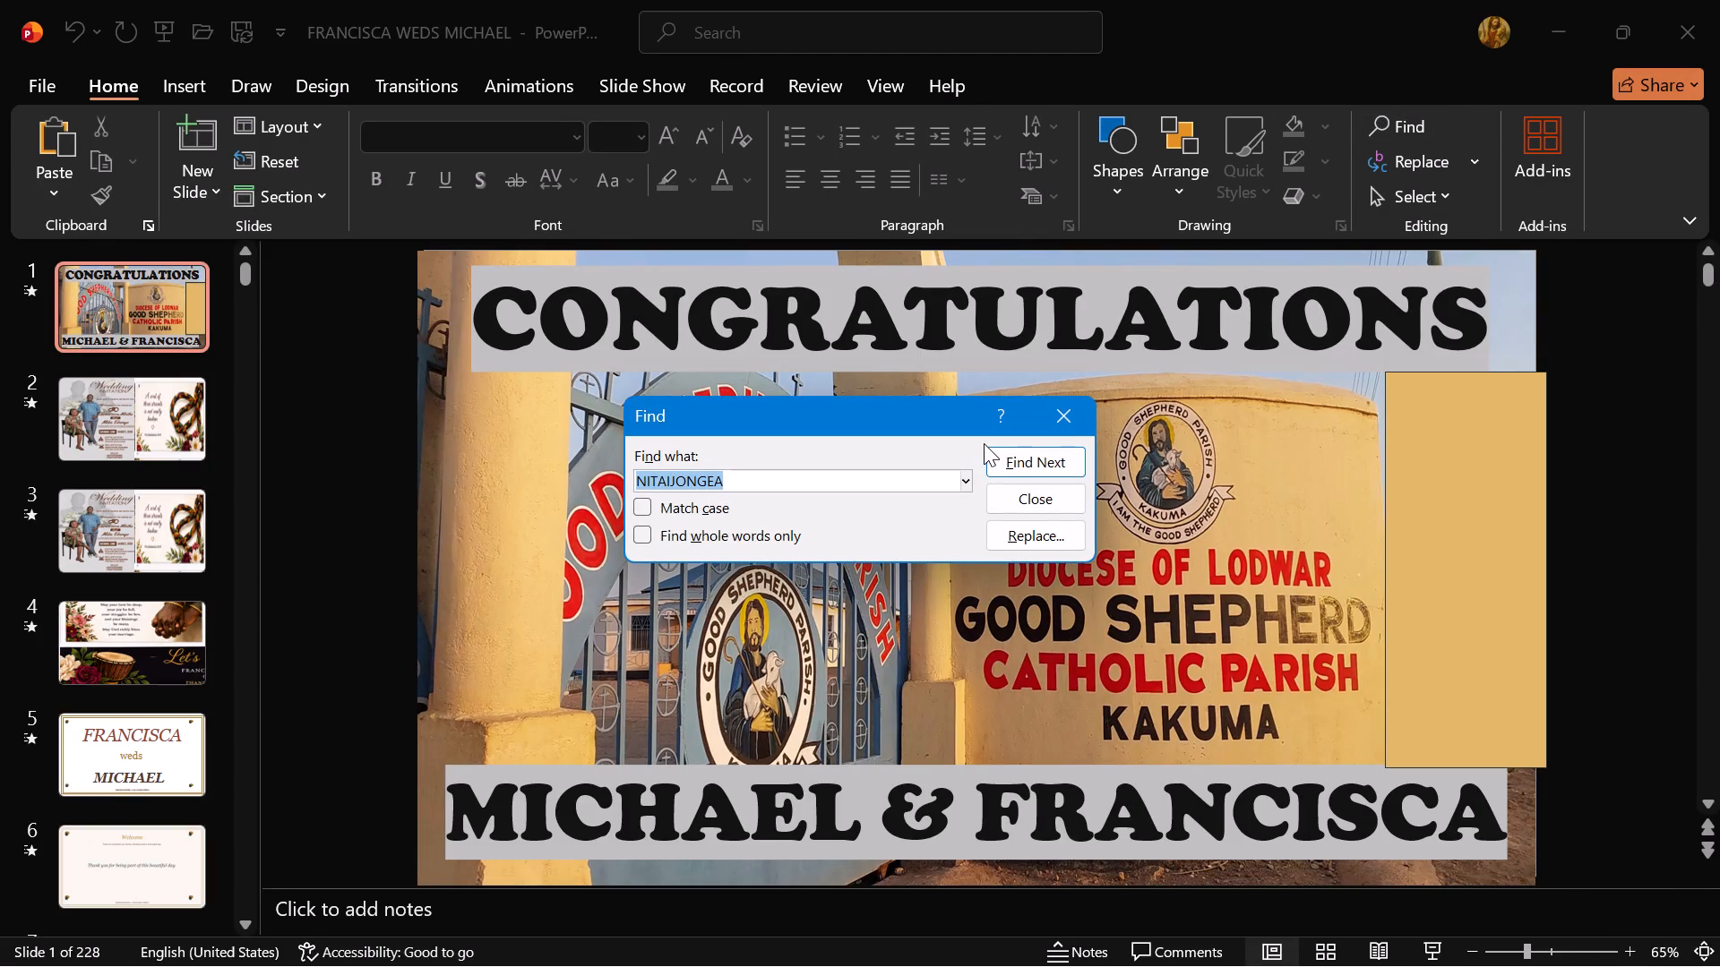
left_click(993, 457)
left_click(1024, 552)
left_click(1719, 0)
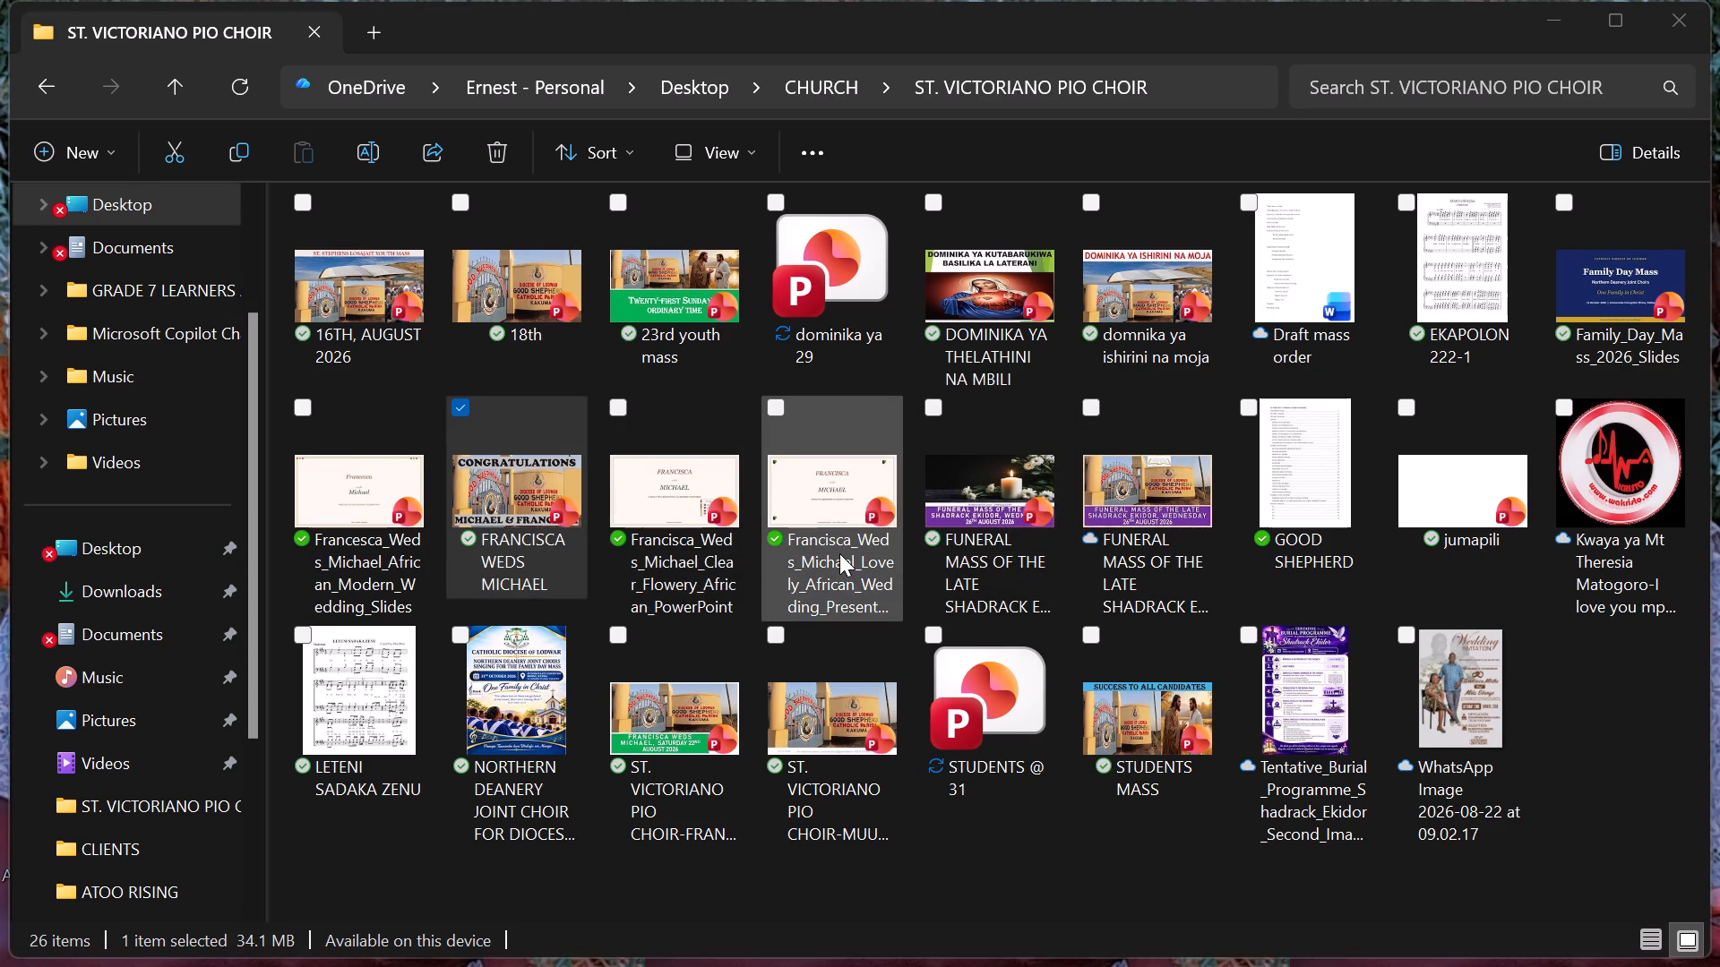
Open the funeral mass presentation with the candle cover, search its slides for NITAIJONGEA, and close it.
double_click(999, 508)
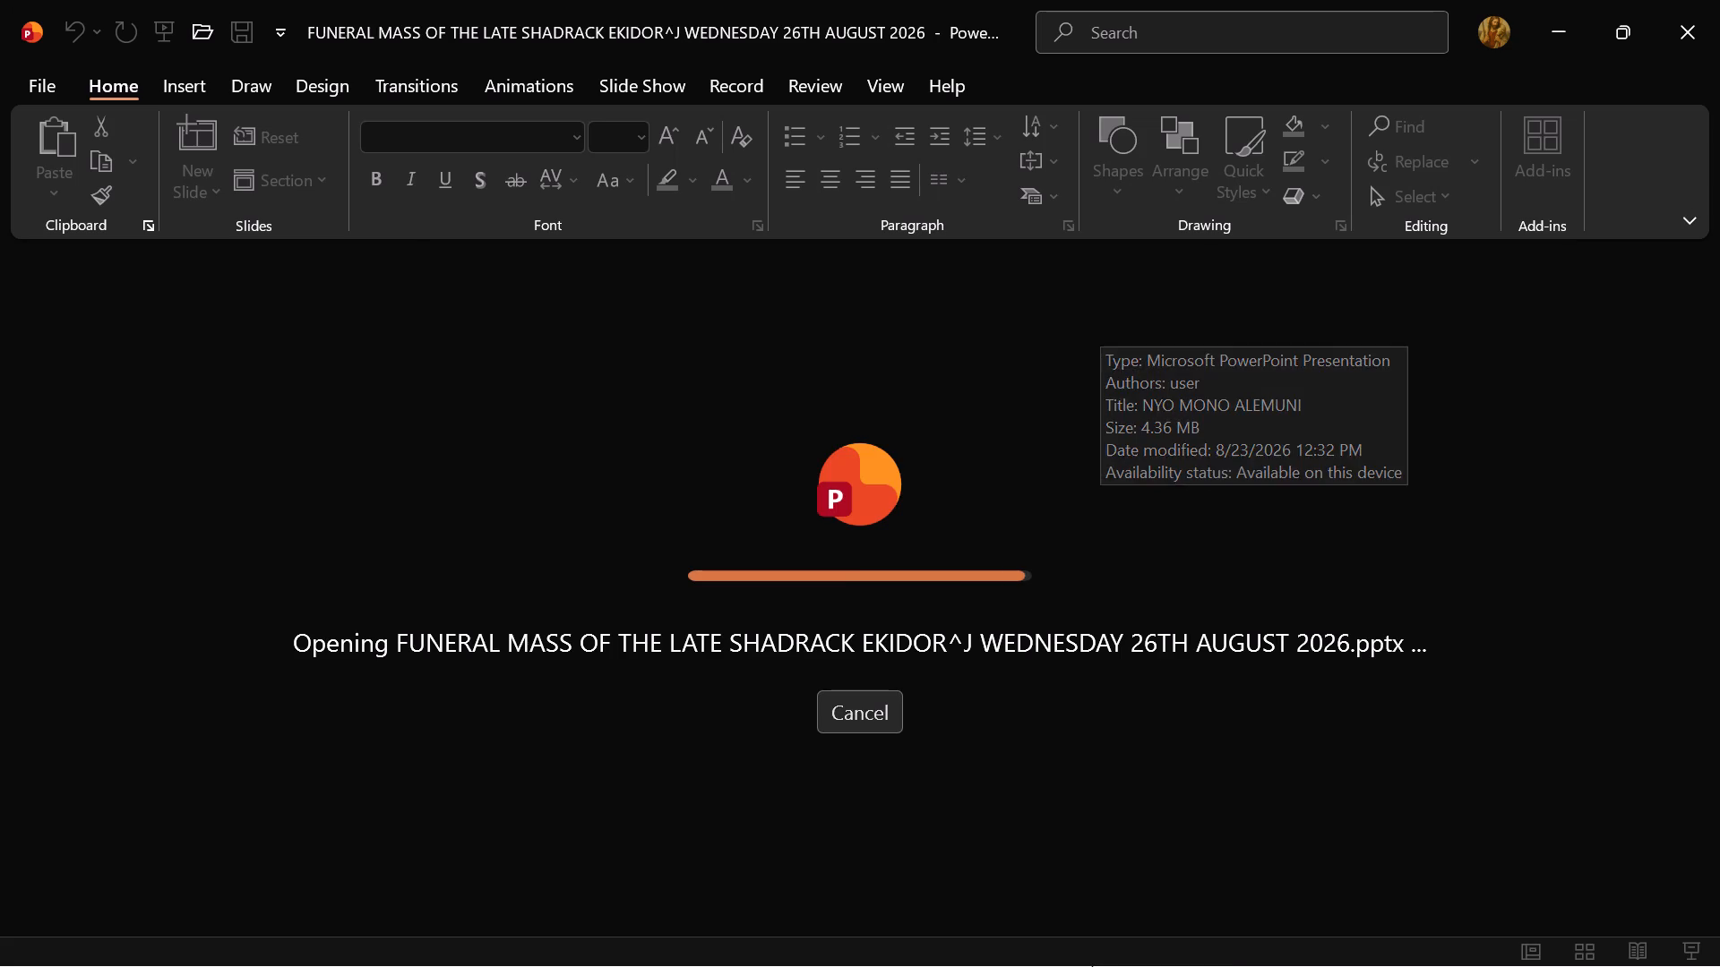
left_click(1409, 116)
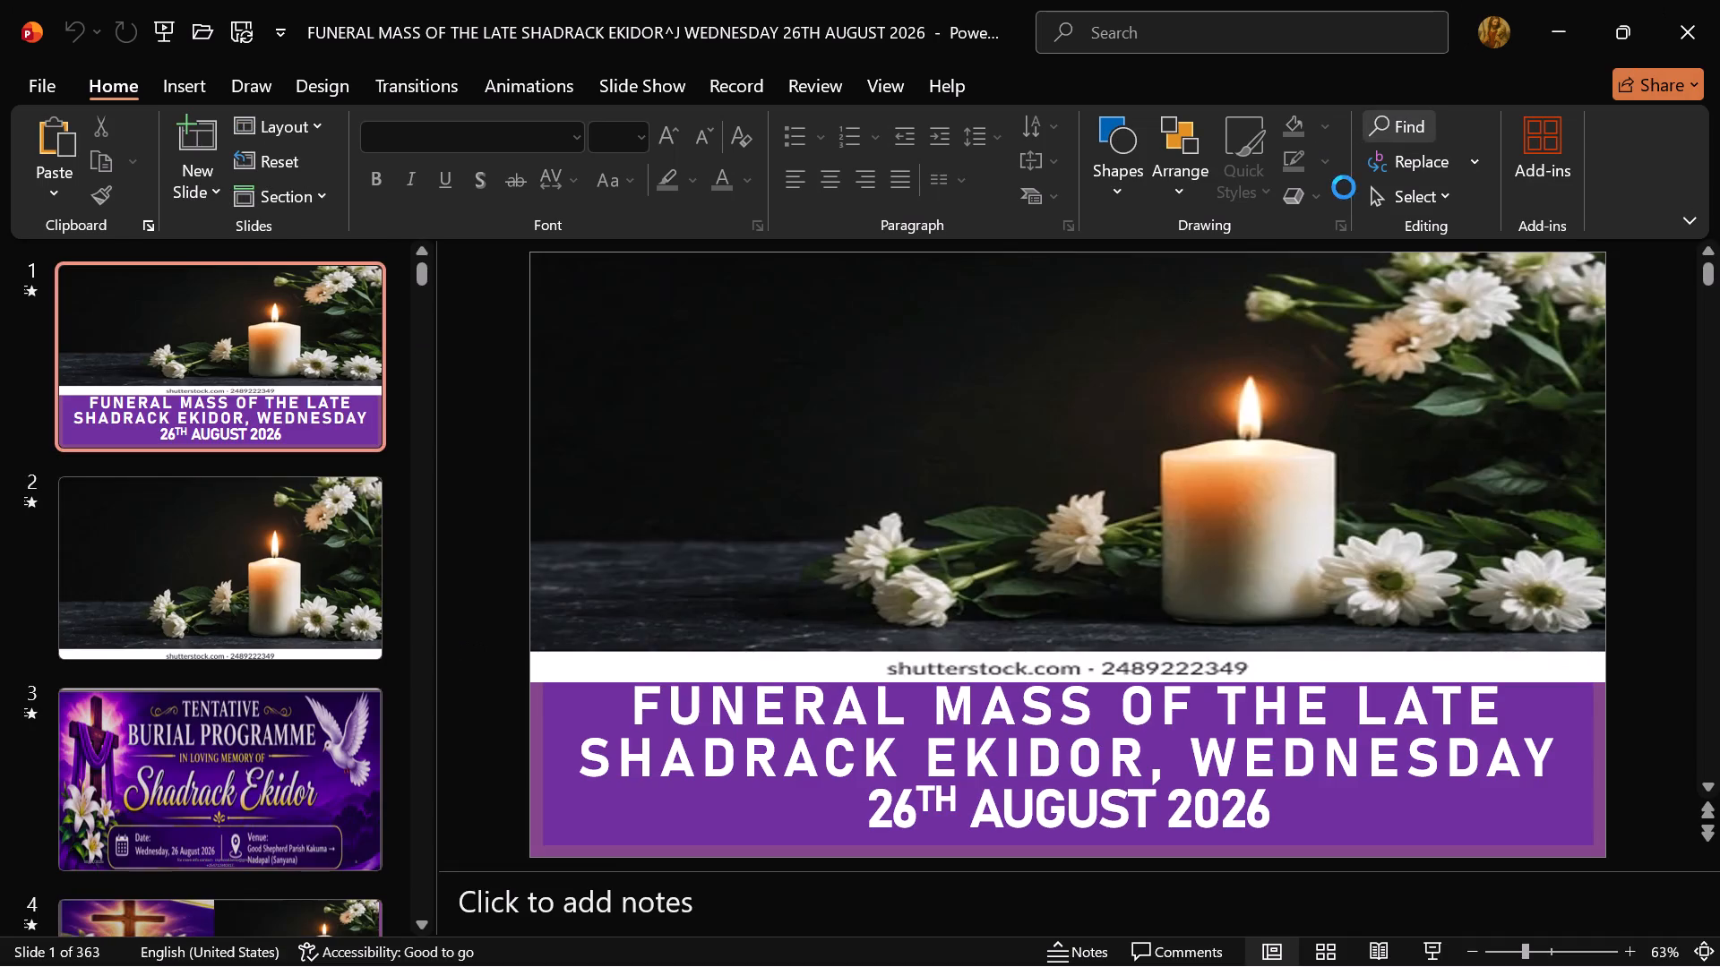
left_click(1027, 456)
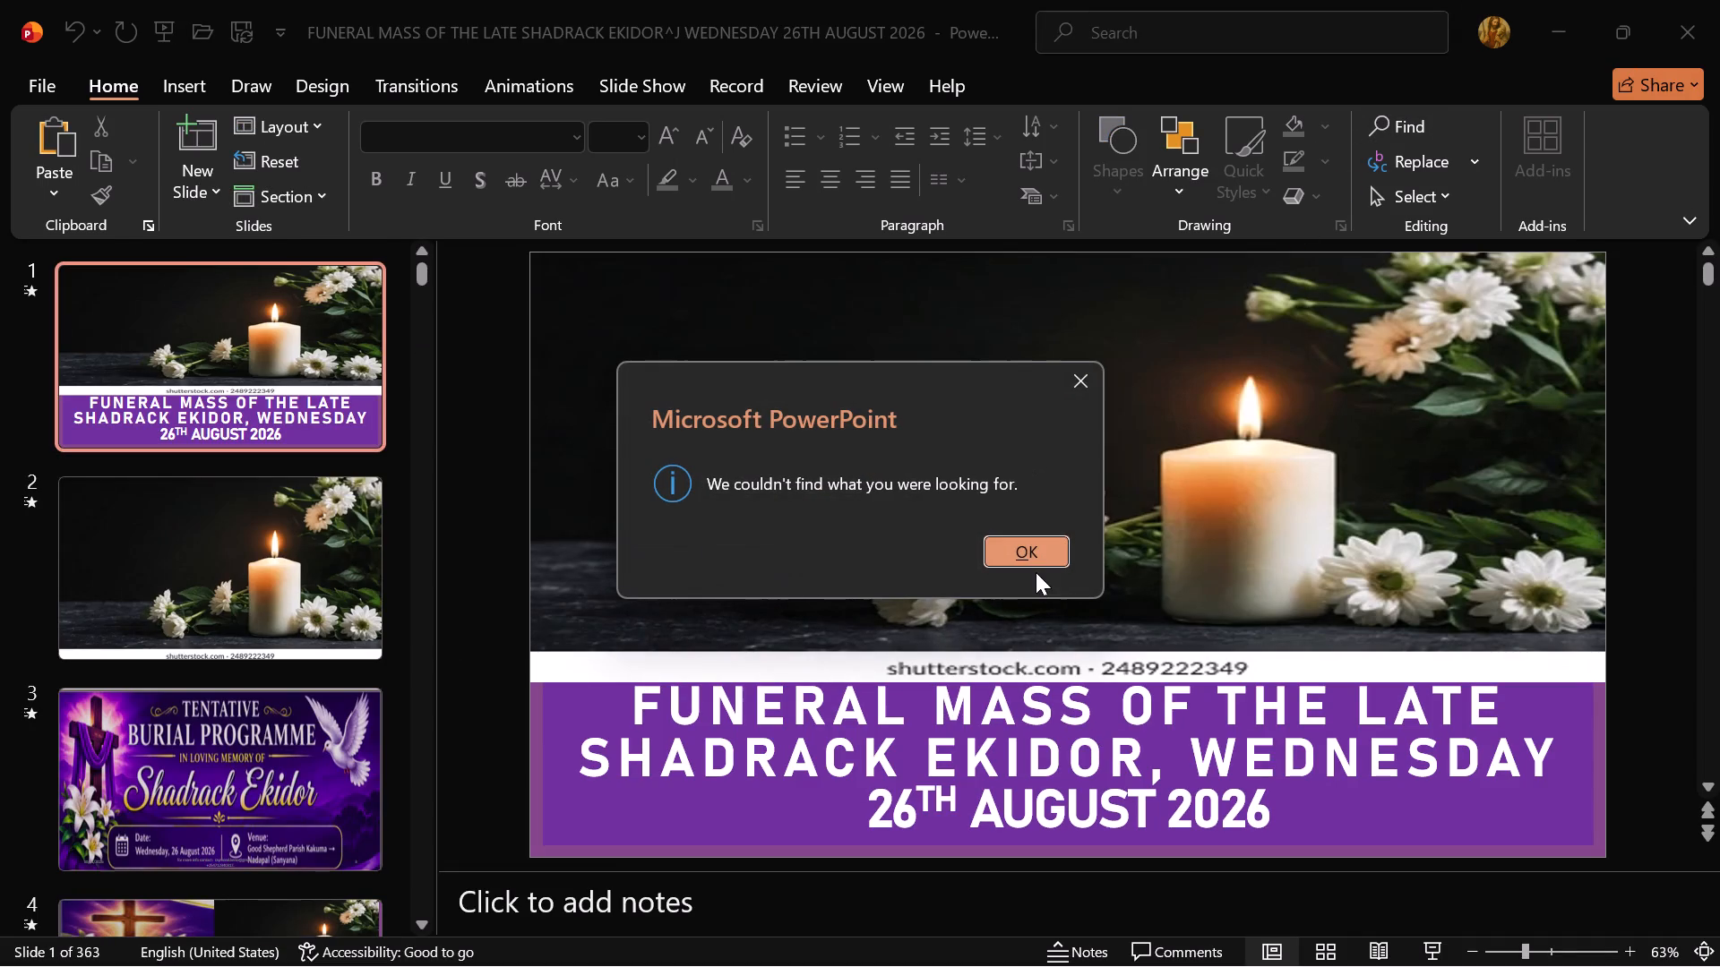
left_click(1027, 561)
left_click(1719, 0)
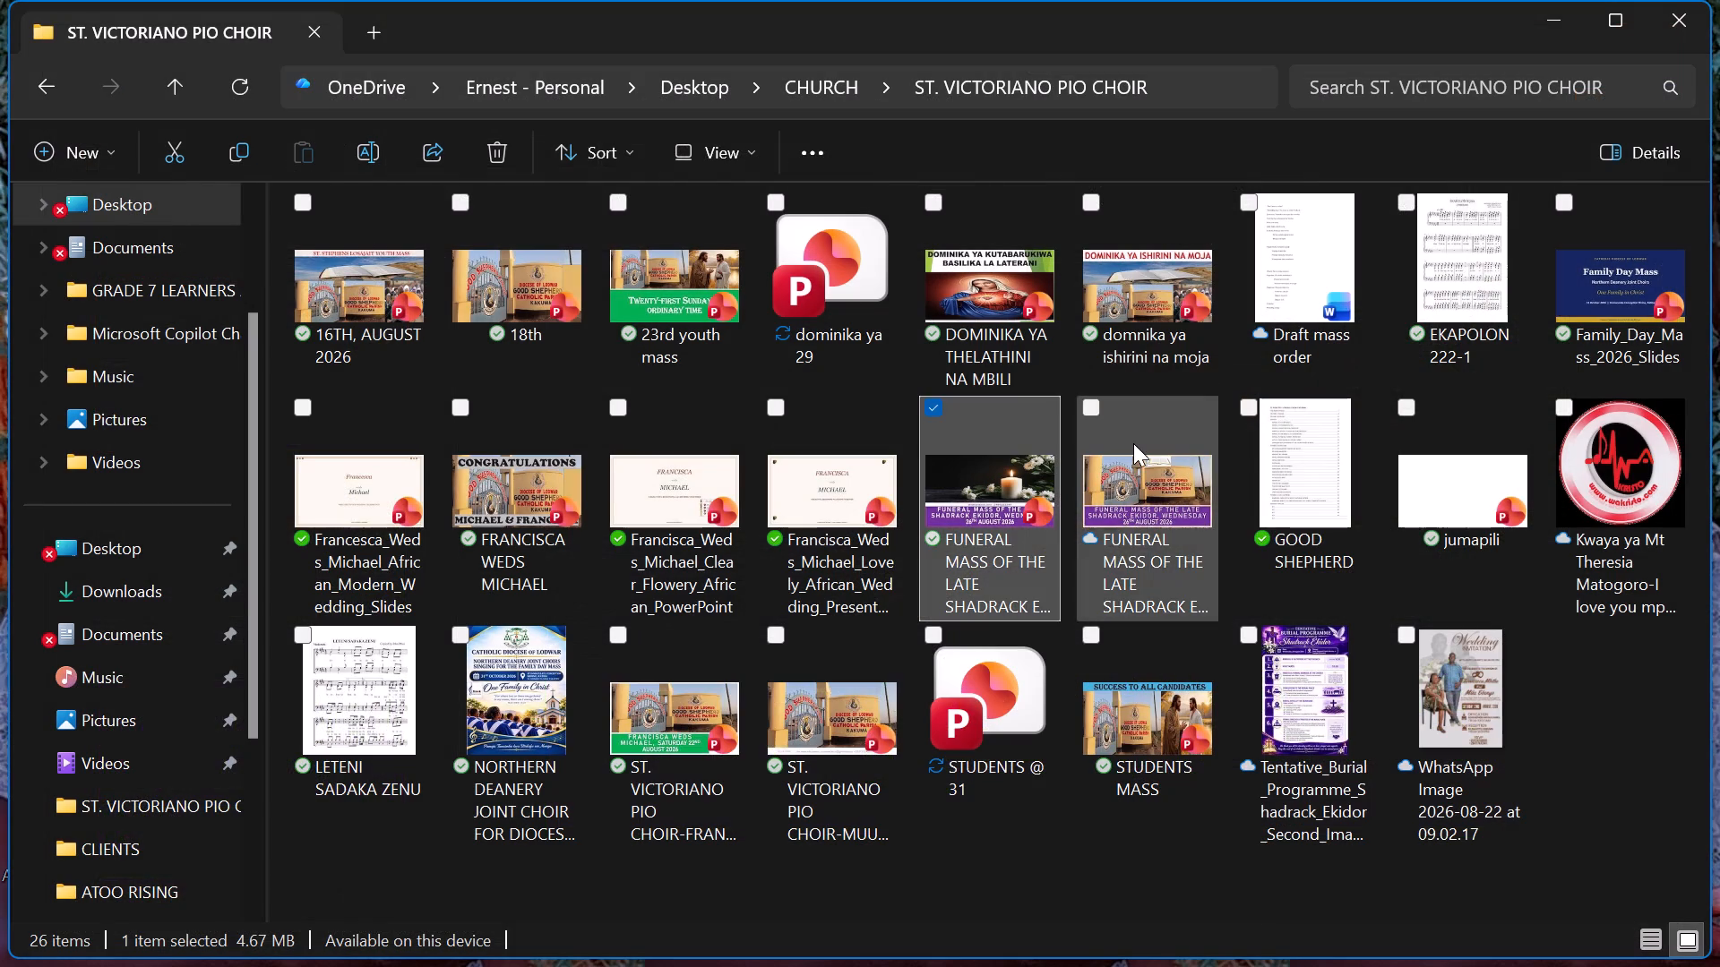
Open the other funeral mass presentation, the one with the parish gate cover, from the choir folder.
double_click(1133, 443)
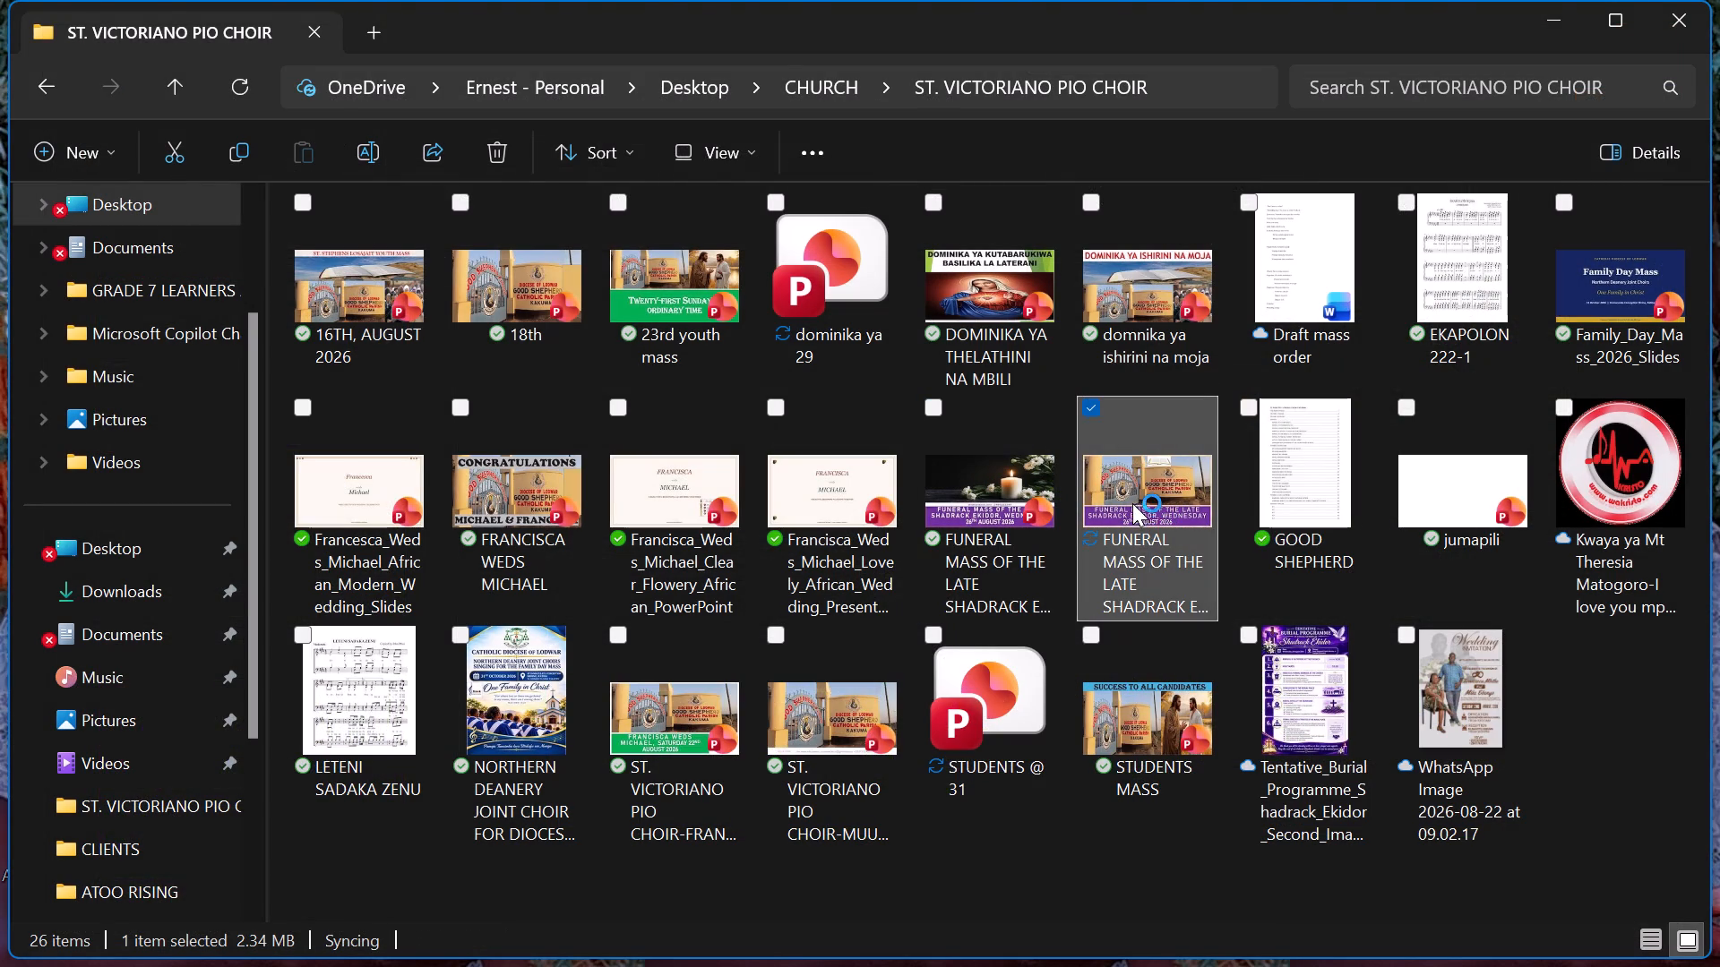
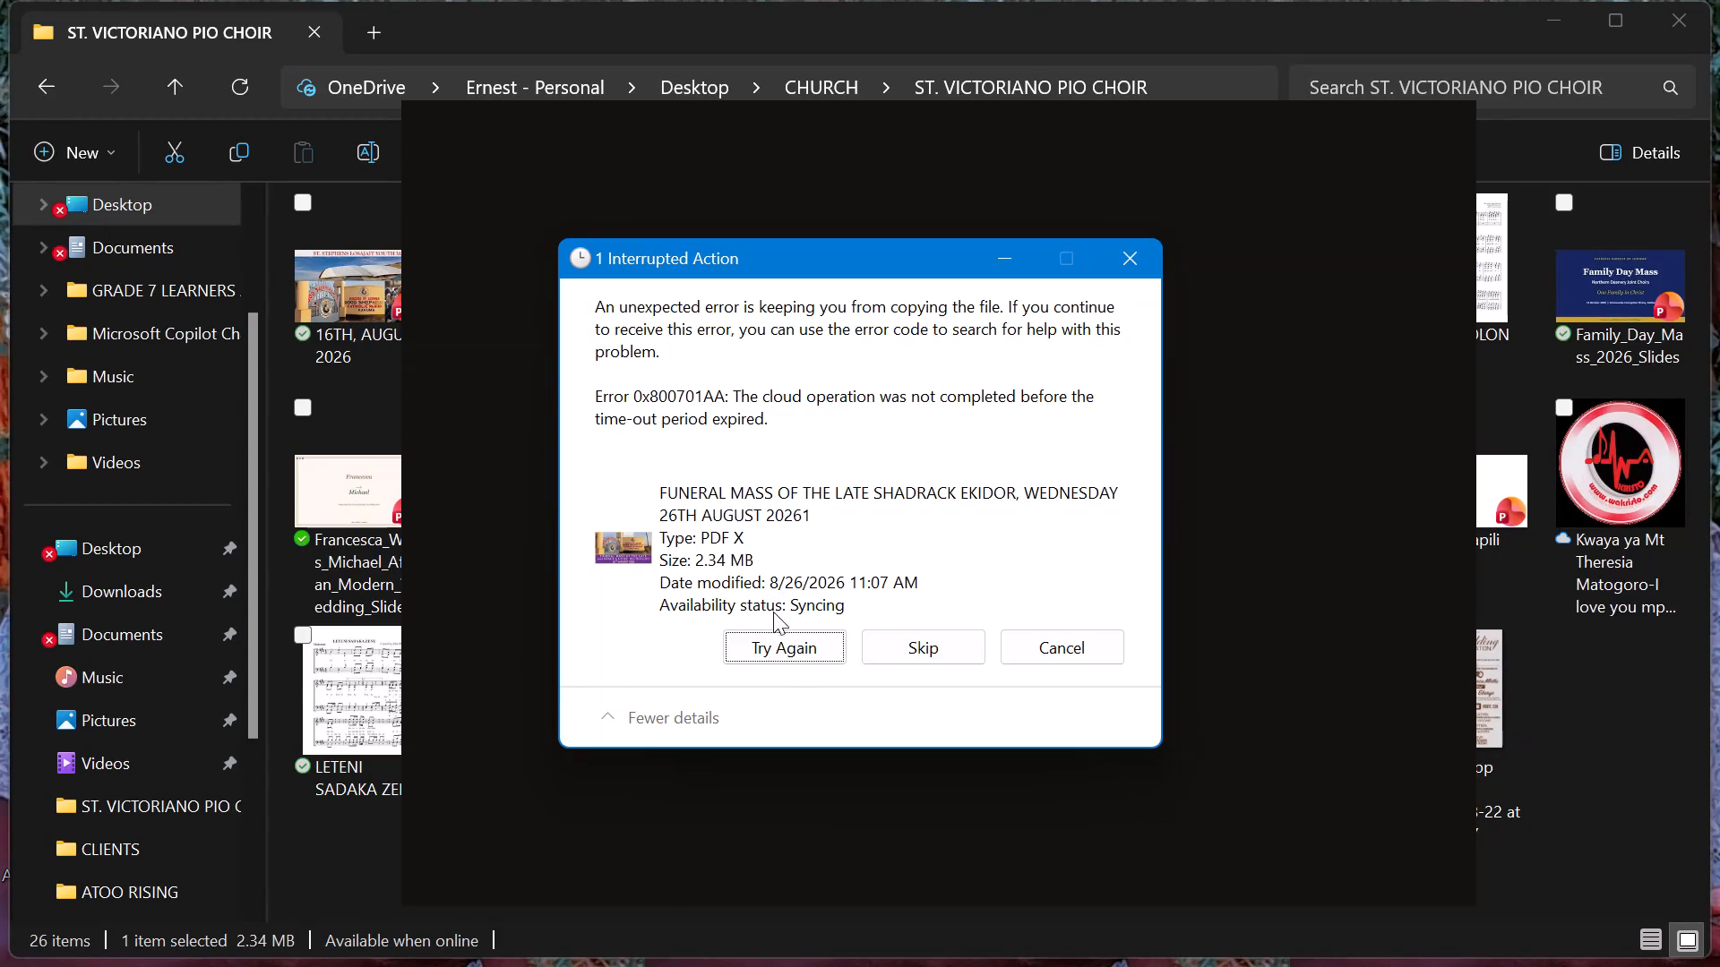
Retry the interrupted cloud copy of the funeral mass PDF dated Wednesday 26th August.
left_click(788, 655)
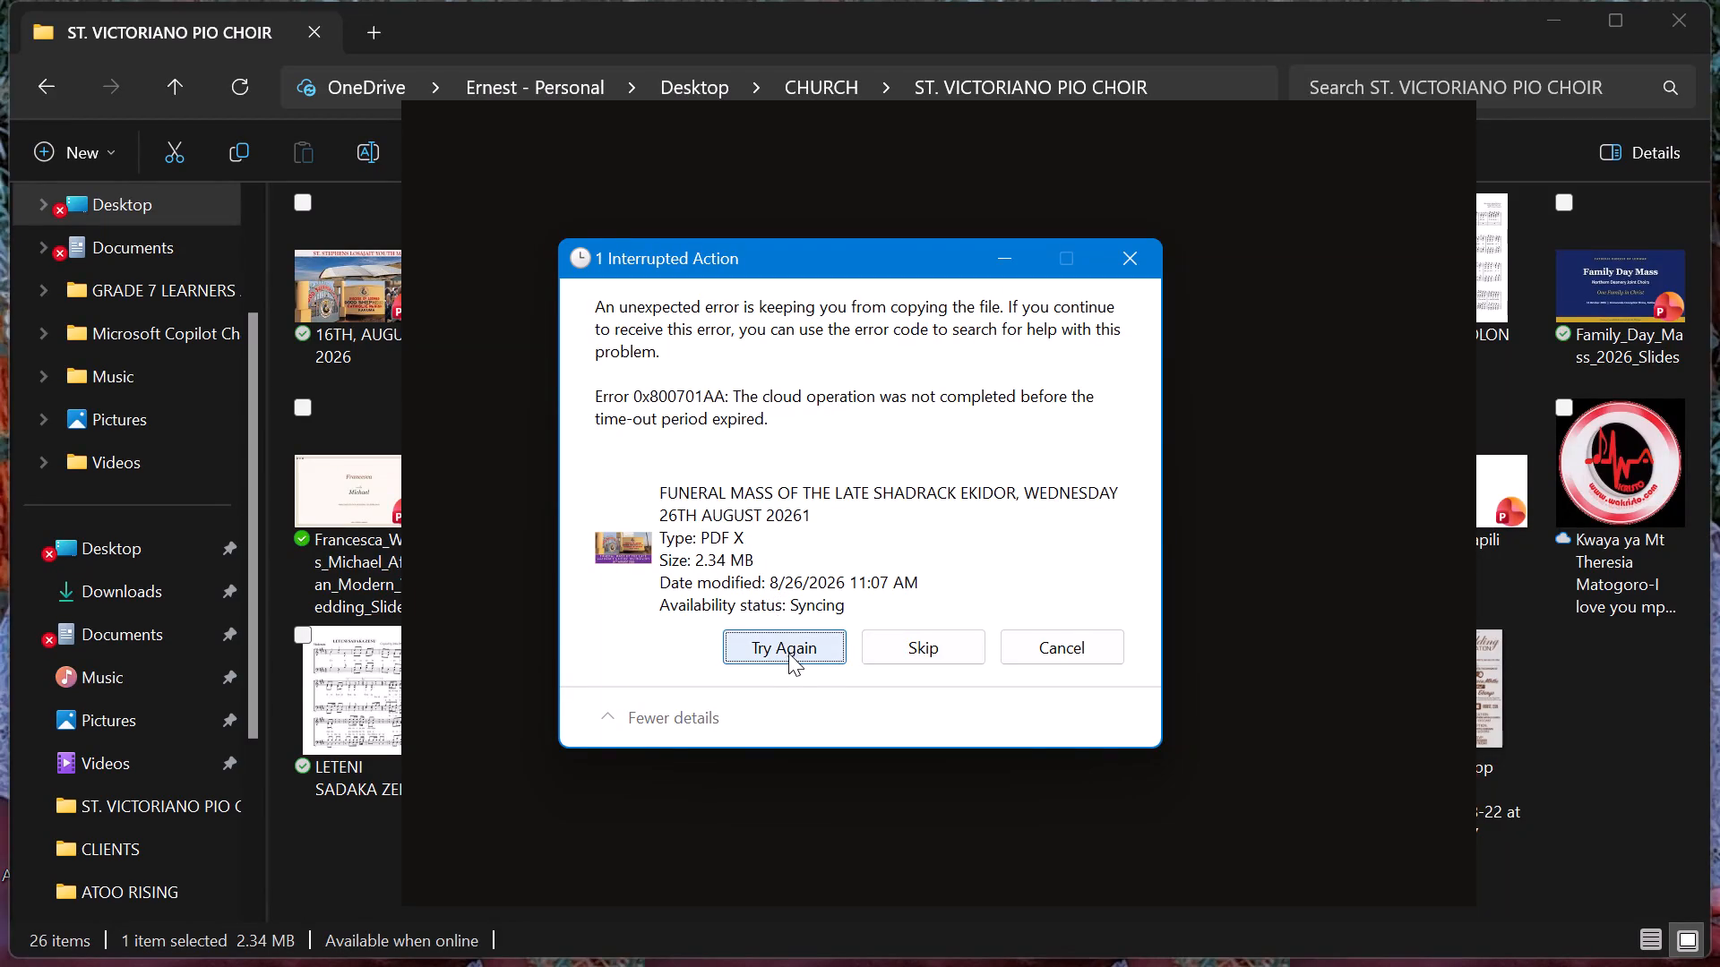
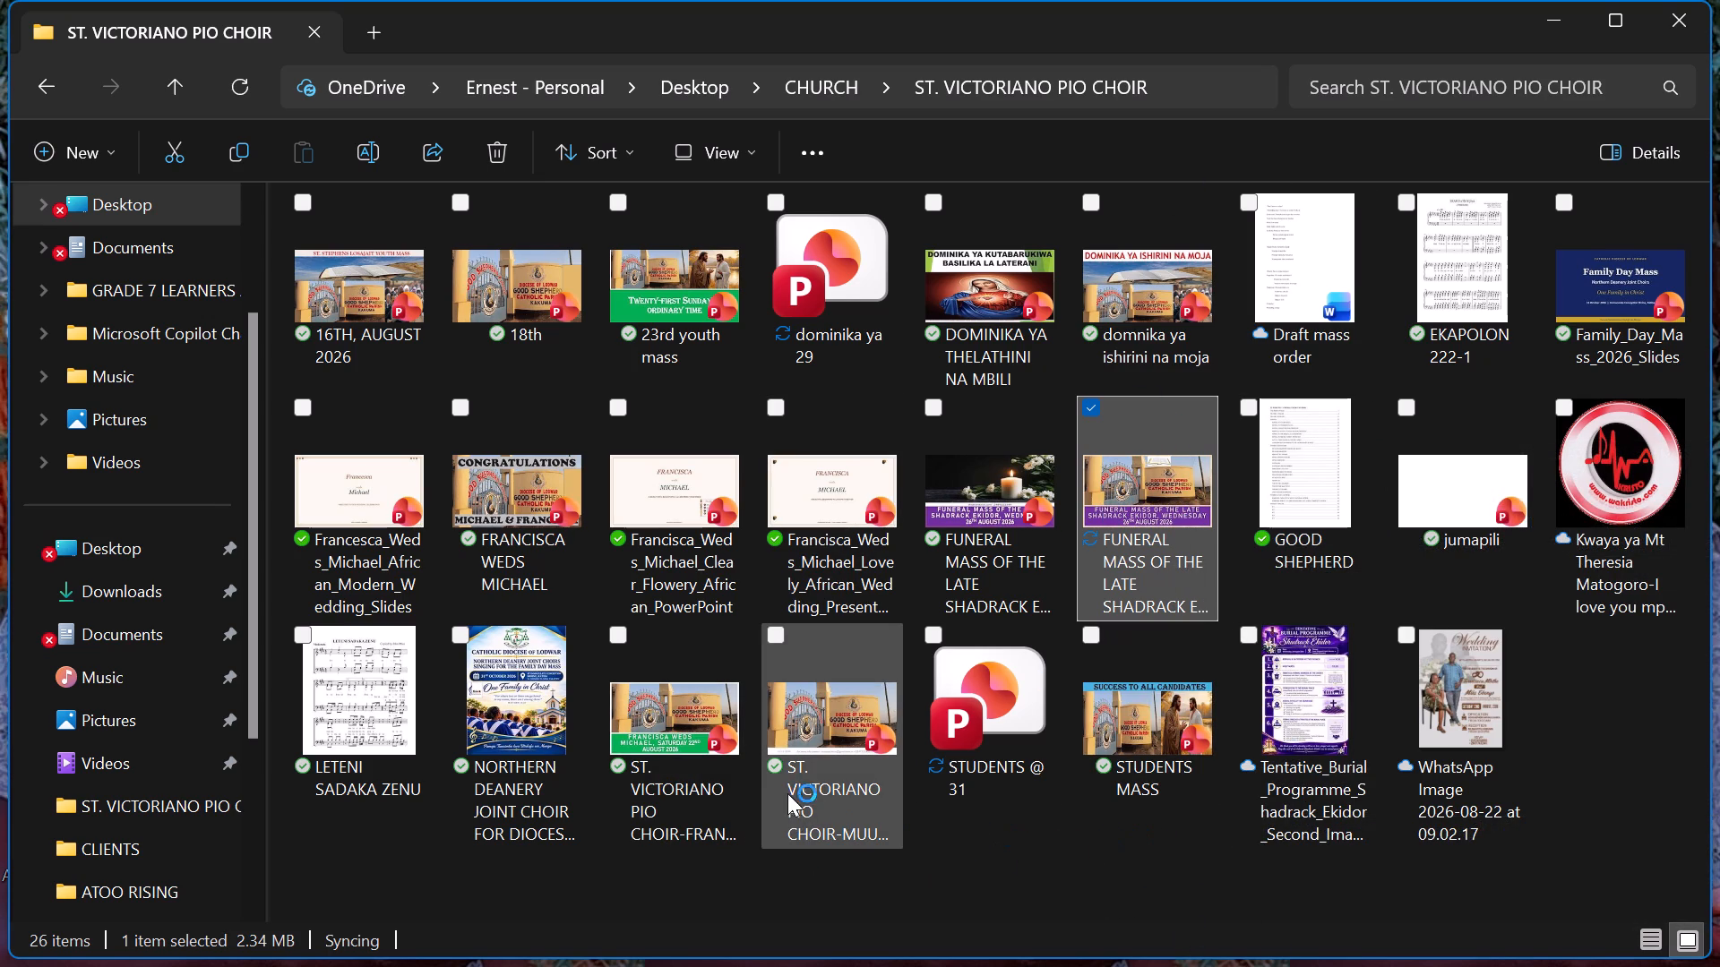
Search the Muungano Choir presentation of Saturday 15th August 2026 for NITAIJONGEA, checking two successive matches, and close the presentation.
double_click(811, 723)
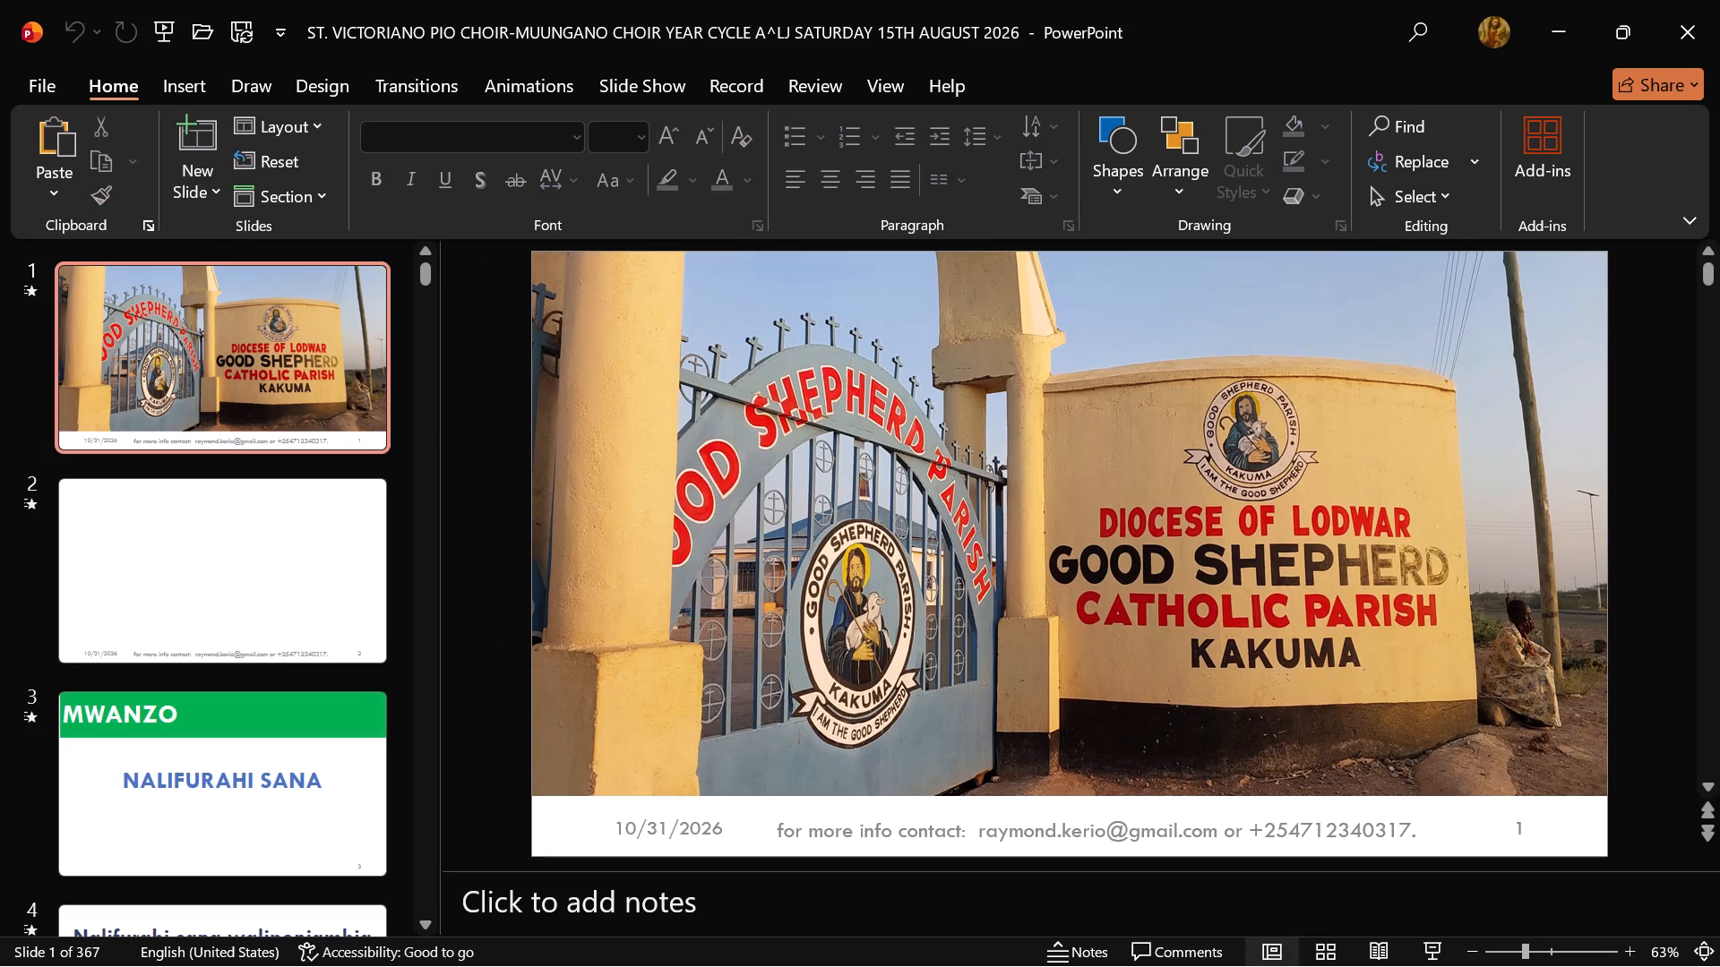
left_click(1373, 131)
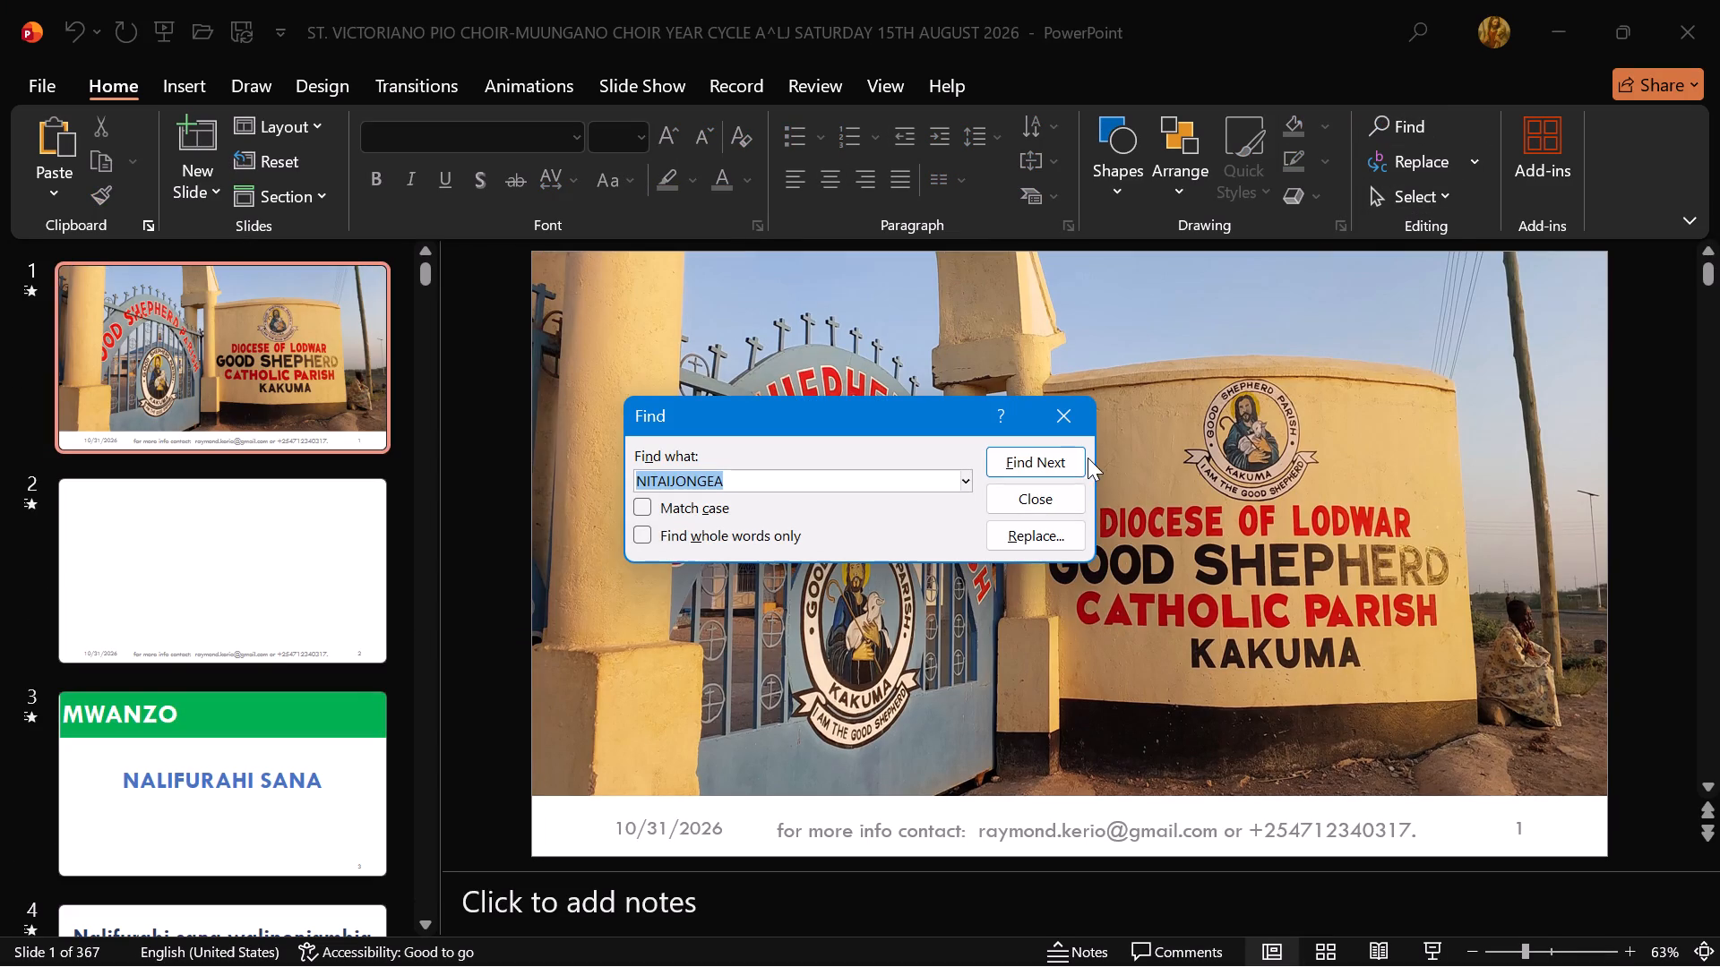
left_click(1045, 469)
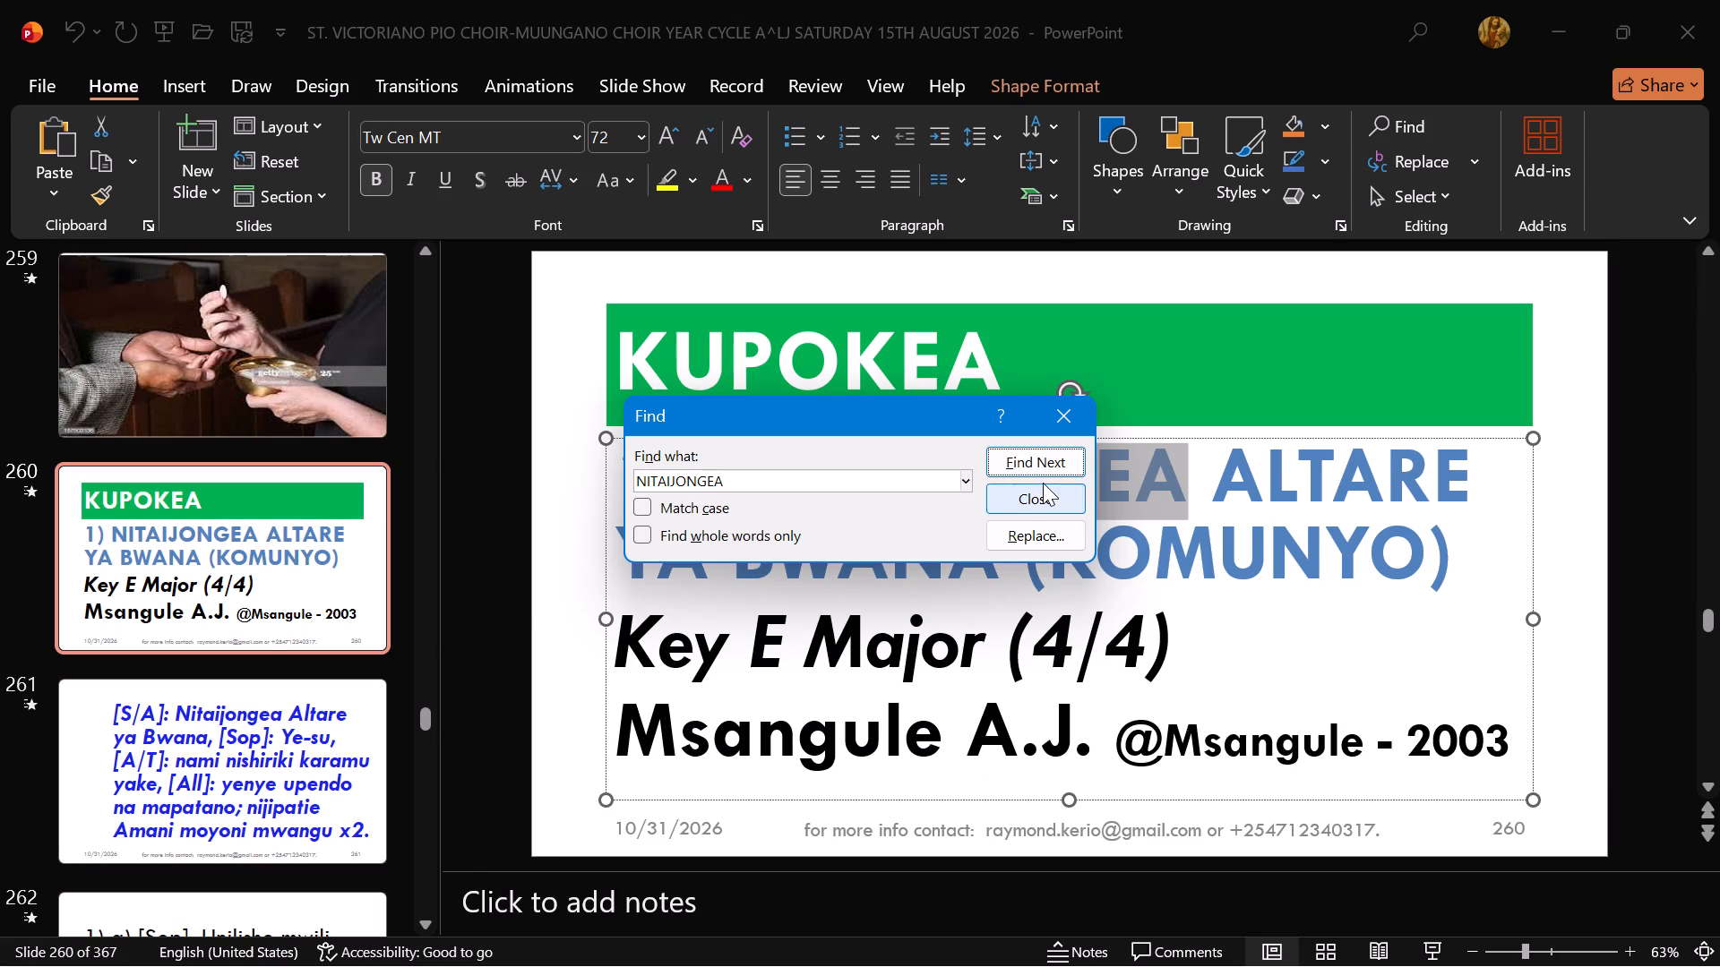
left_click(1042, 455)
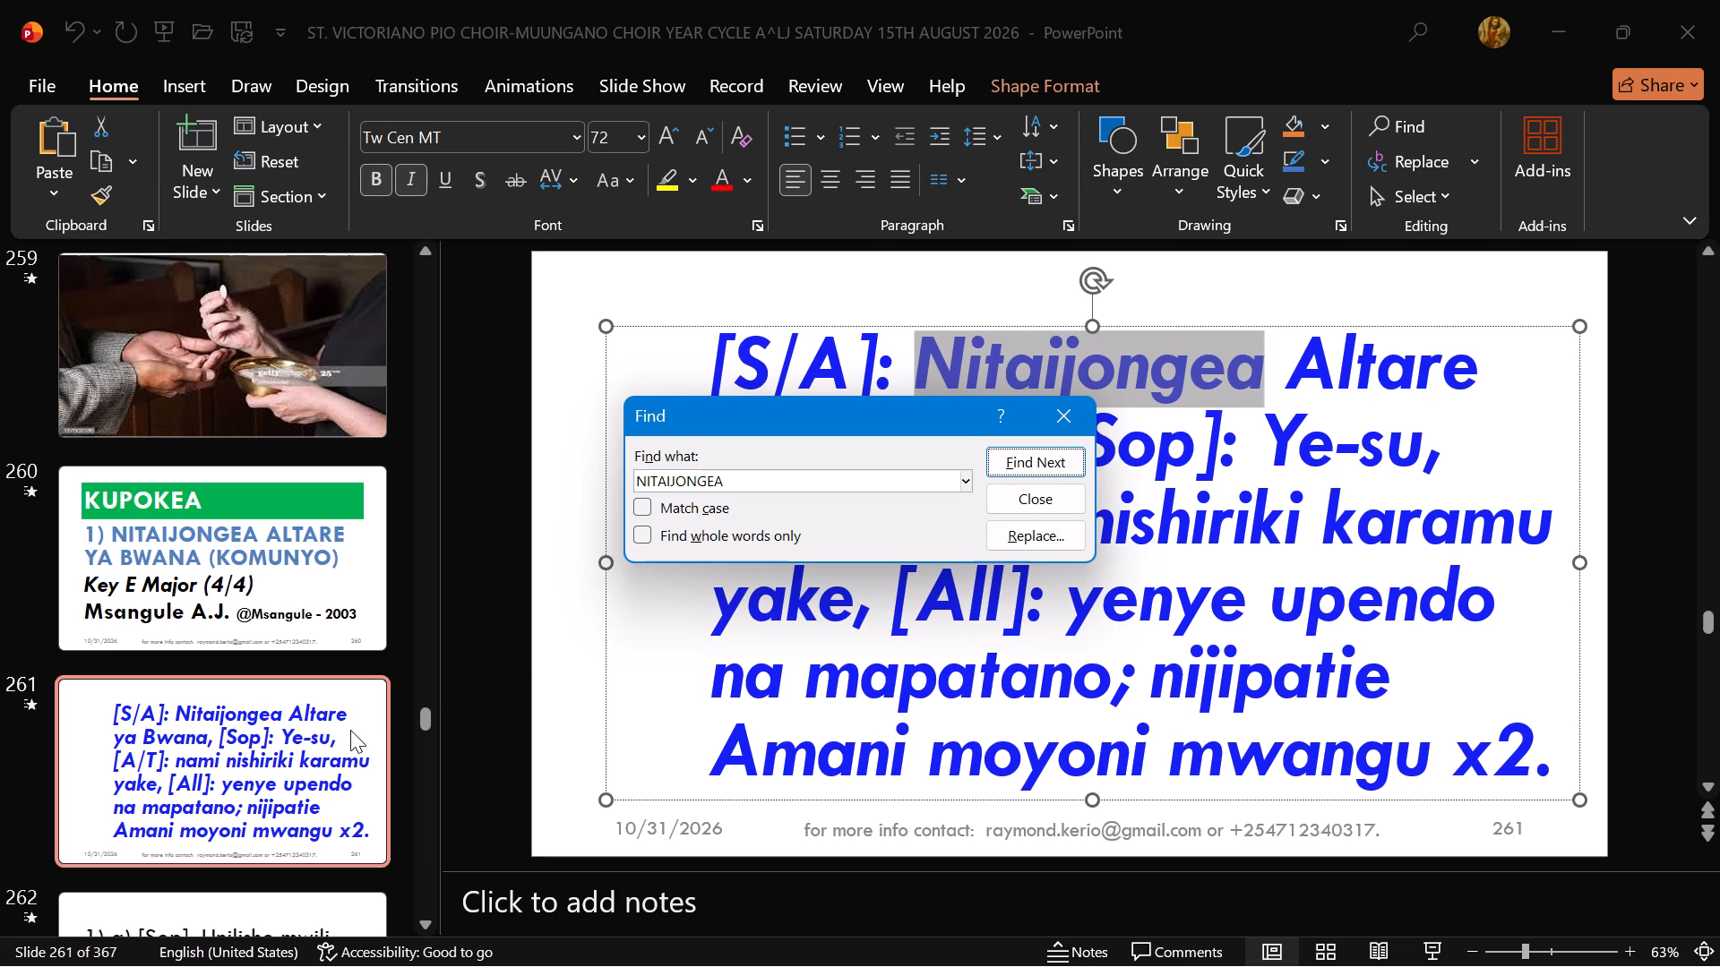
left_click(1041, 489)
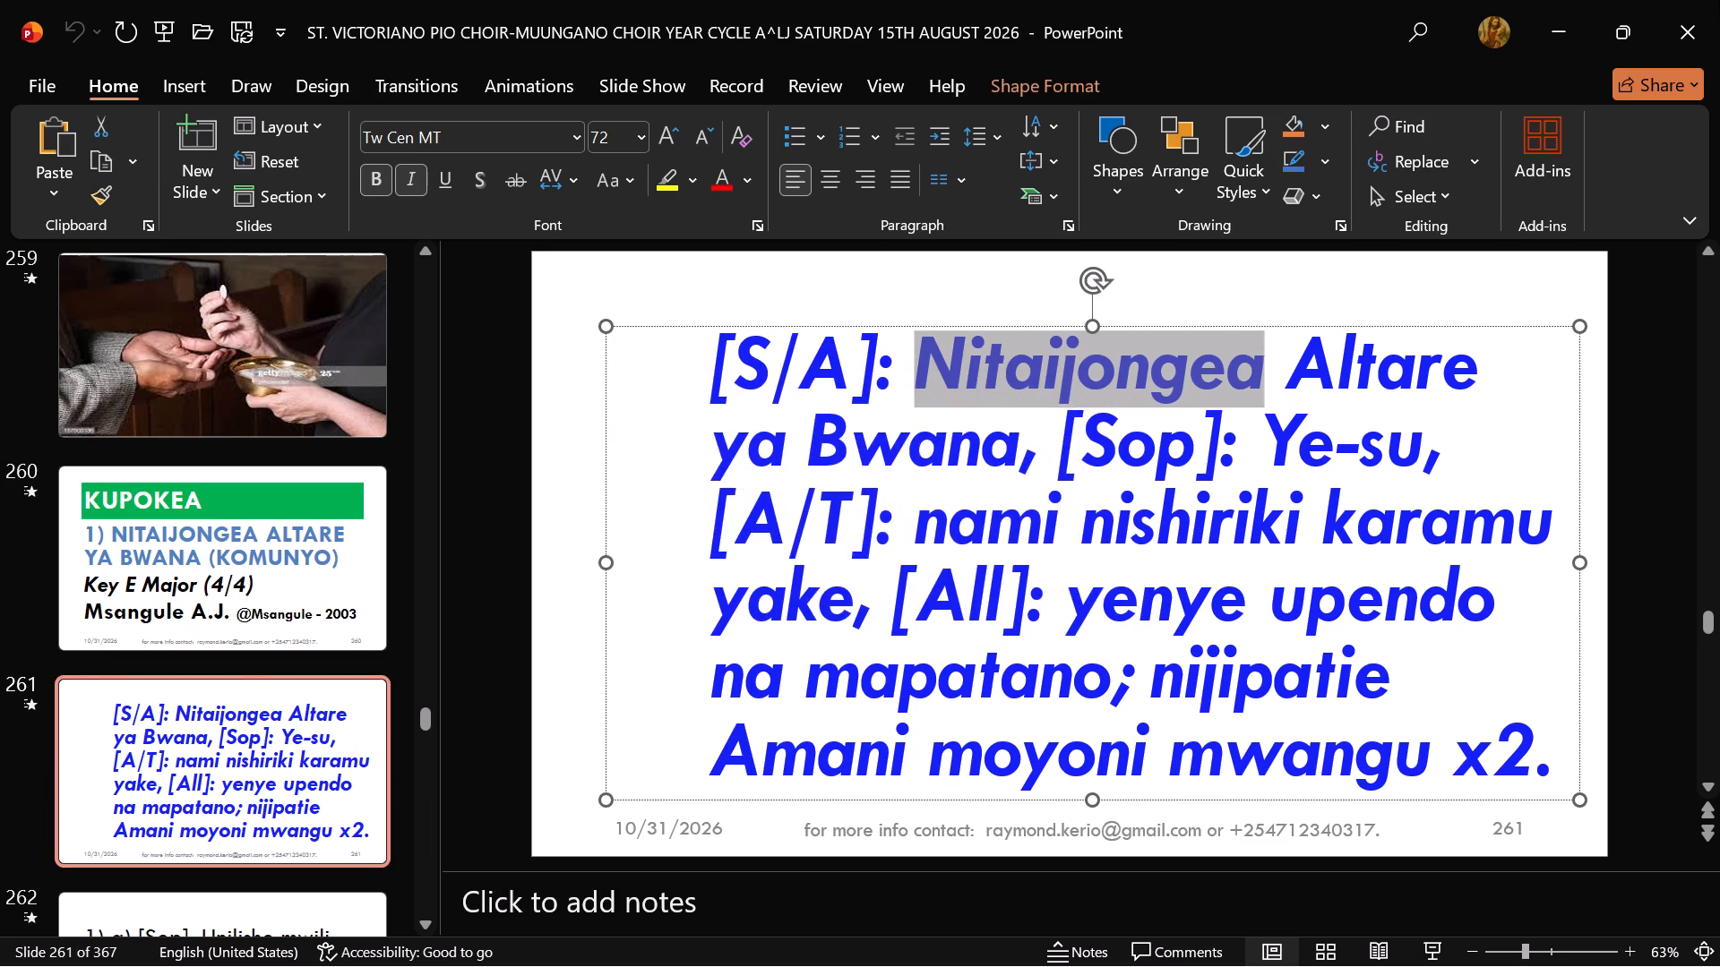
left_click(1719, 0)
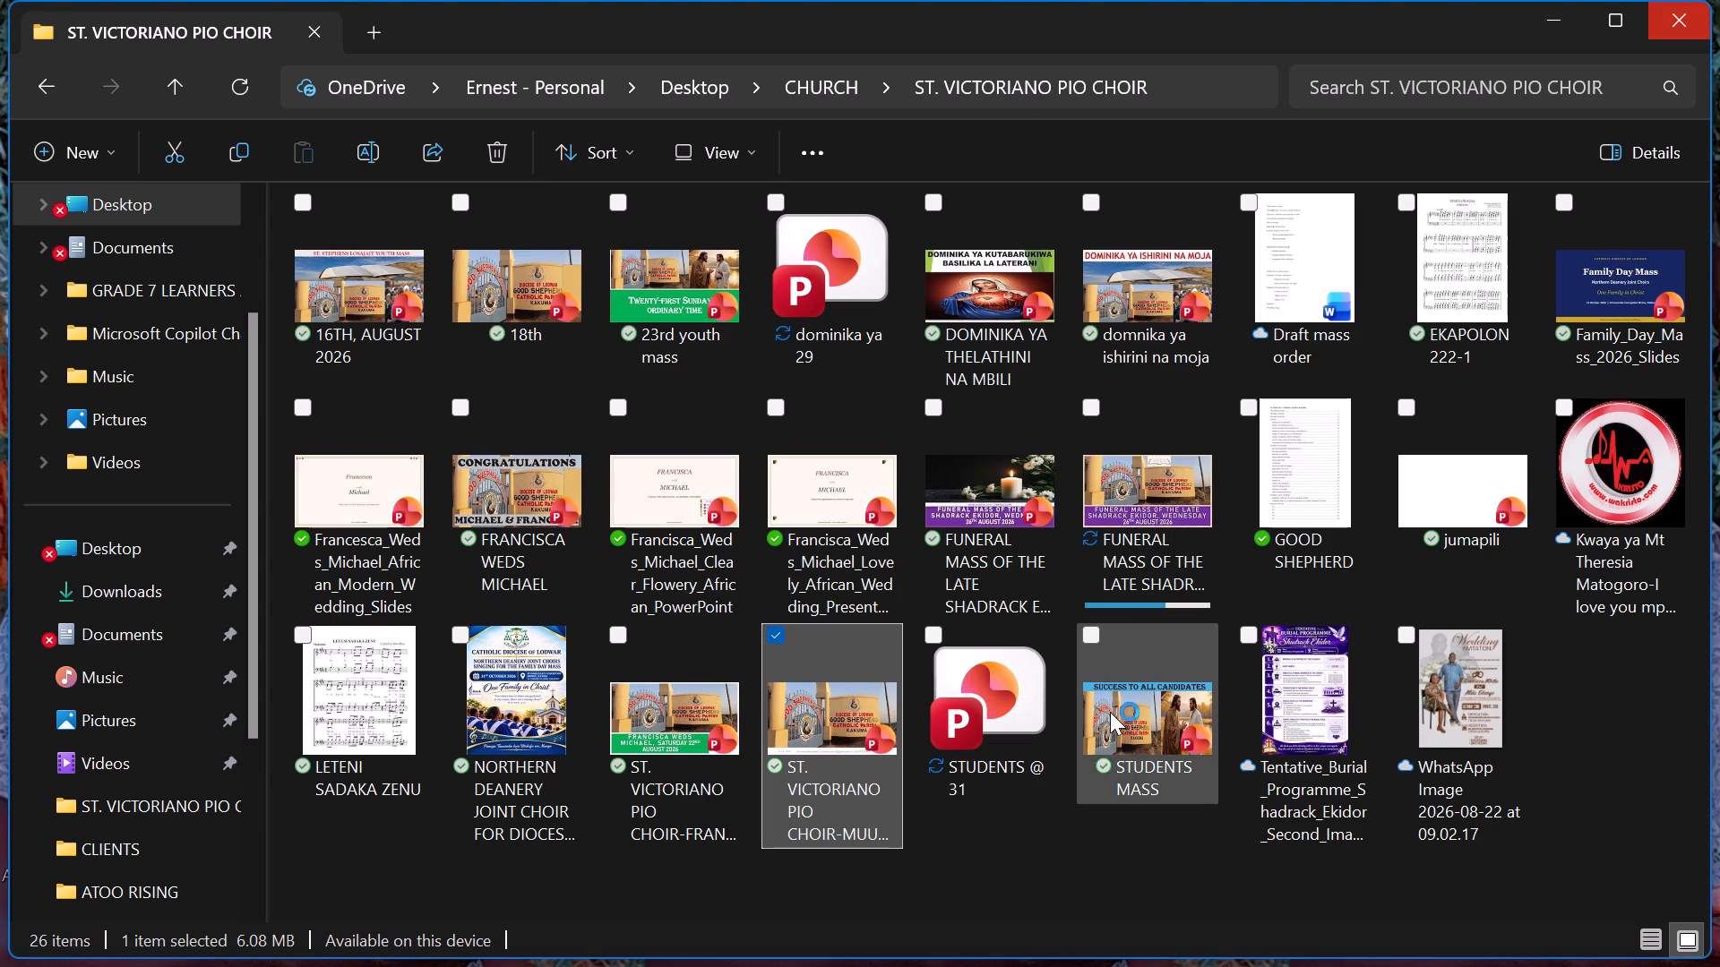
Open the STUDENTS MASS presentation from the ST. VICTORIANO PIO CHOIR folder.
double_click(1149, 721)
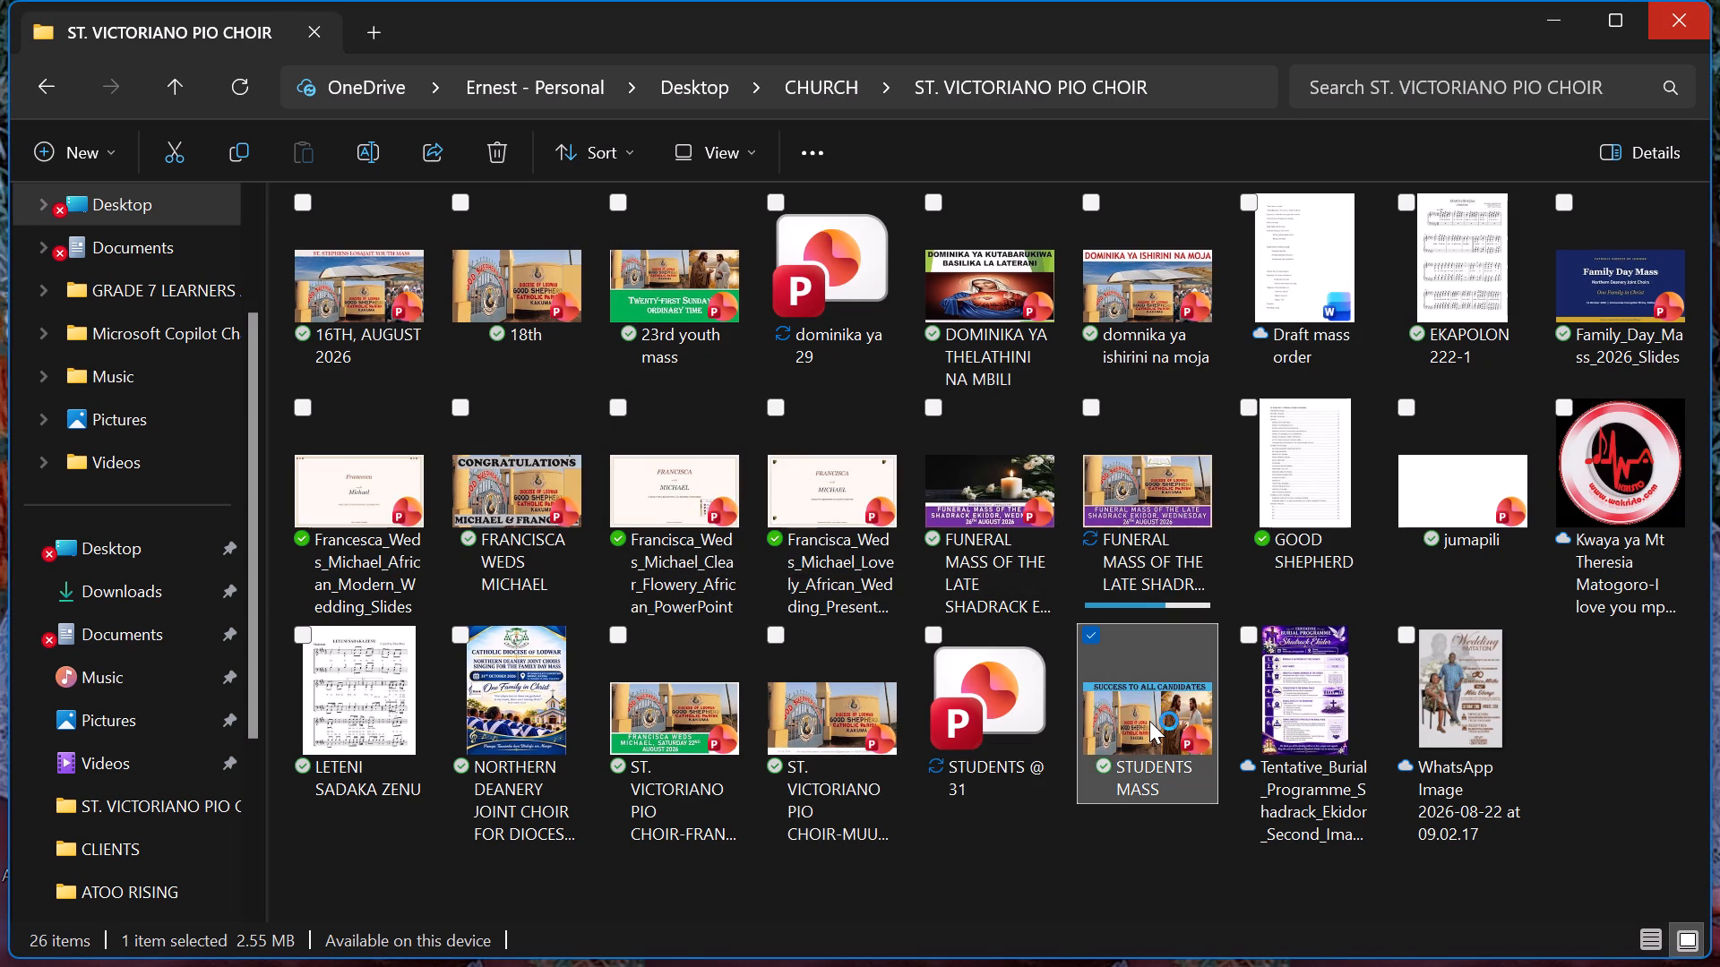
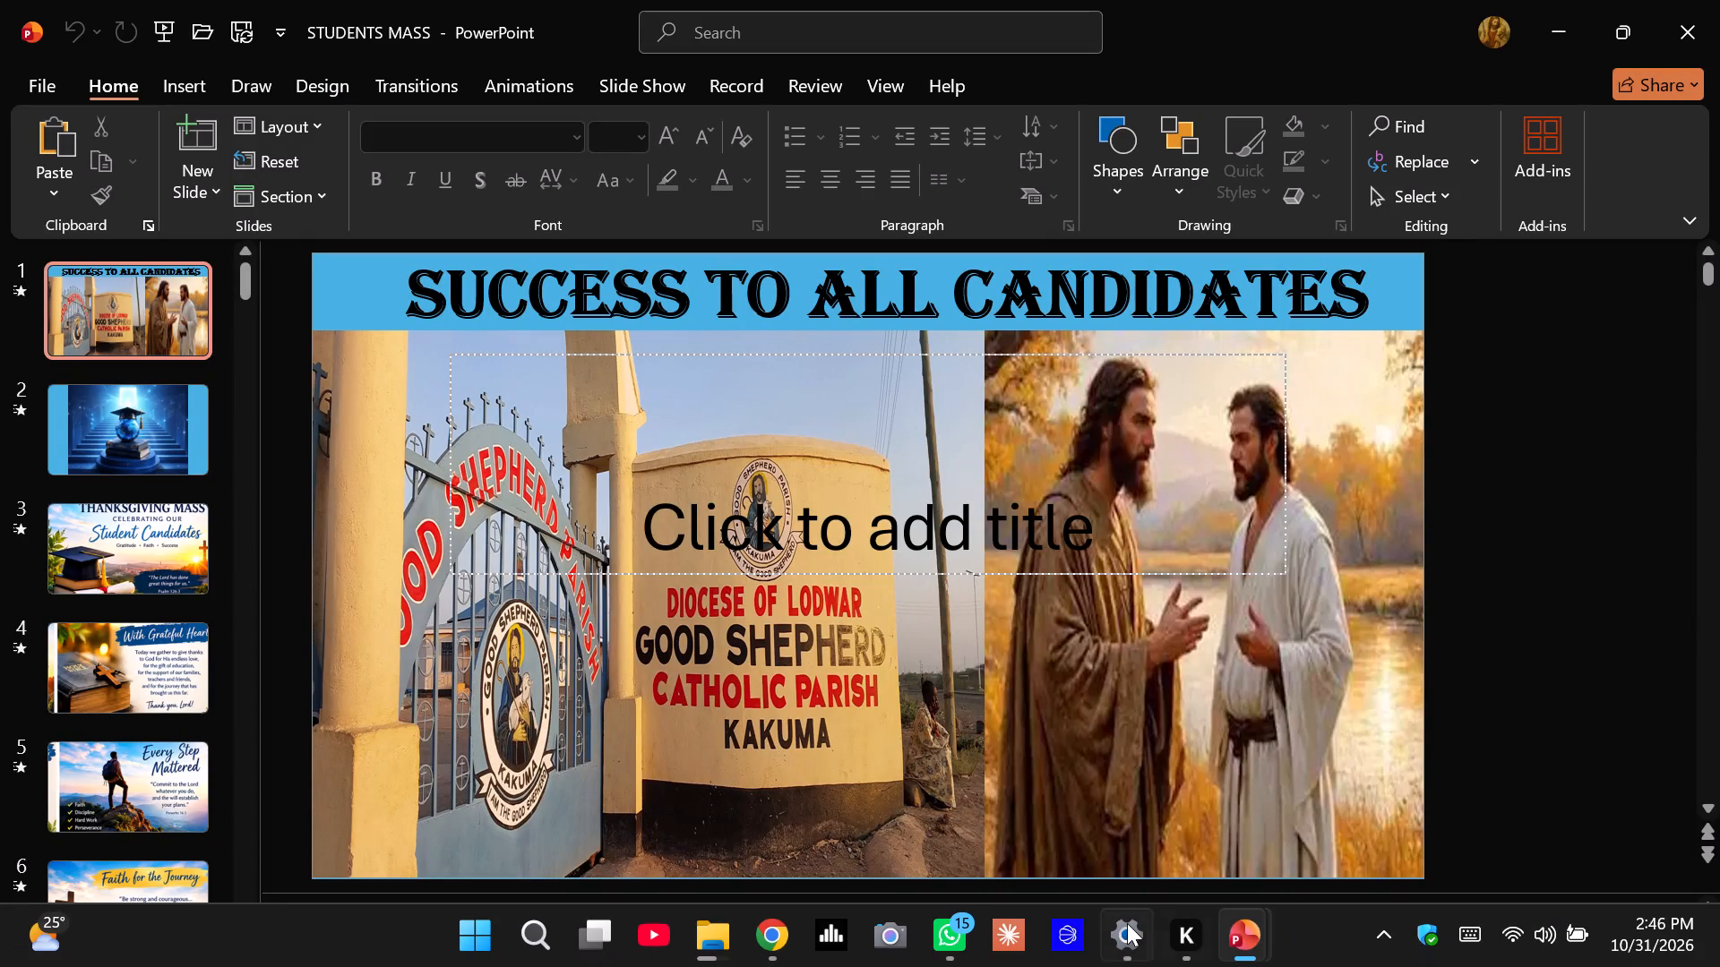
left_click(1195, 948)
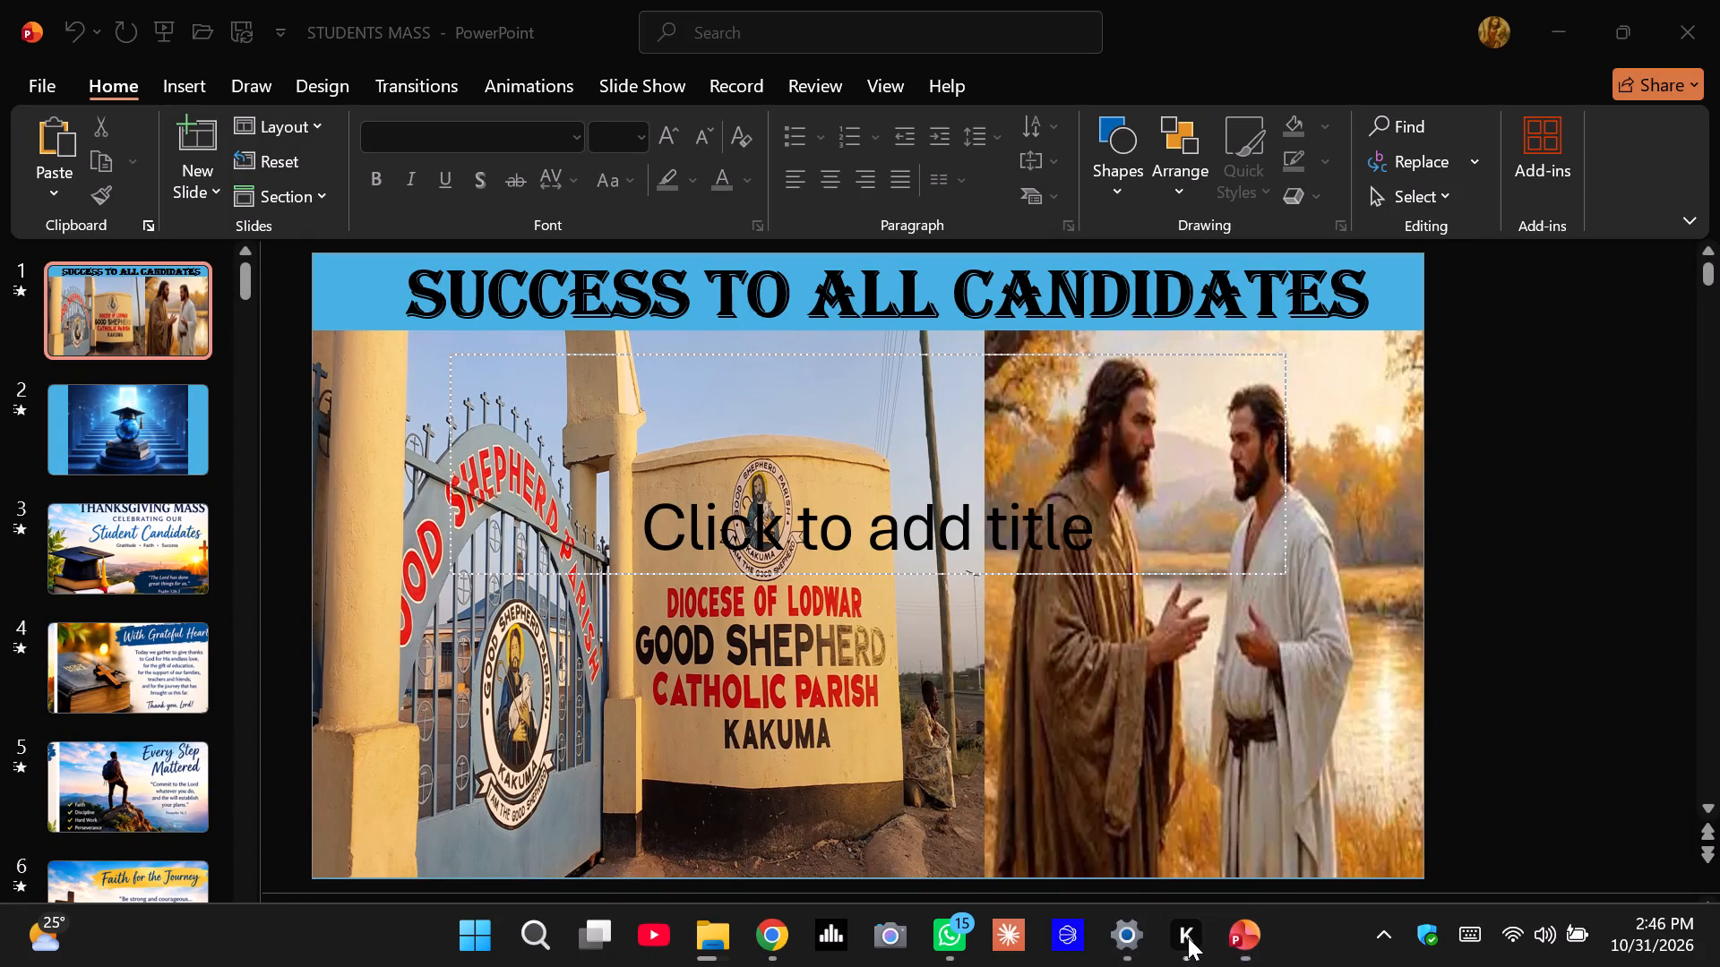
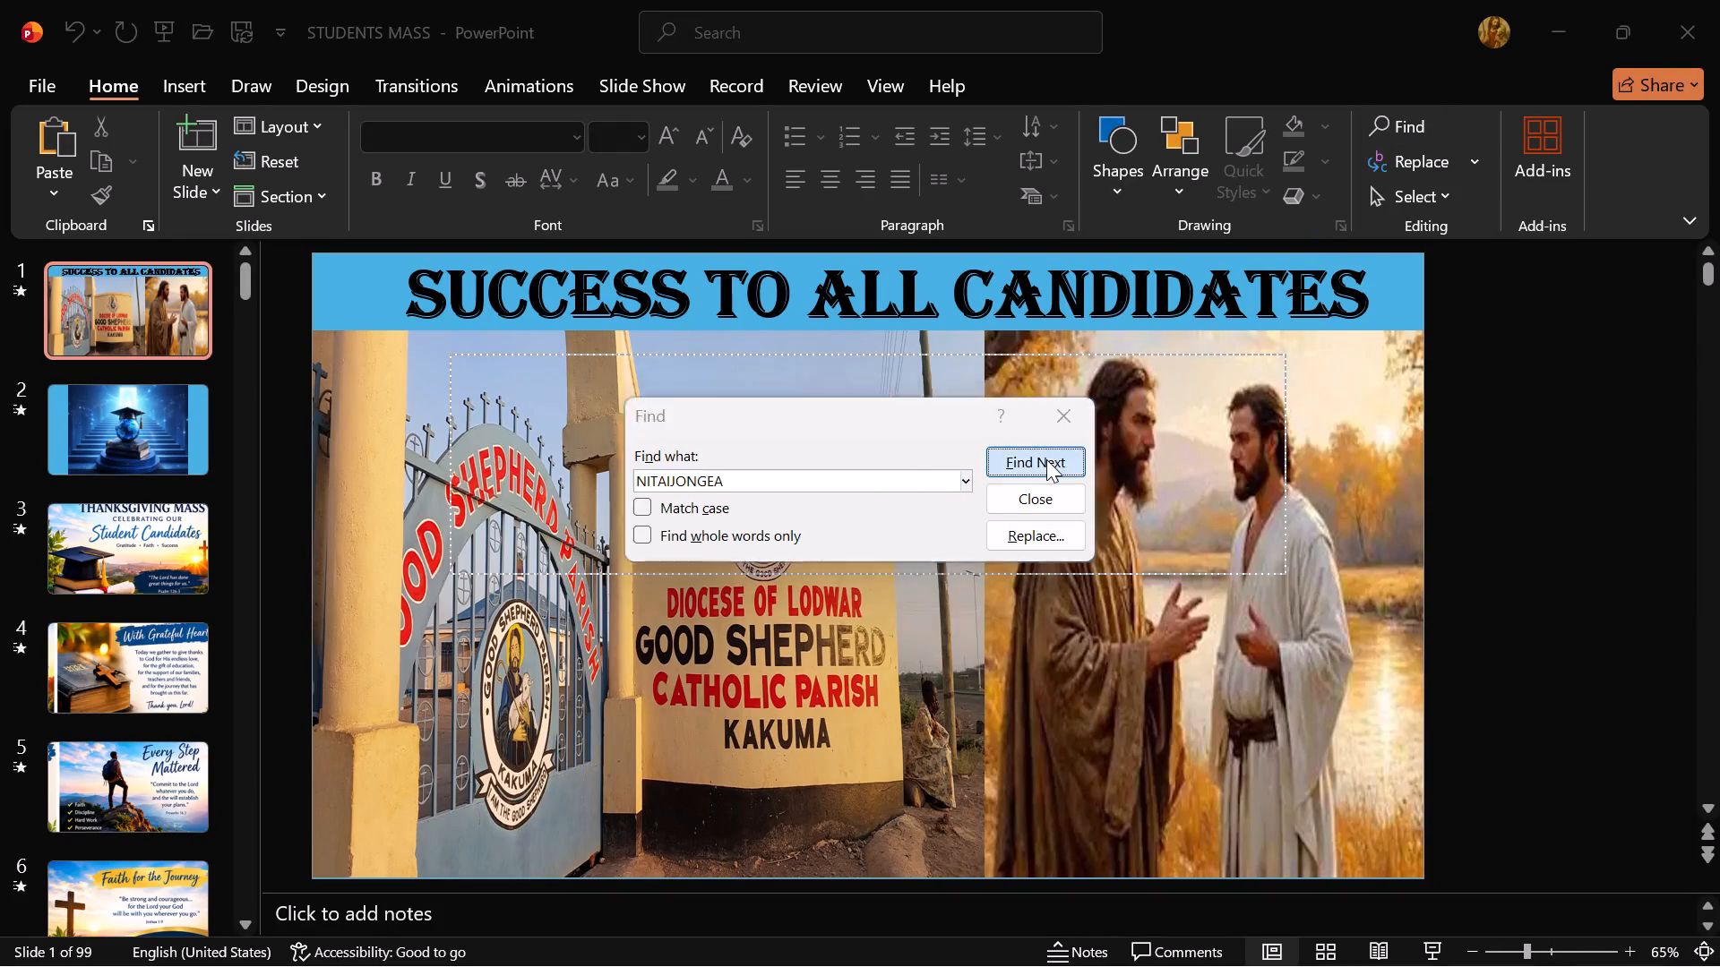
Finish searching the STUDENTS MASS presentation for the lyric word NITAIJONGEA.
left_click(1025, 552)
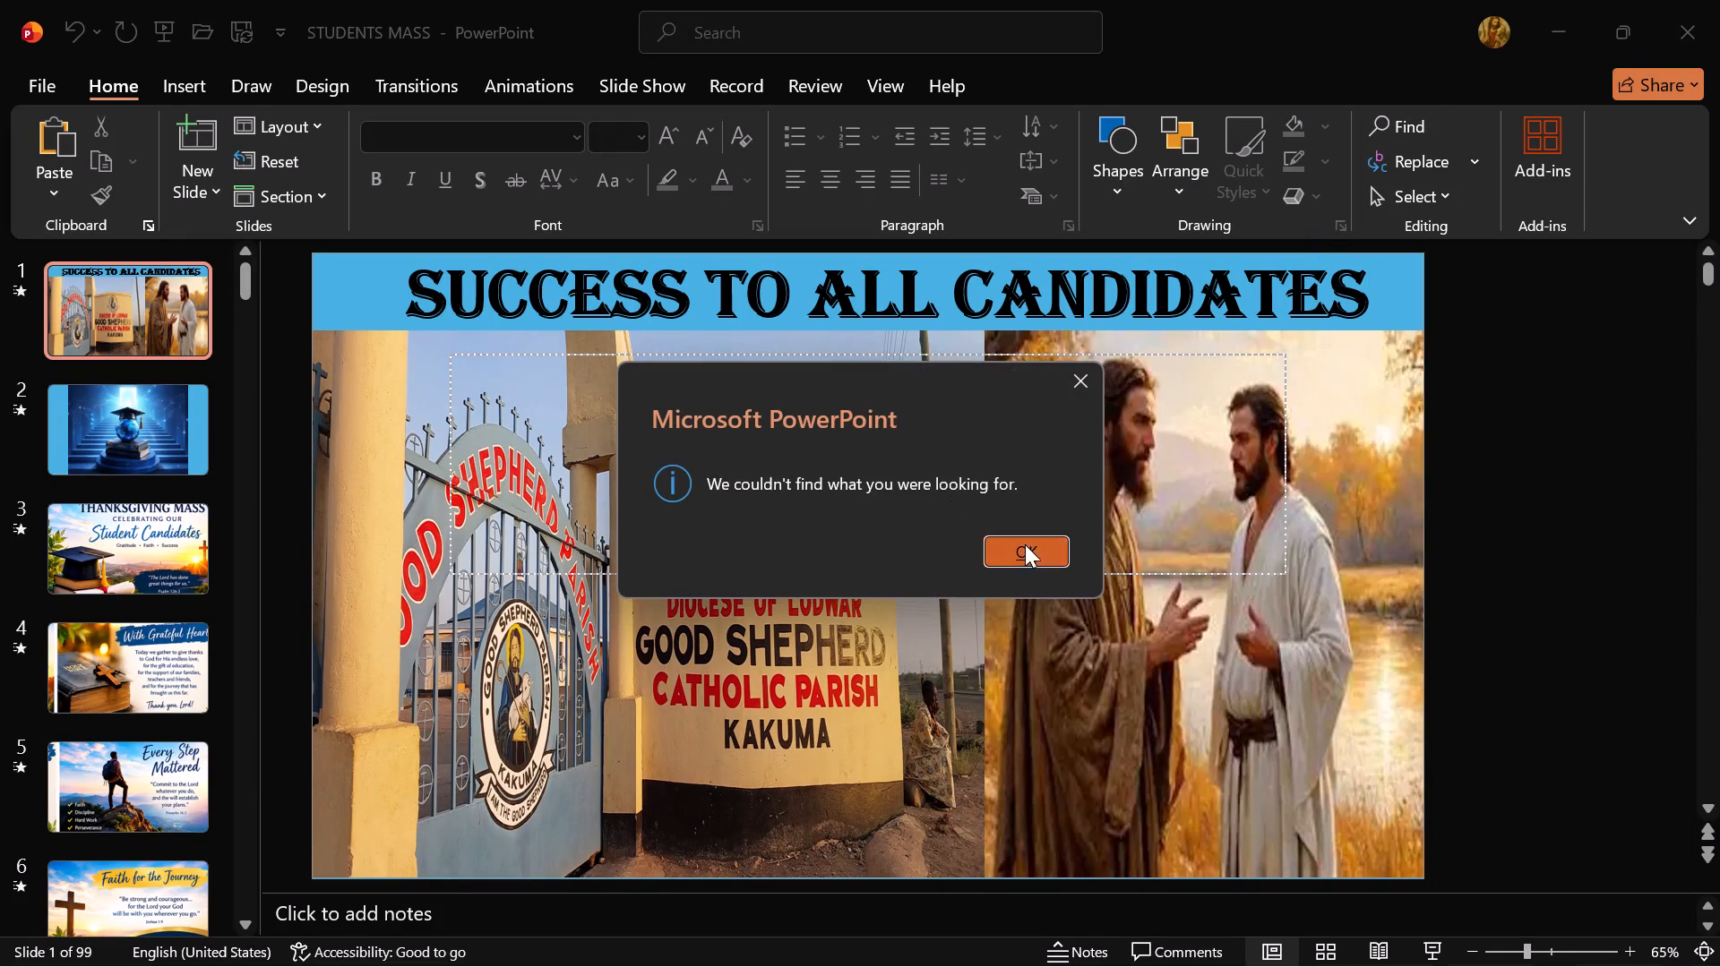
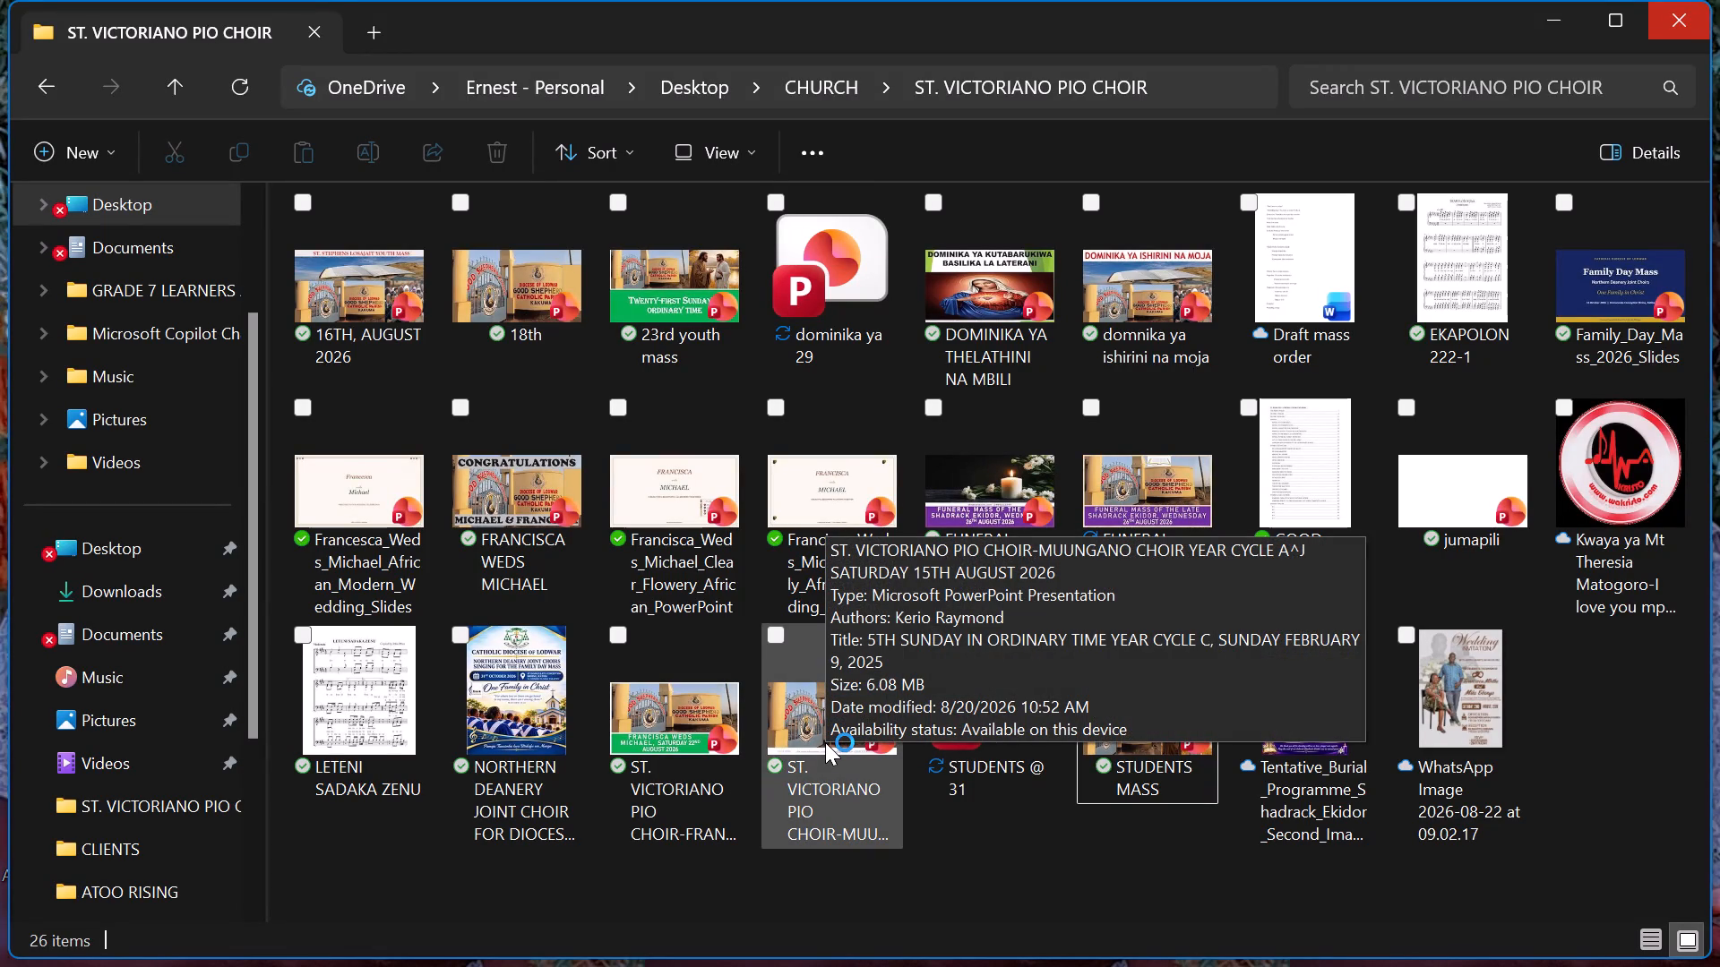
Open the ST. VICTORIANO PIO CHOIR-FRAN... presentation from the ST. VICTORIANO PIO CHOIR folder to look for the song lyrics.
double_click(675, 785)
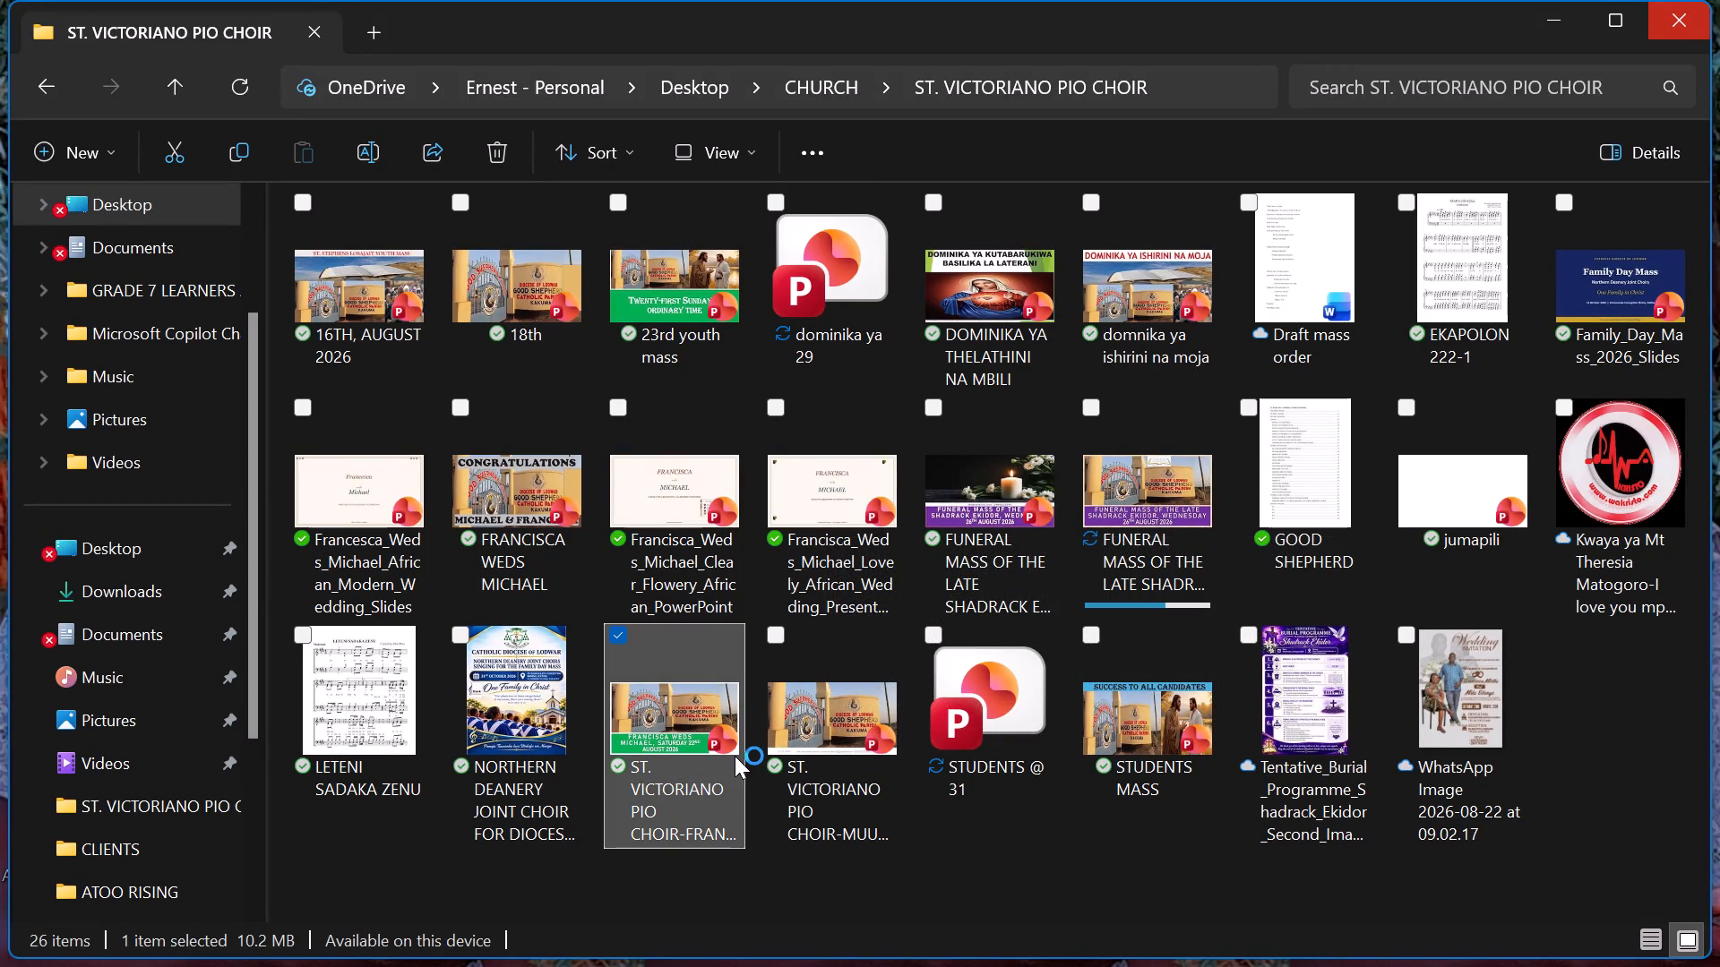
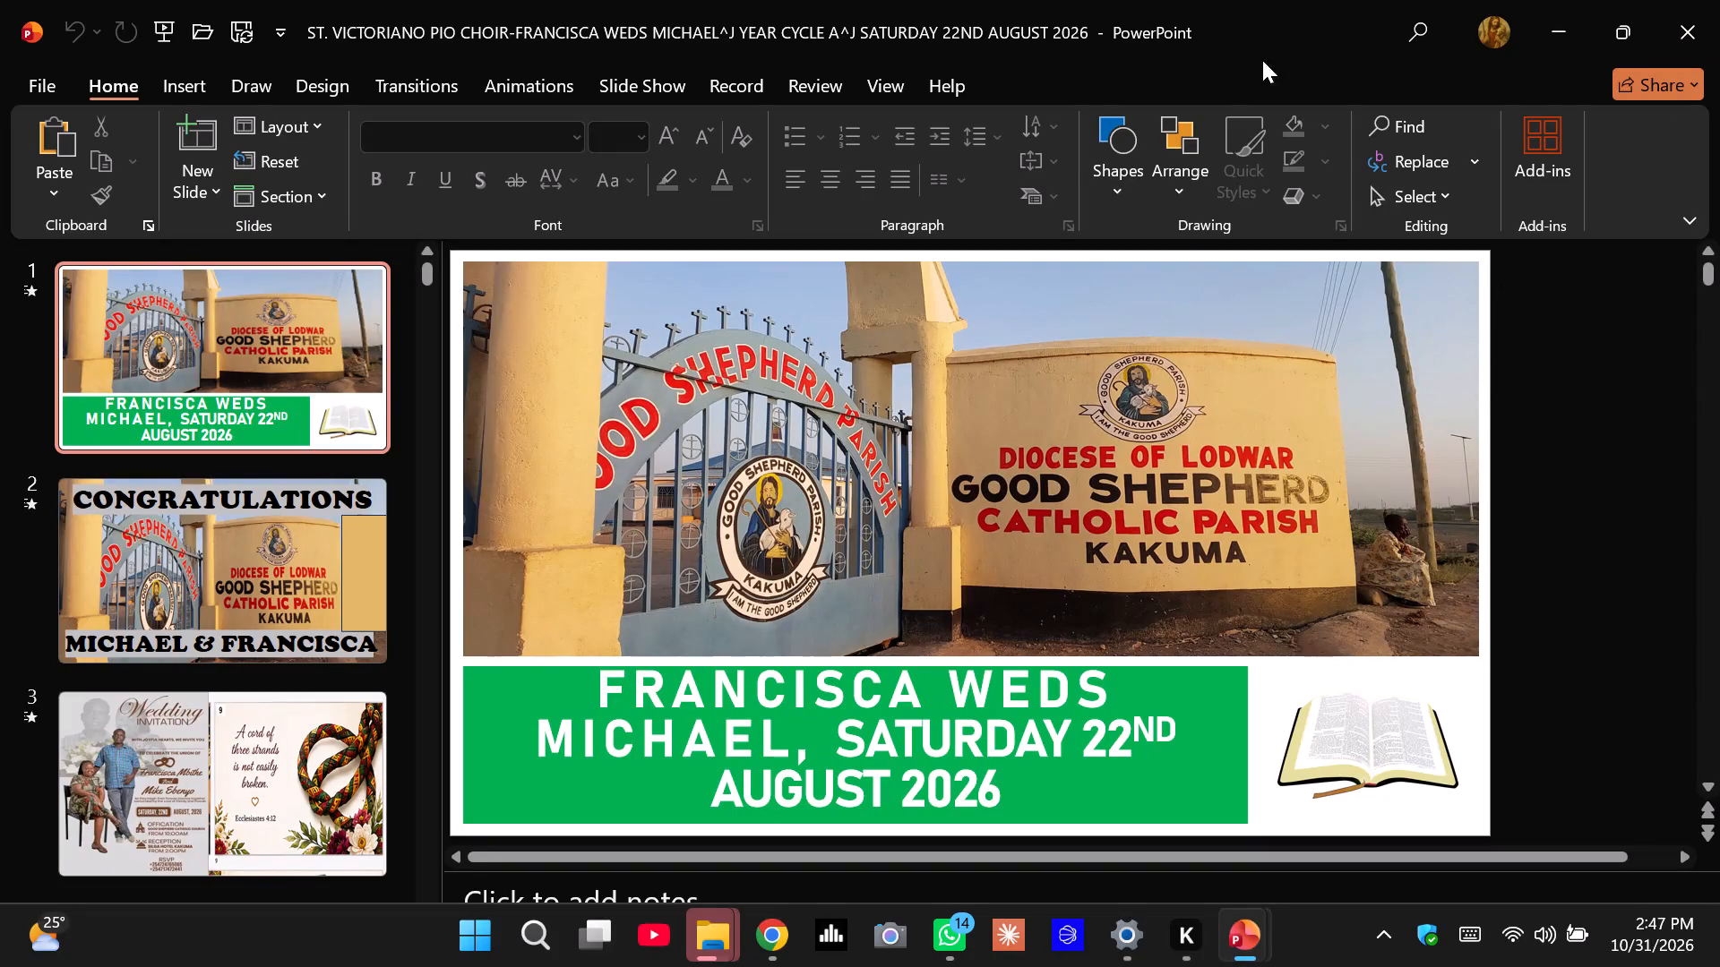
Search the Francisca weds Michael choir presentation for NITAIJONGEA and close that presentation.
left_click(1440, 116)
left_click(1406, 127)
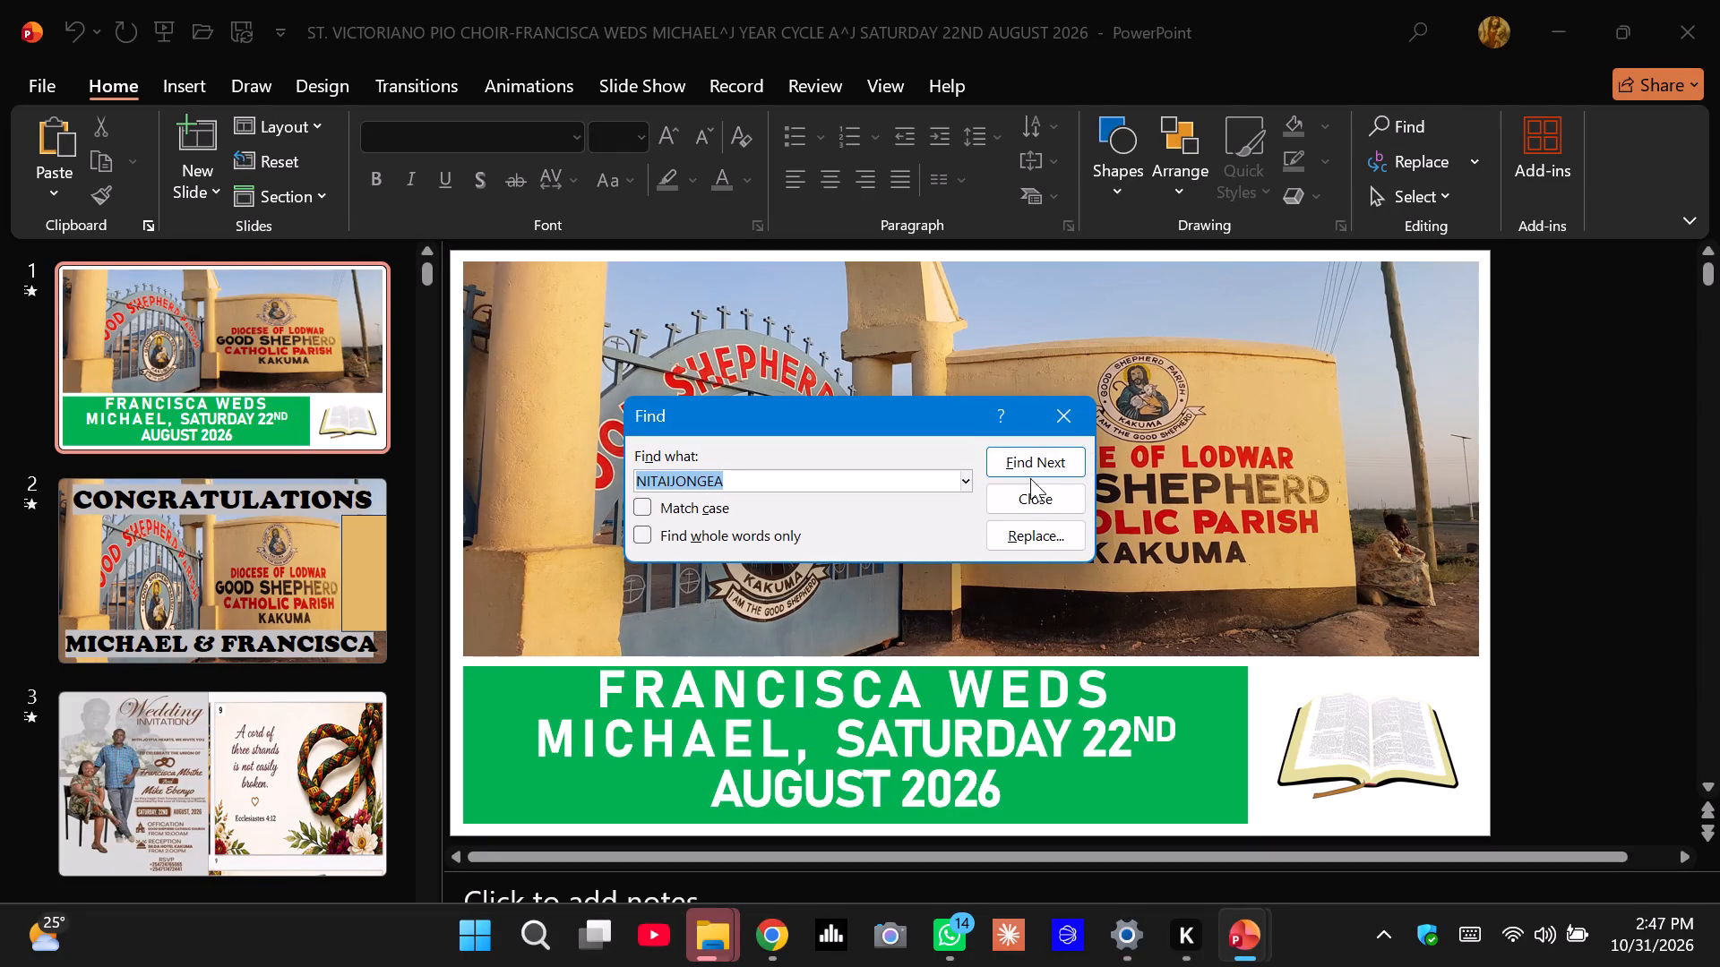
left_click(1030, 459)
left_click(1037, 553)
left_click(1719, 0)
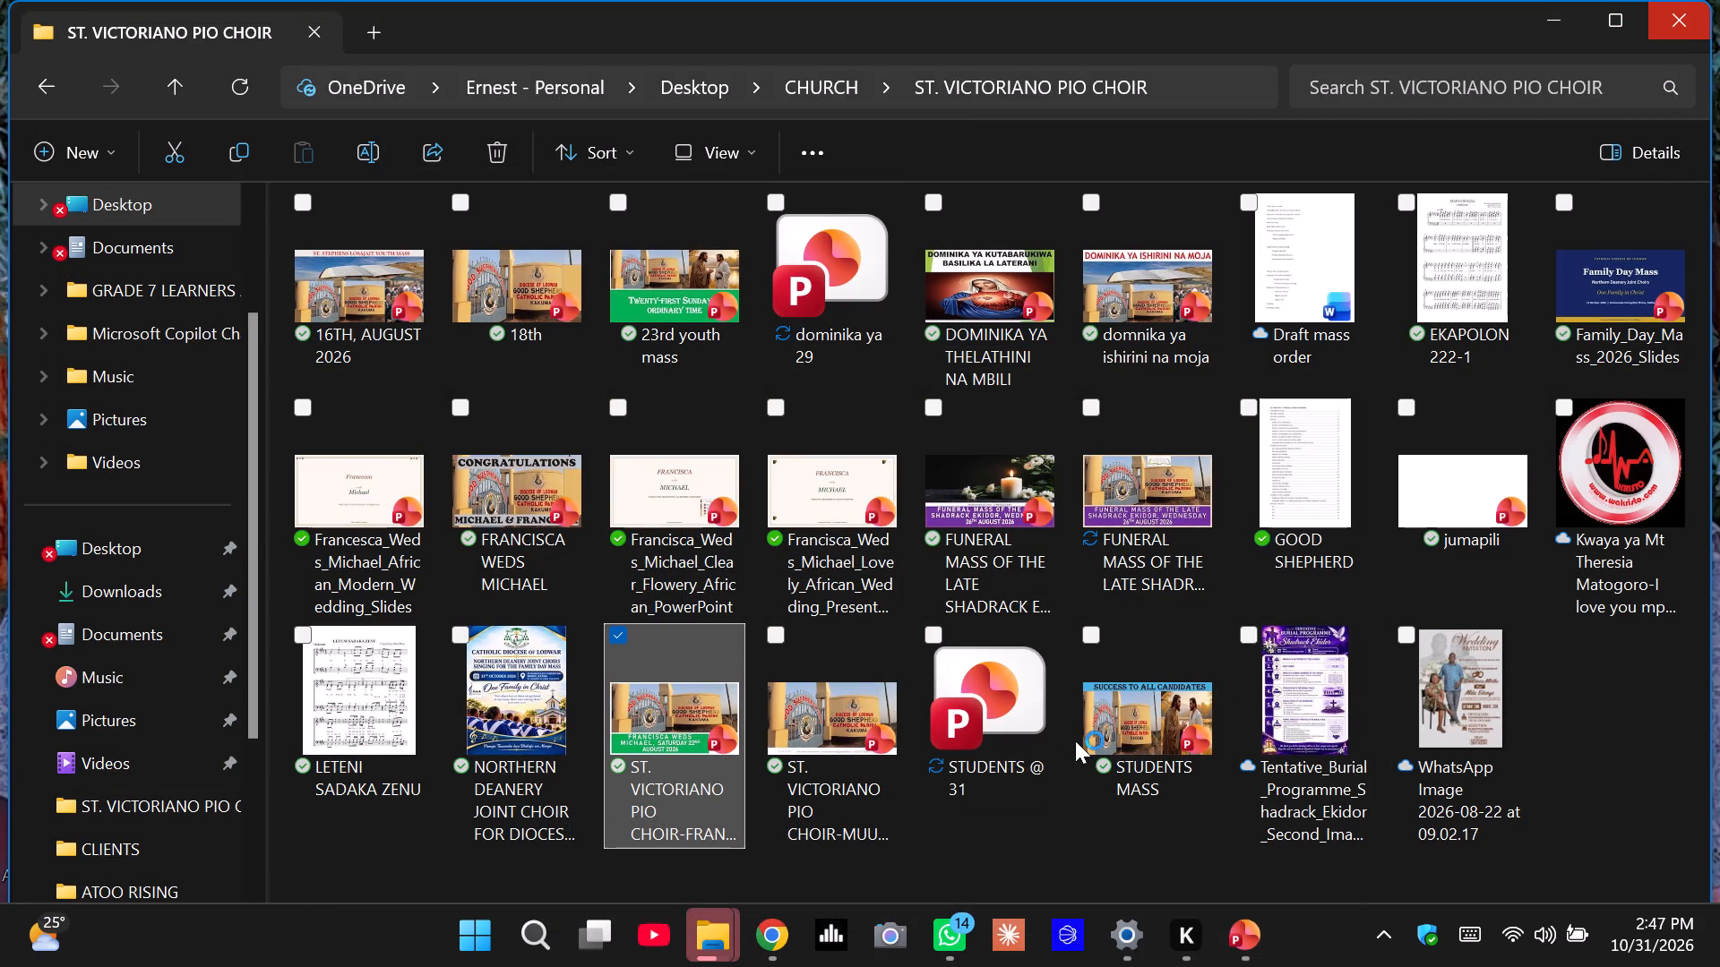
Open the ST. VICTORIANO PIO CHOIR-MUUNGANO CHOIR presentation and find the slide containing NITAIJONGEA.
double_click(813, 746)
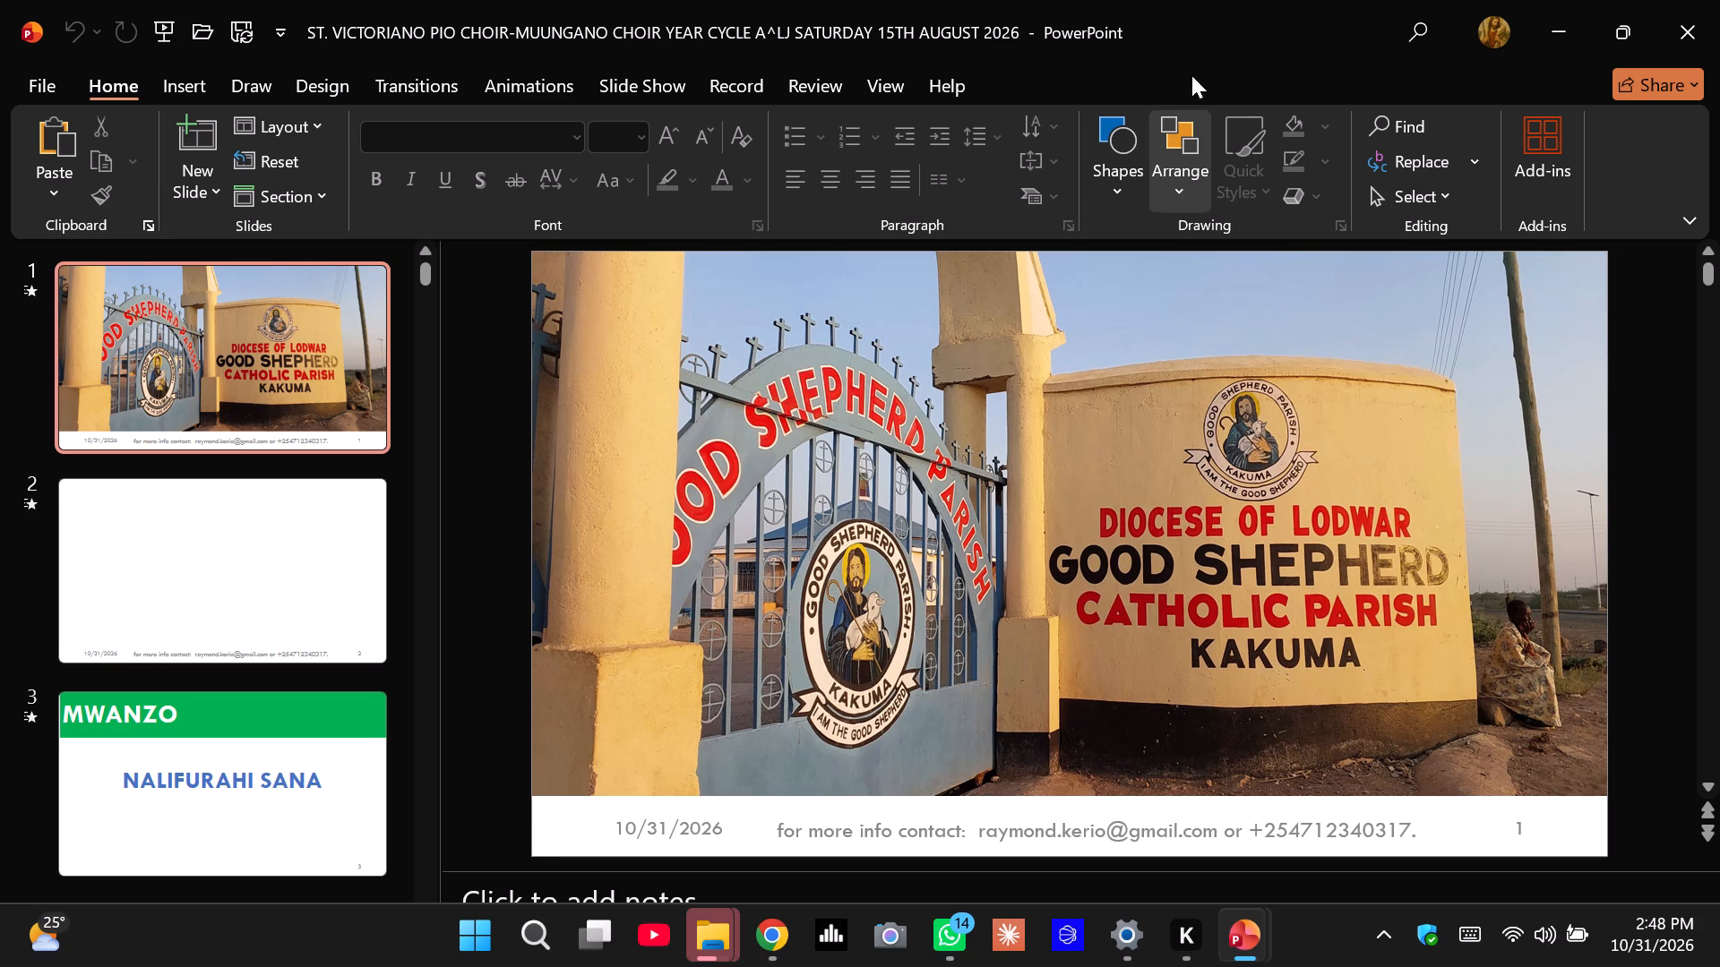
left_click(1431, 117)
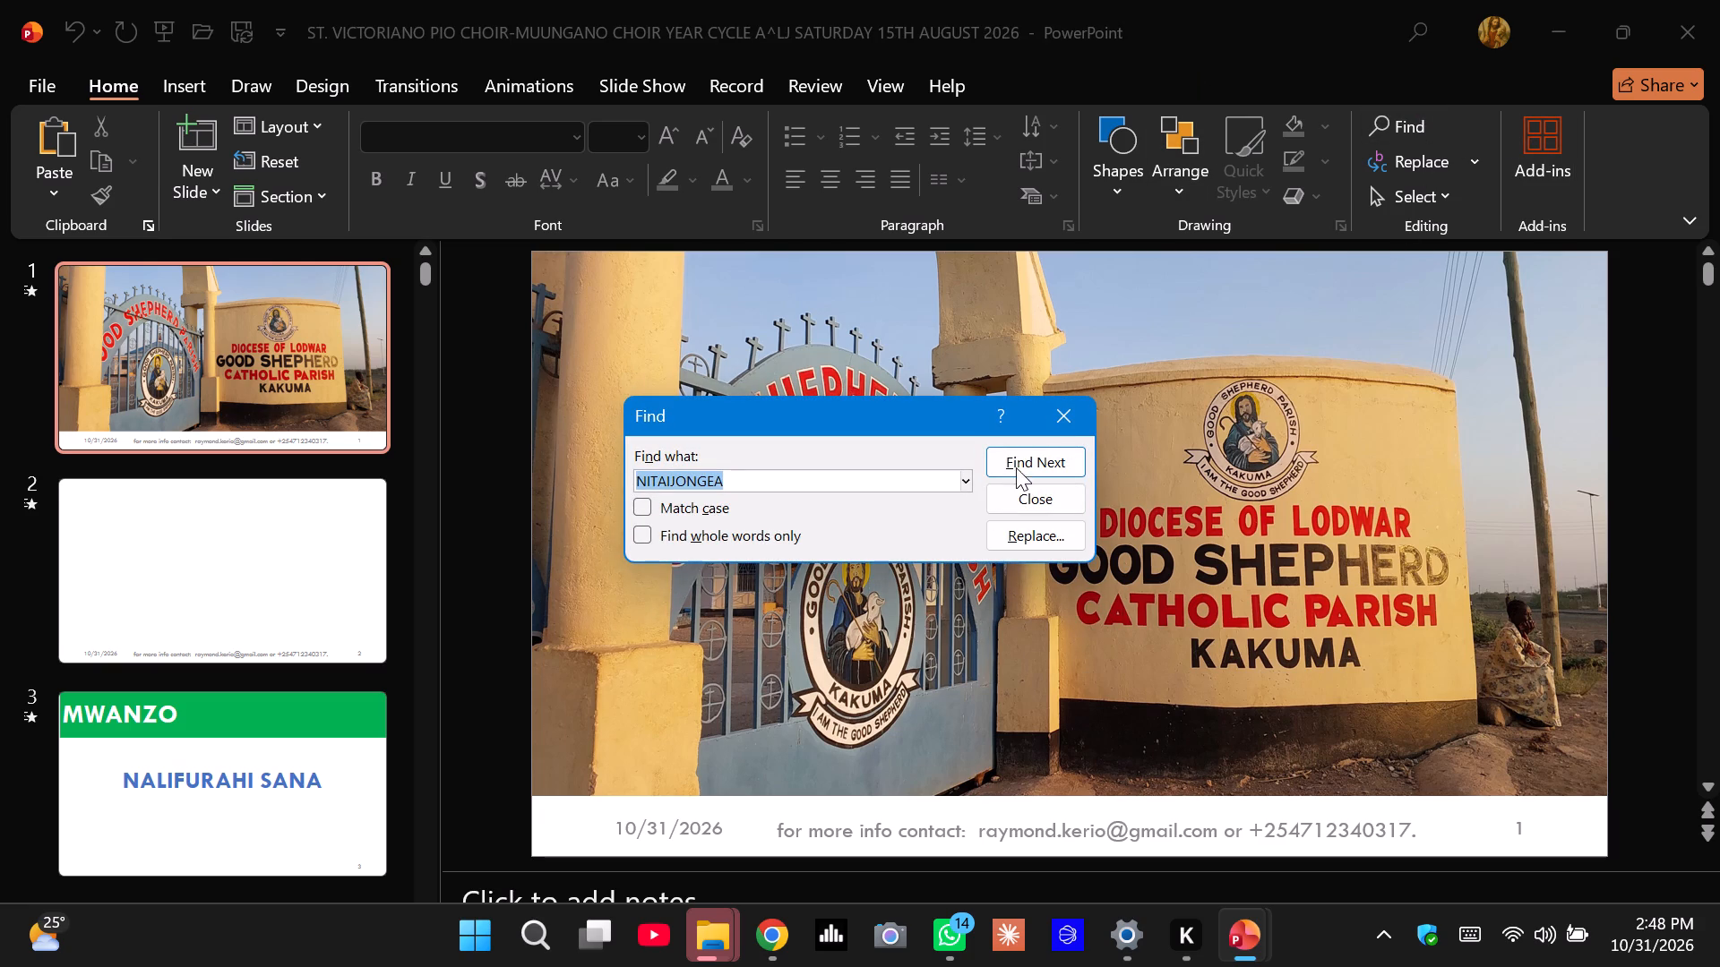
left_click(1016, 467)
left_click(317, 551)
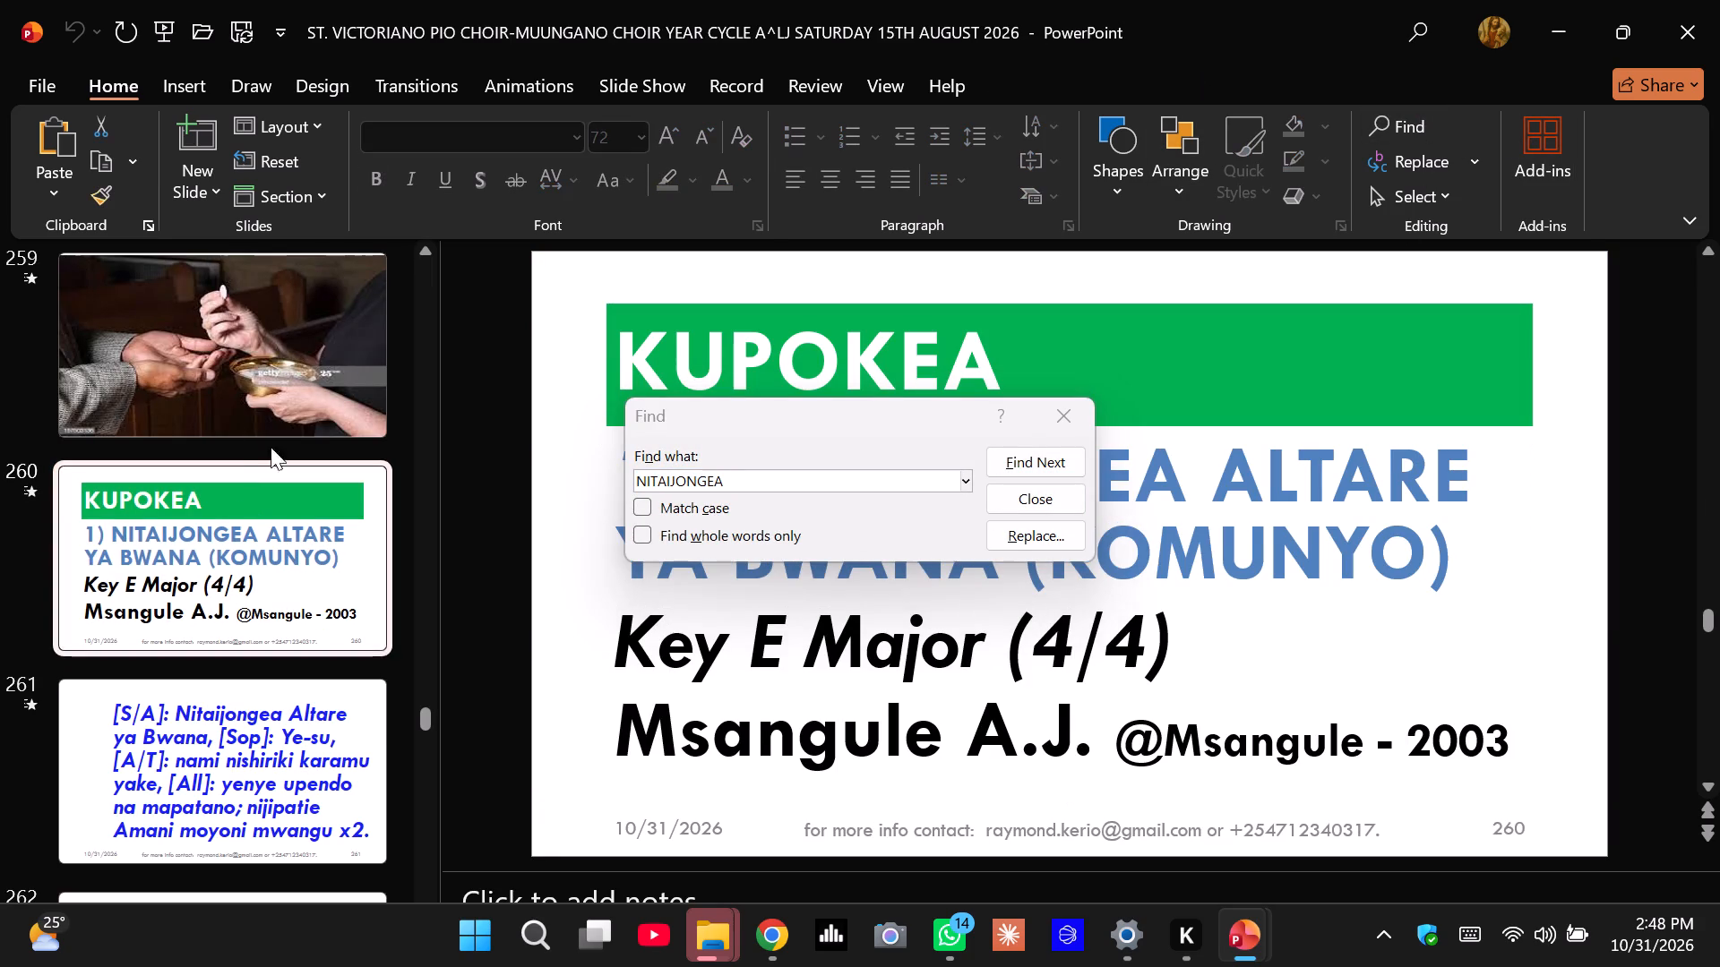
left_click(623, 371)
left_click_drag(627, 366, 982, 358)
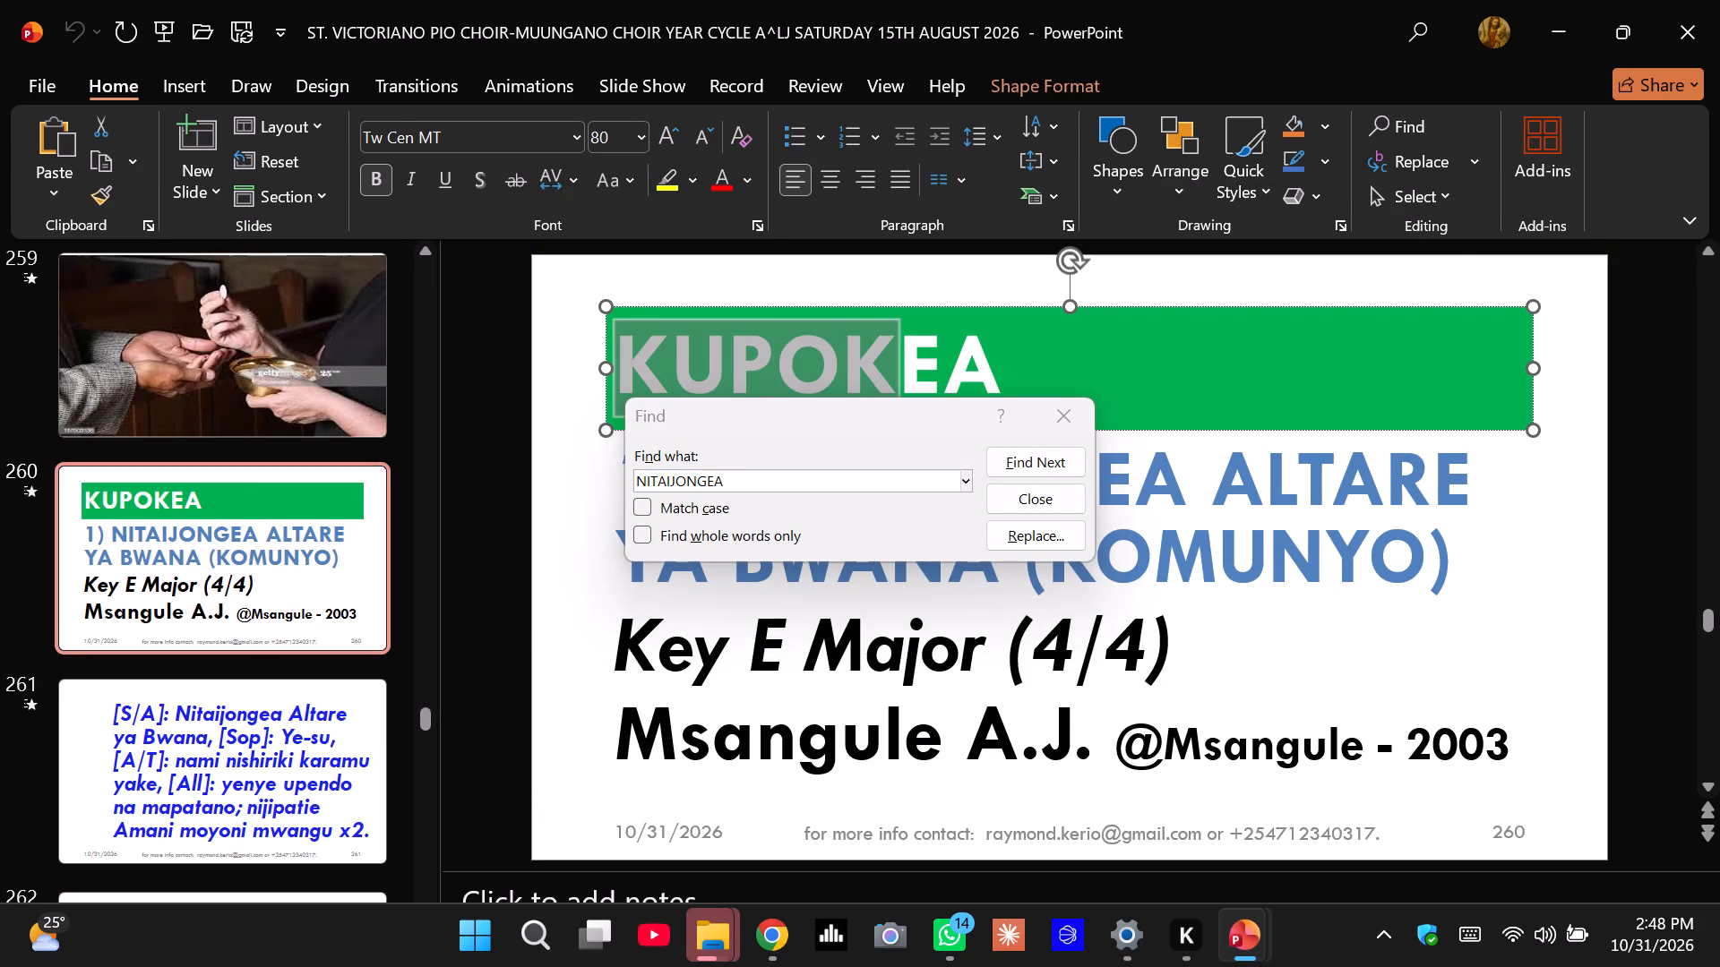
left_click_drag(982, 358, 1070, 356)
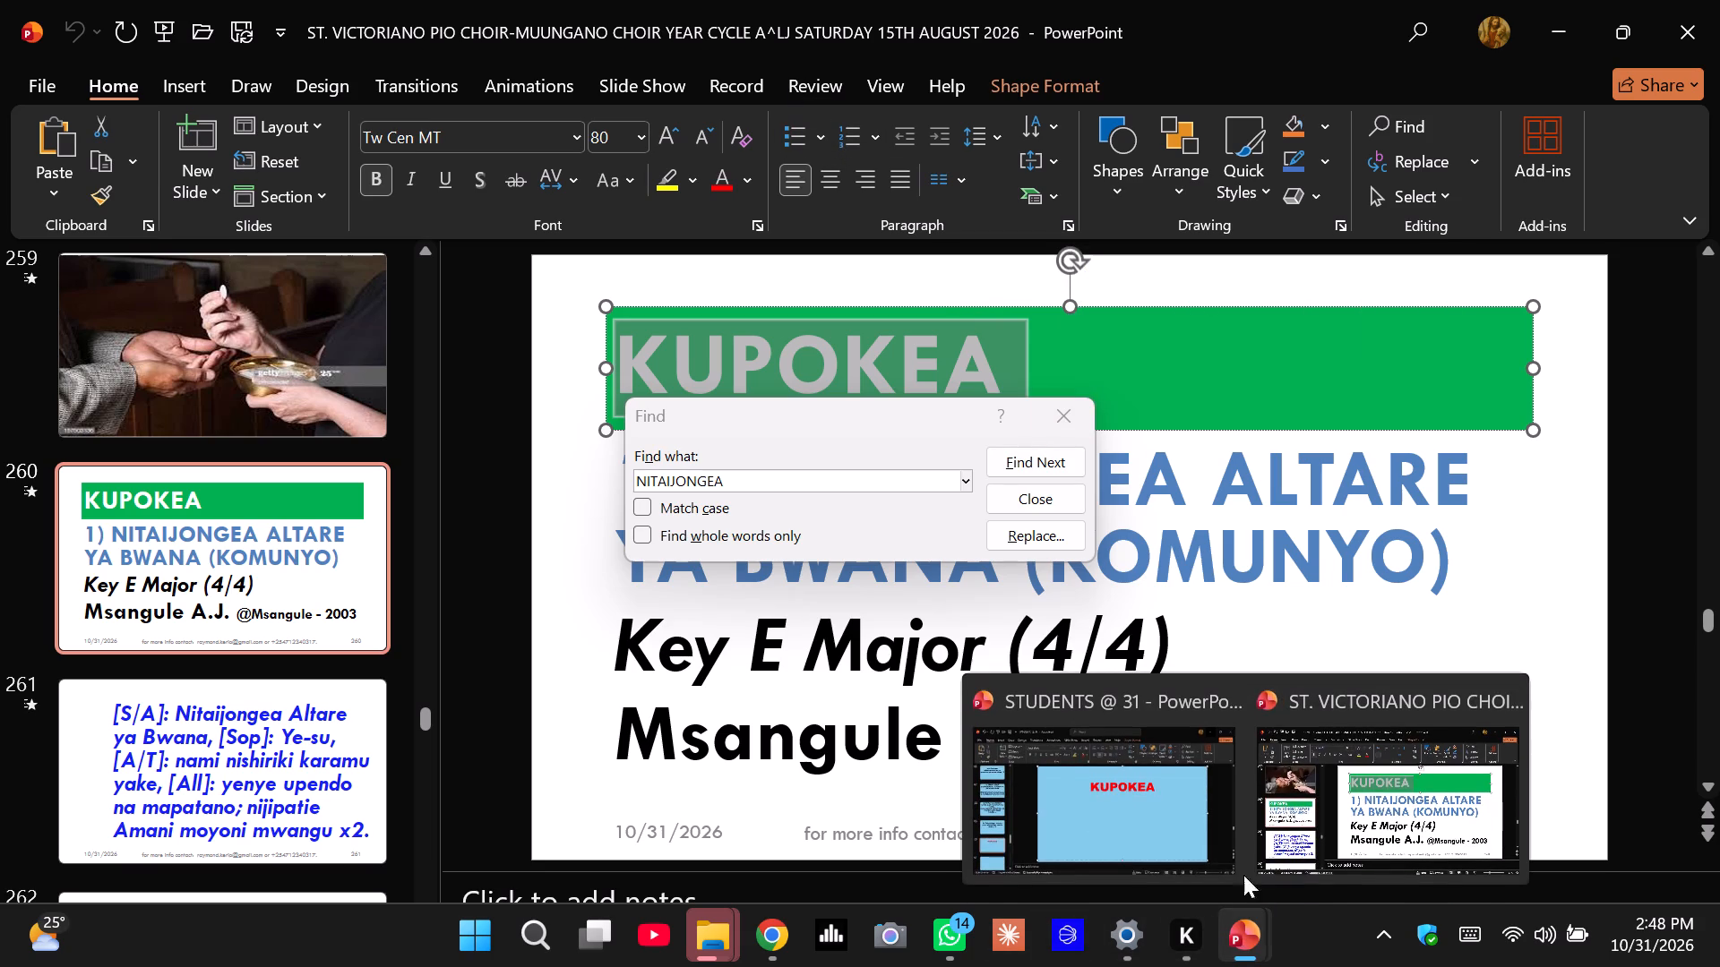
left_click_drag(1136, 690, 1113, 591)
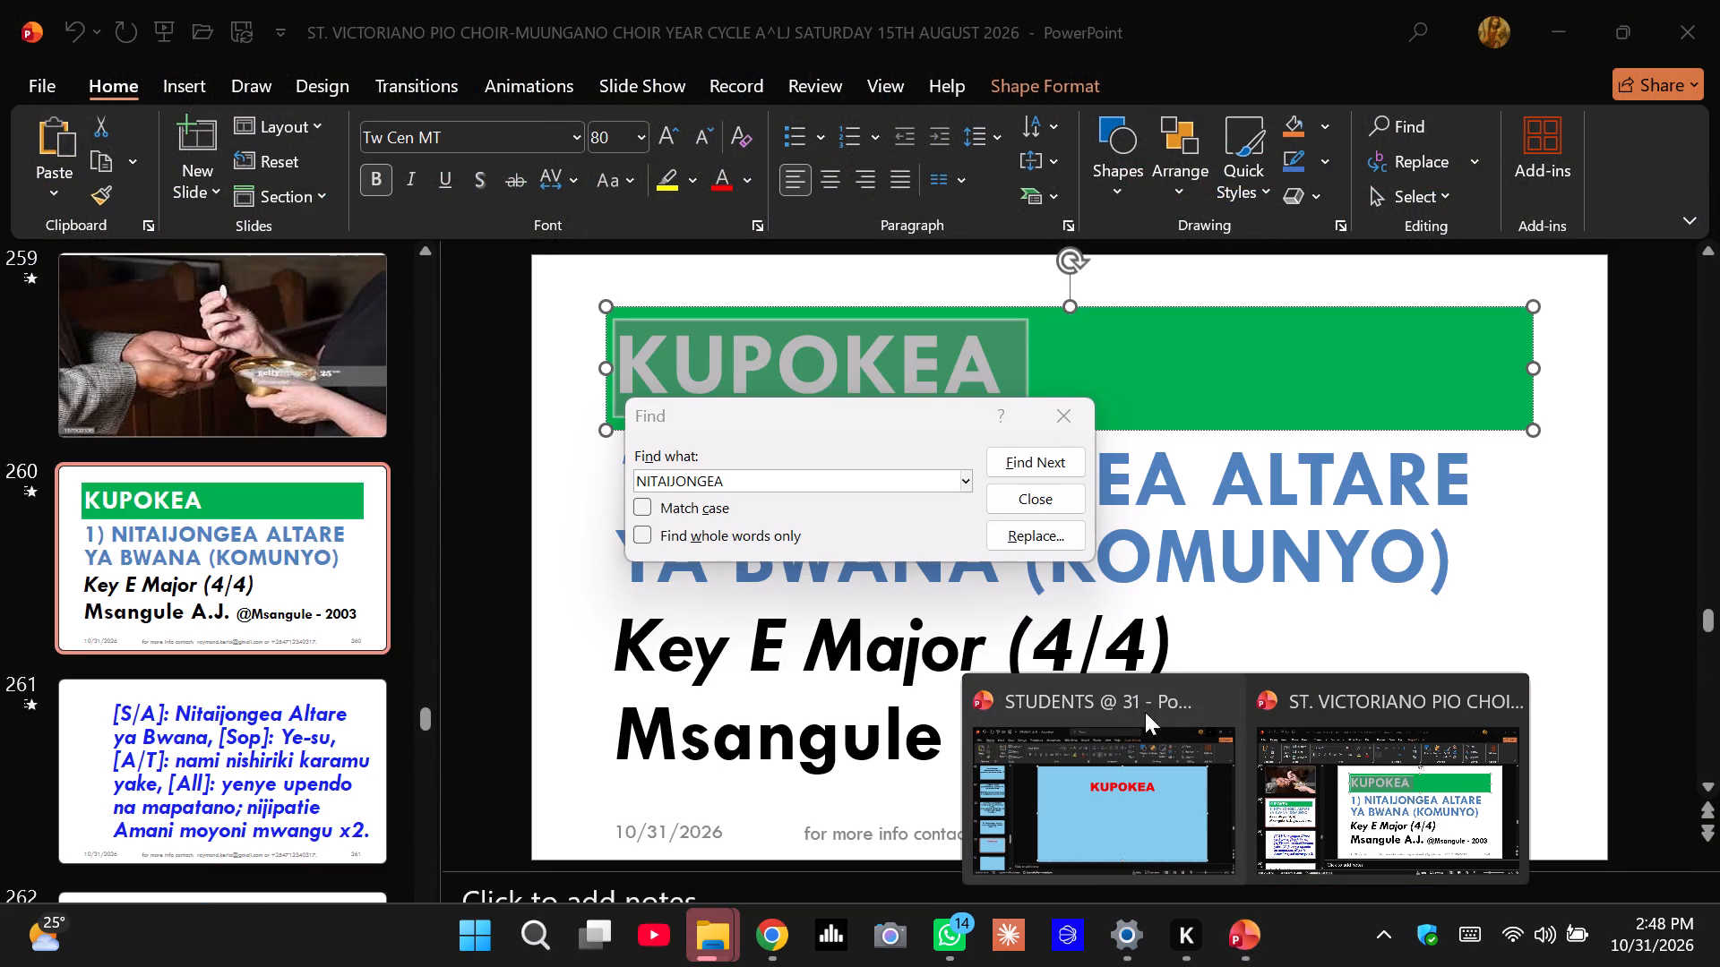
left_click(1144, 737)
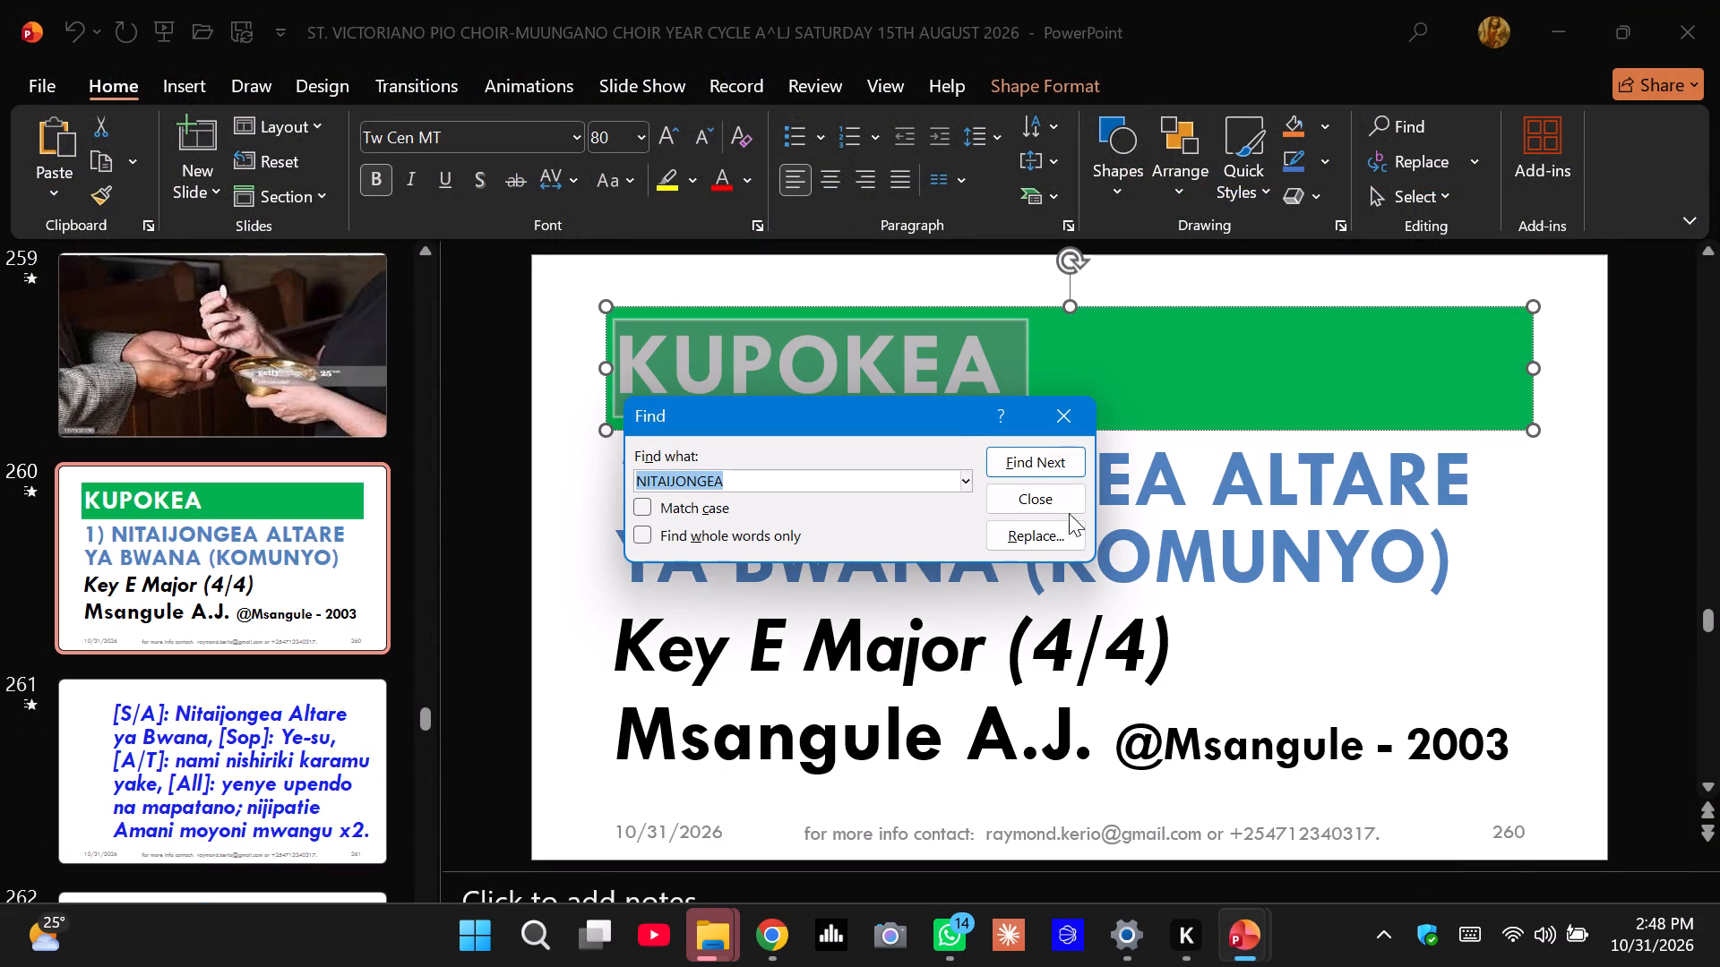
left_click(1058, 499)
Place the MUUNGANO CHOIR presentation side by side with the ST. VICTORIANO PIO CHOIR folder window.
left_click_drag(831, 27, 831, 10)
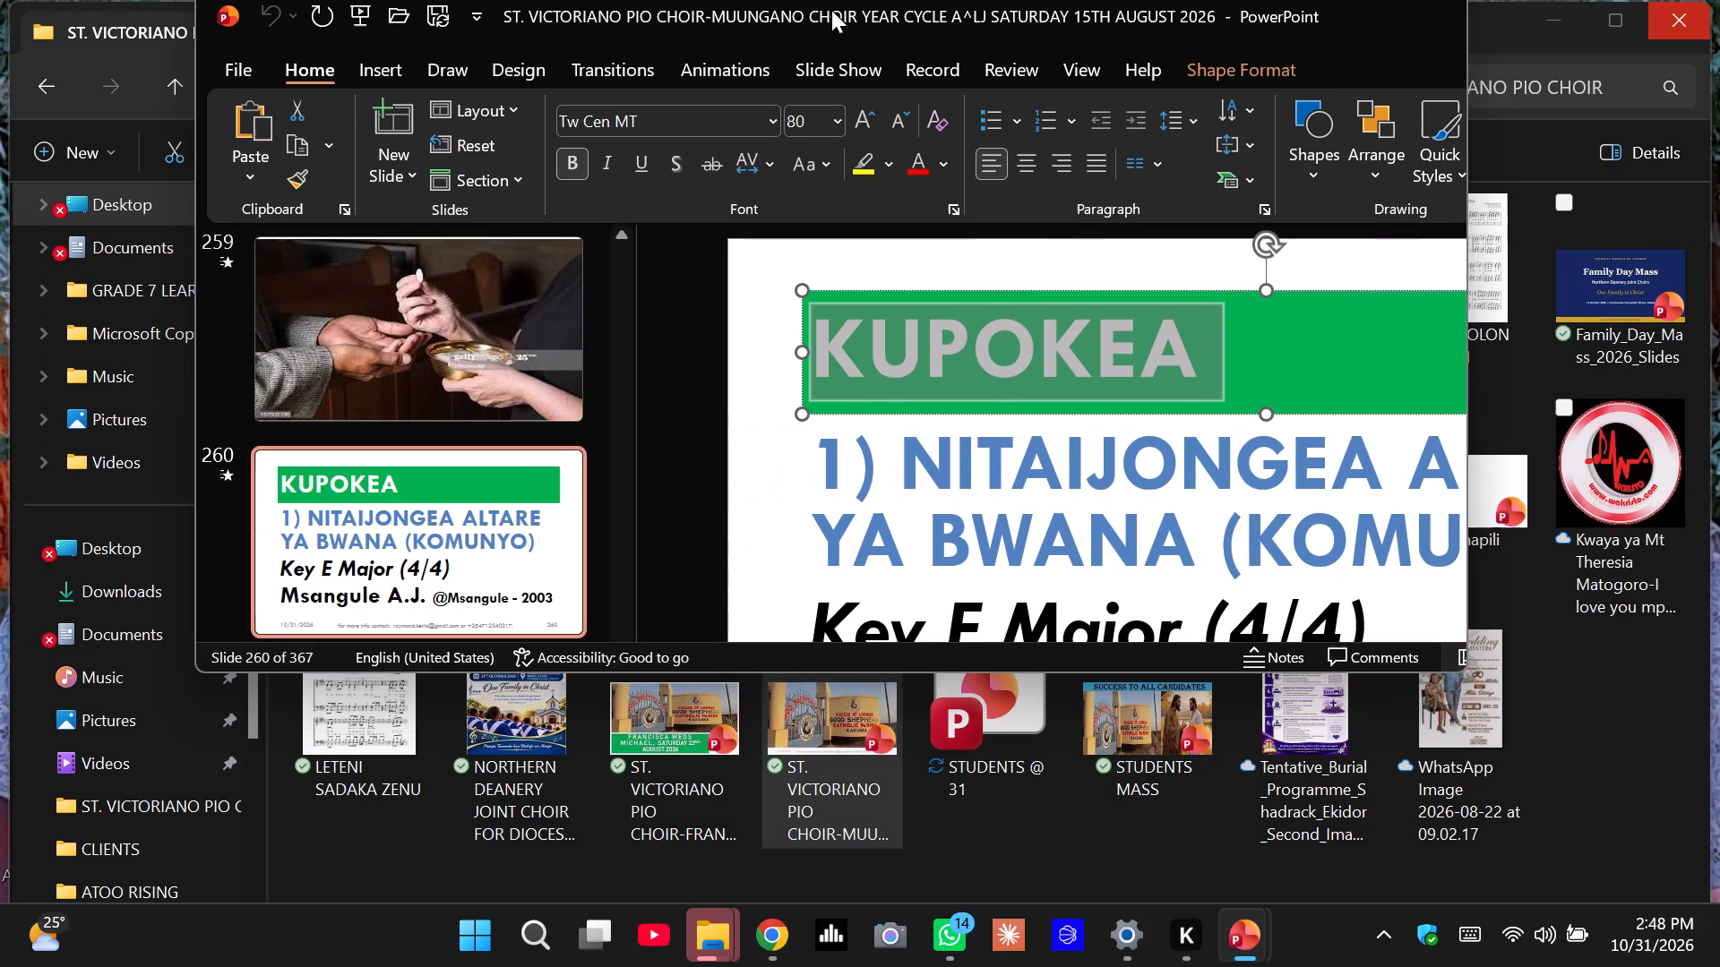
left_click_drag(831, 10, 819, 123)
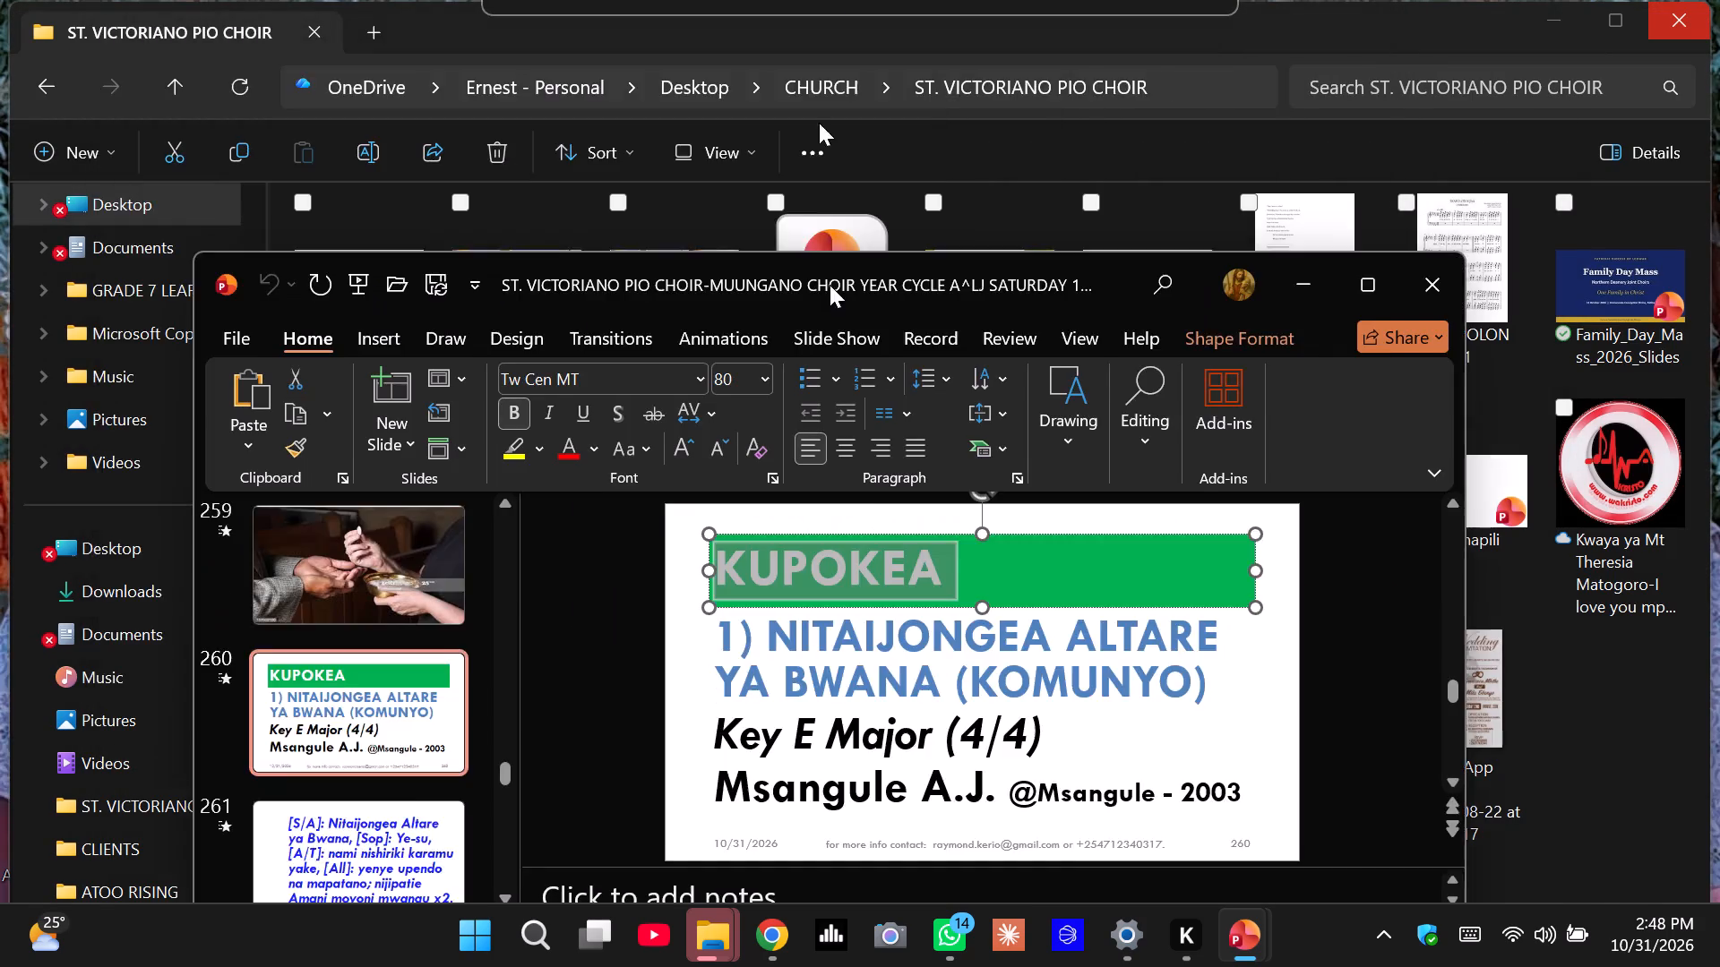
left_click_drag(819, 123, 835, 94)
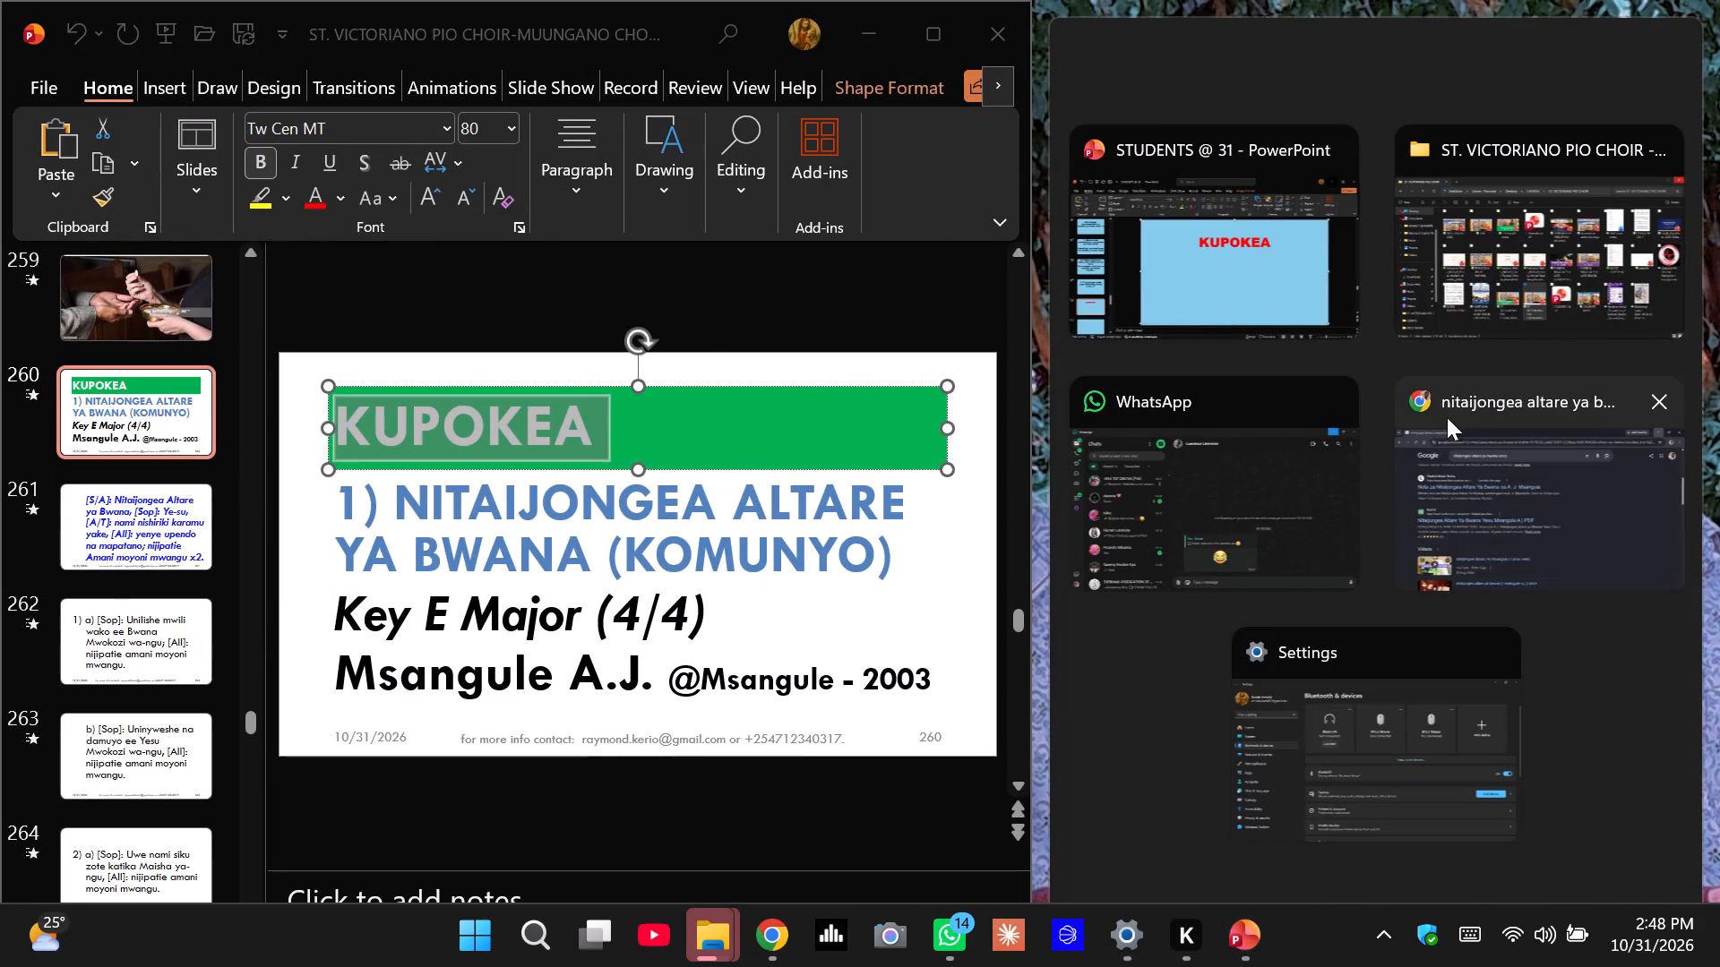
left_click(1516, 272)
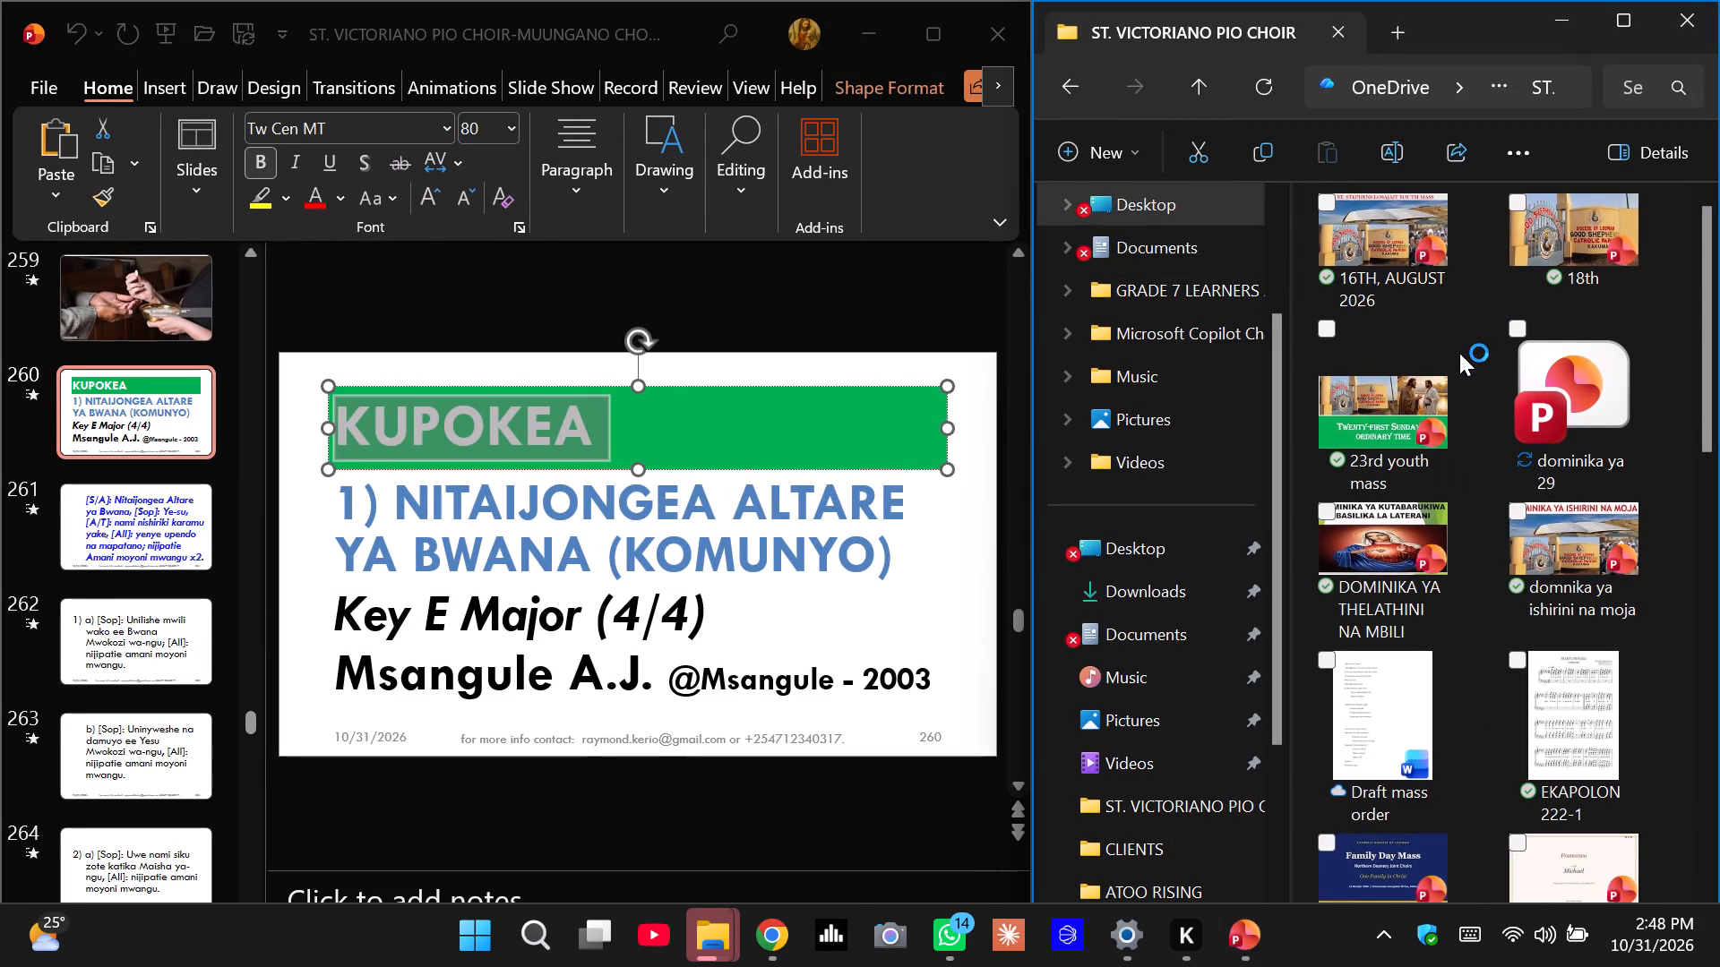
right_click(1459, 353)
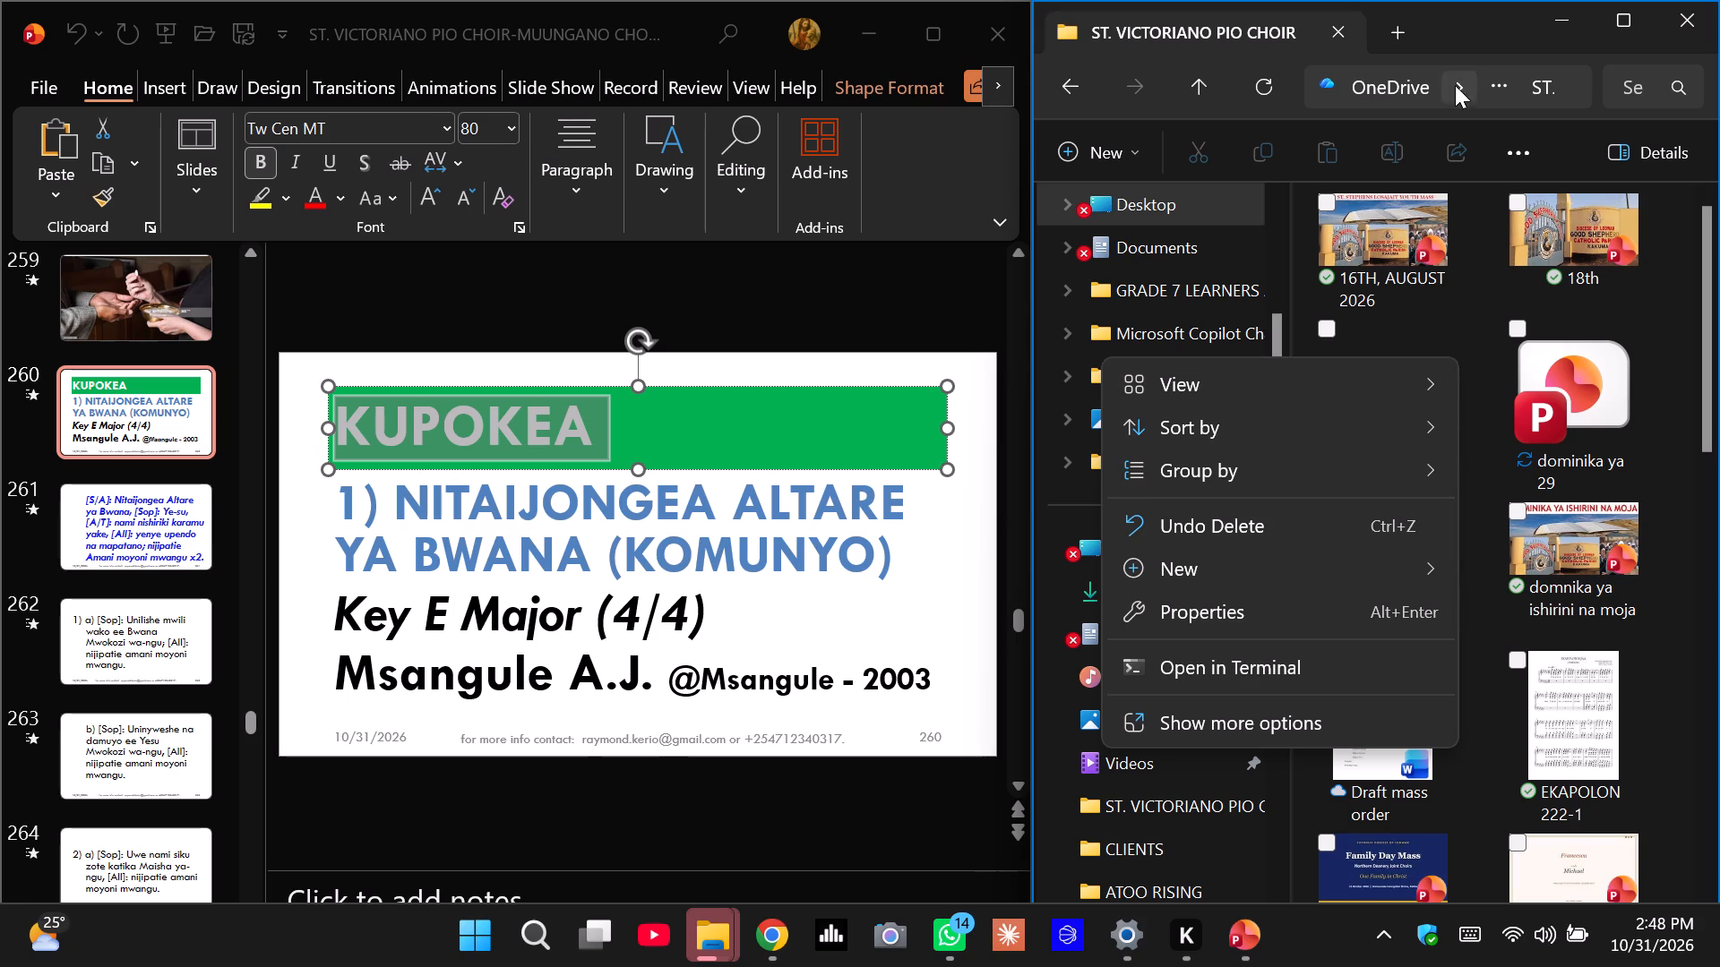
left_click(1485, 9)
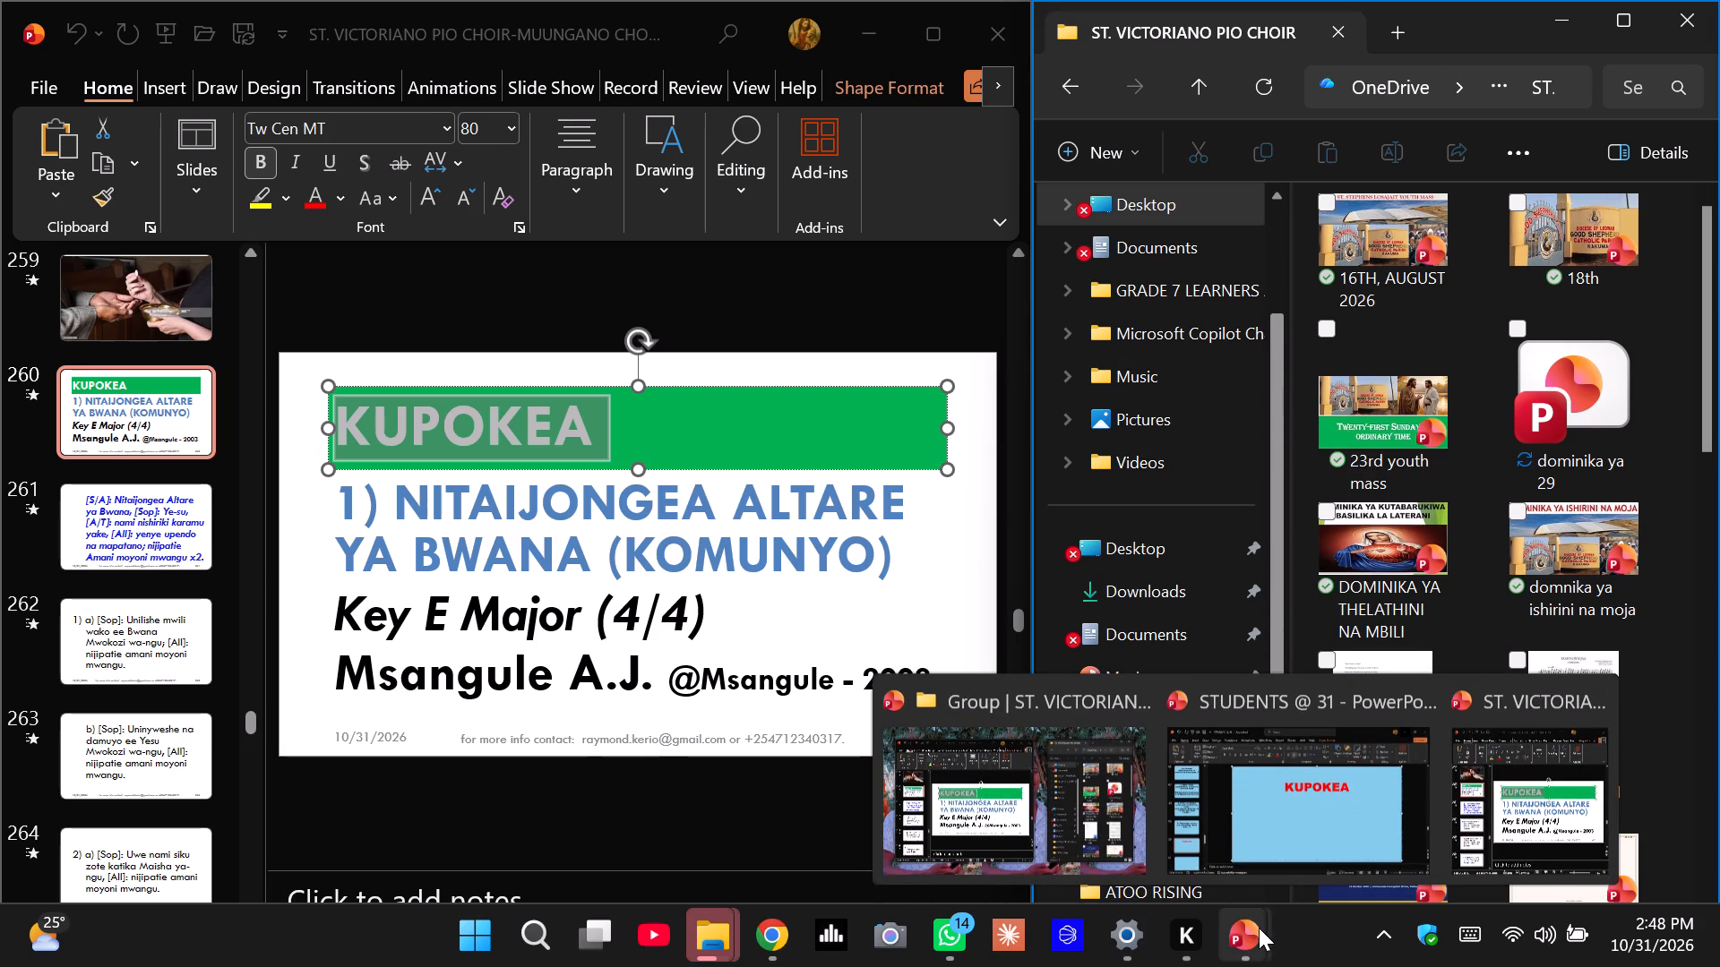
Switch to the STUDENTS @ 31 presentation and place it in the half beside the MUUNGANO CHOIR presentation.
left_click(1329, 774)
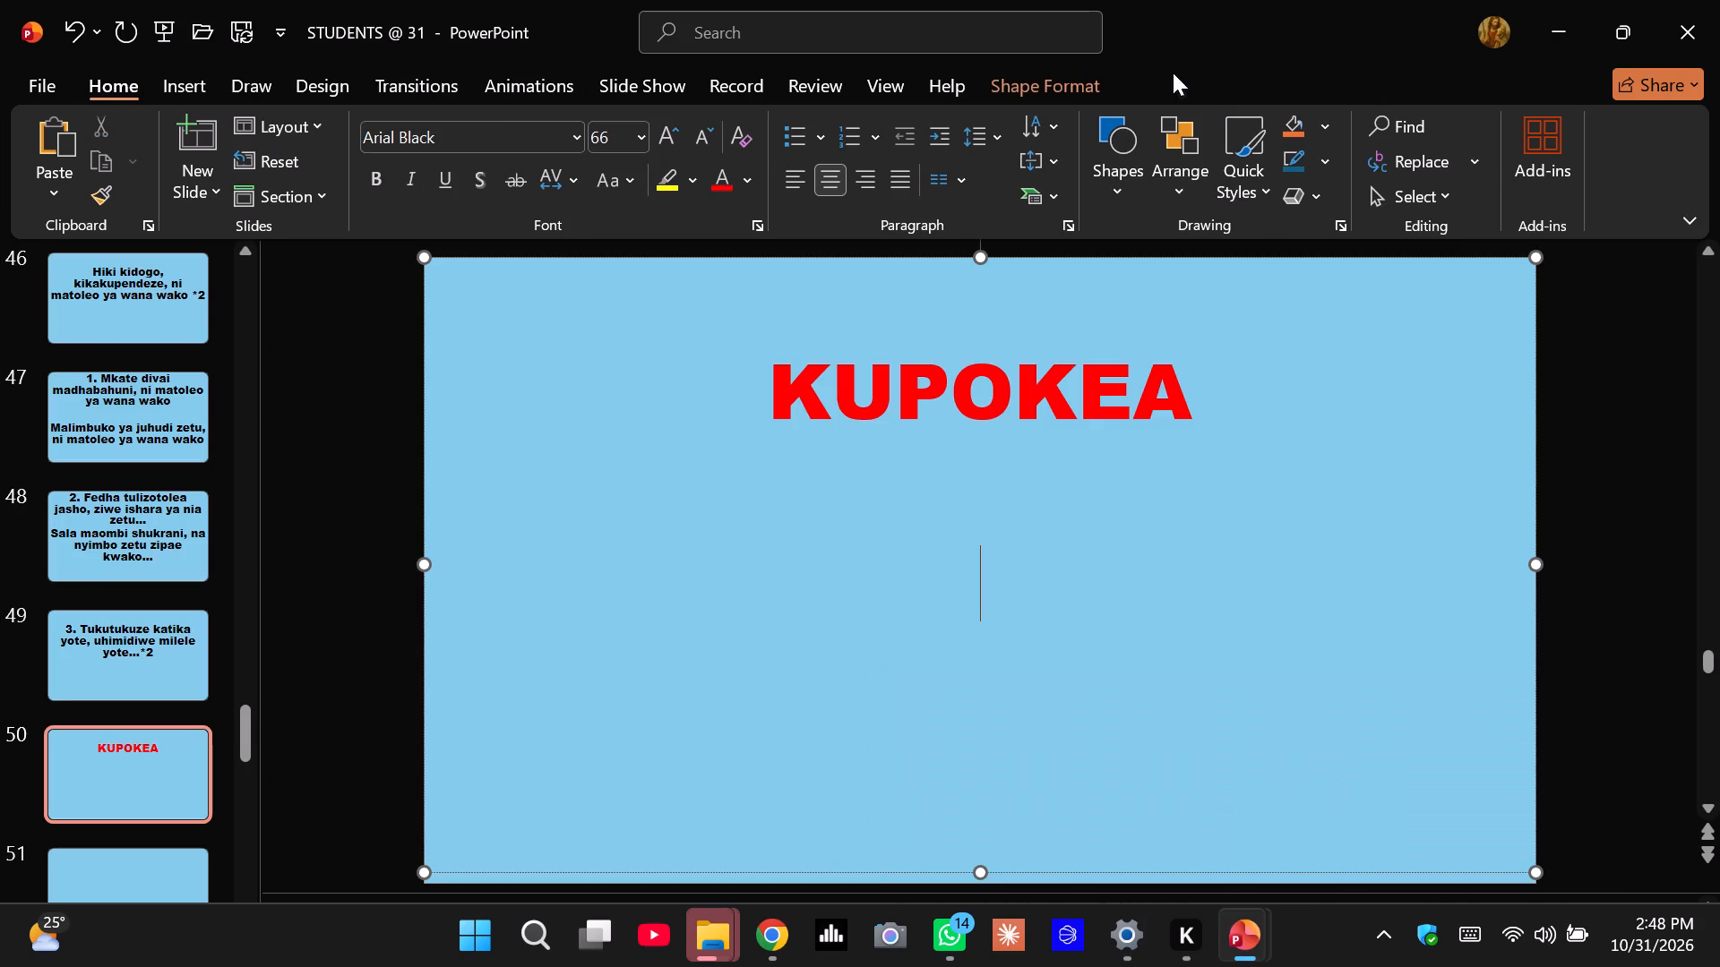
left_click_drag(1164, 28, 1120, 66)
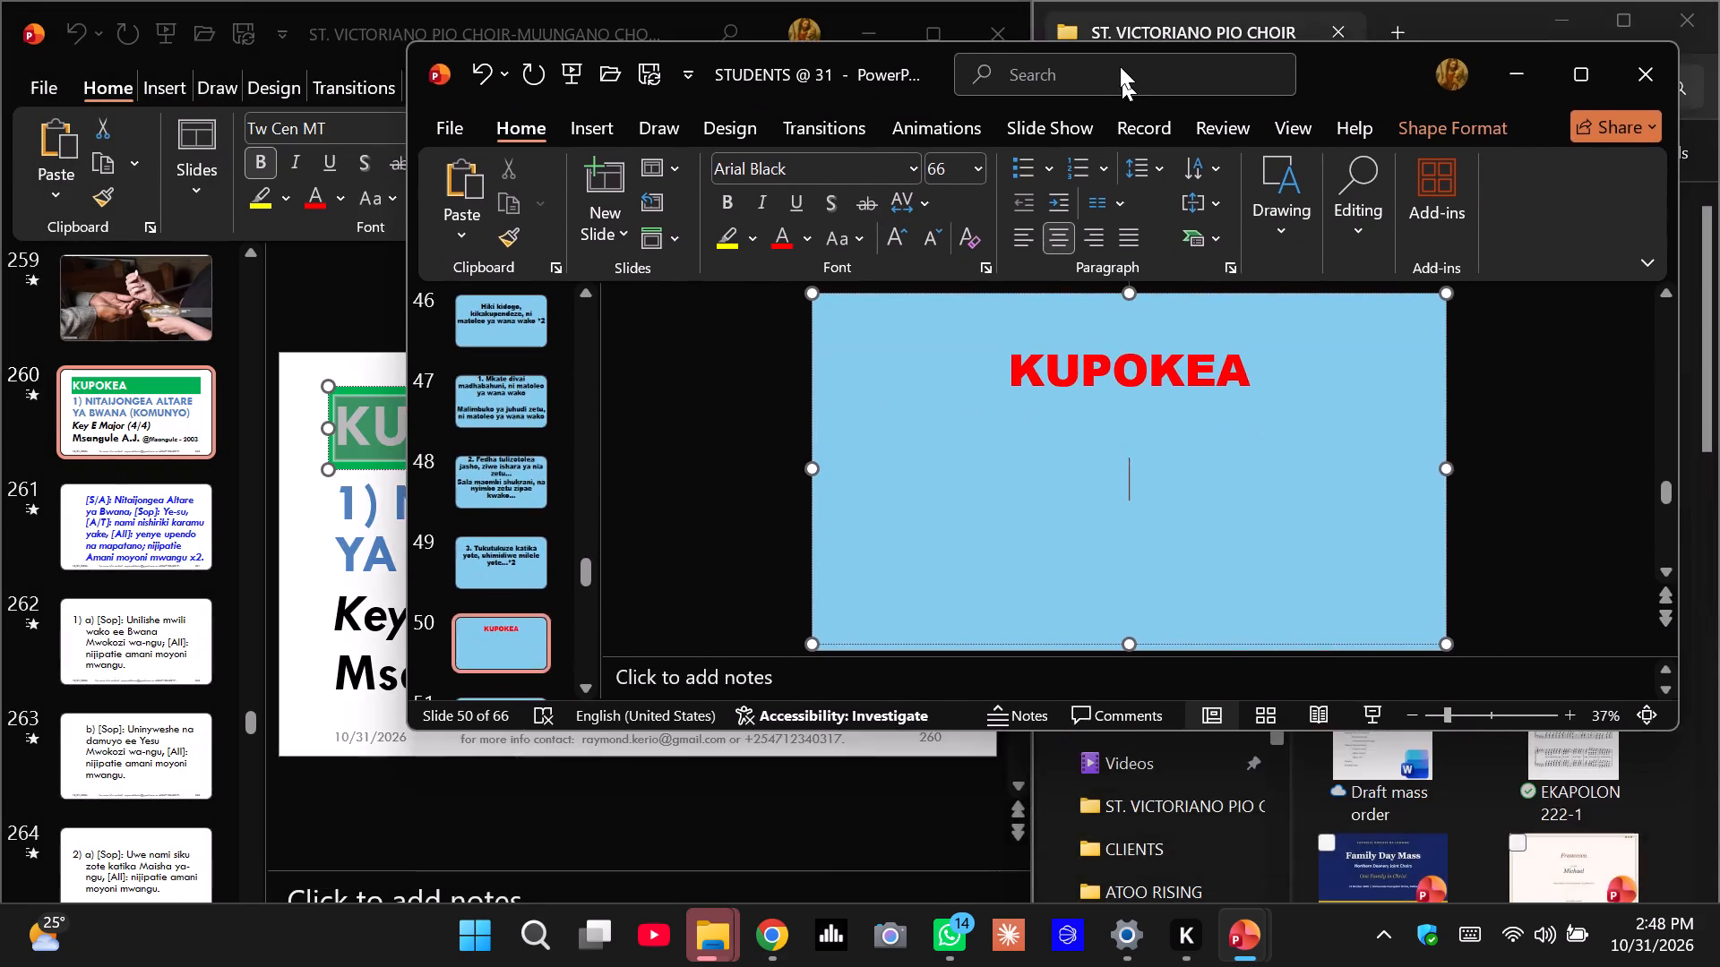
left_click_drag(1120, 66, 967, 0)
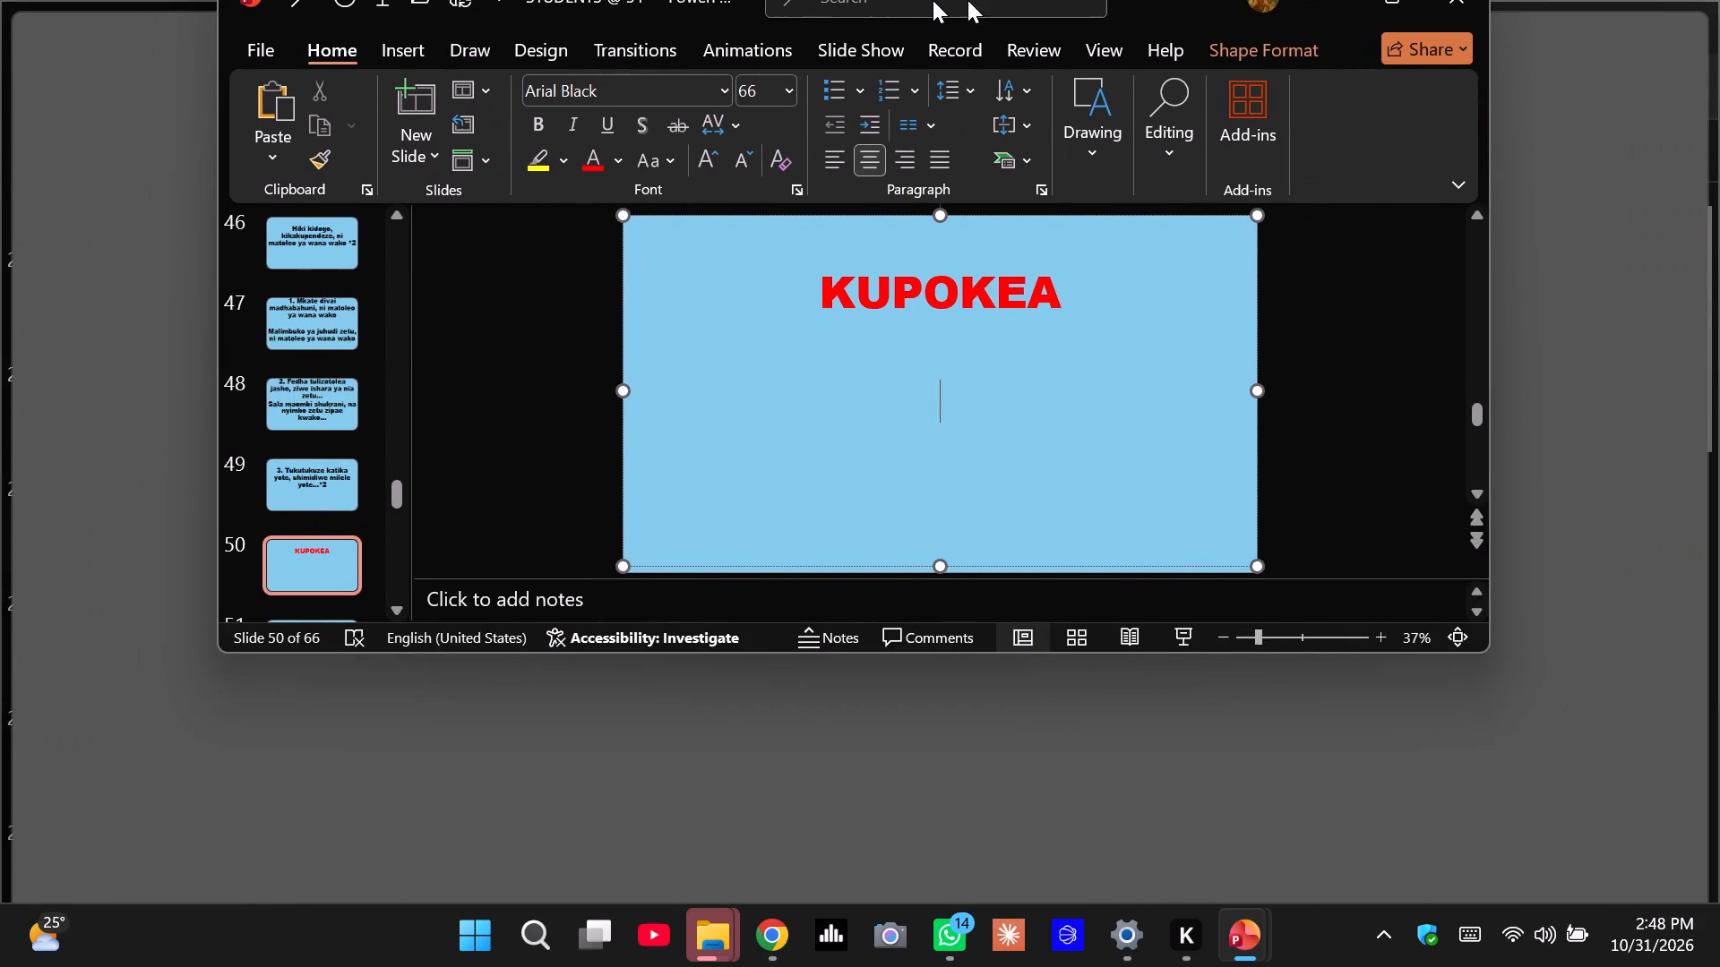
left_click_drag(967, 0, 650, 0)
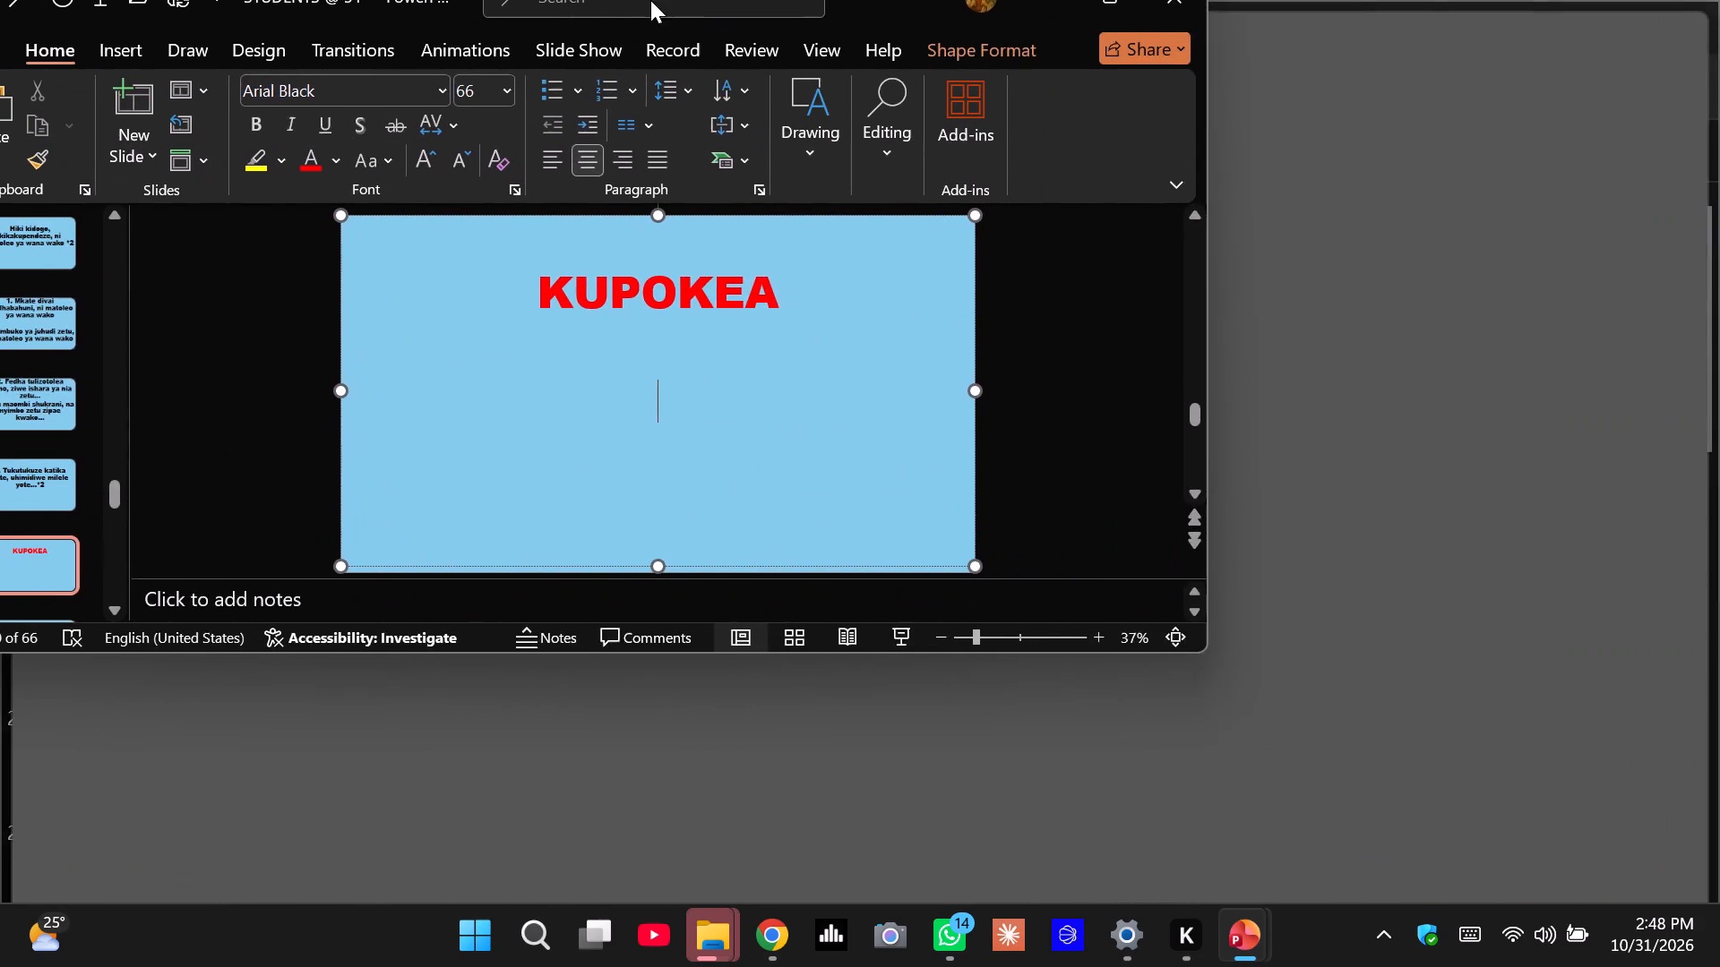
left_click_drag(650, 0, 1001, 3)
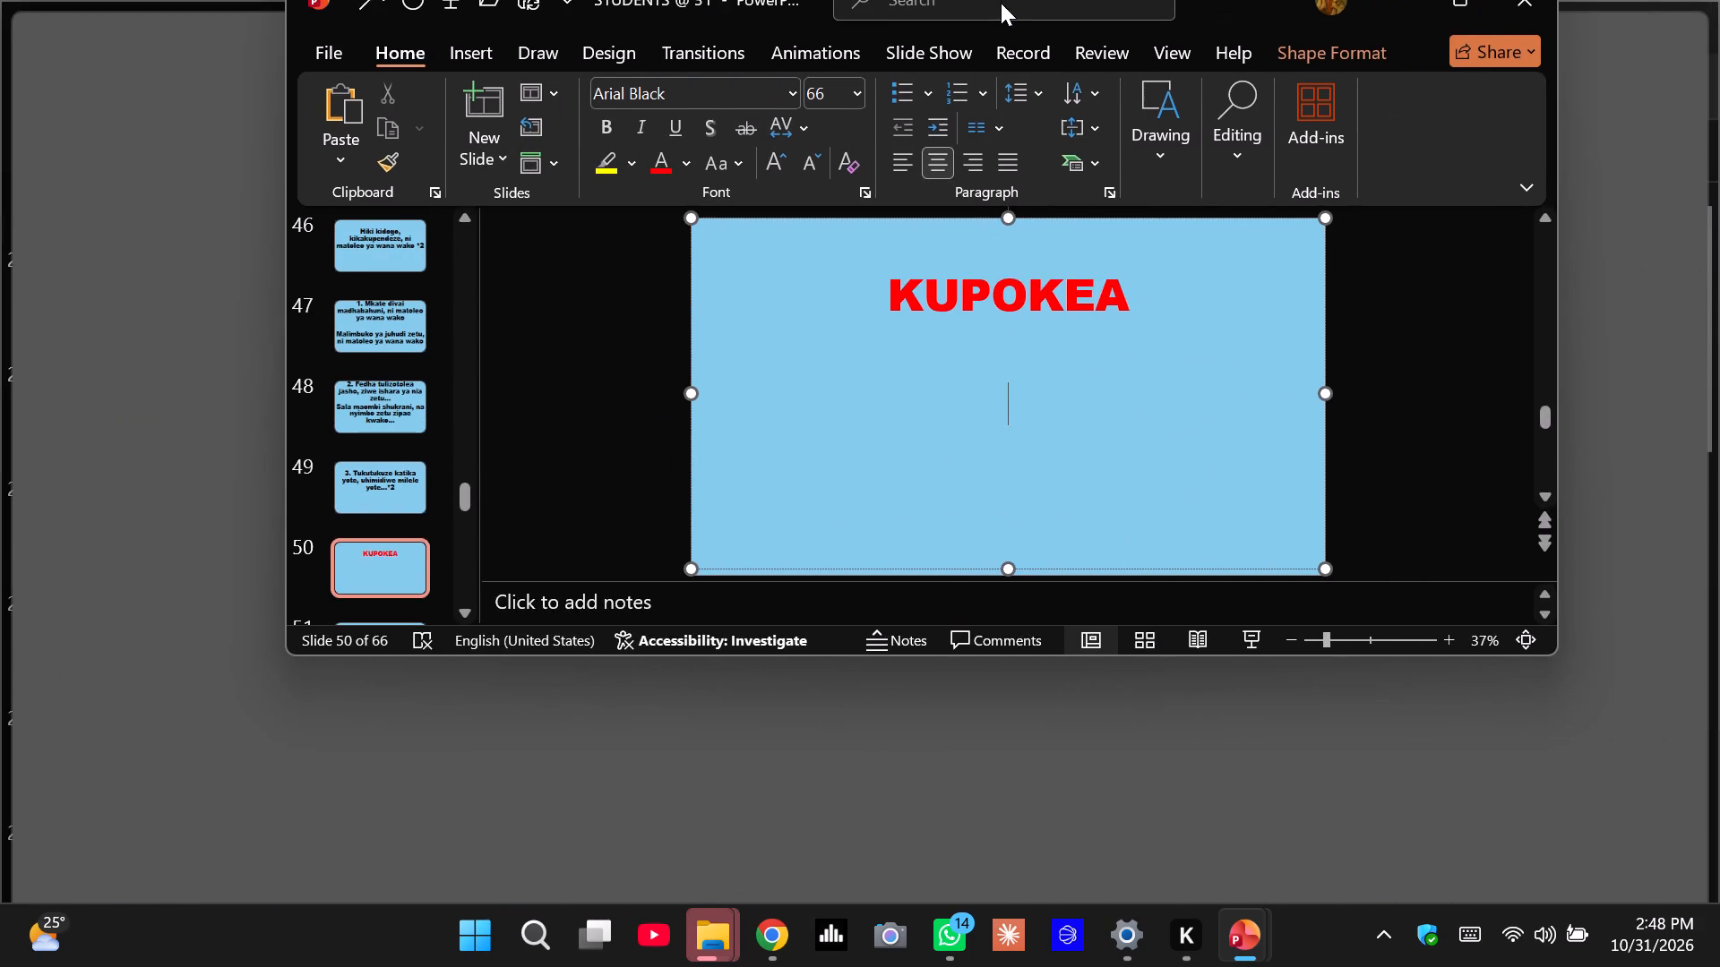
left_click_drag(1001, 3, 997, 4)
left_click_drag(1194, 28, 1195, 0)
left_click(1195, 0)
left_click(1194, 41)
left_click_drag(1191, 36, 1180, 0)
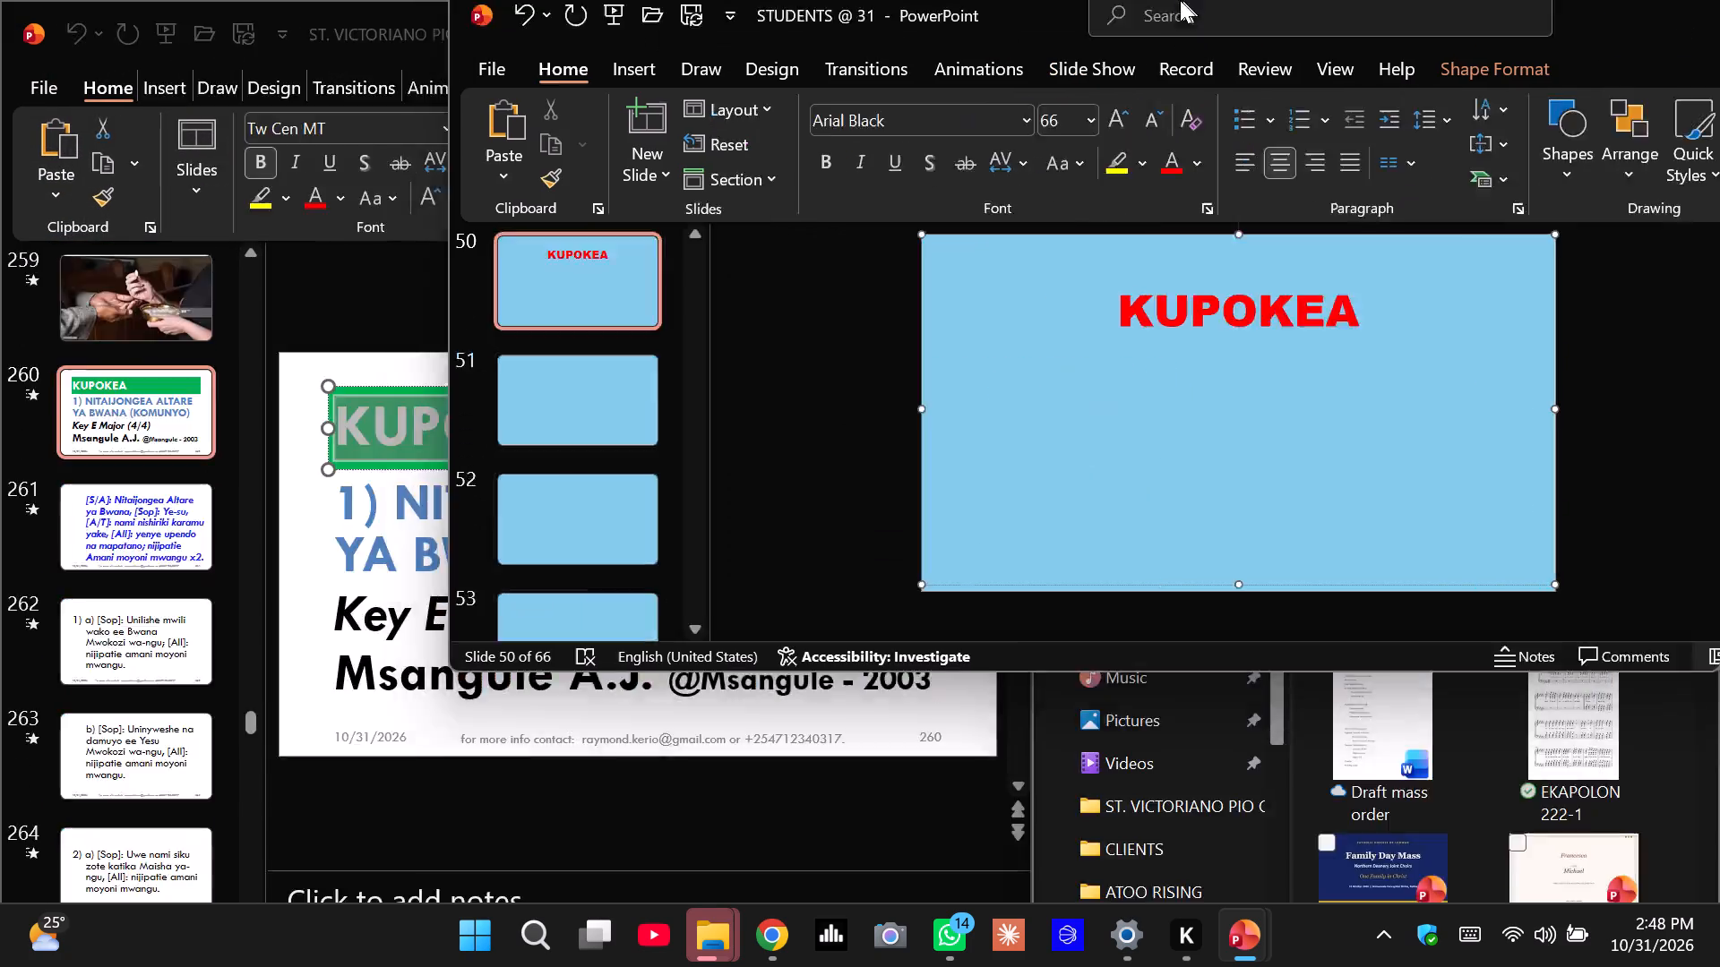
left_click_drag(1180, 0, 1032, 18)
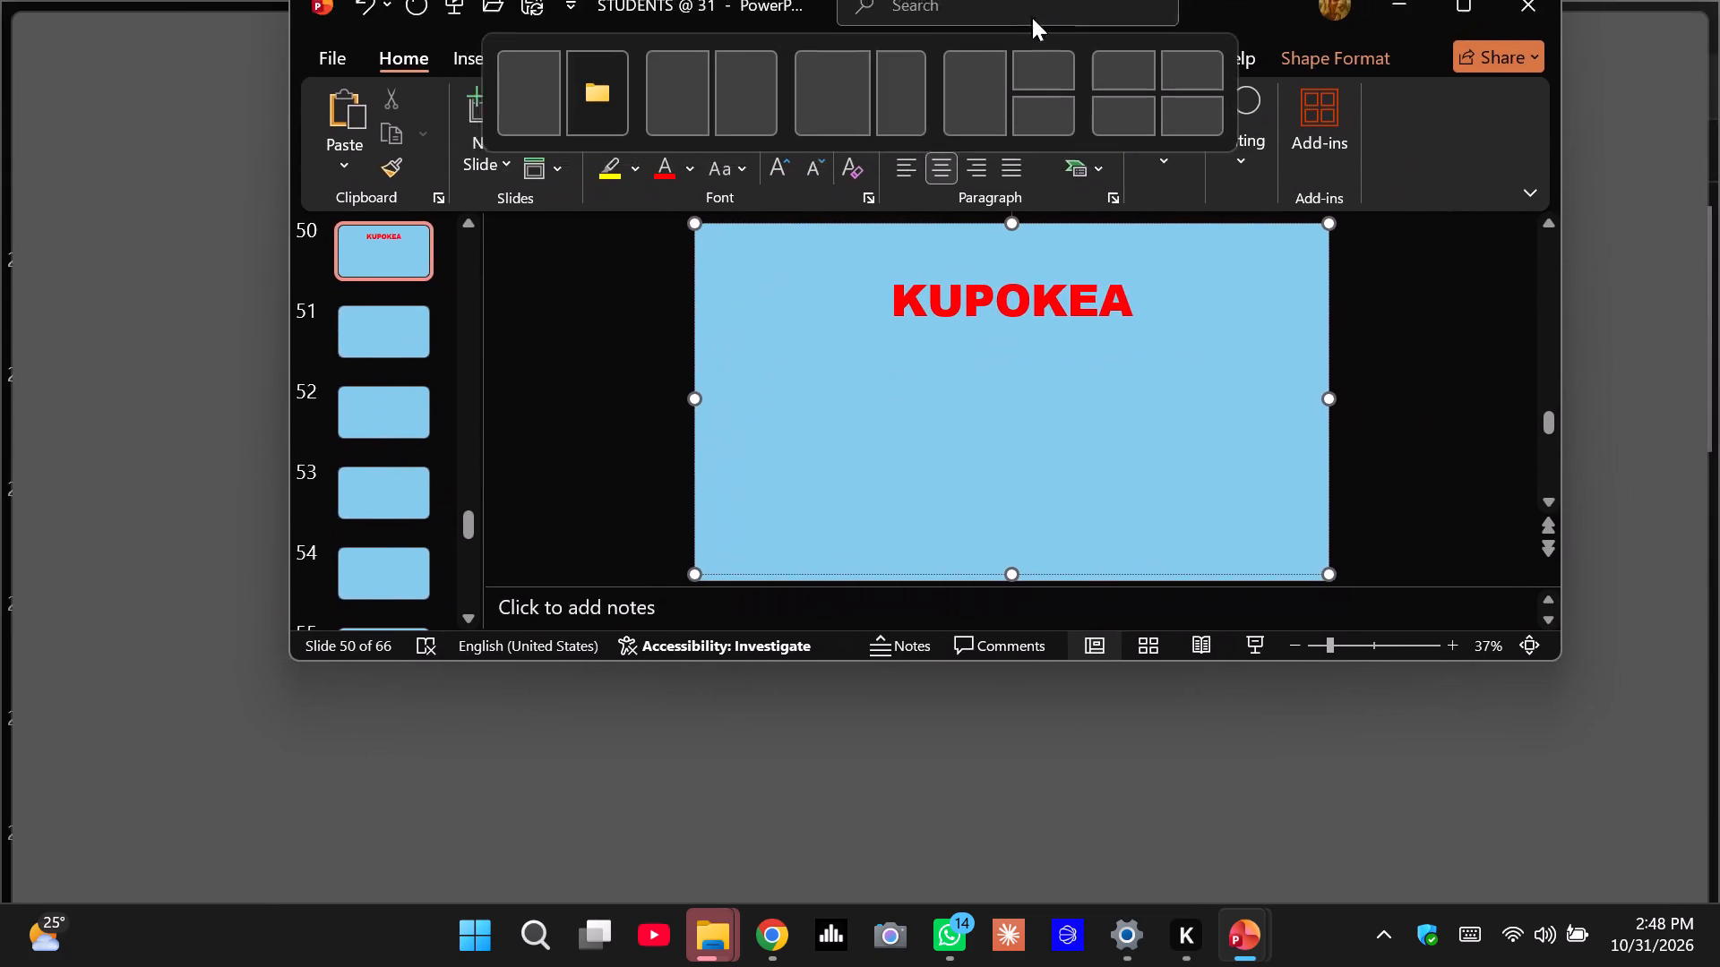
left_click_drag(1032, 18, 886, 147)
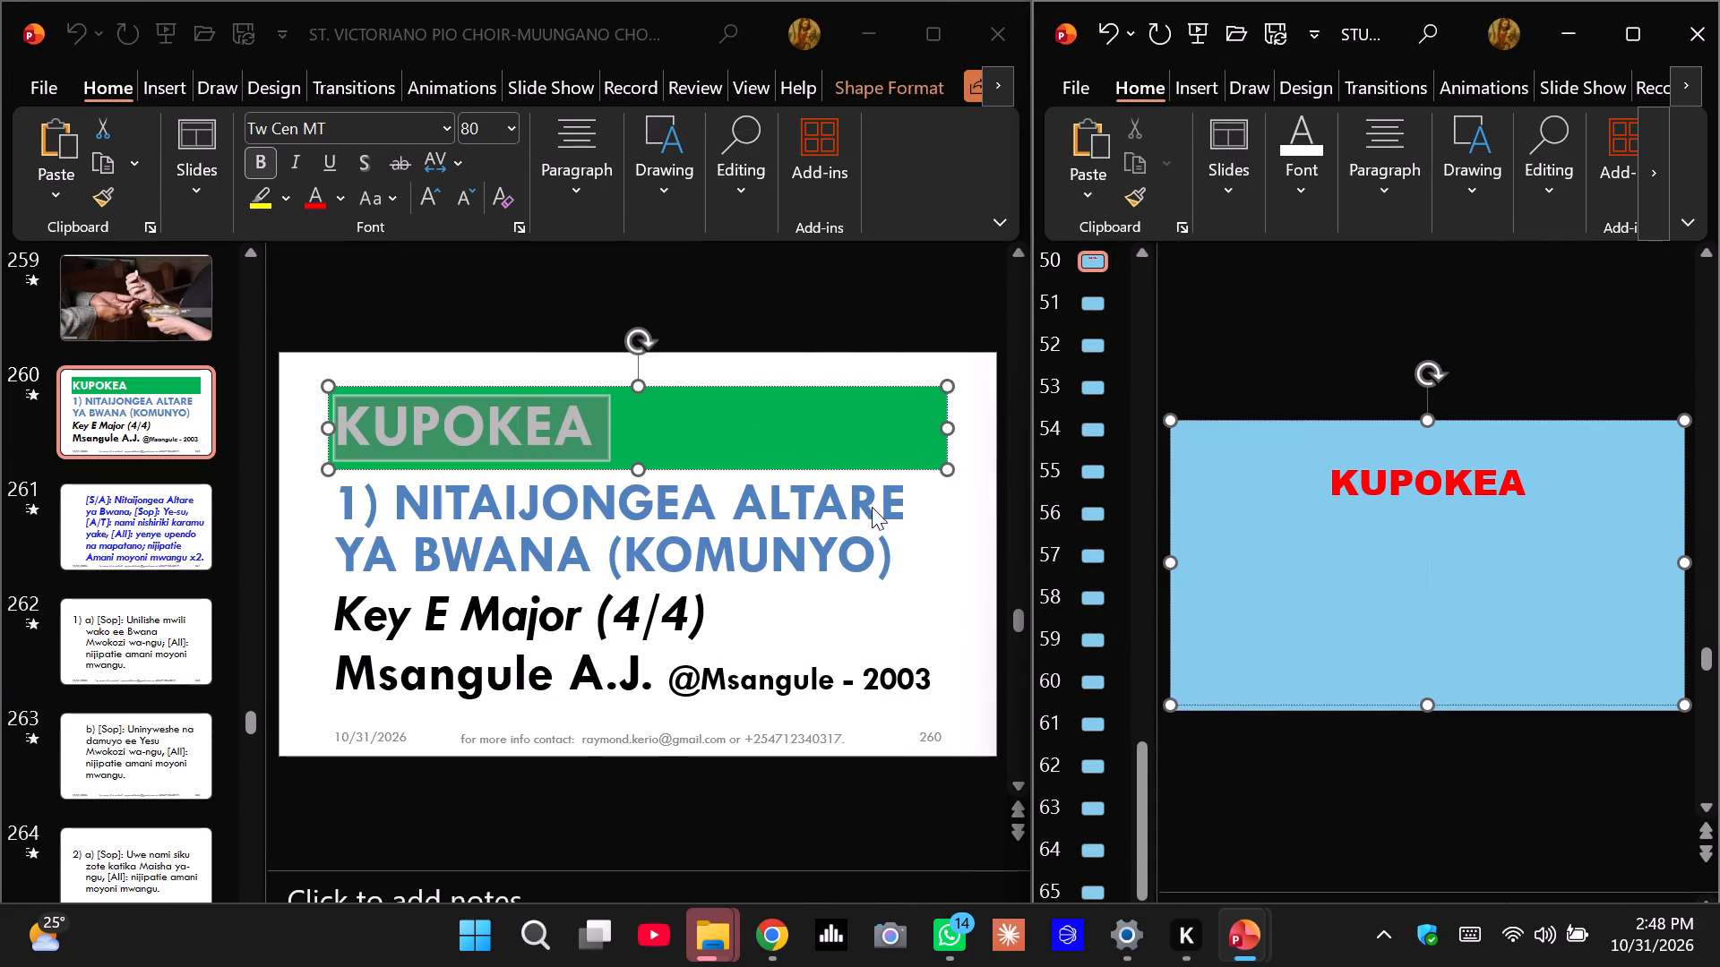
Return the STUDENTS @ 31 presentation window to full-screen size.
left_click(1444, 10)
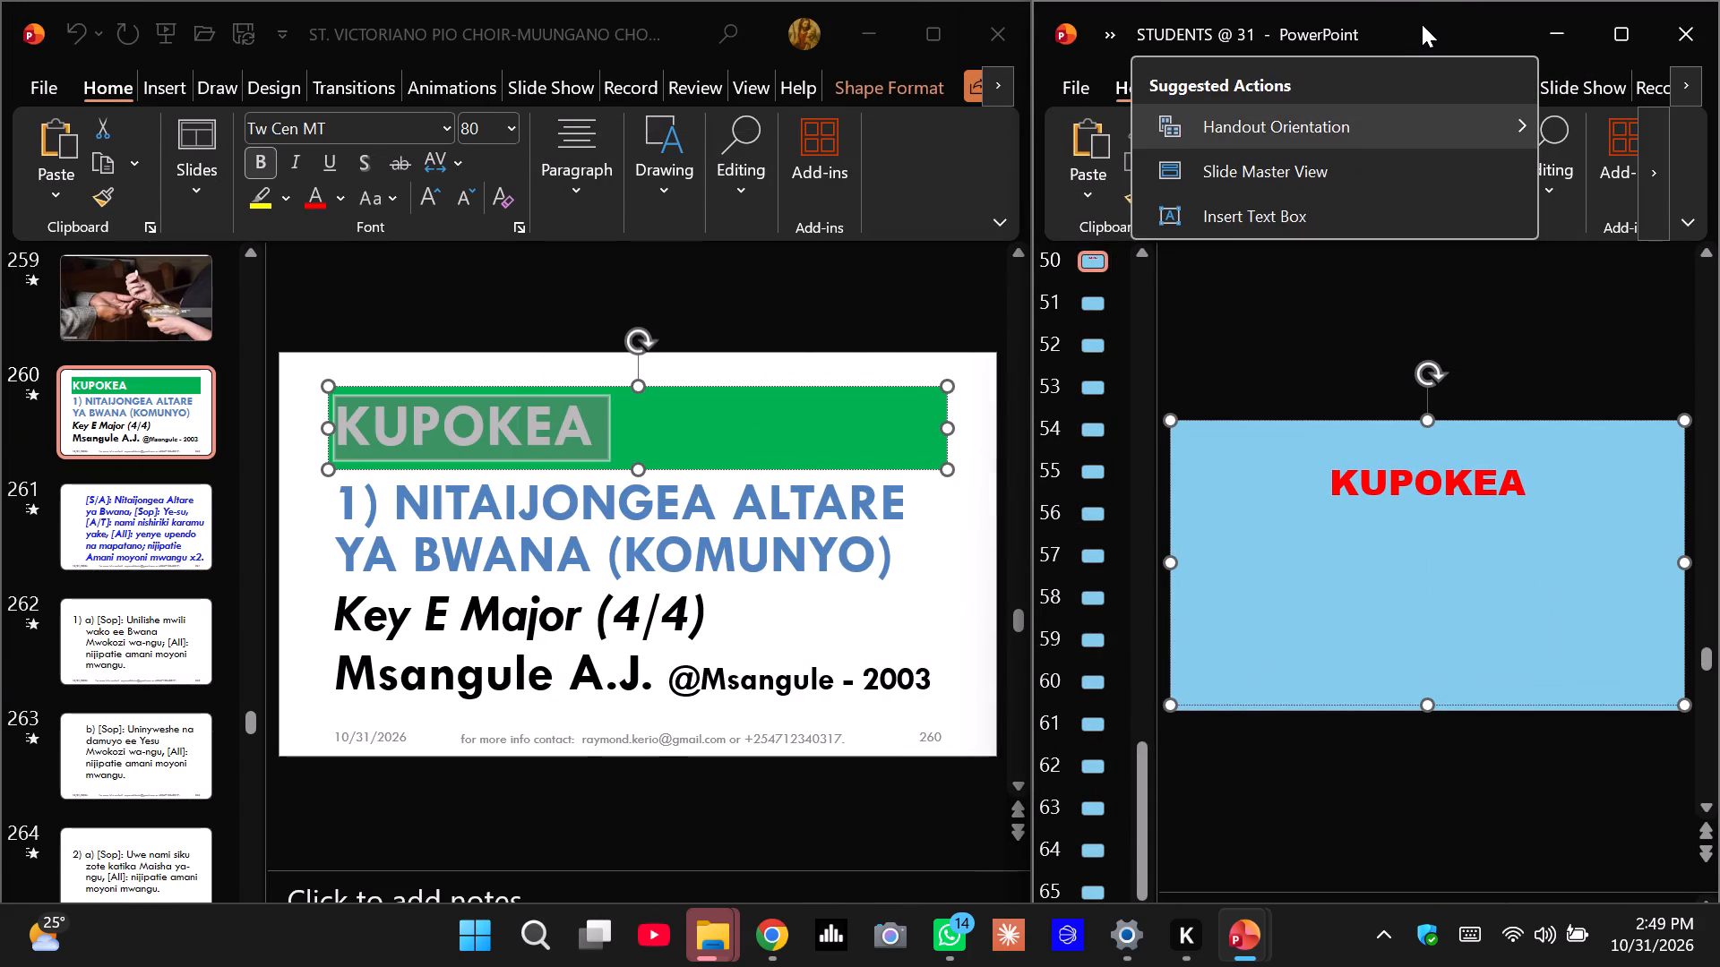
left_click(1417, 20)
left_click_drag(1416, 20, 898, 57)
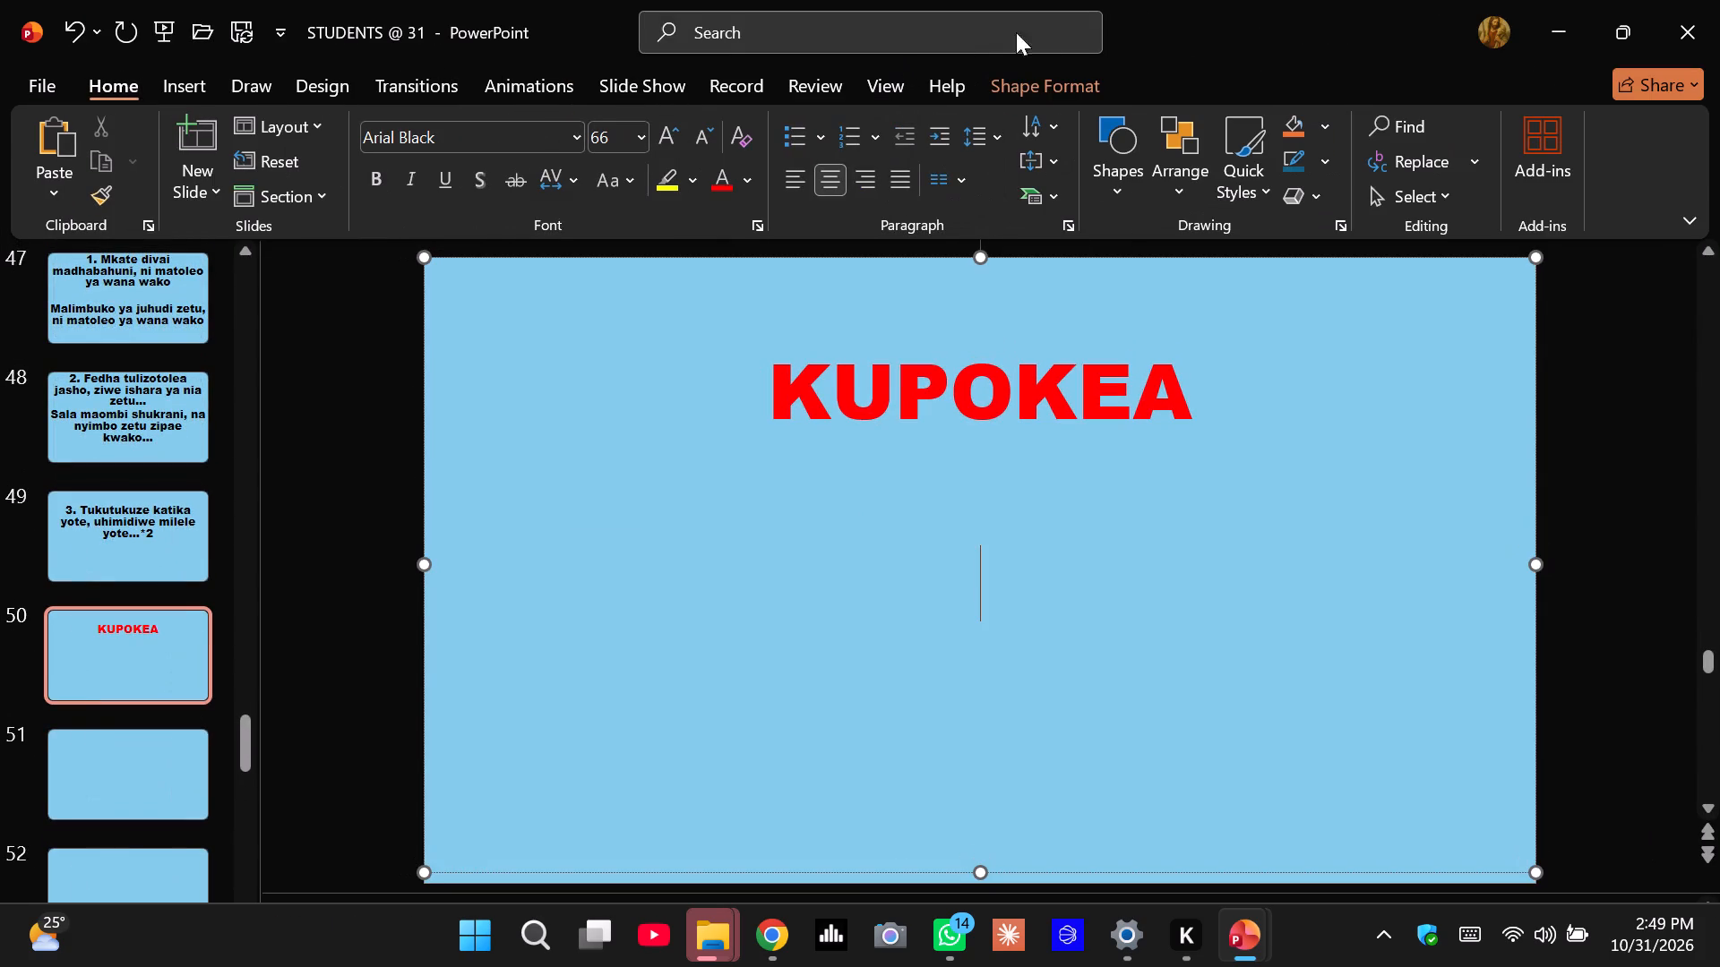
Arrange the two presentations in equal halves, with STUDENTS @ 31 on the left and the MUUNGANO CHOIR presentation on the right.
left_click(1261, 946)
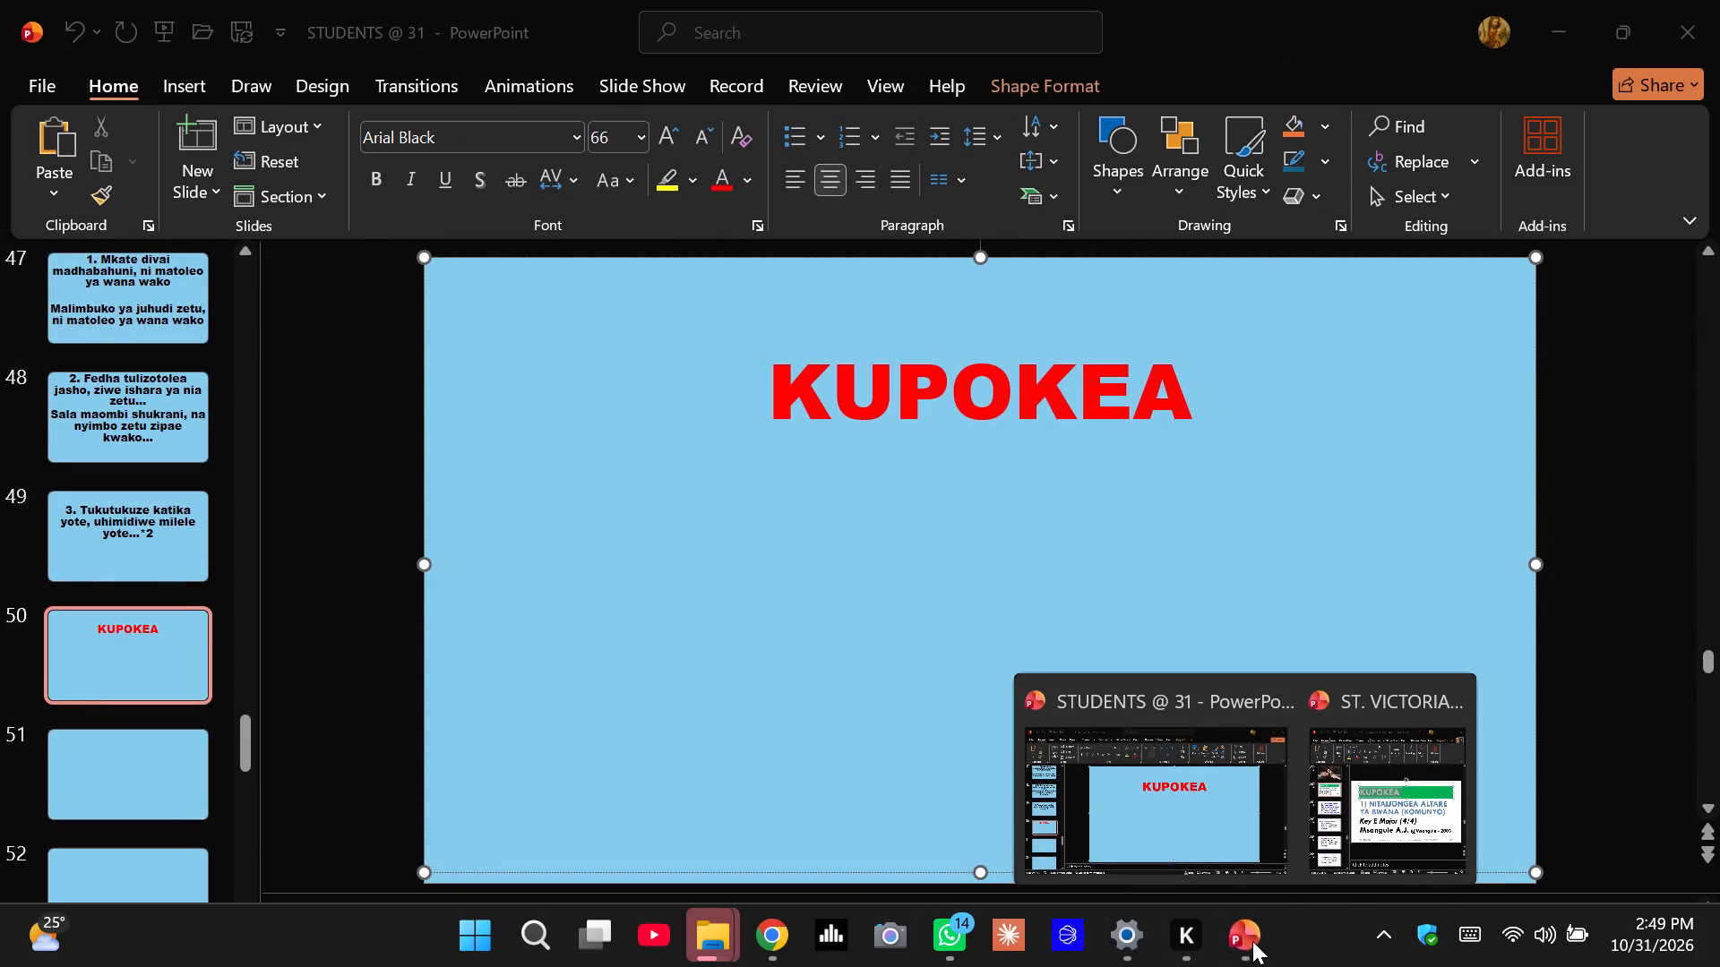
left_click(1166, 659)
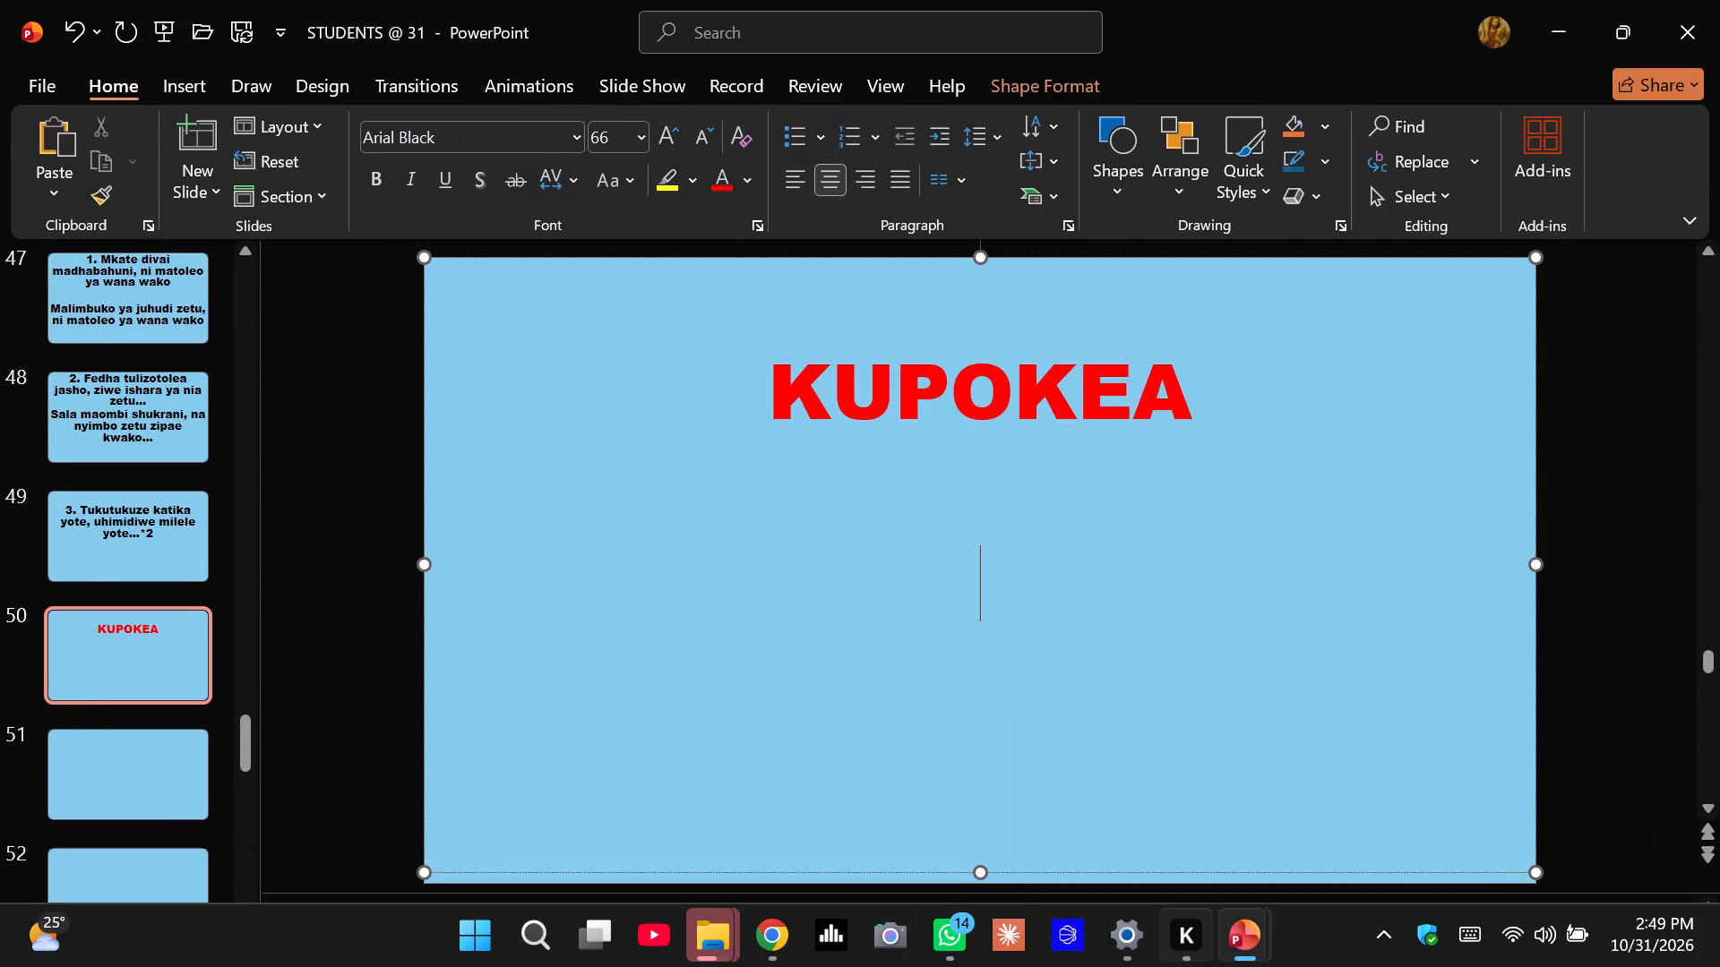
left_click(1361, 781)
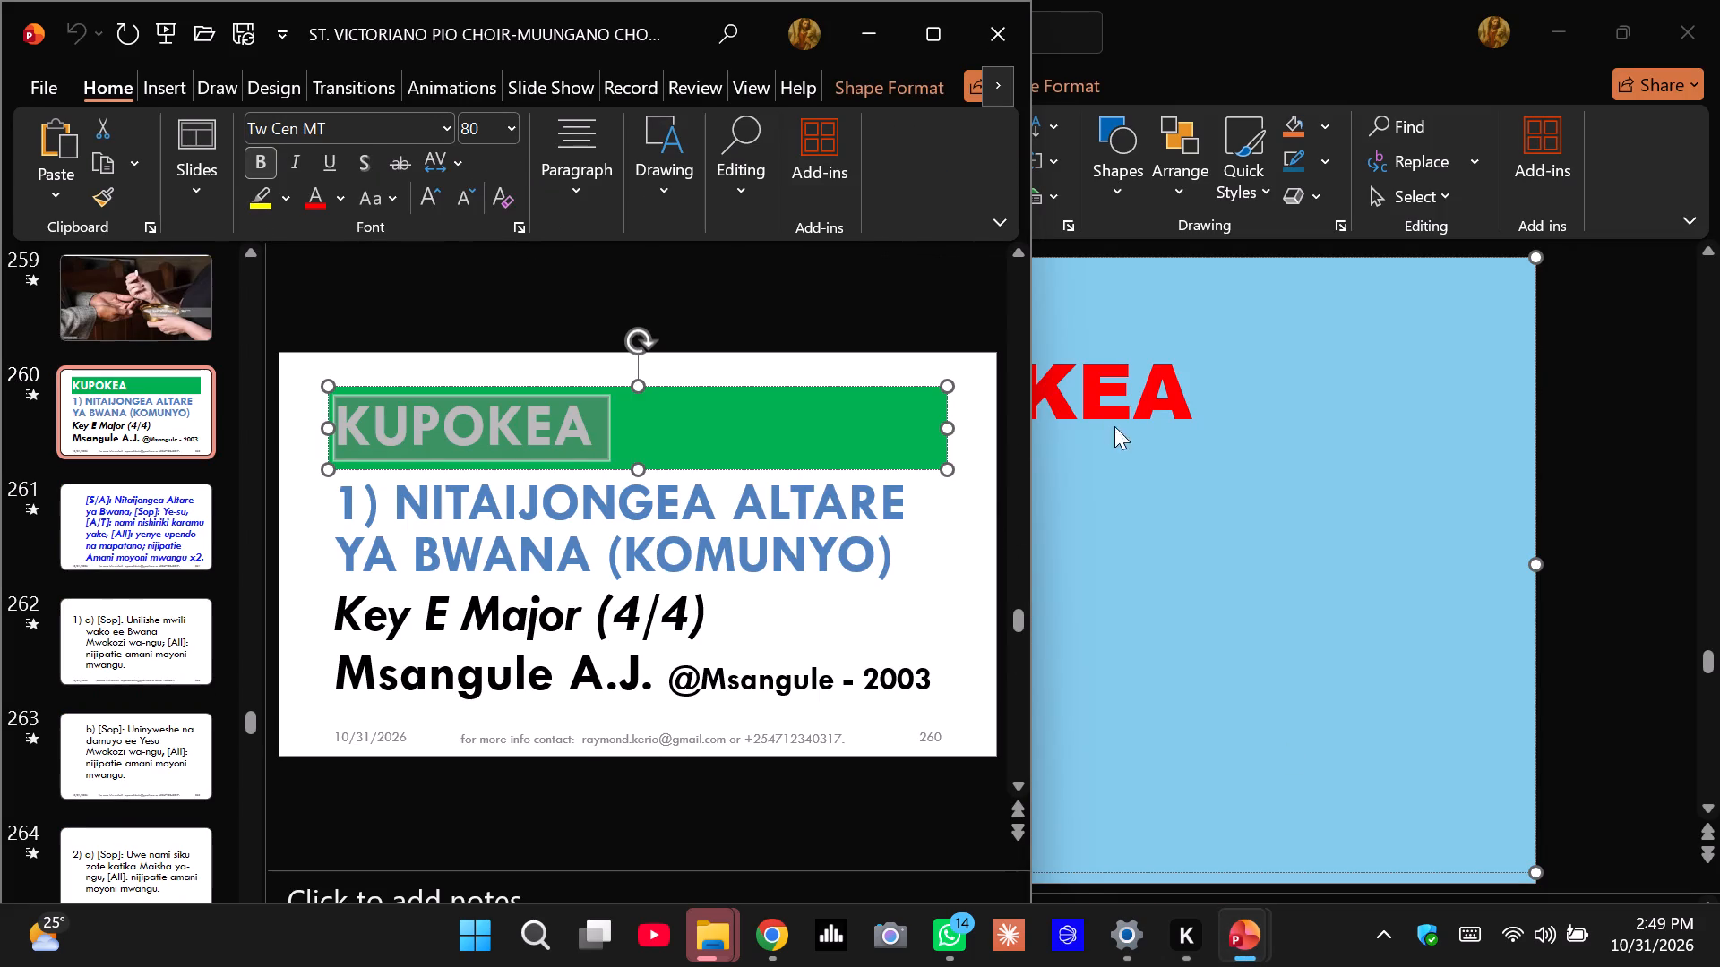
left_click_drag(1158, 34, 1168, 0)
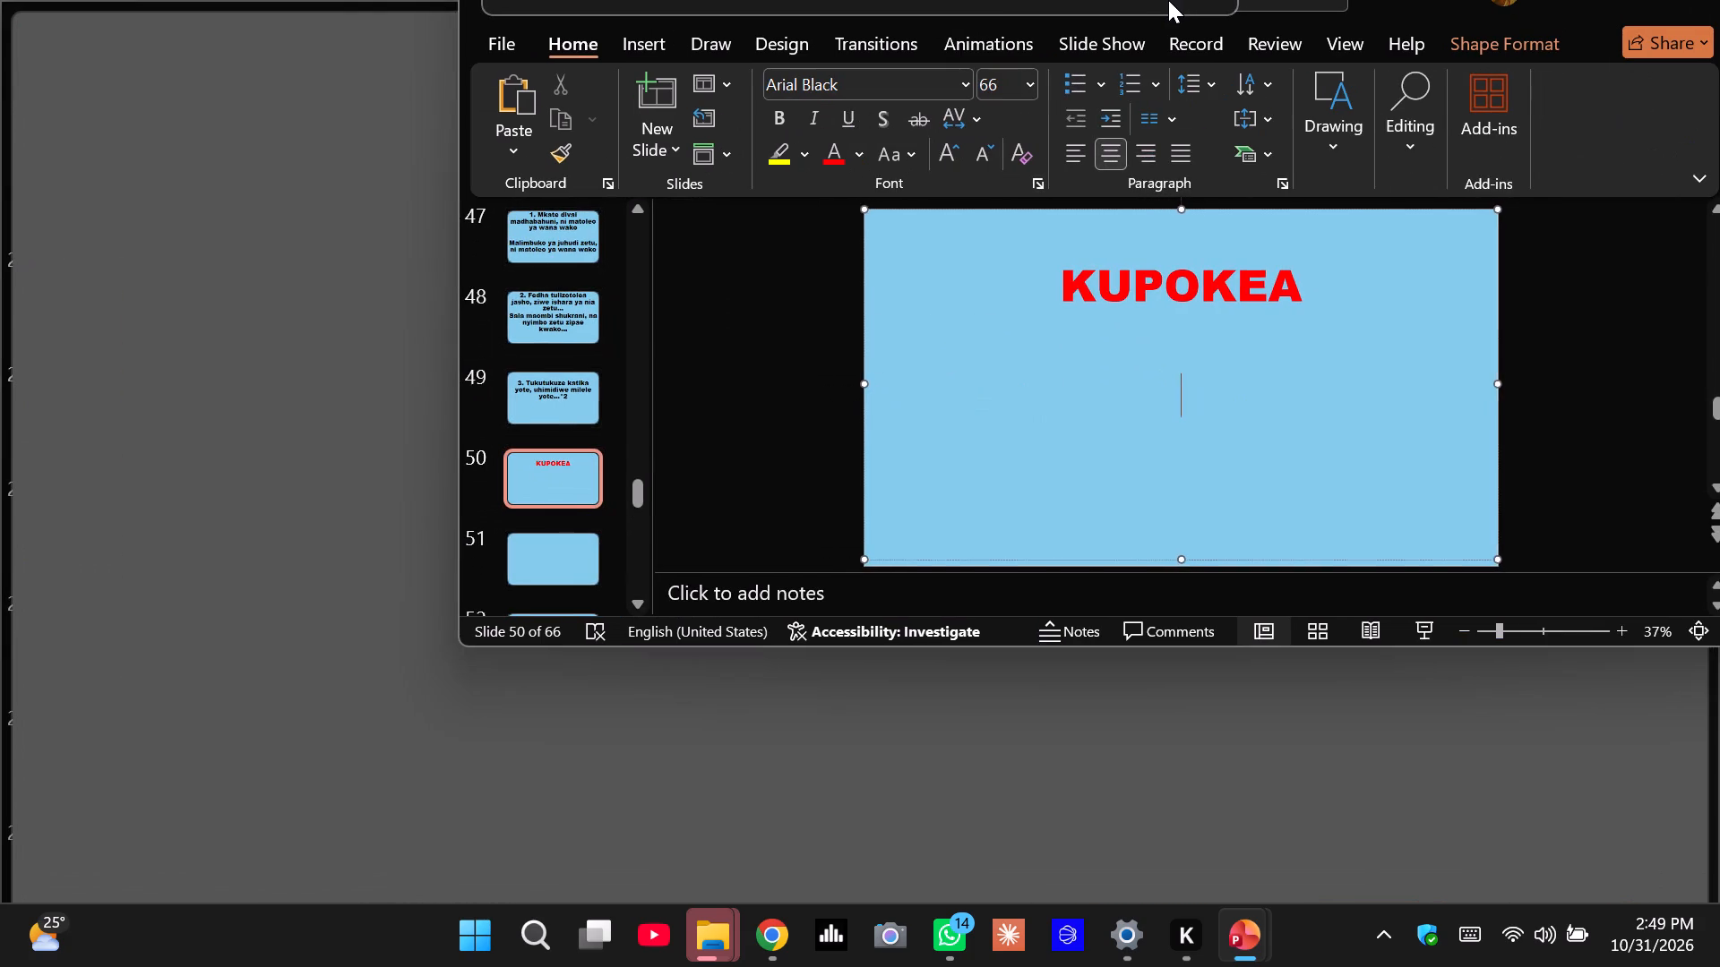
left_click_drag(1168, 0, 722, 0)
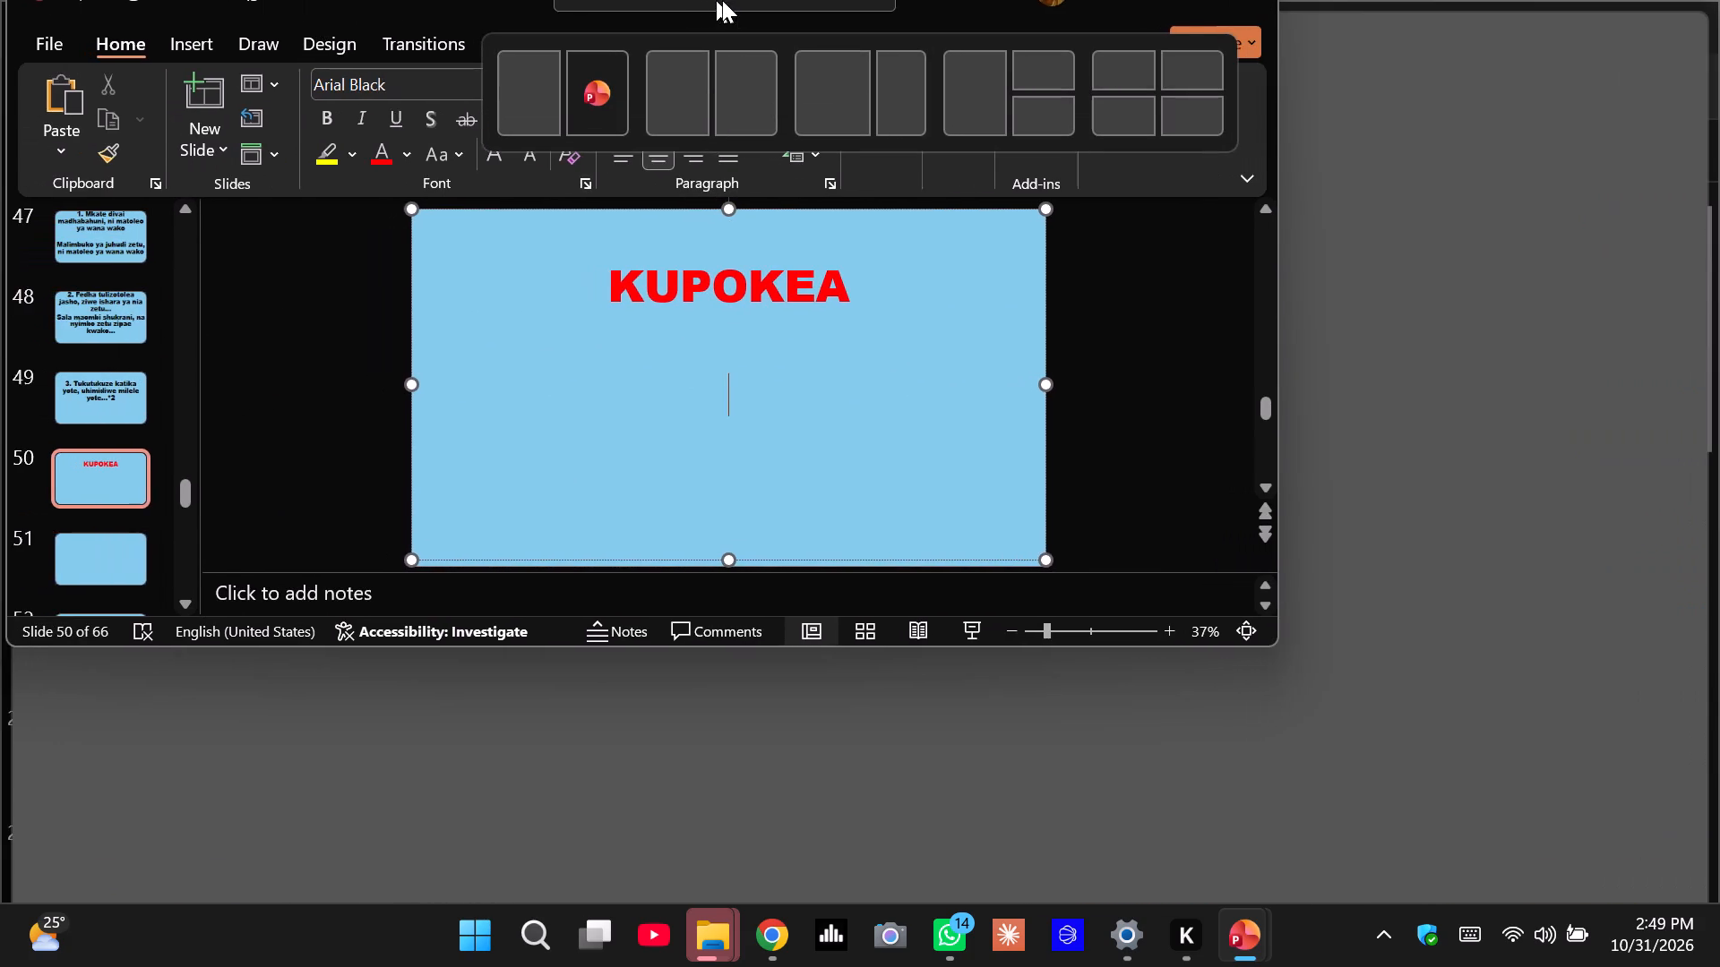
left_click_drag(722, 0, 686, 38)
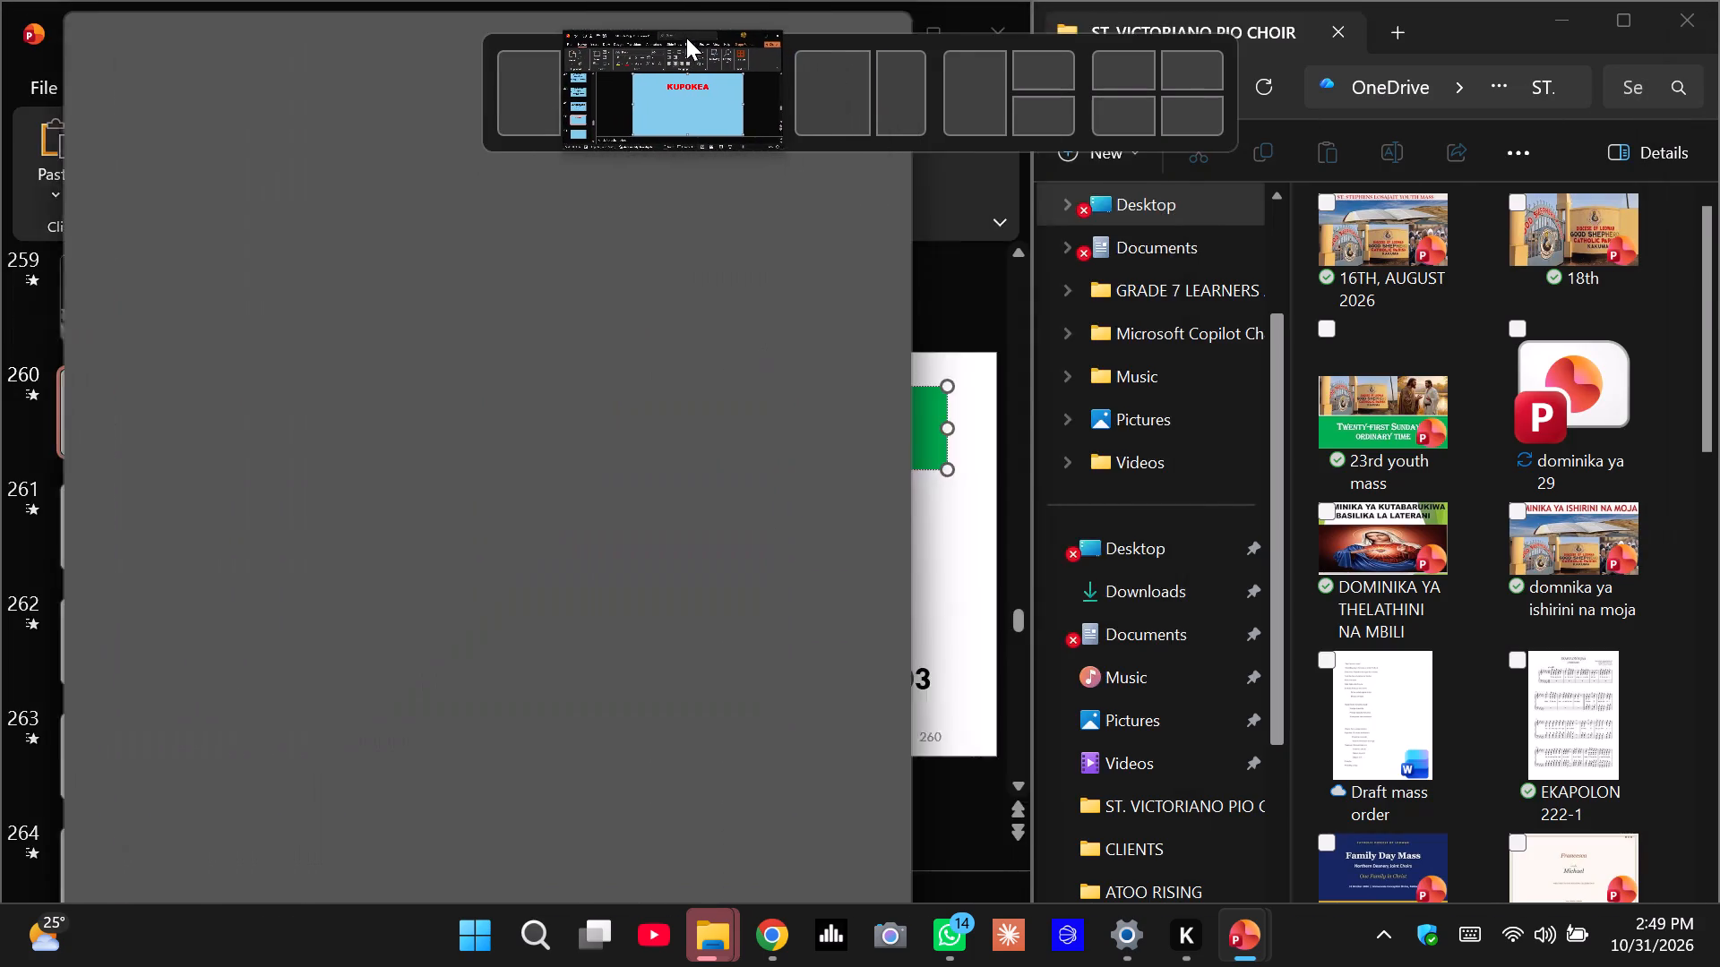
left_click_drag(686, 38, 675, 30)
left_click_drag(912, 39, 867, 0)
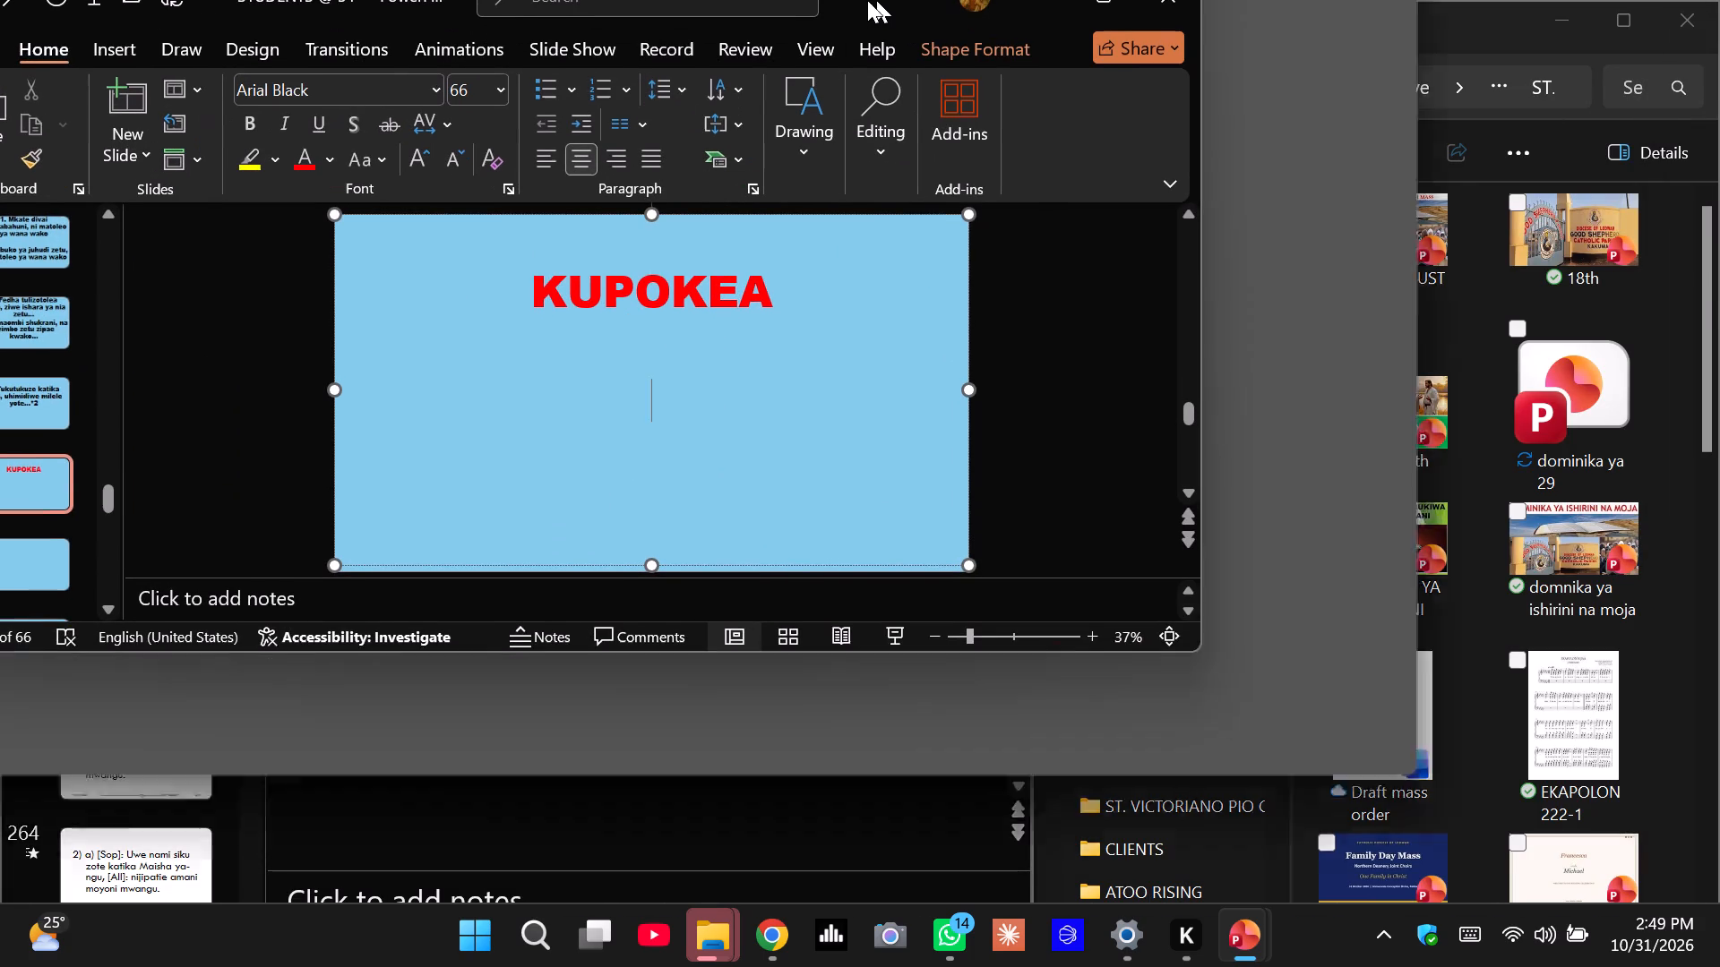
left_click_drag(867, 0, 764, 19)
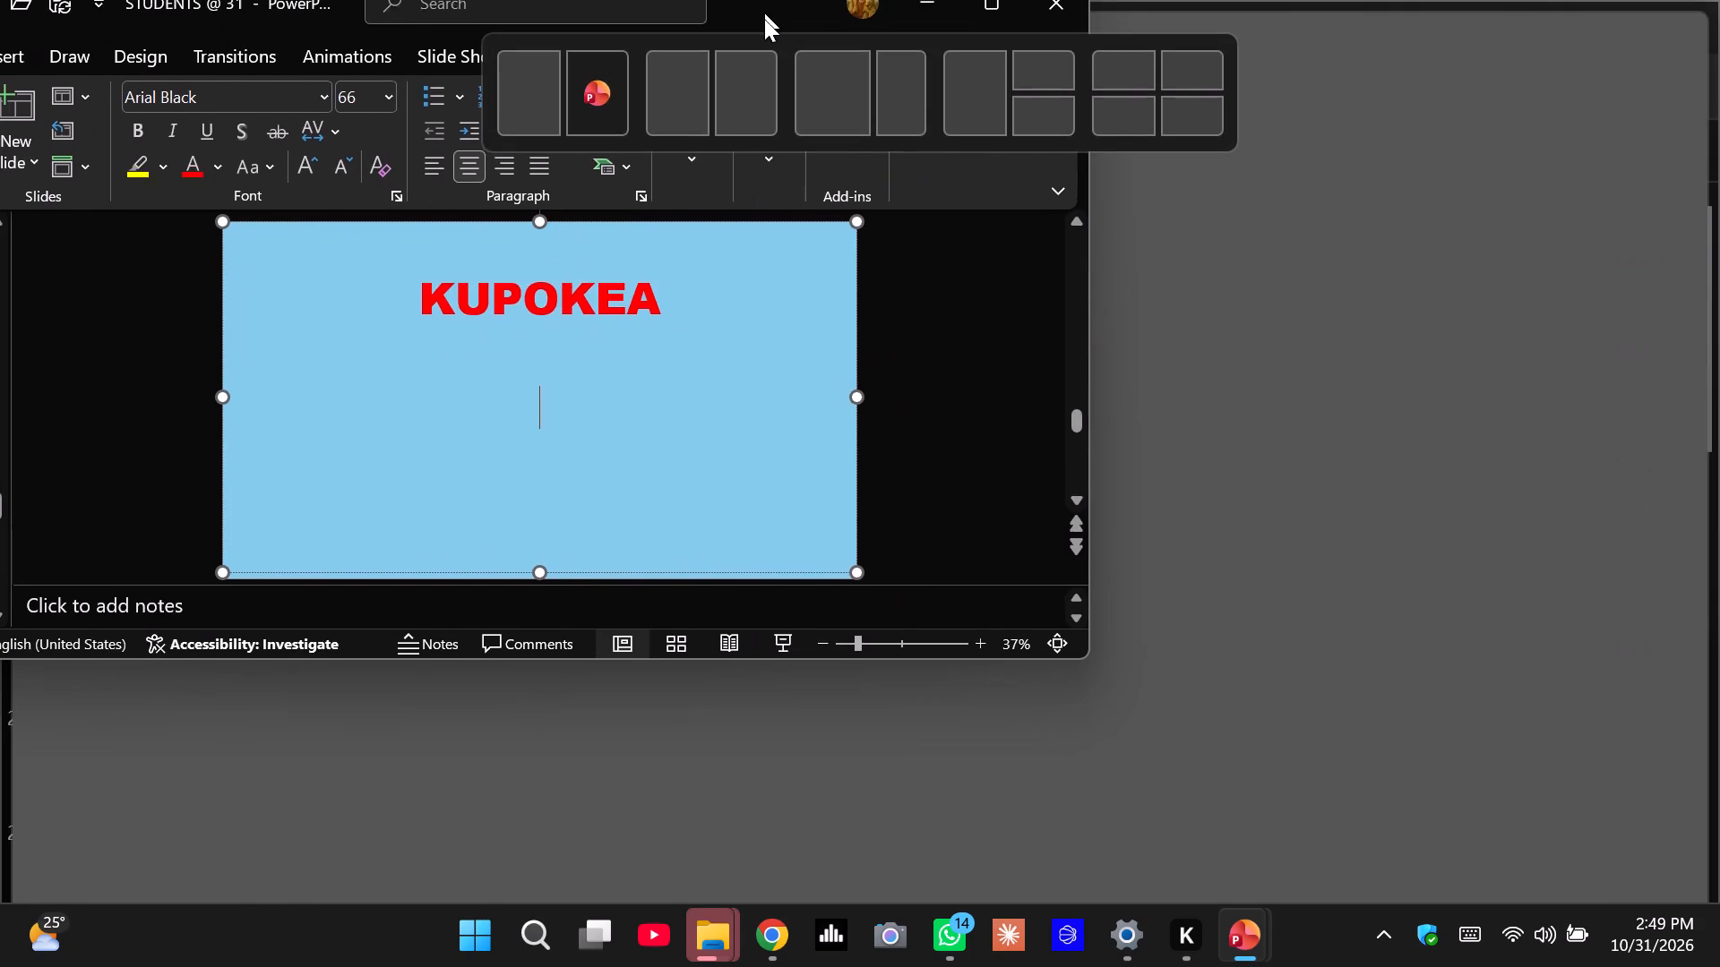
left_click_drag(764, 19, 692, 117)
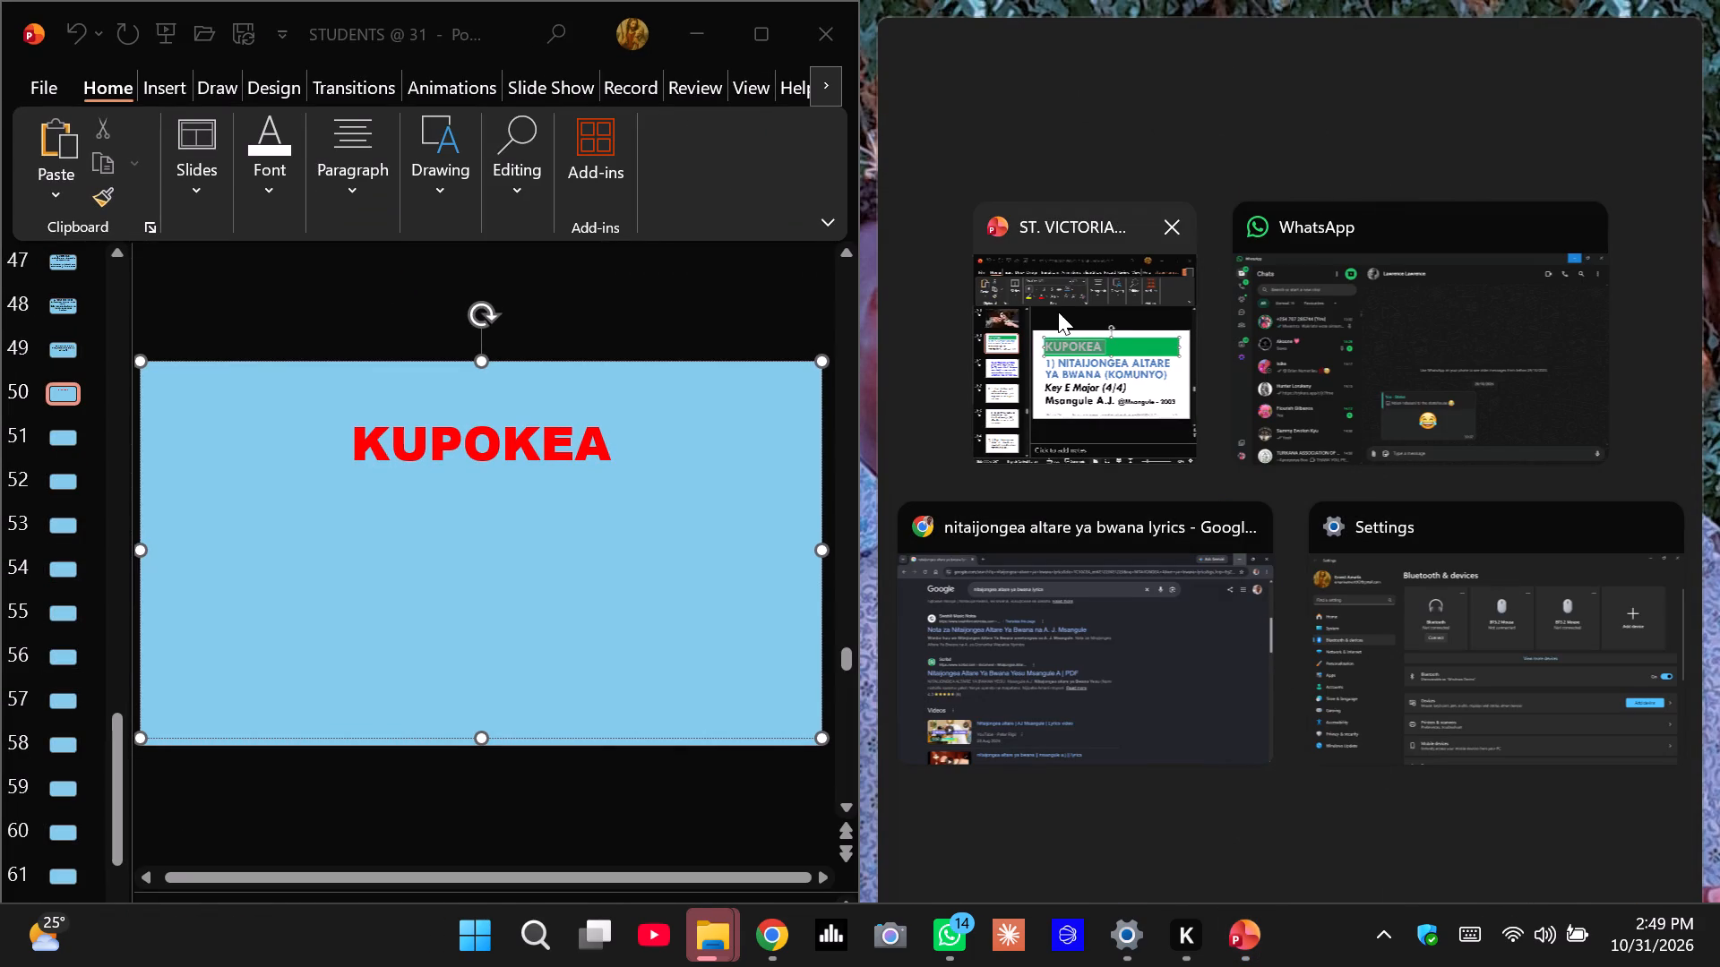
Place the MUUNGANO CHOIR presentation beside STUDENTS @ 31 and widen it until the two windows share the screen about equally.
left_click(1077, 330)
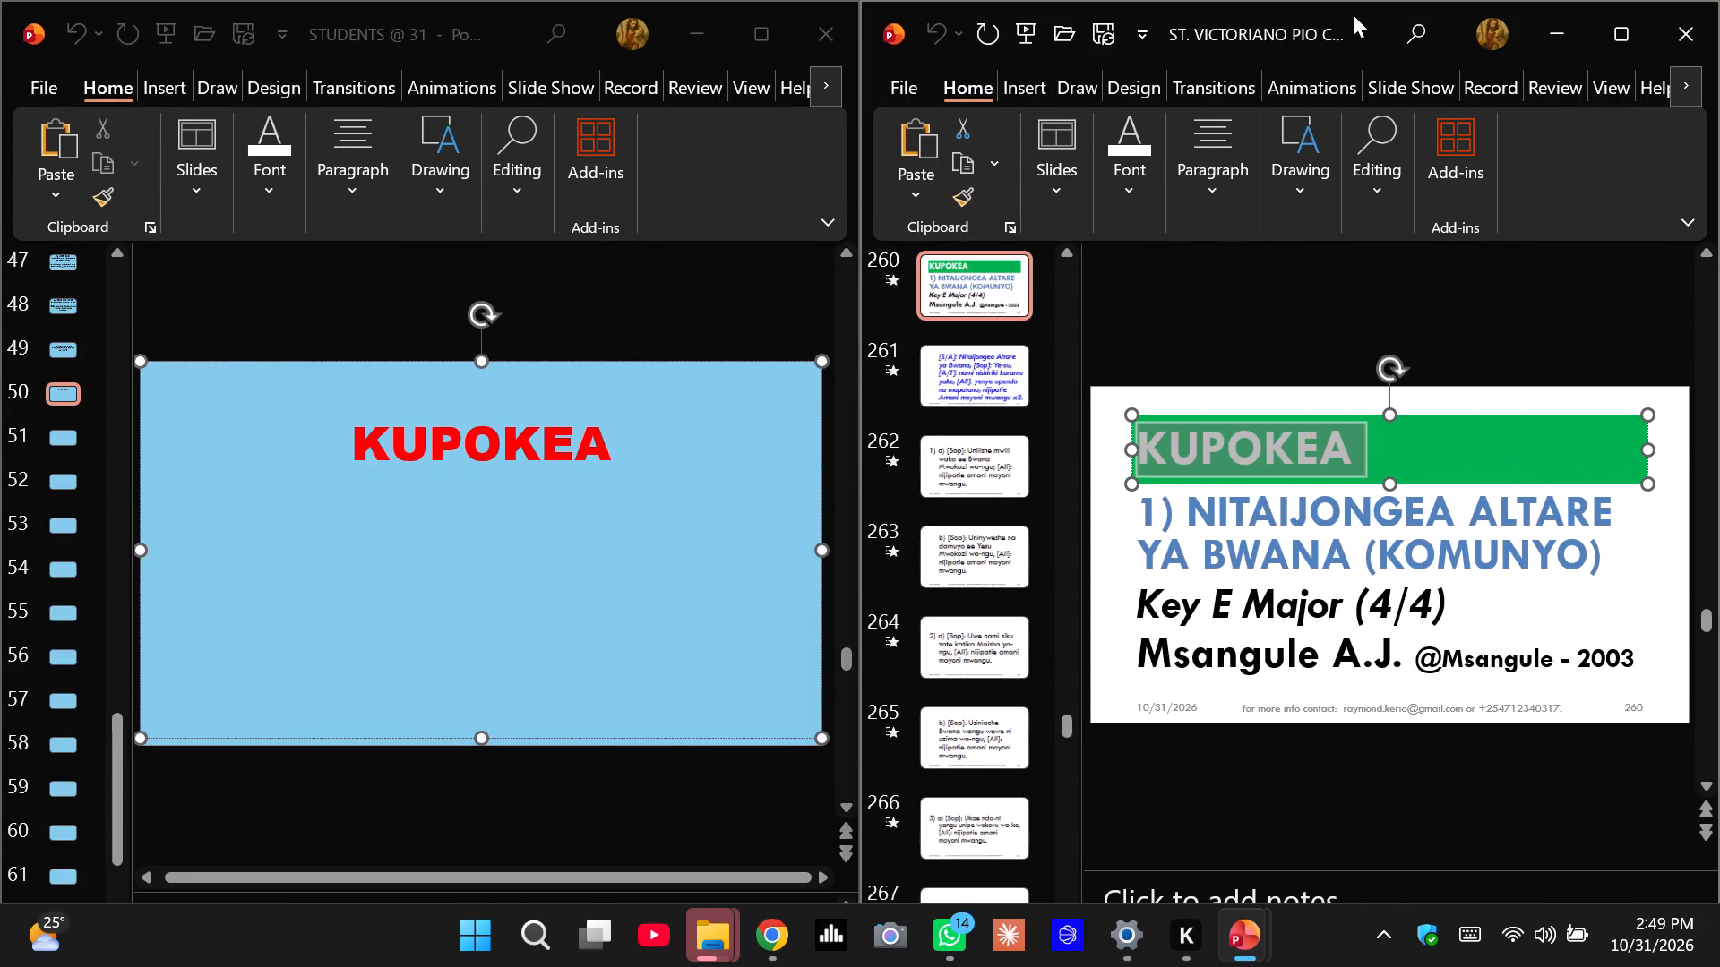
left_click_drag(1354, 12, 1273, 112)
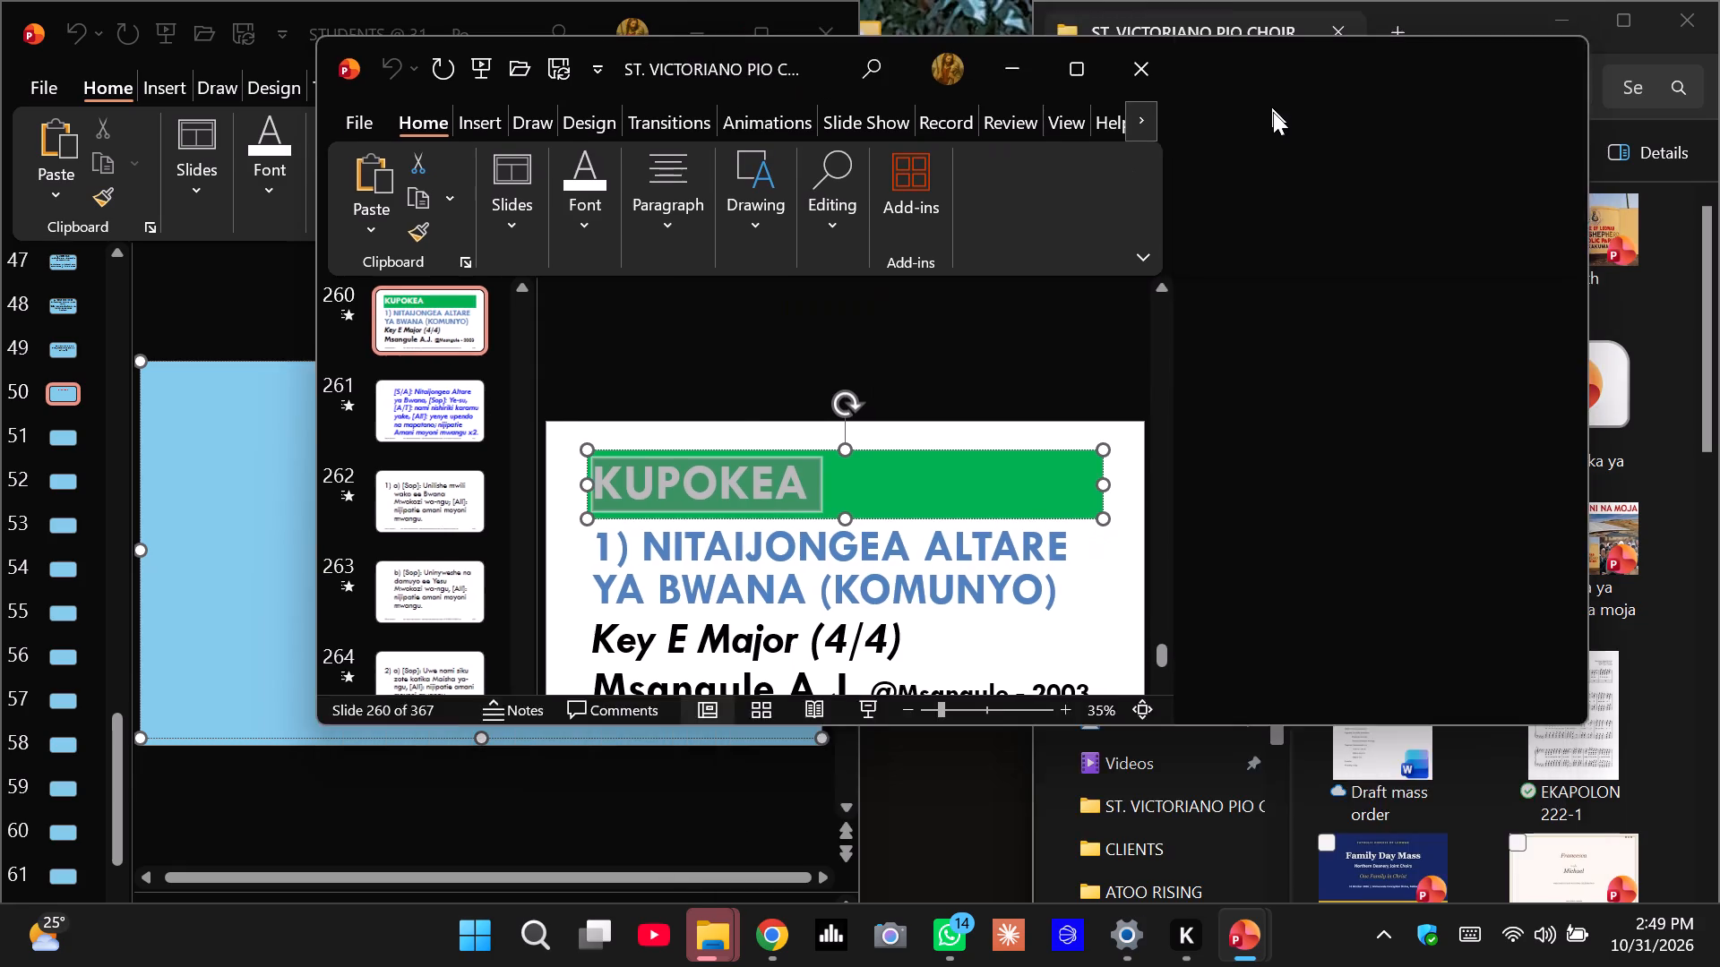
left_click_drag(1273, 112, 1307, 3)
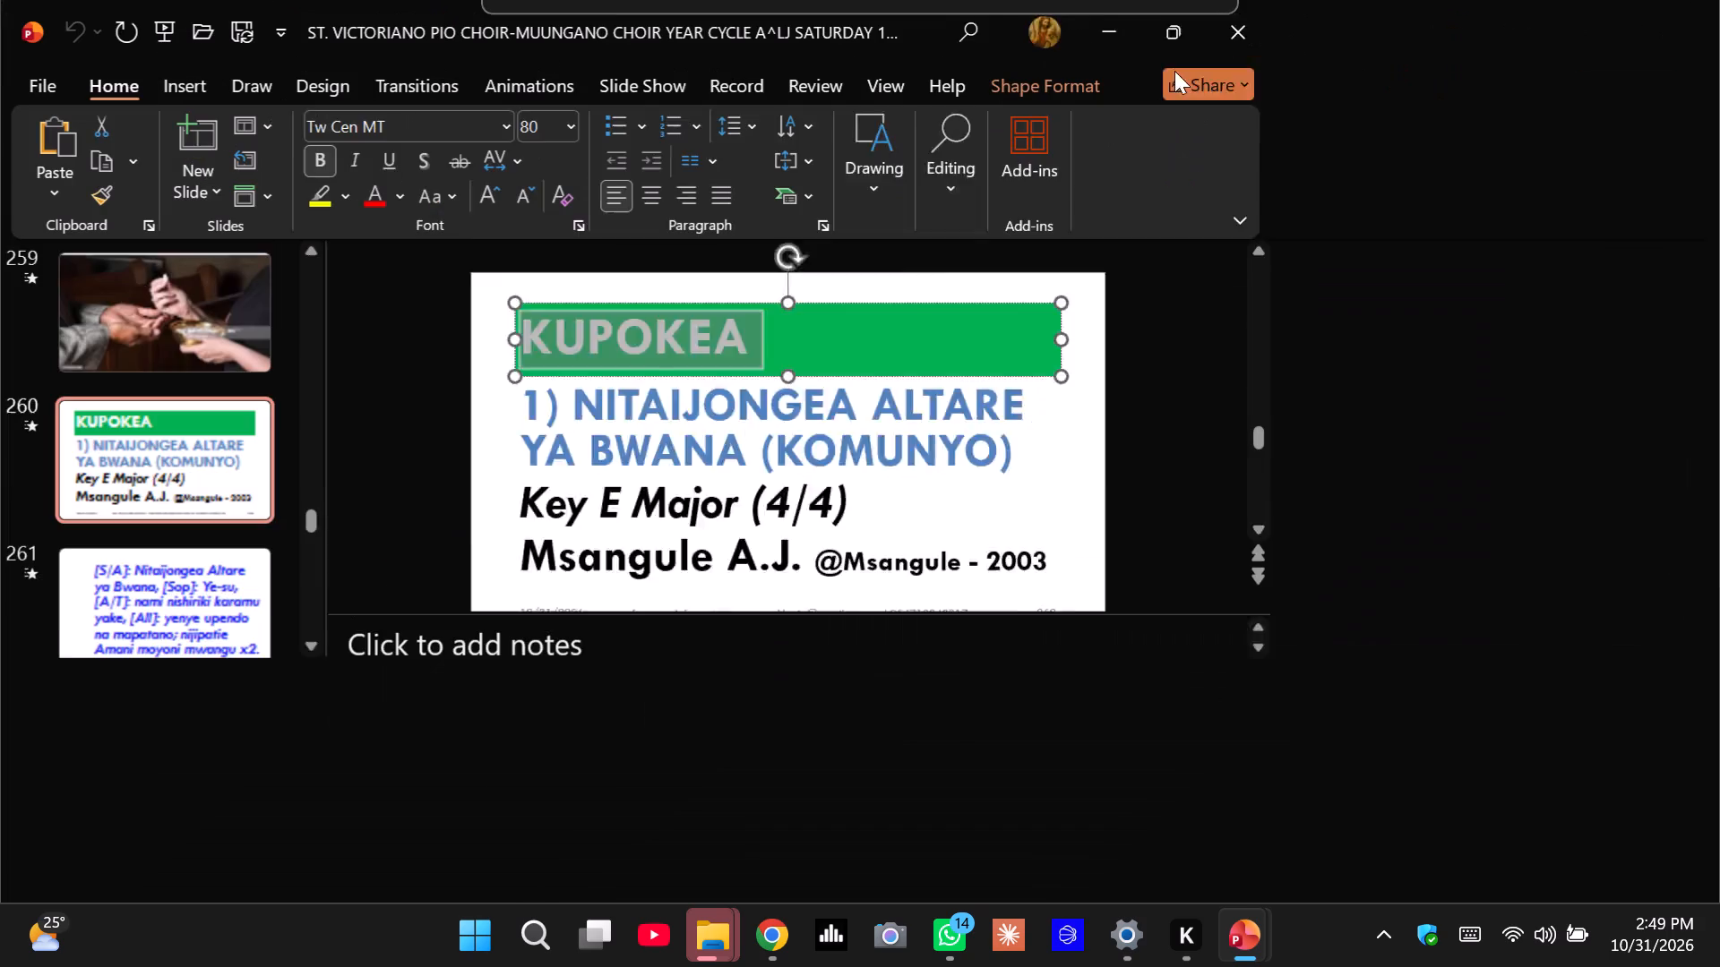
left_click_drag(1171, 20, 1018, 0)
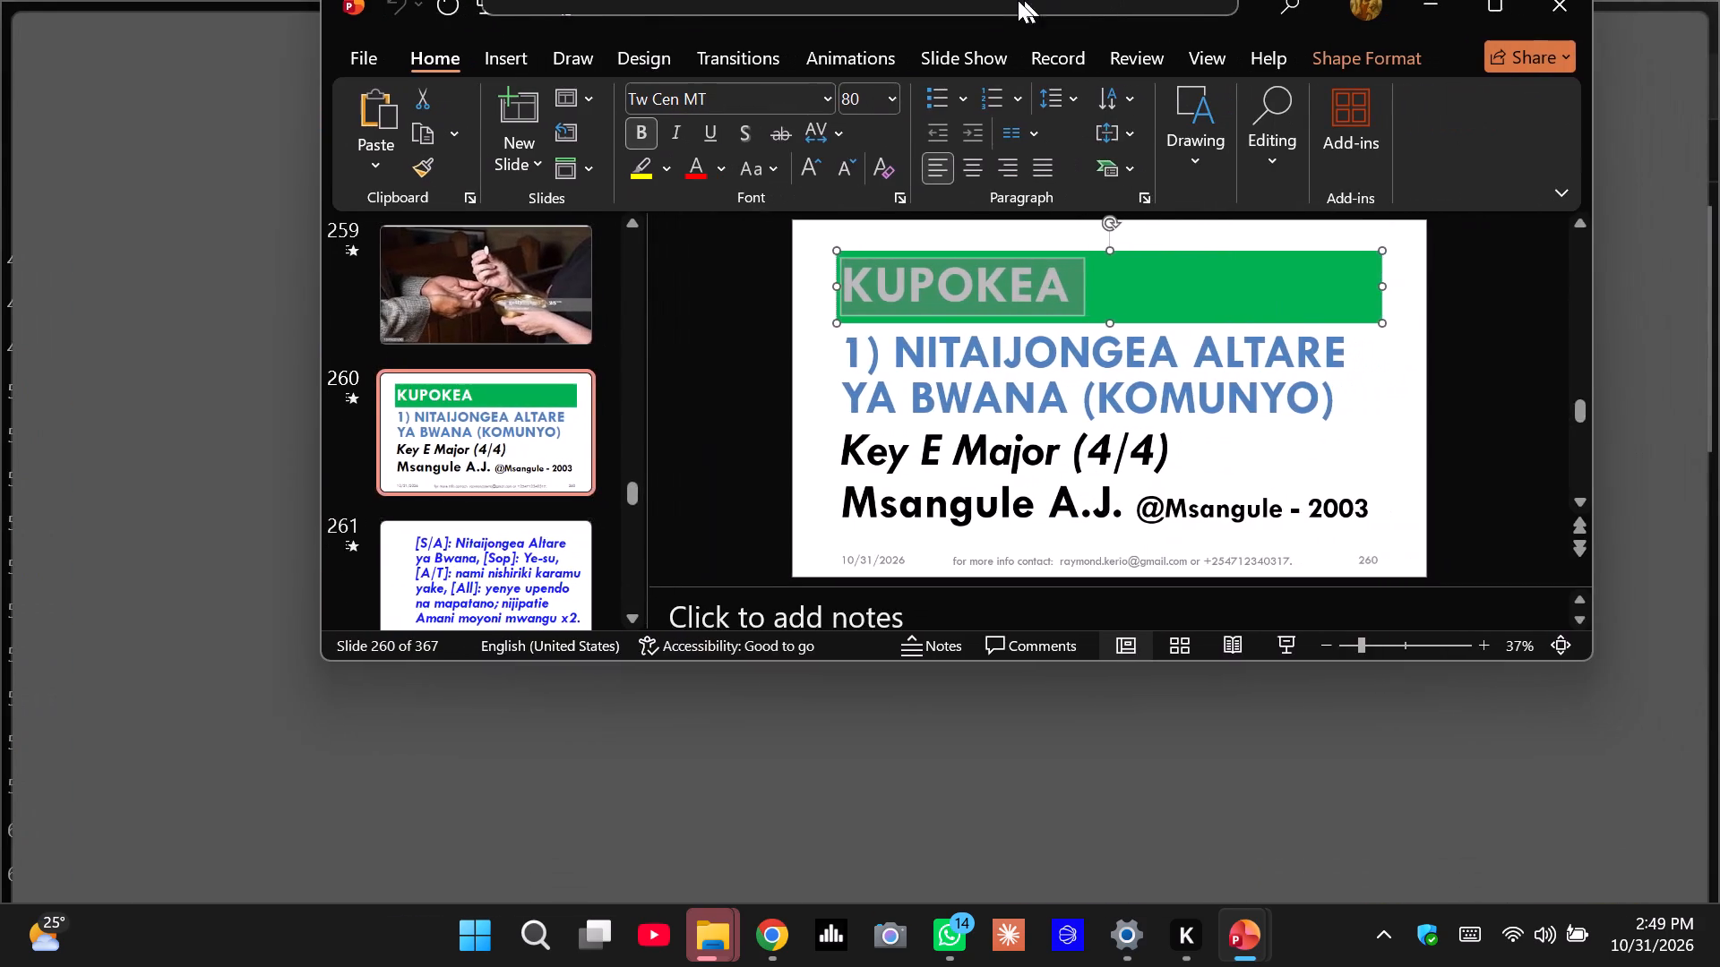
left_click_drag(1018, 0, 885, 52)
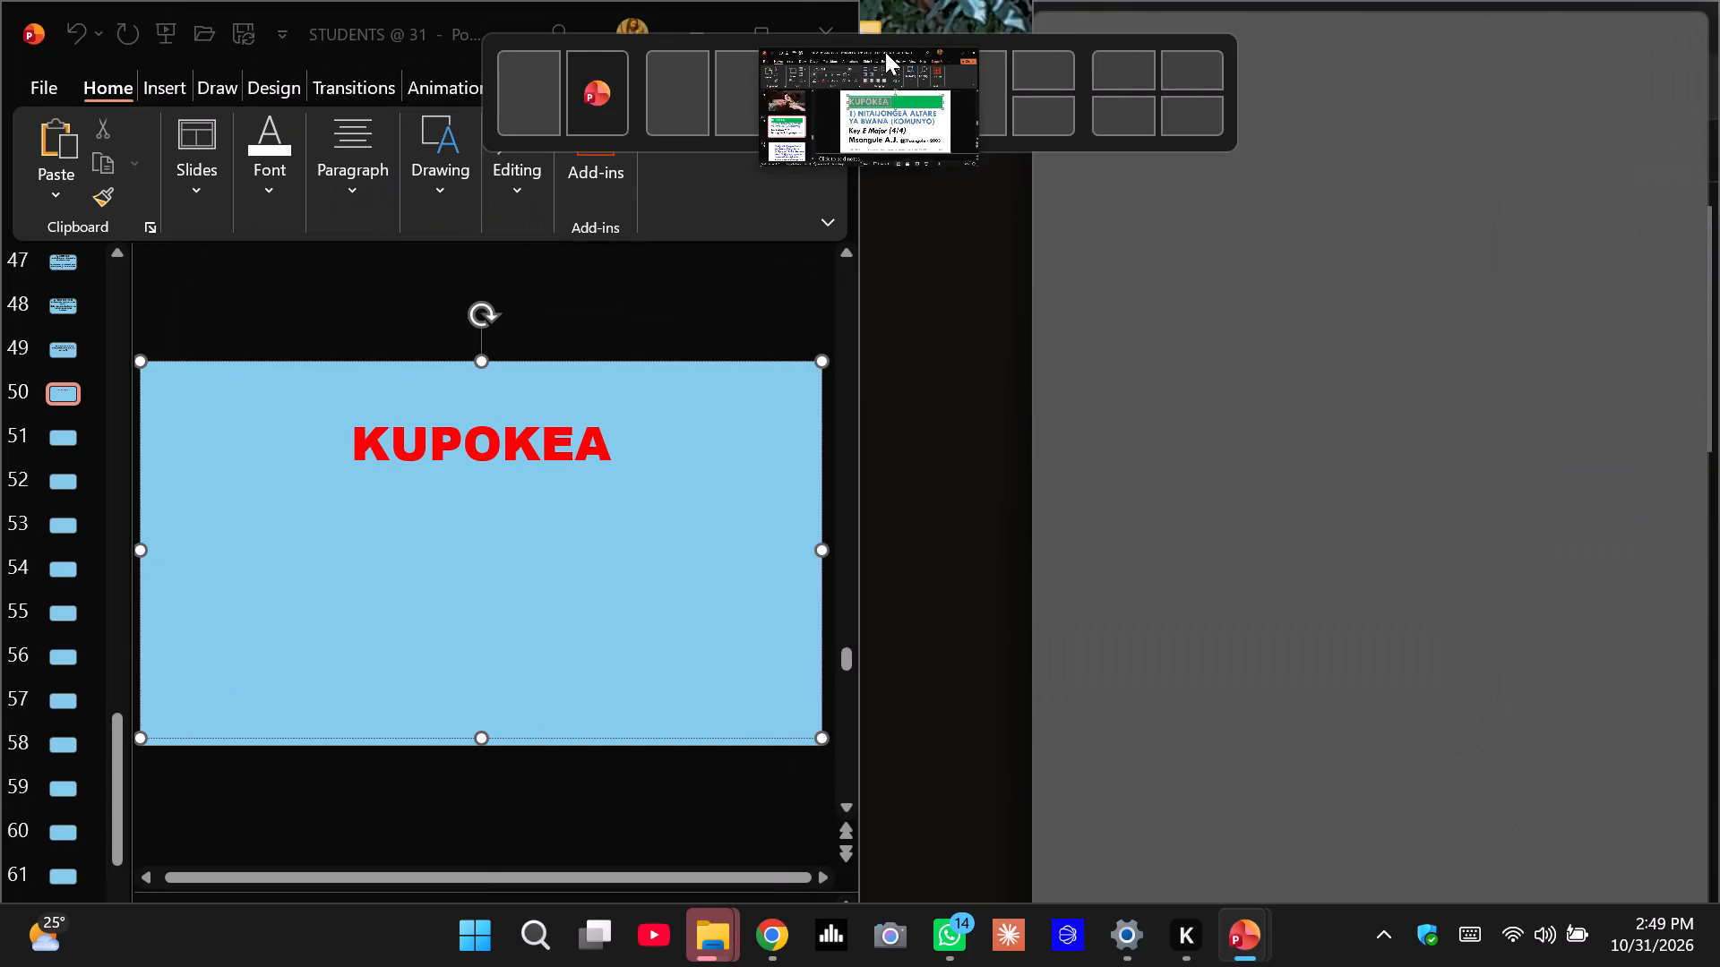
left_click_drag(885, 52, 875, 86)
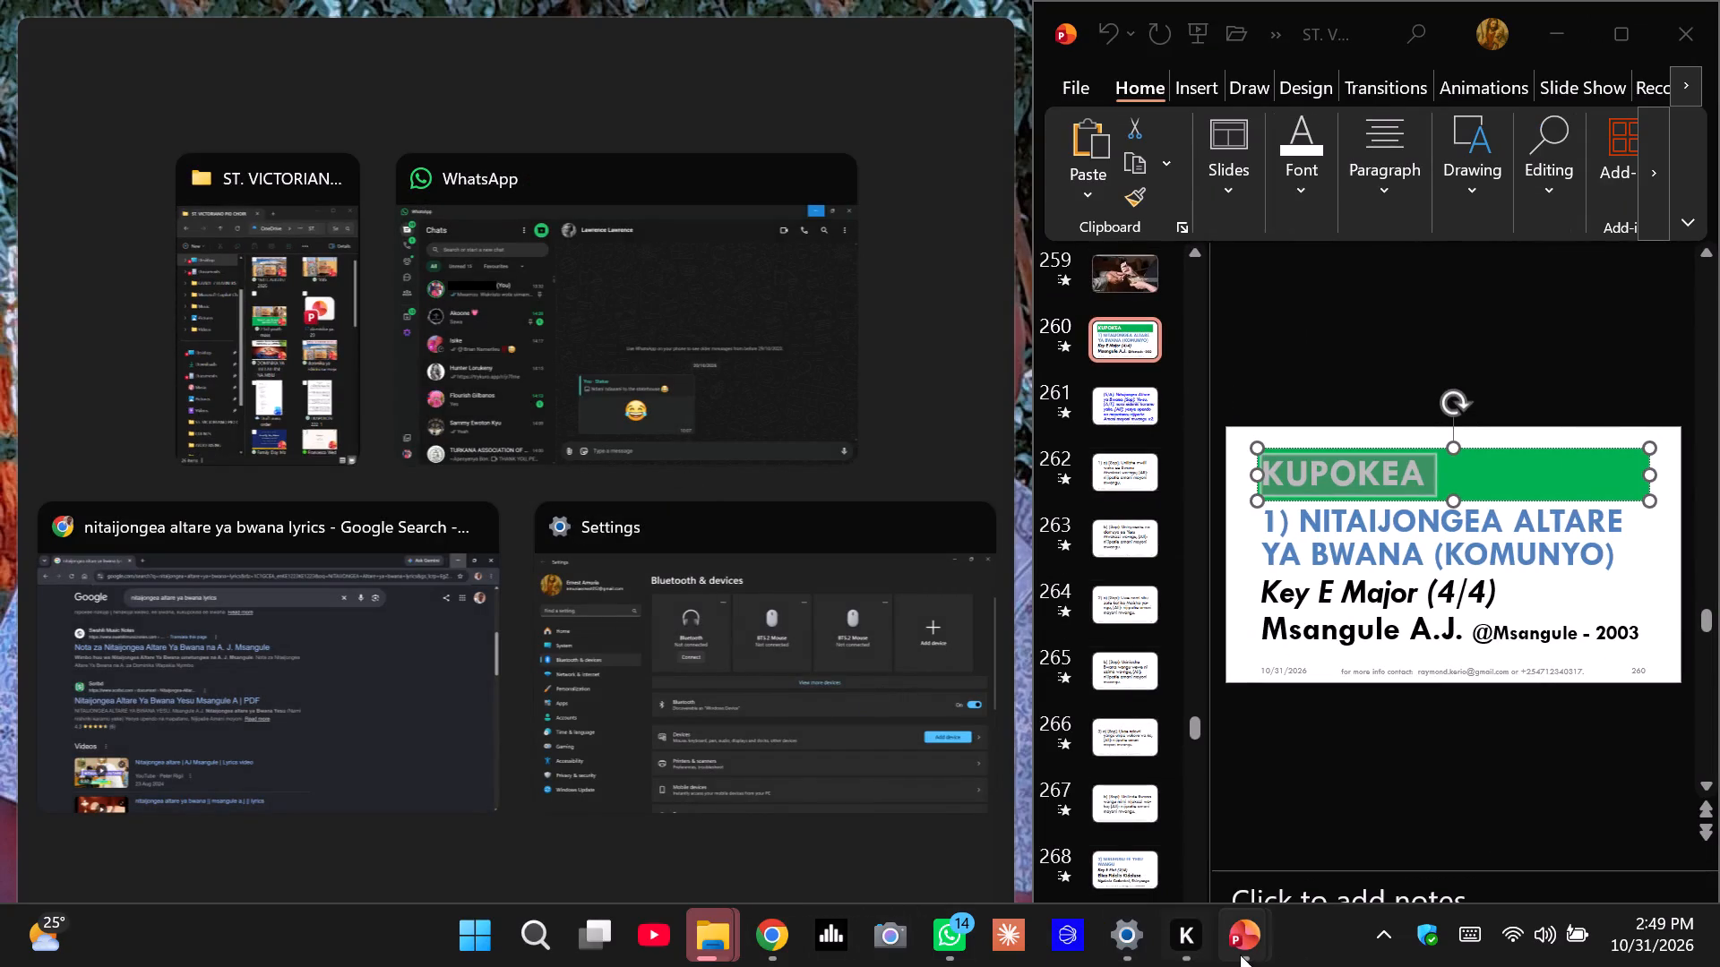
left_click(1150, 837)
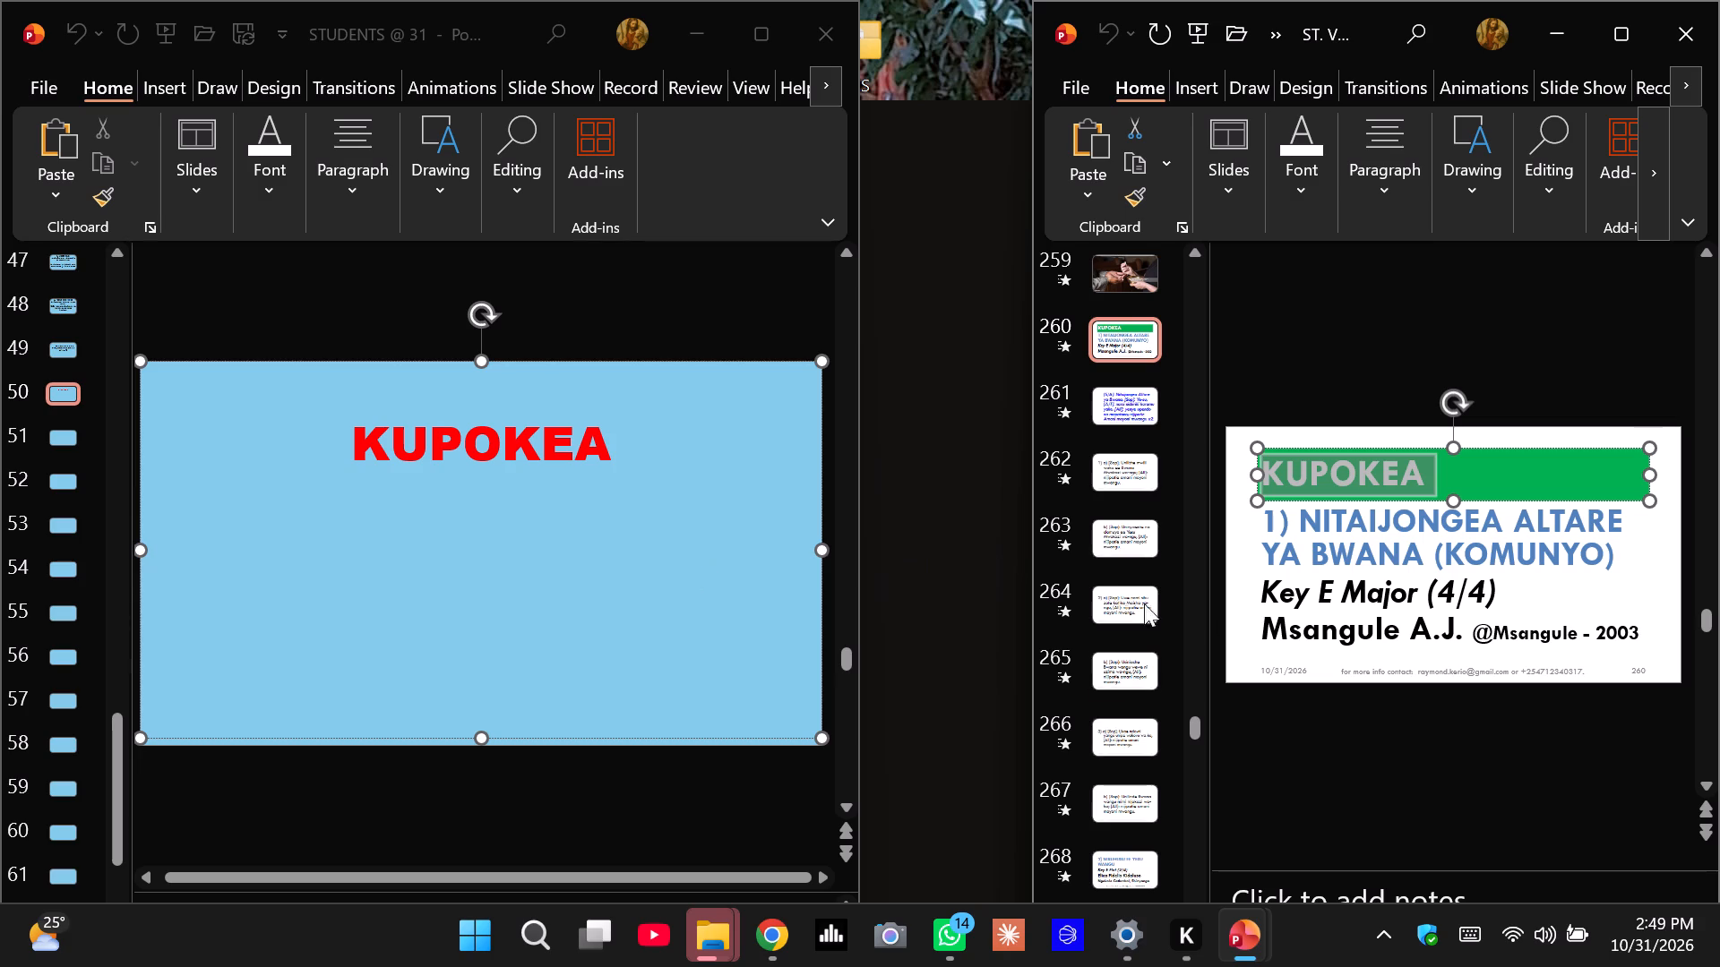
left_click_drag(1026, 578, 831, 610)
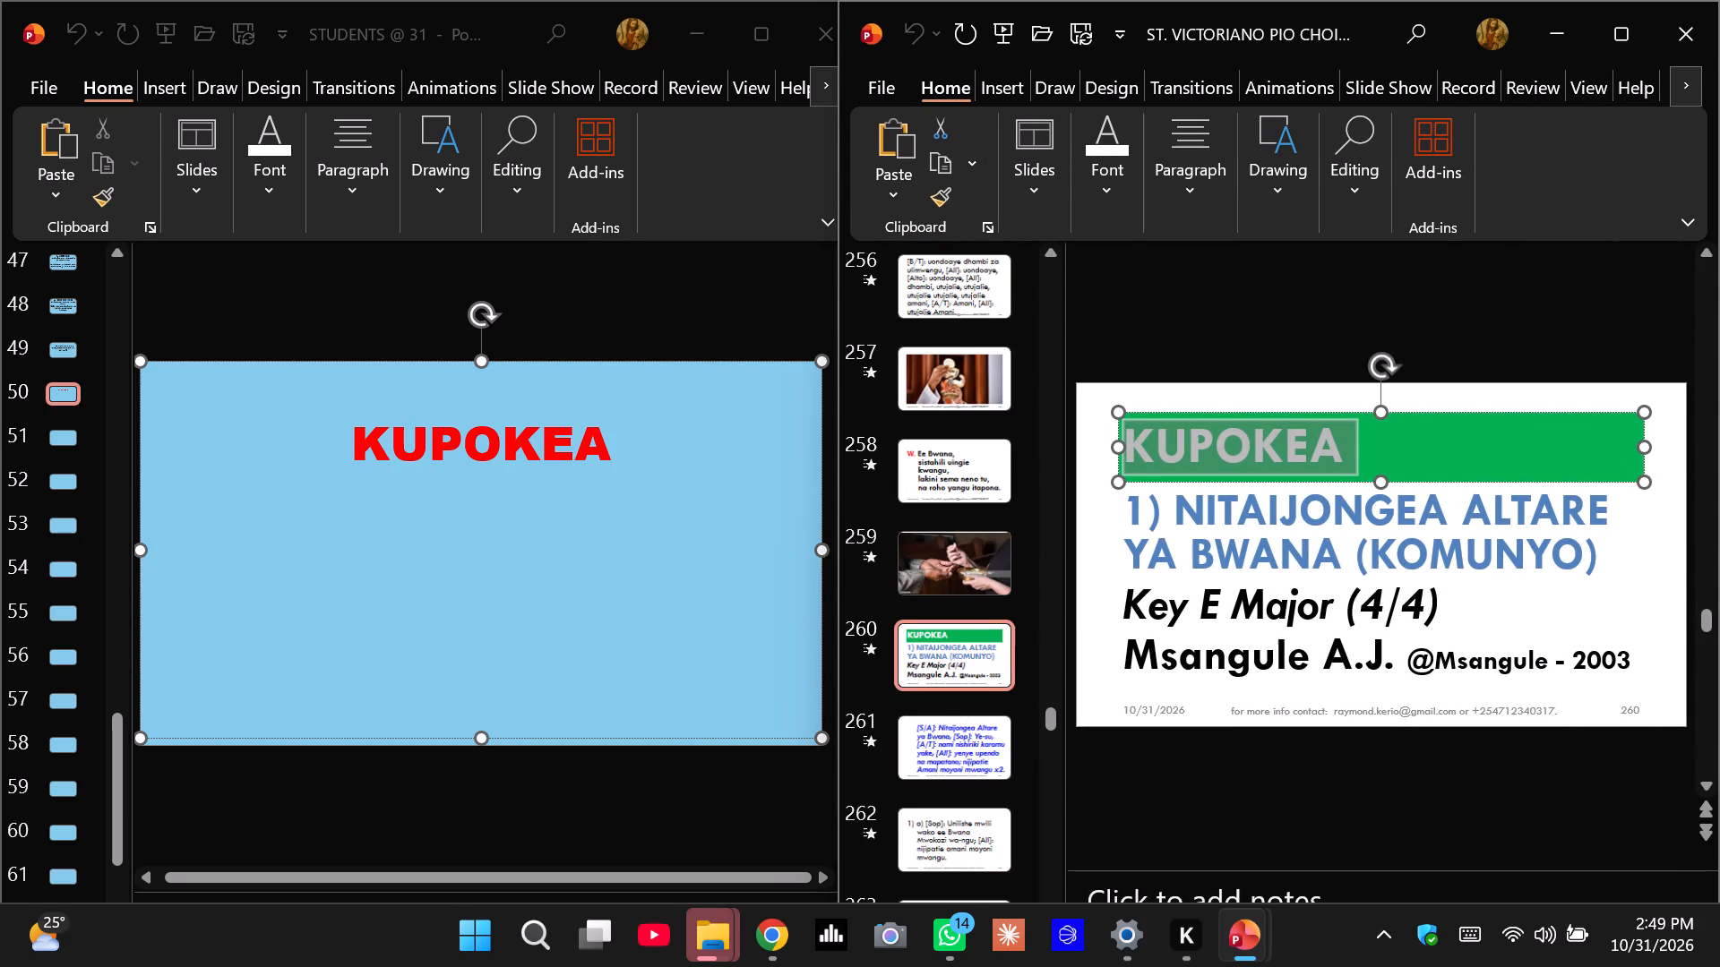
With slide 260 selected in the MUUNGANO CHOIR presentation, place the text cursor below the KUPOKEA heading on slide 50 of STUDENTS @ 31.
left_click(1229, 577)
left_click(968, 662)
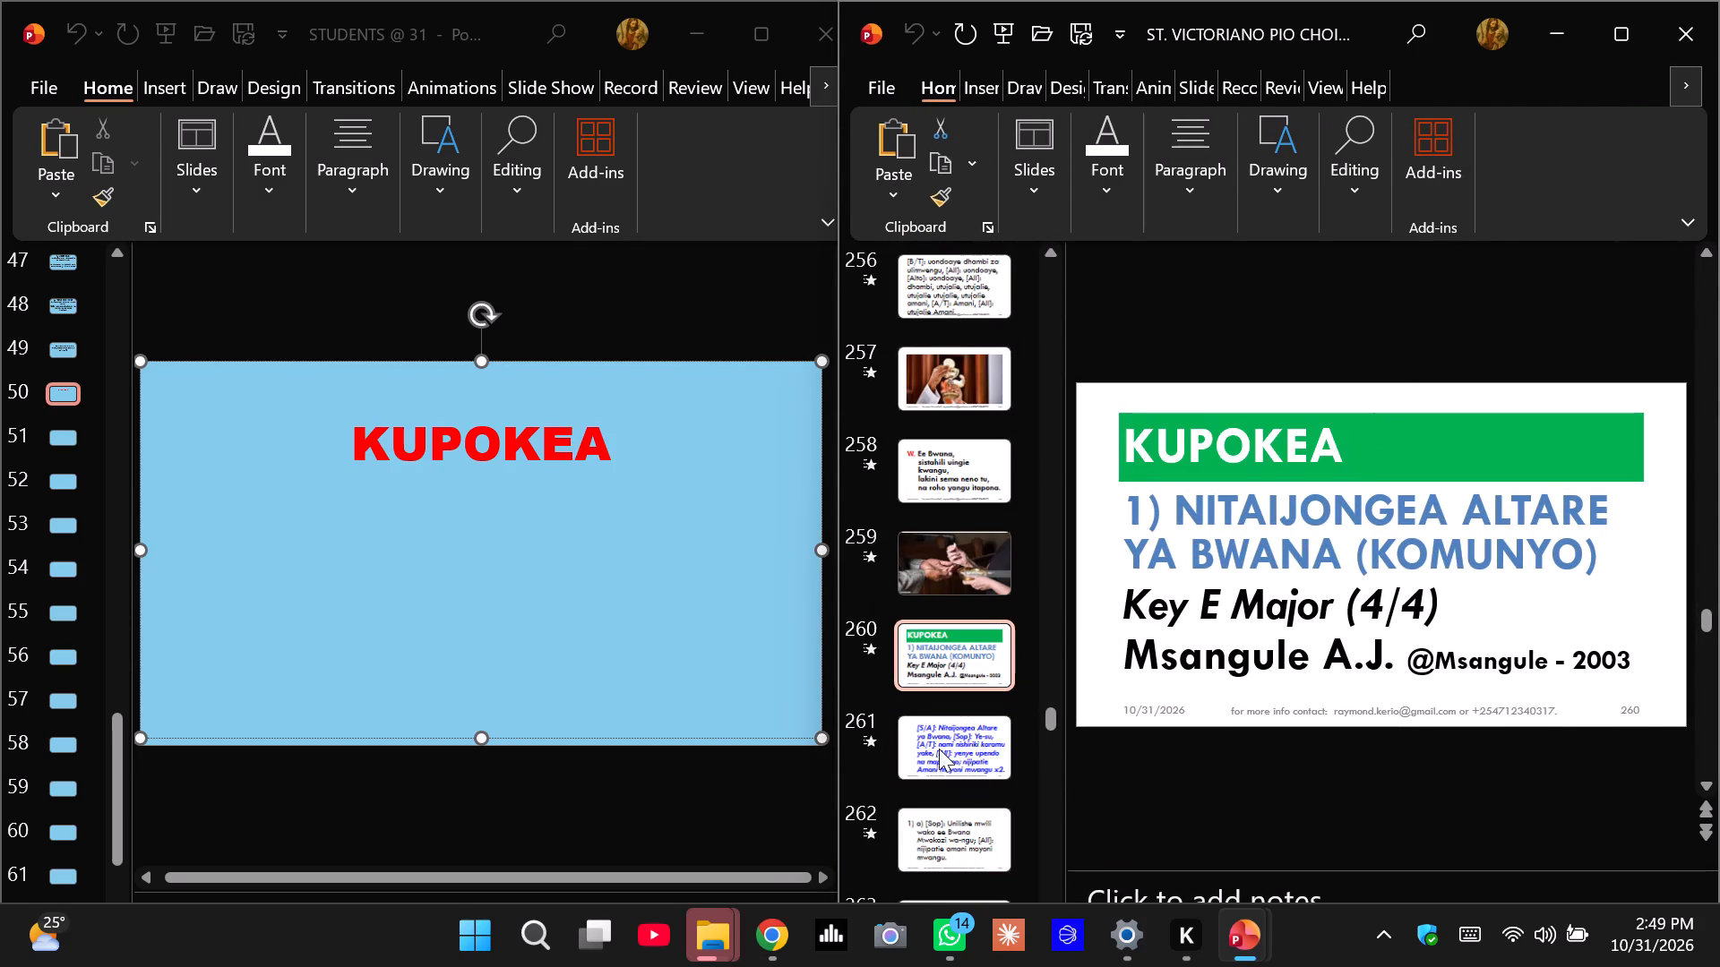
left_click(48, 429)
left_click(384, 499)
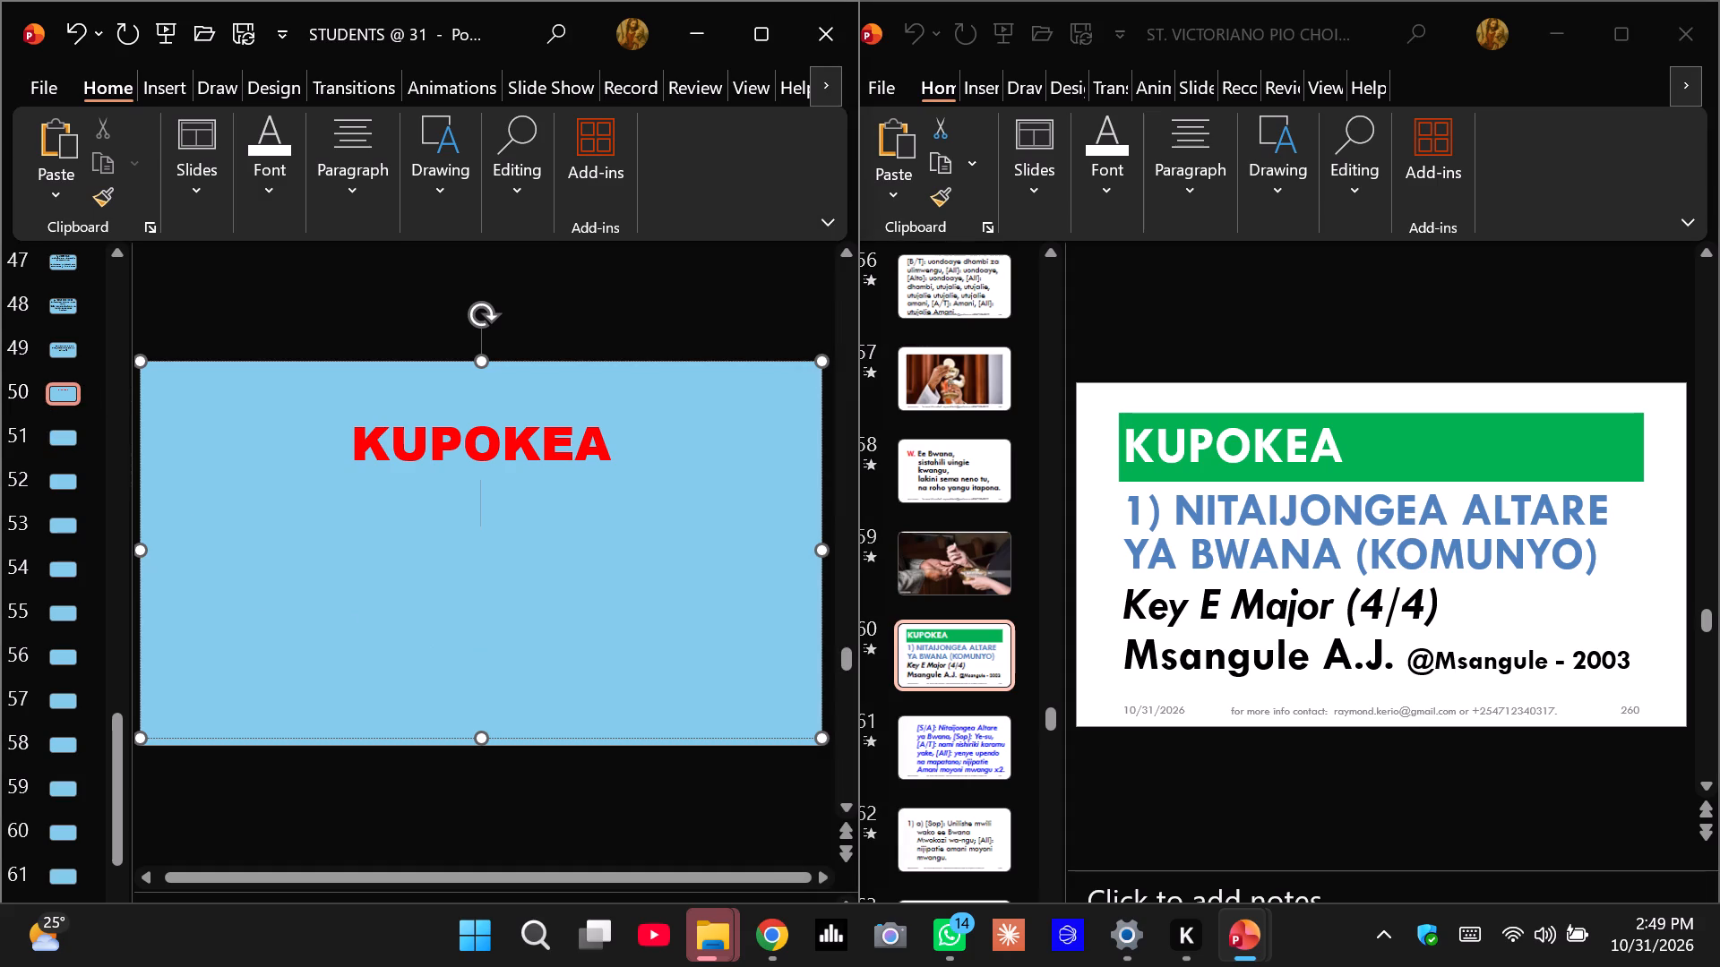
Add the title NITAIJONGEA ALTARE beneath KUPOKEA on slide 50, leaving a blank line between them.
type("NITAIJONGEA ALTARE")
key("space")
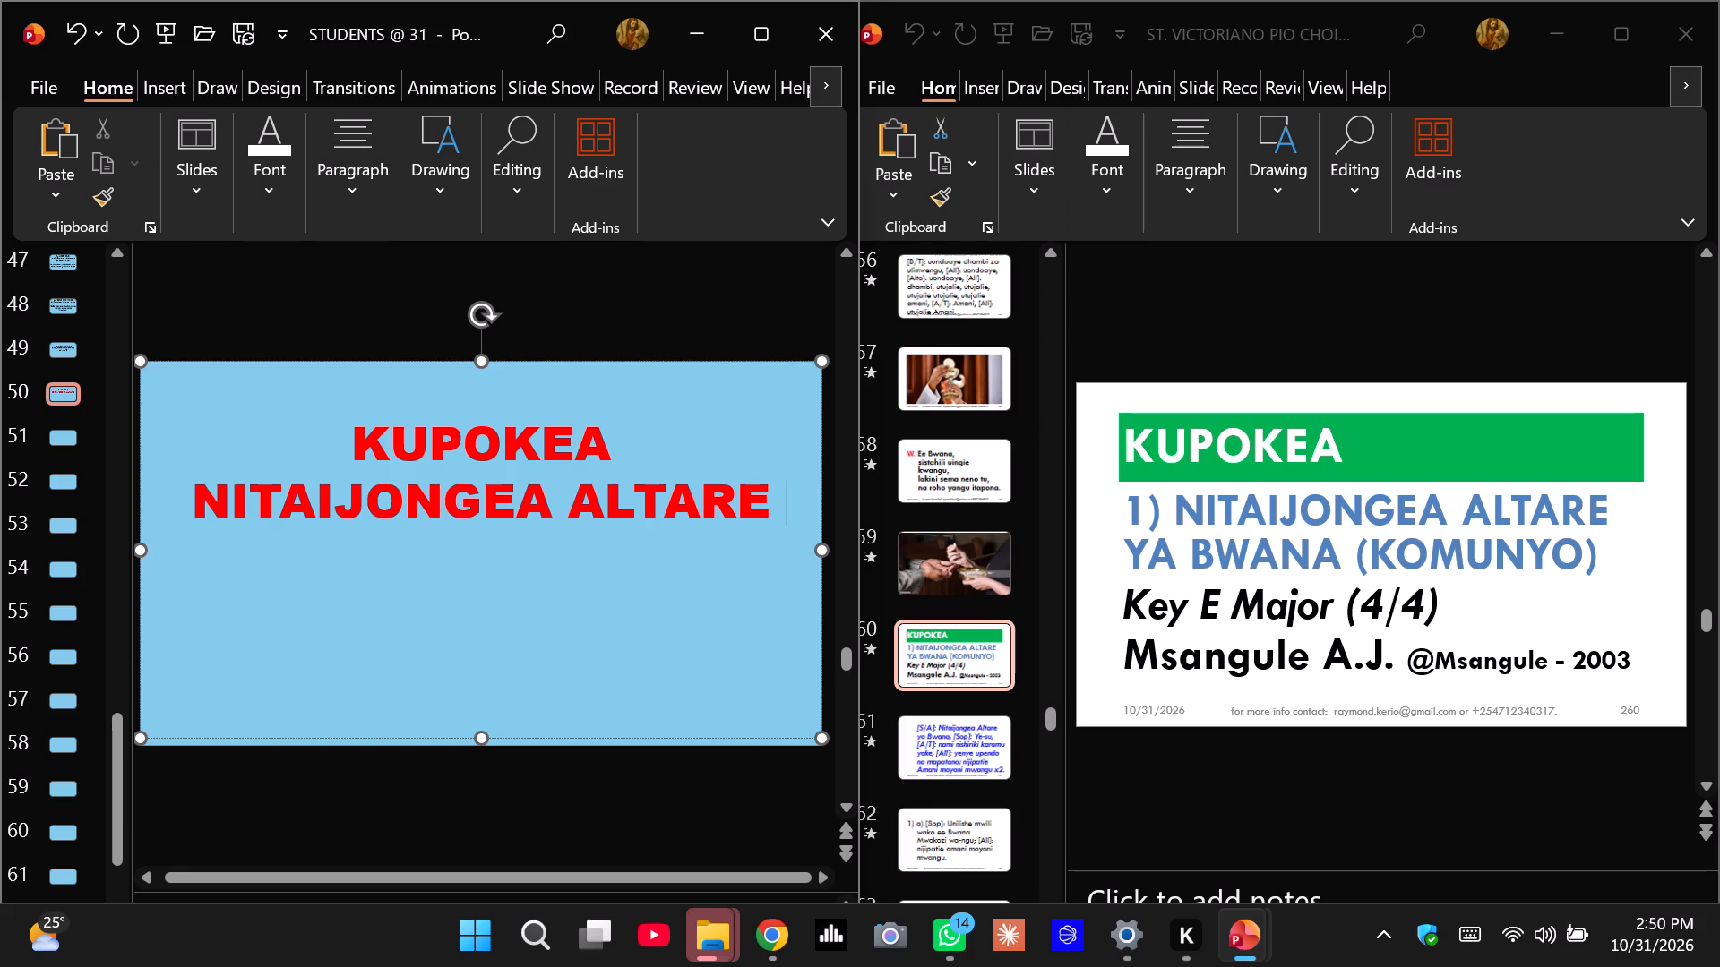
left_click(709, 449)
key("Return")
Colour the NITAIJONGEA ALTARE title line green.
left_click_drag(783, 588, 209, 595)
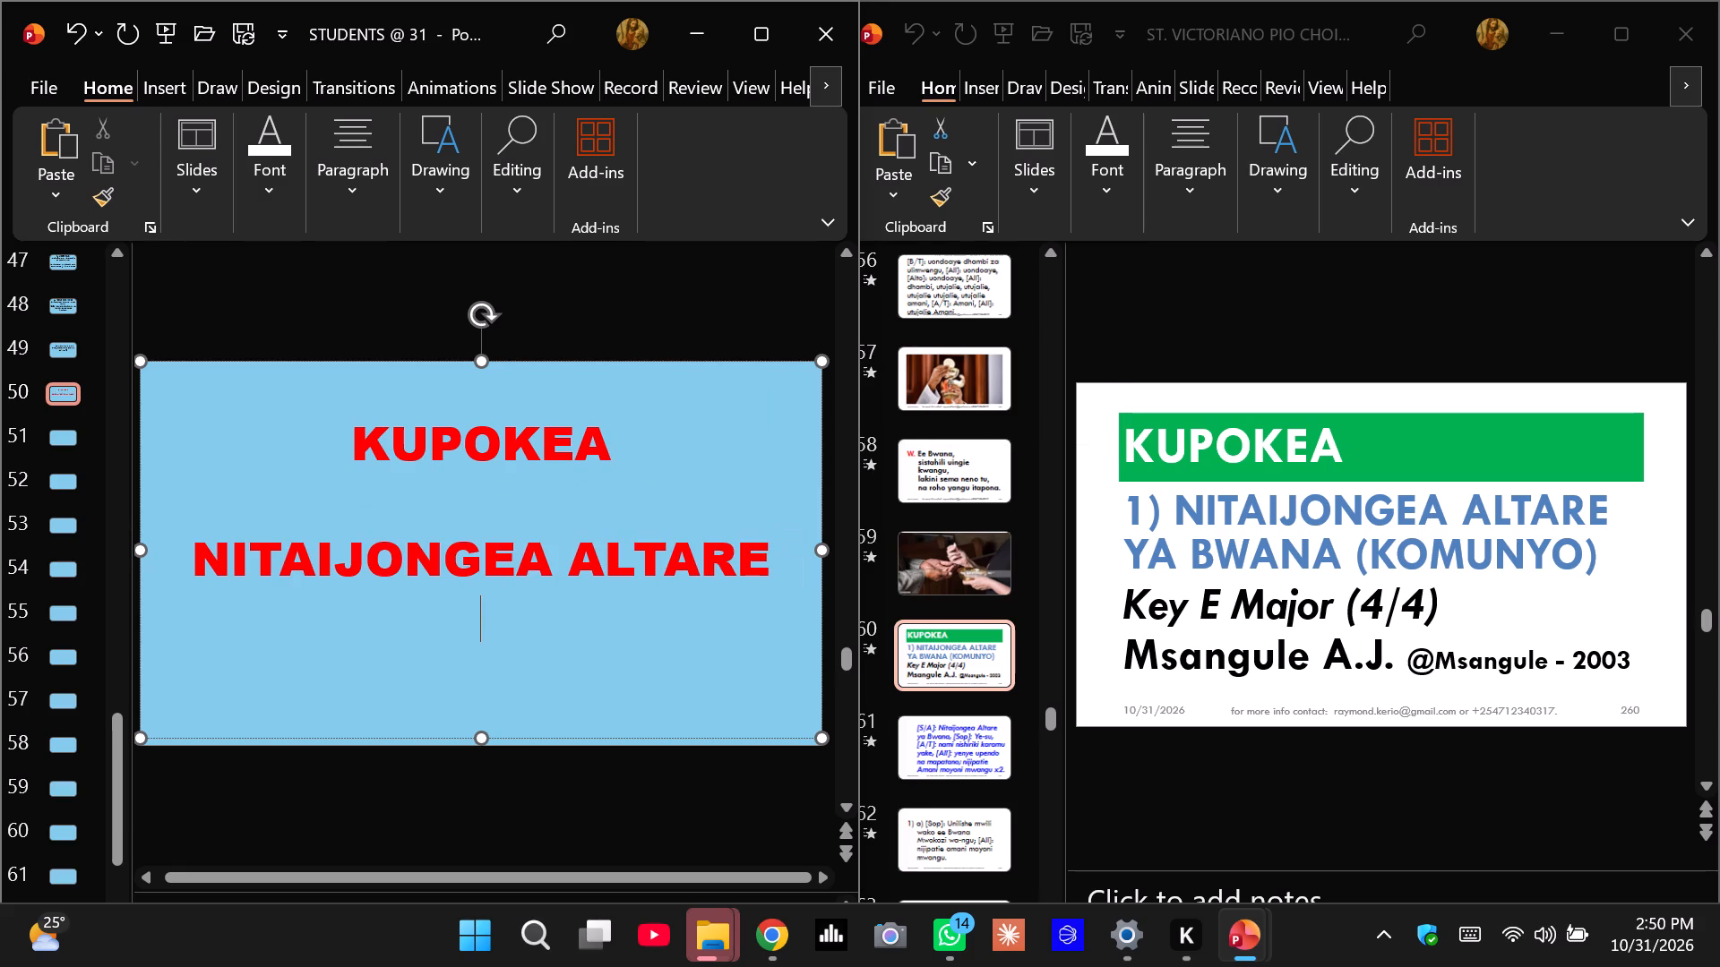
left_click_drag(209, 595, 173, 550)
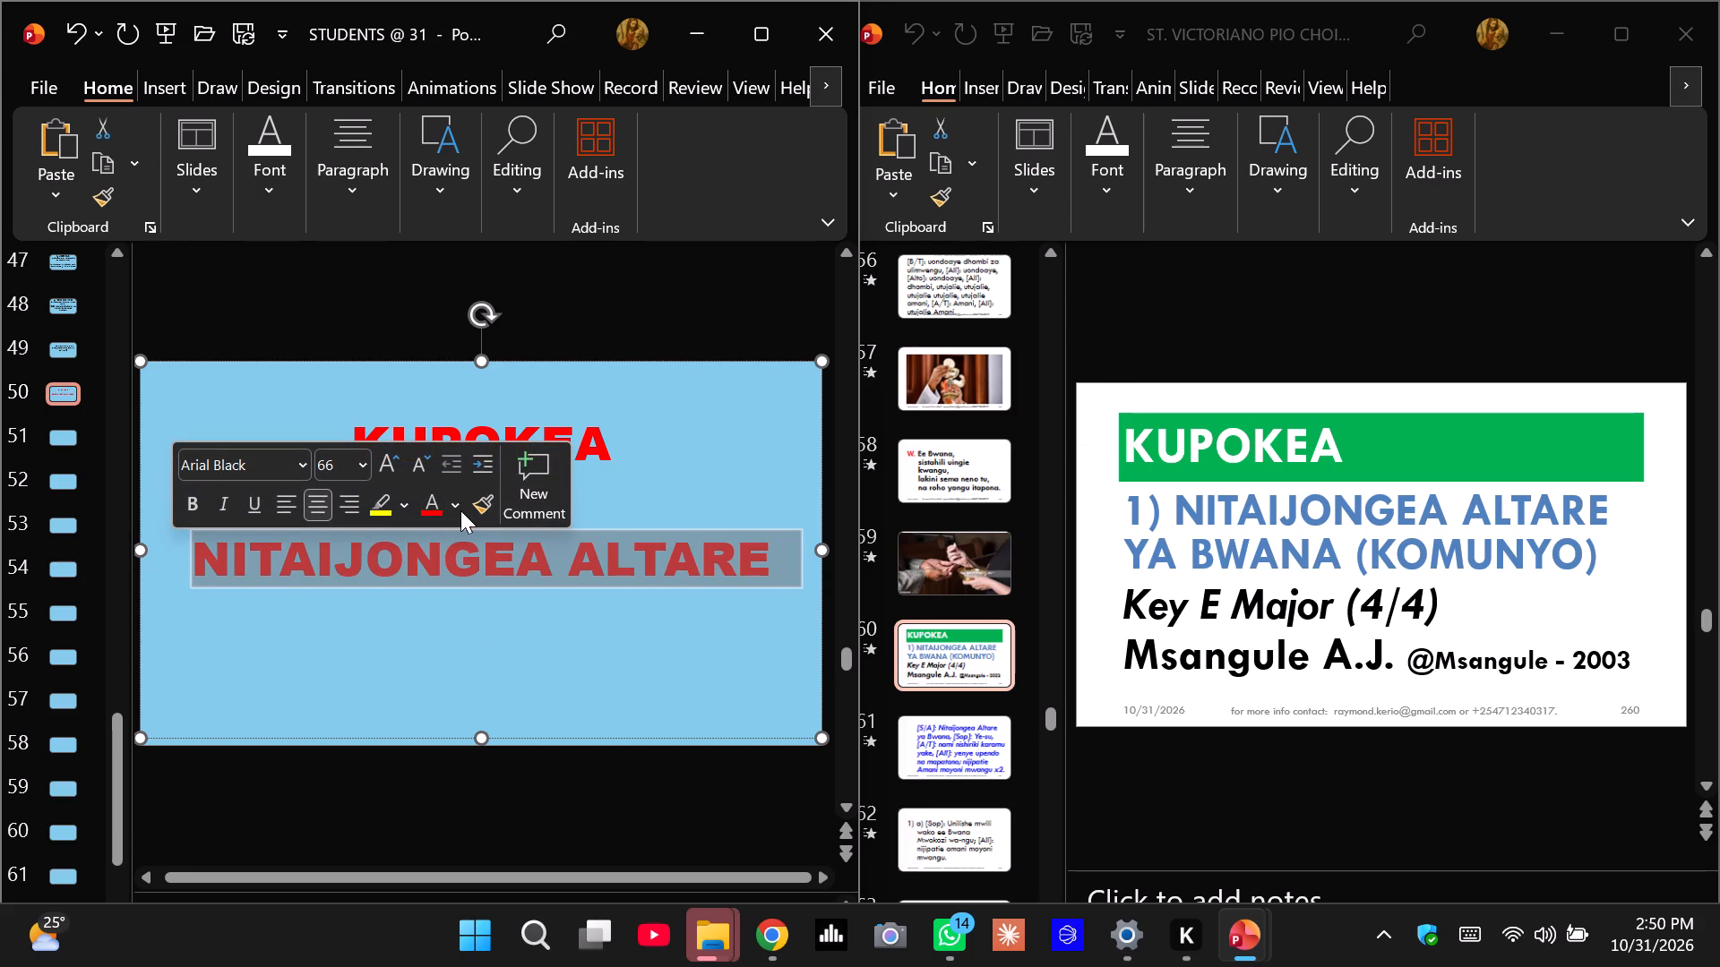
left_click(460, 510)
left_click(614, 386)
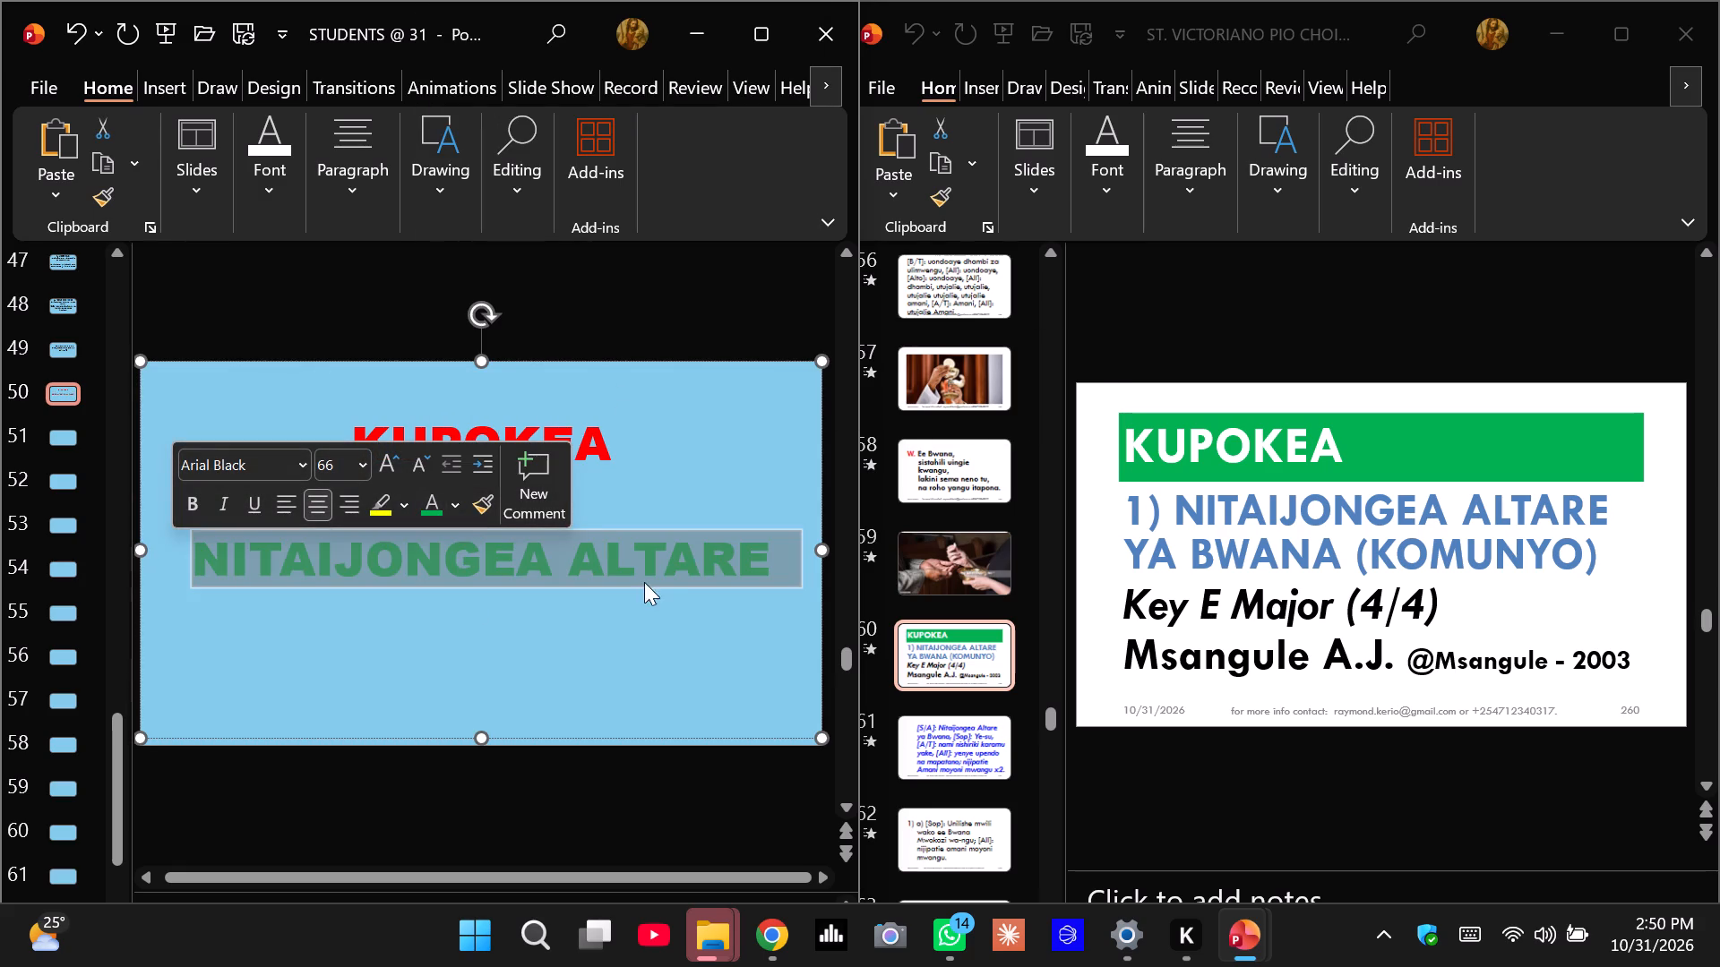
left_click(645, 577)
left_click(628, 466)
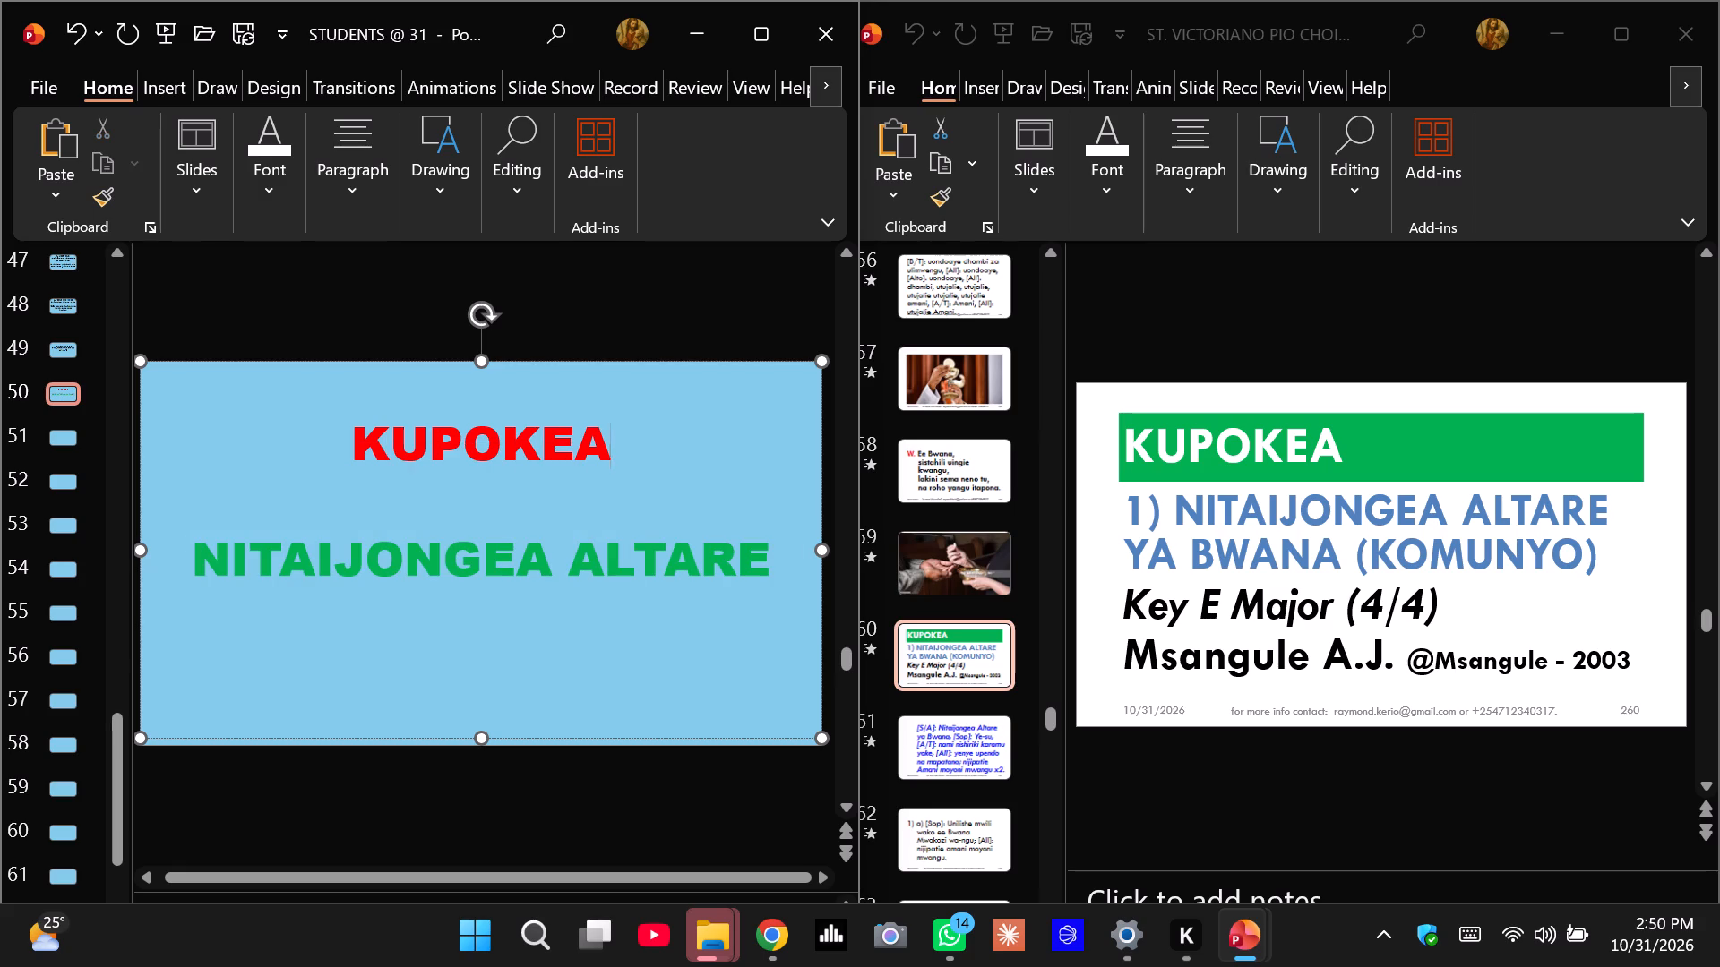
Copy the Nitaijongea Altare ya Bwana chorus from slide 261 of the MUUNGANO CHOIR presentation into the subtitle of slide 51 in STUDENTS @ 31.
left_click(74, 444)
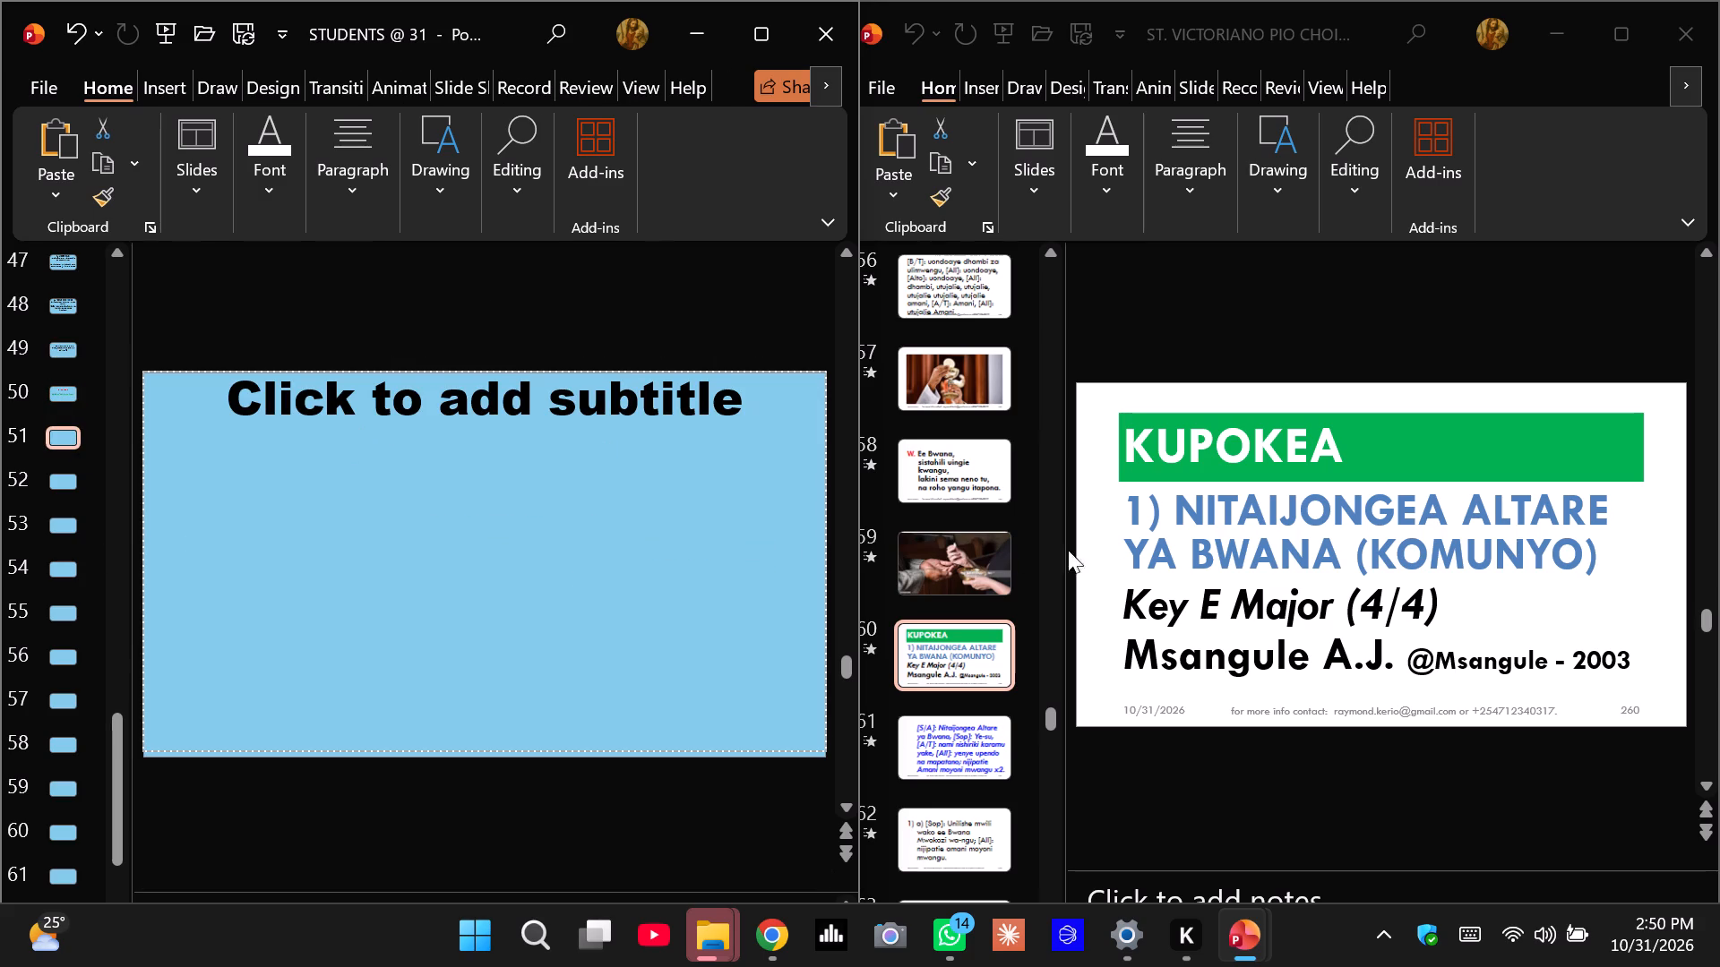
left_click(961, 739)
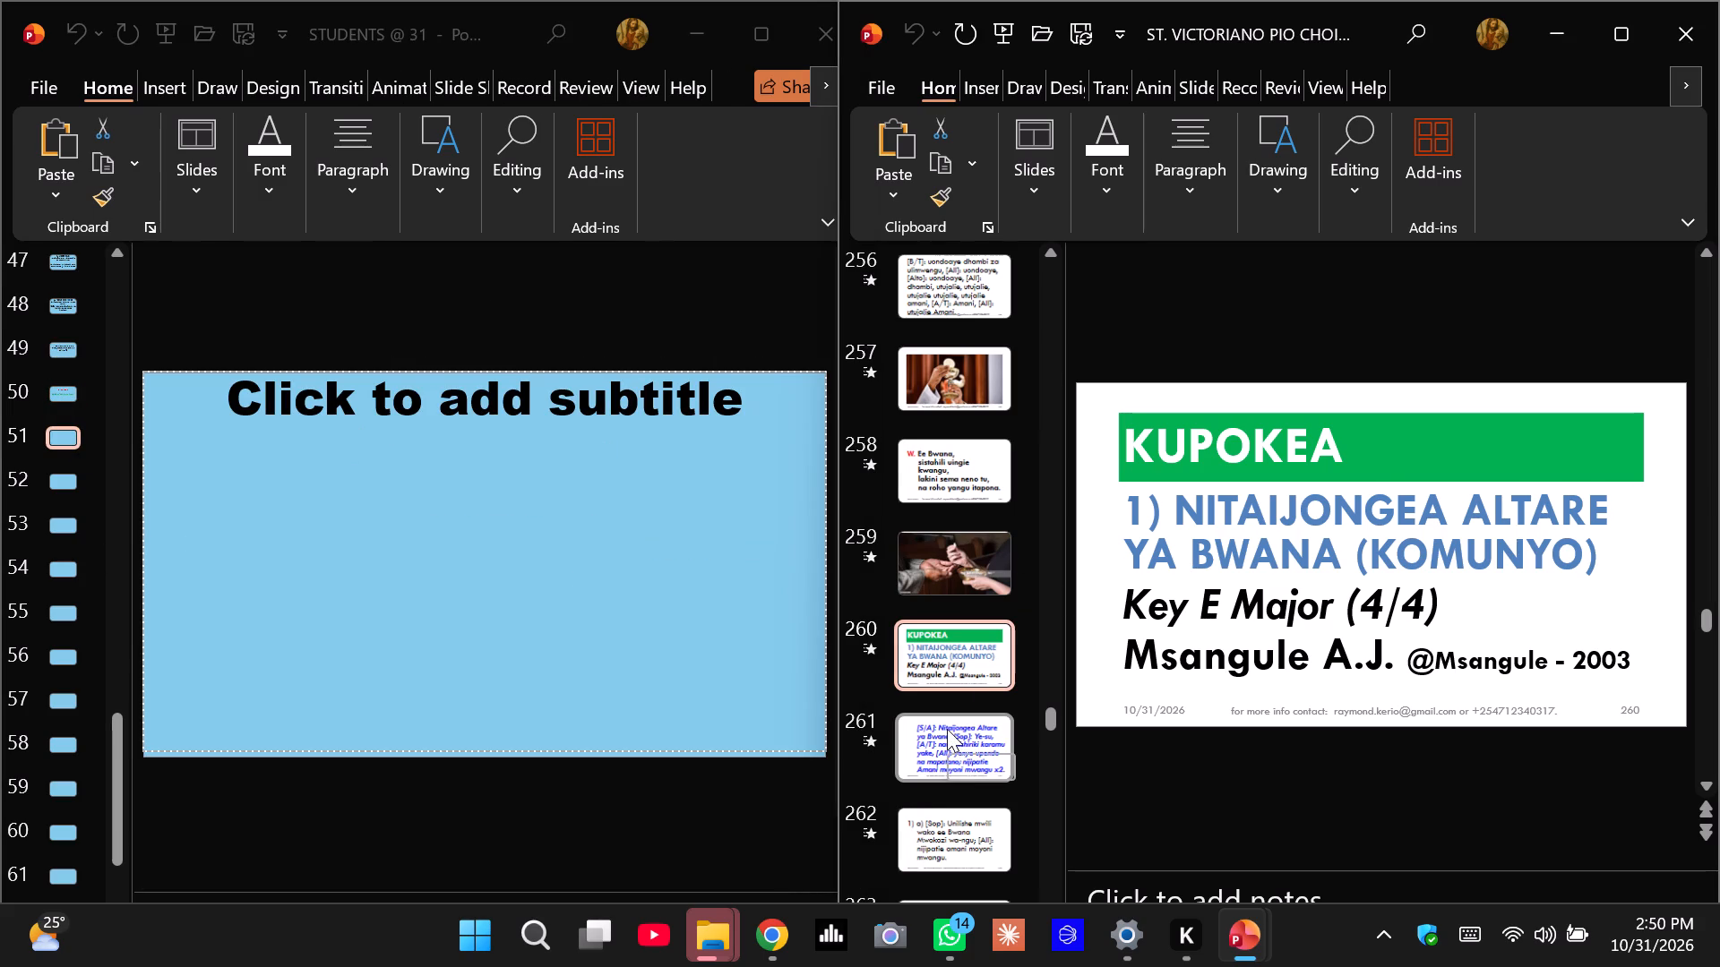
left_click(947, 731)
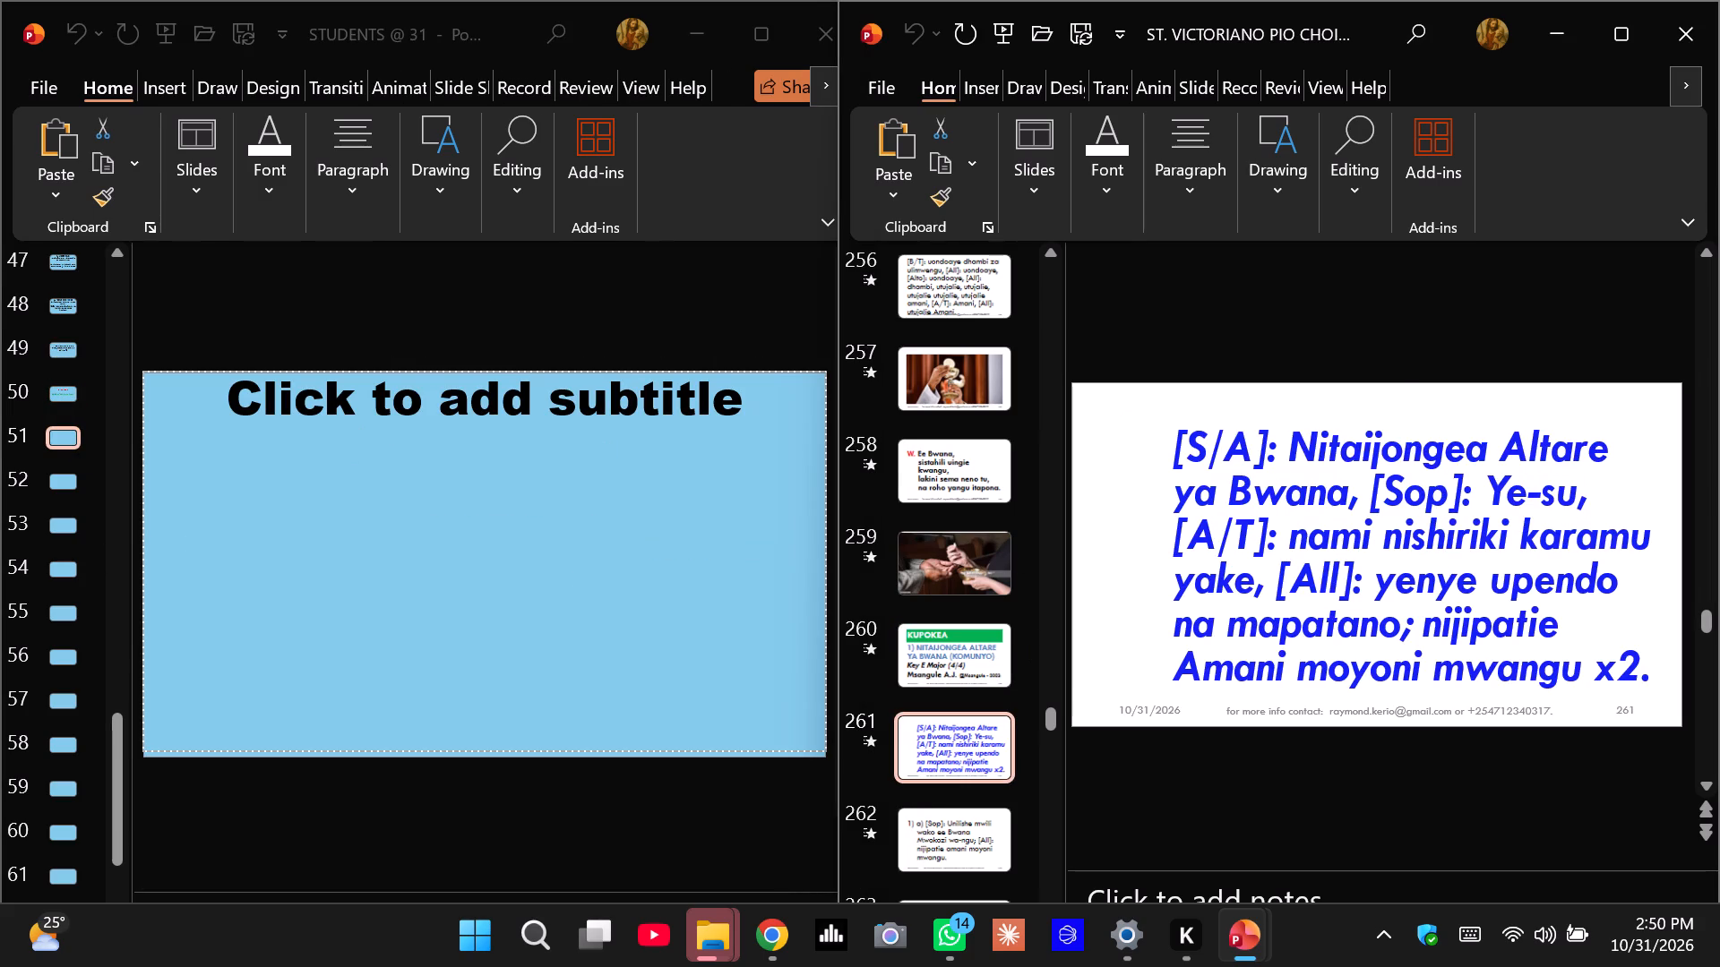
left_click_drag(1150, 453, 1644, 682)
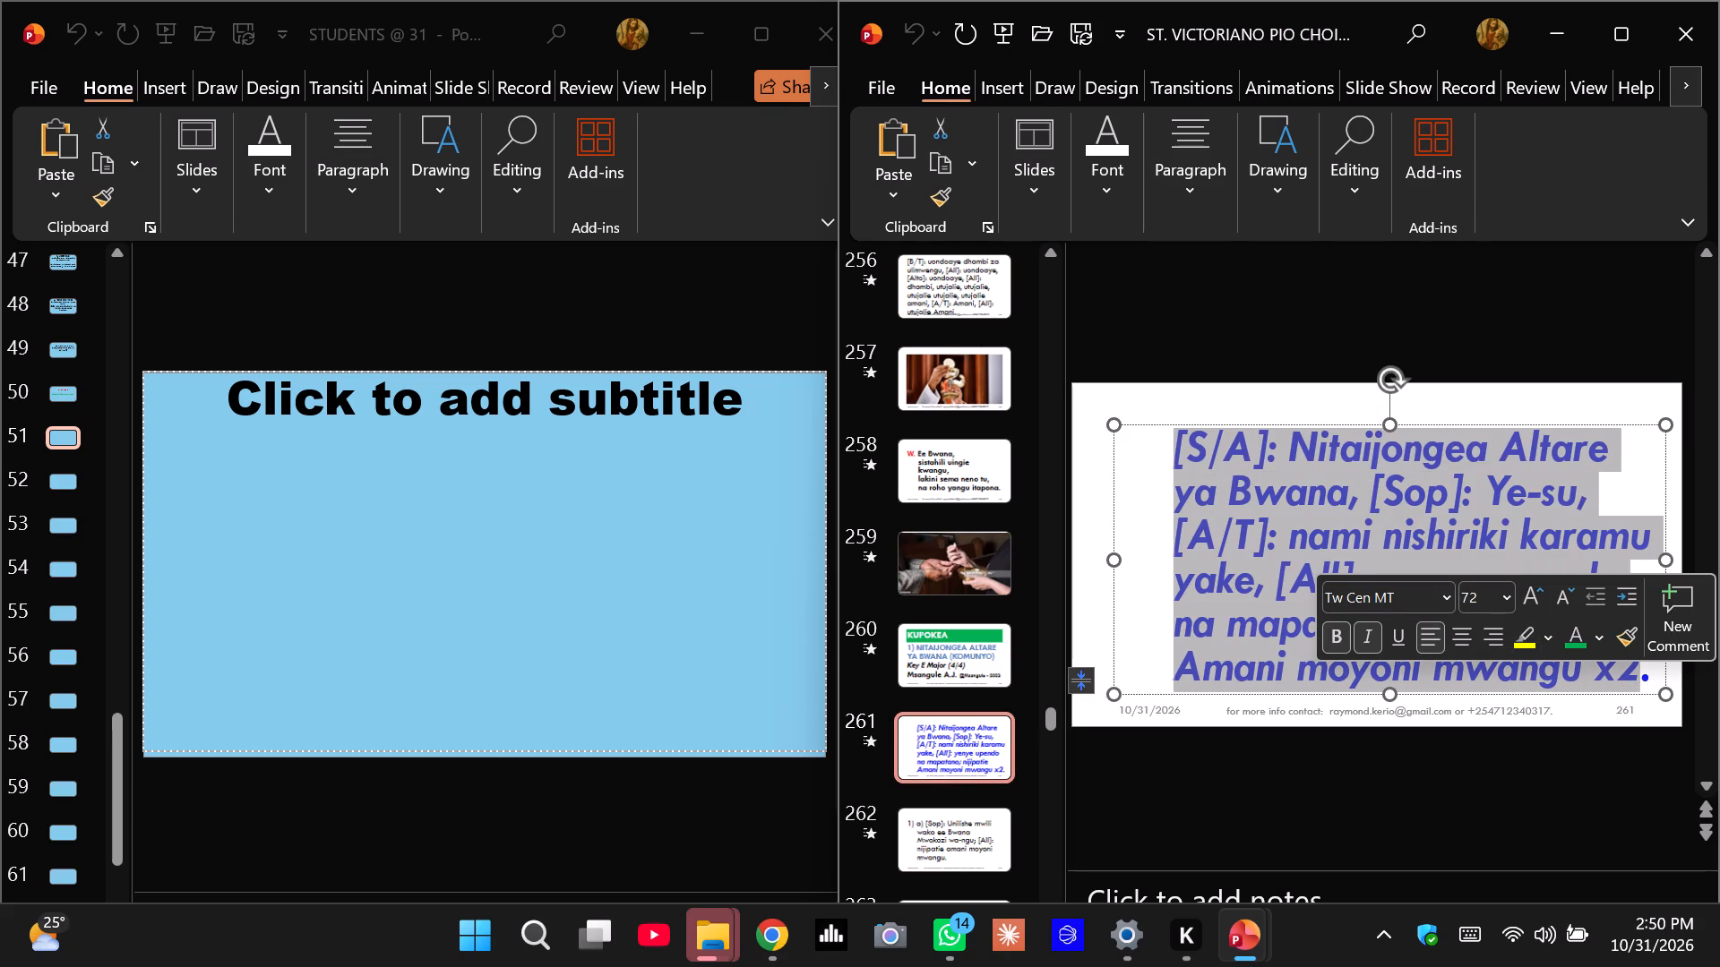
right_click(1366, 526)
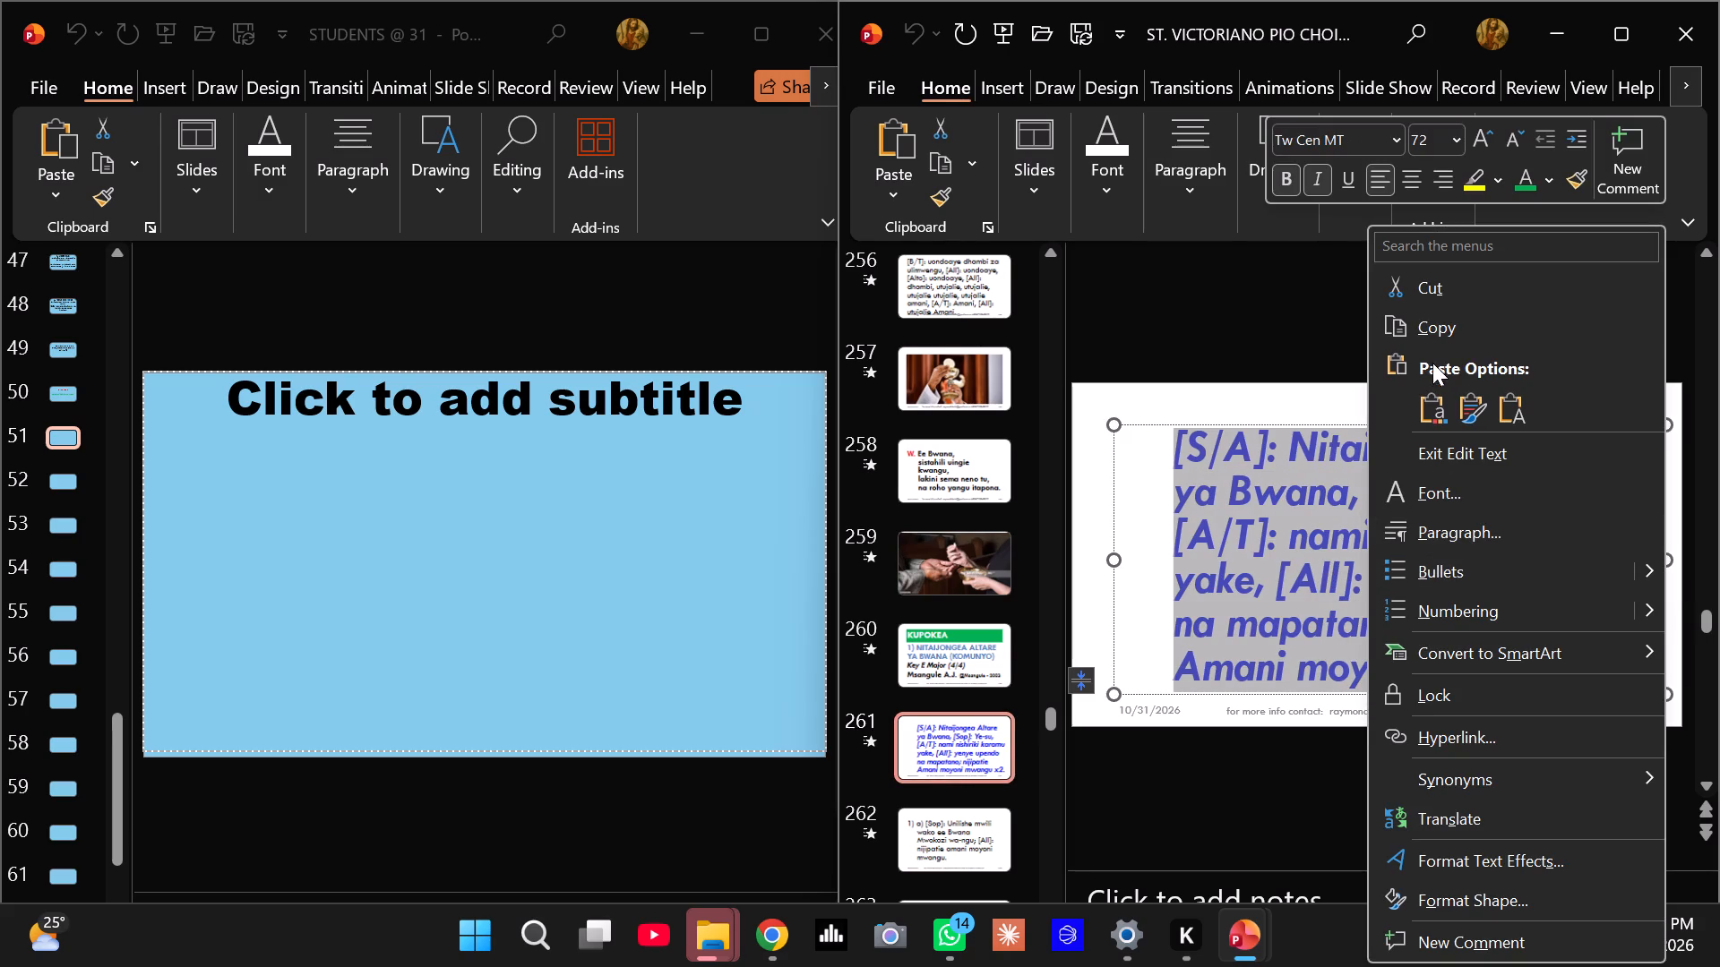
left_click(1437, 321)
left_click(443, 401)
left_click(444, 403)
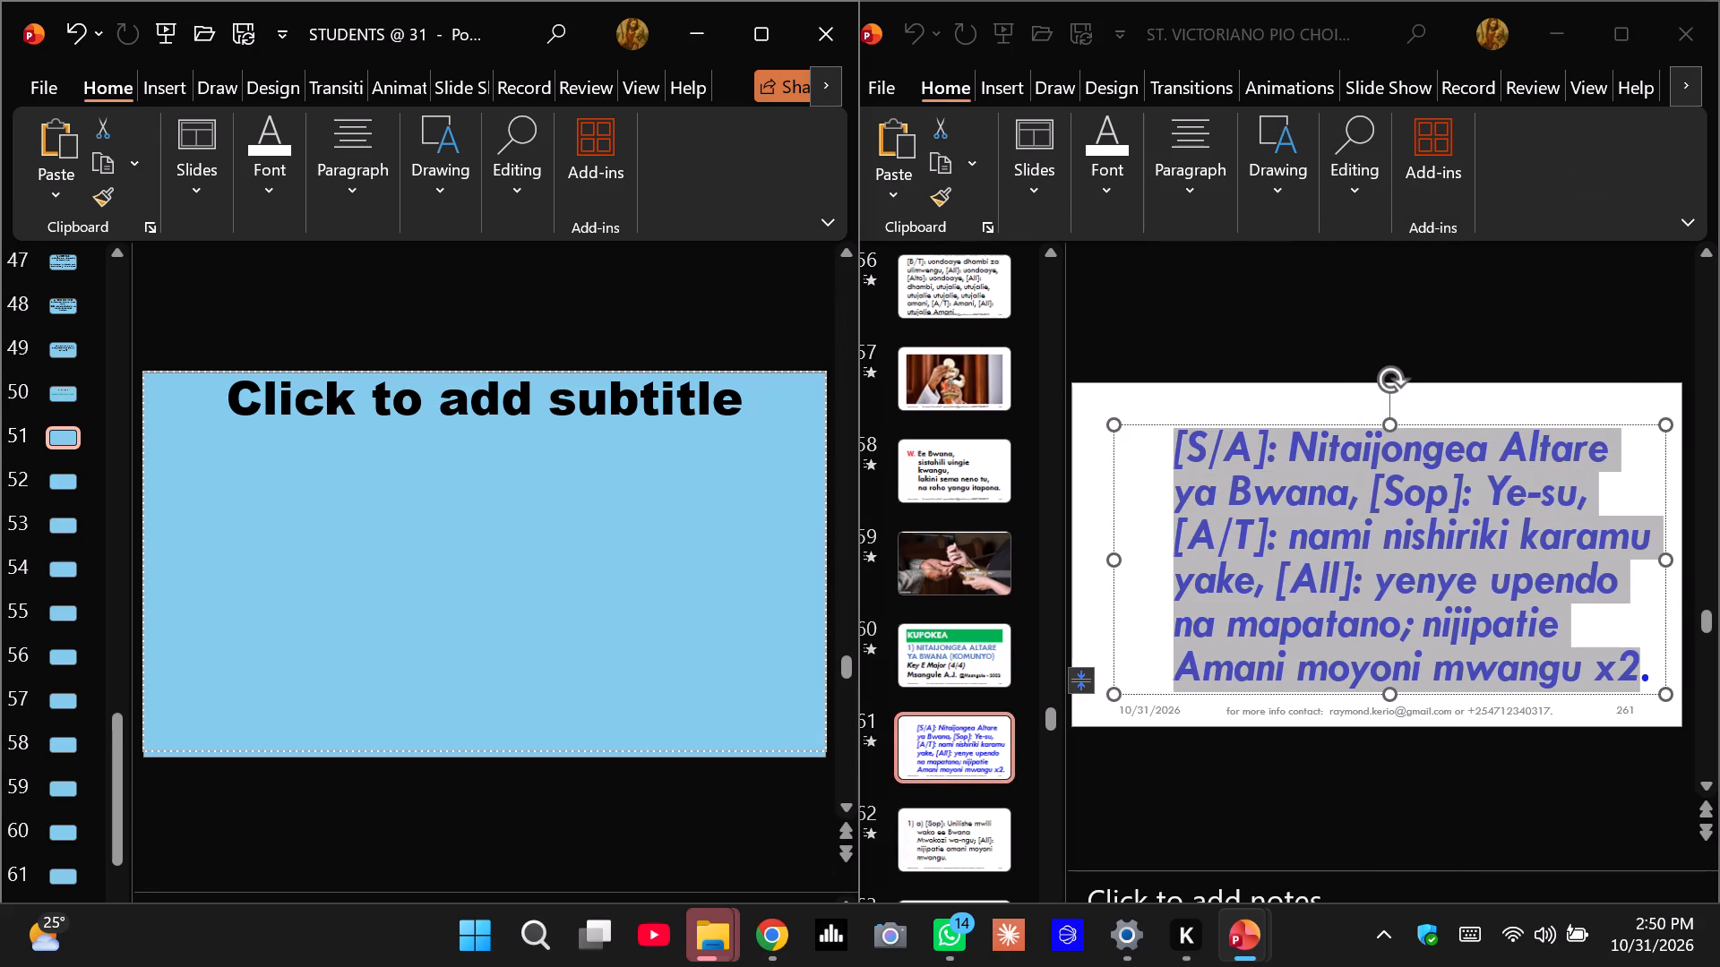
key("ctrl+v")
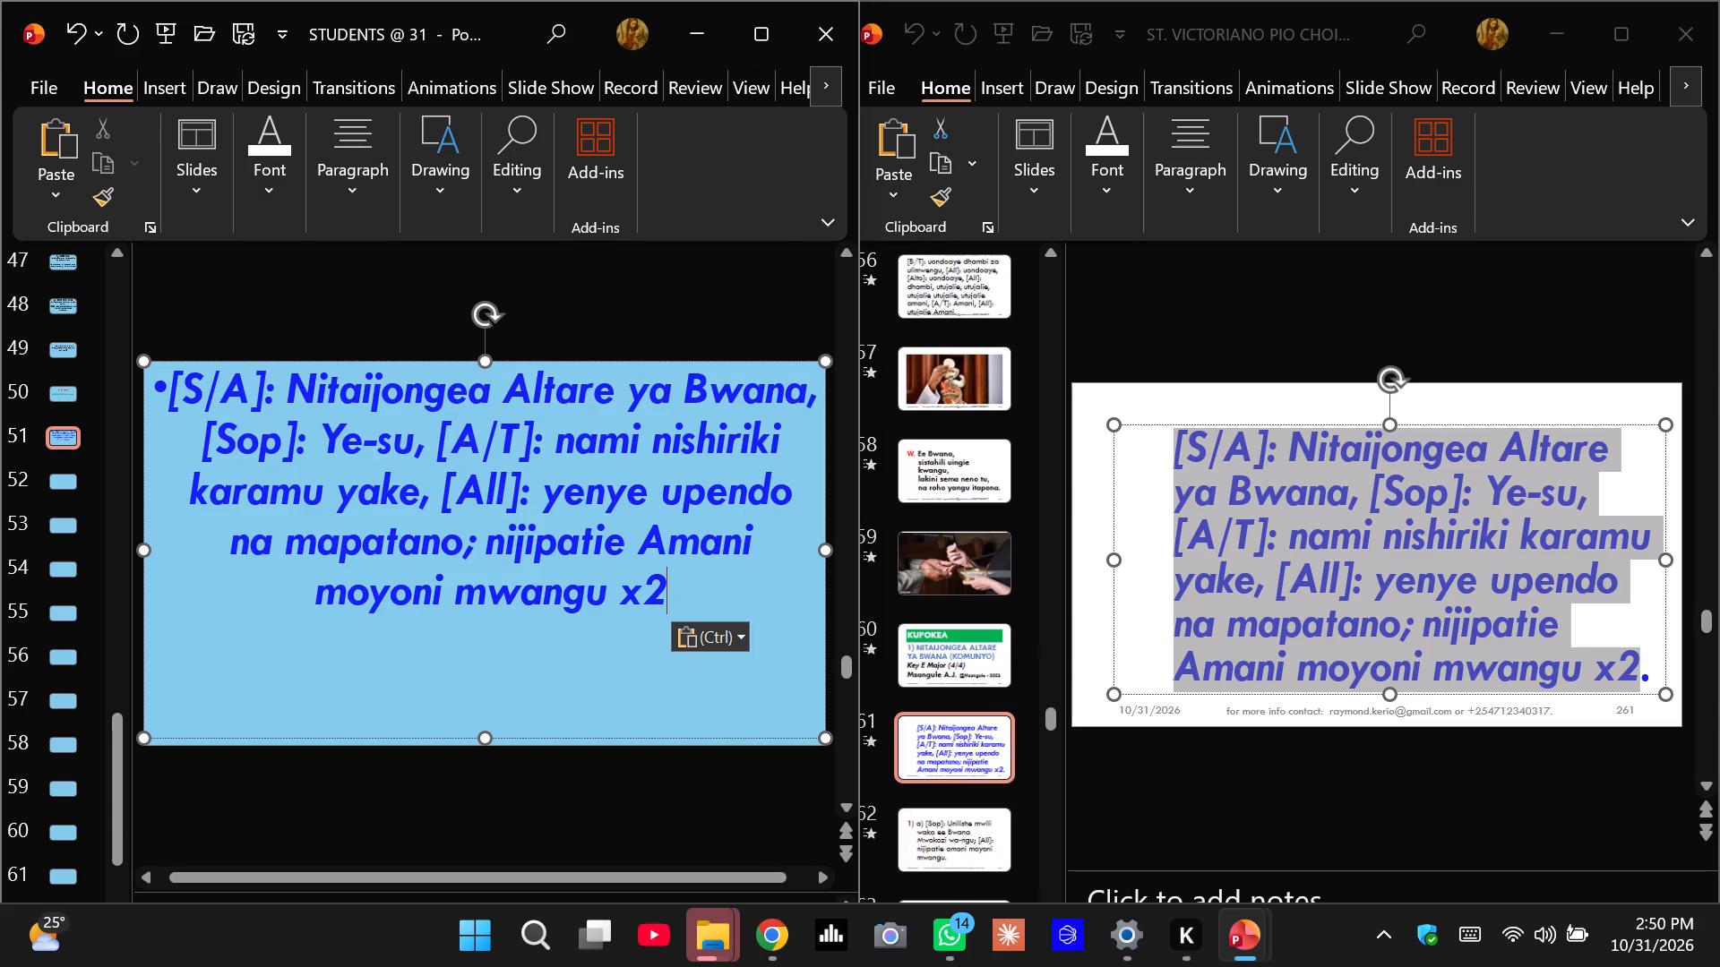
Remove the bullet and the opening [S/A]: marker from the slide 51 chorus, and correct Ye-su to Yesu.
left_click_drag(290, 386, 116, 381)
key("BackSpace")
key("BackSpace")
key("BackSpace")
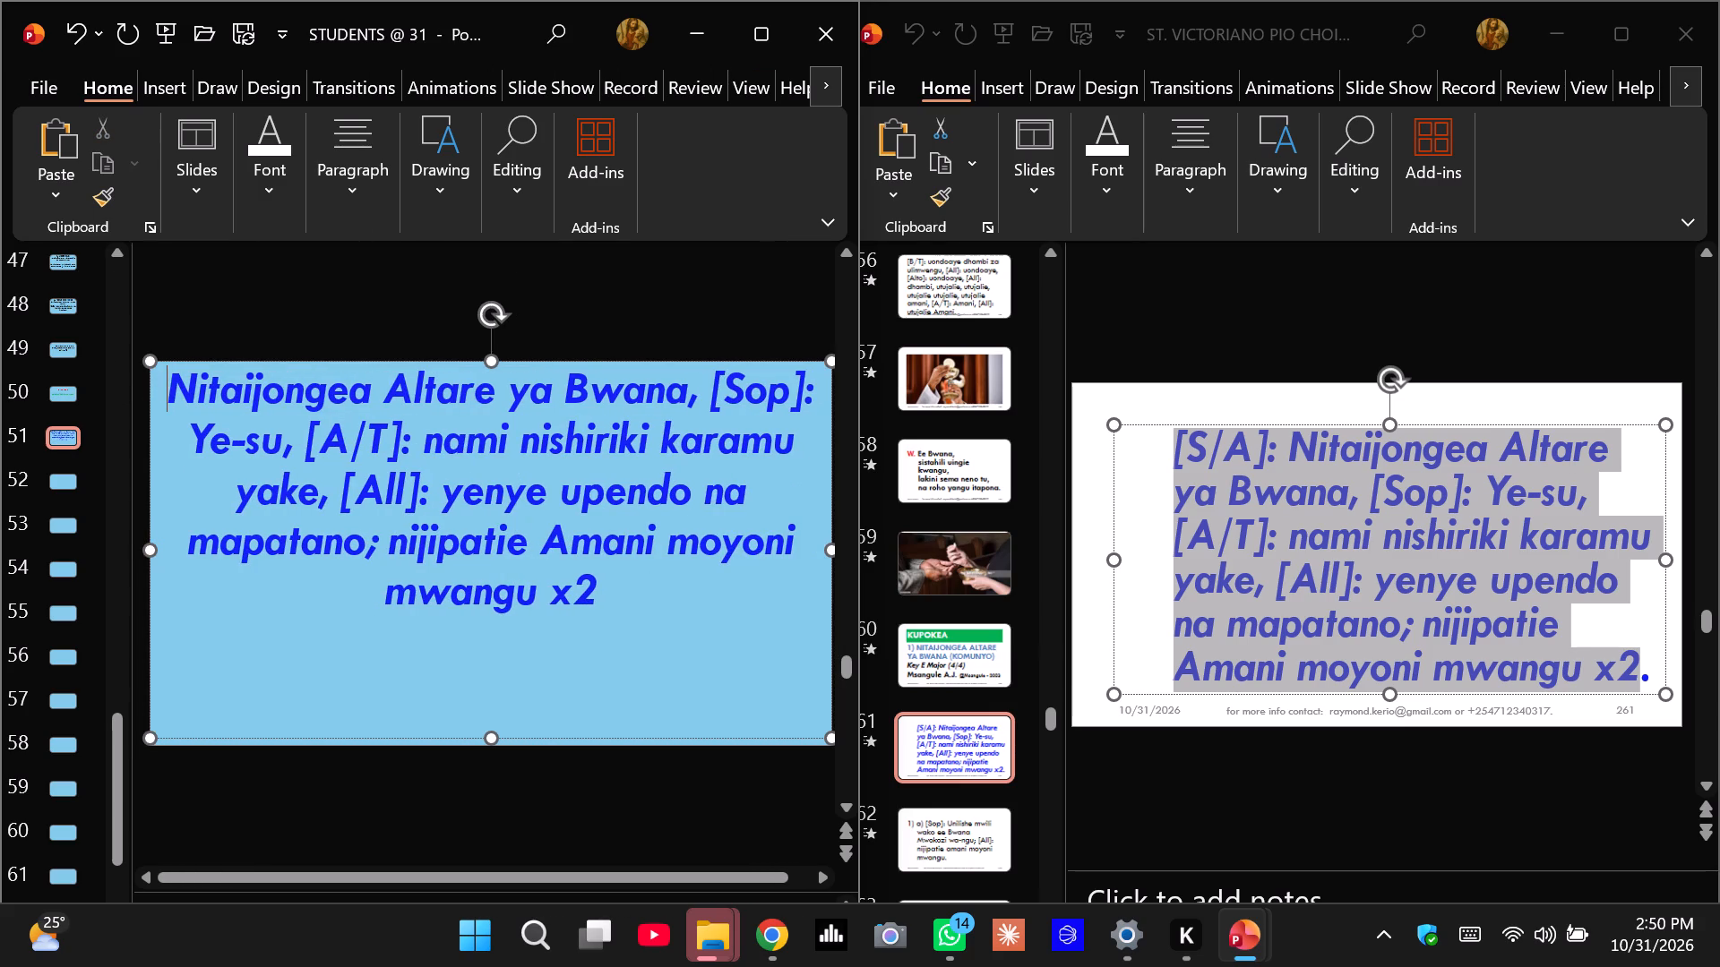
left_click_drag(814, 387, 728, 397)
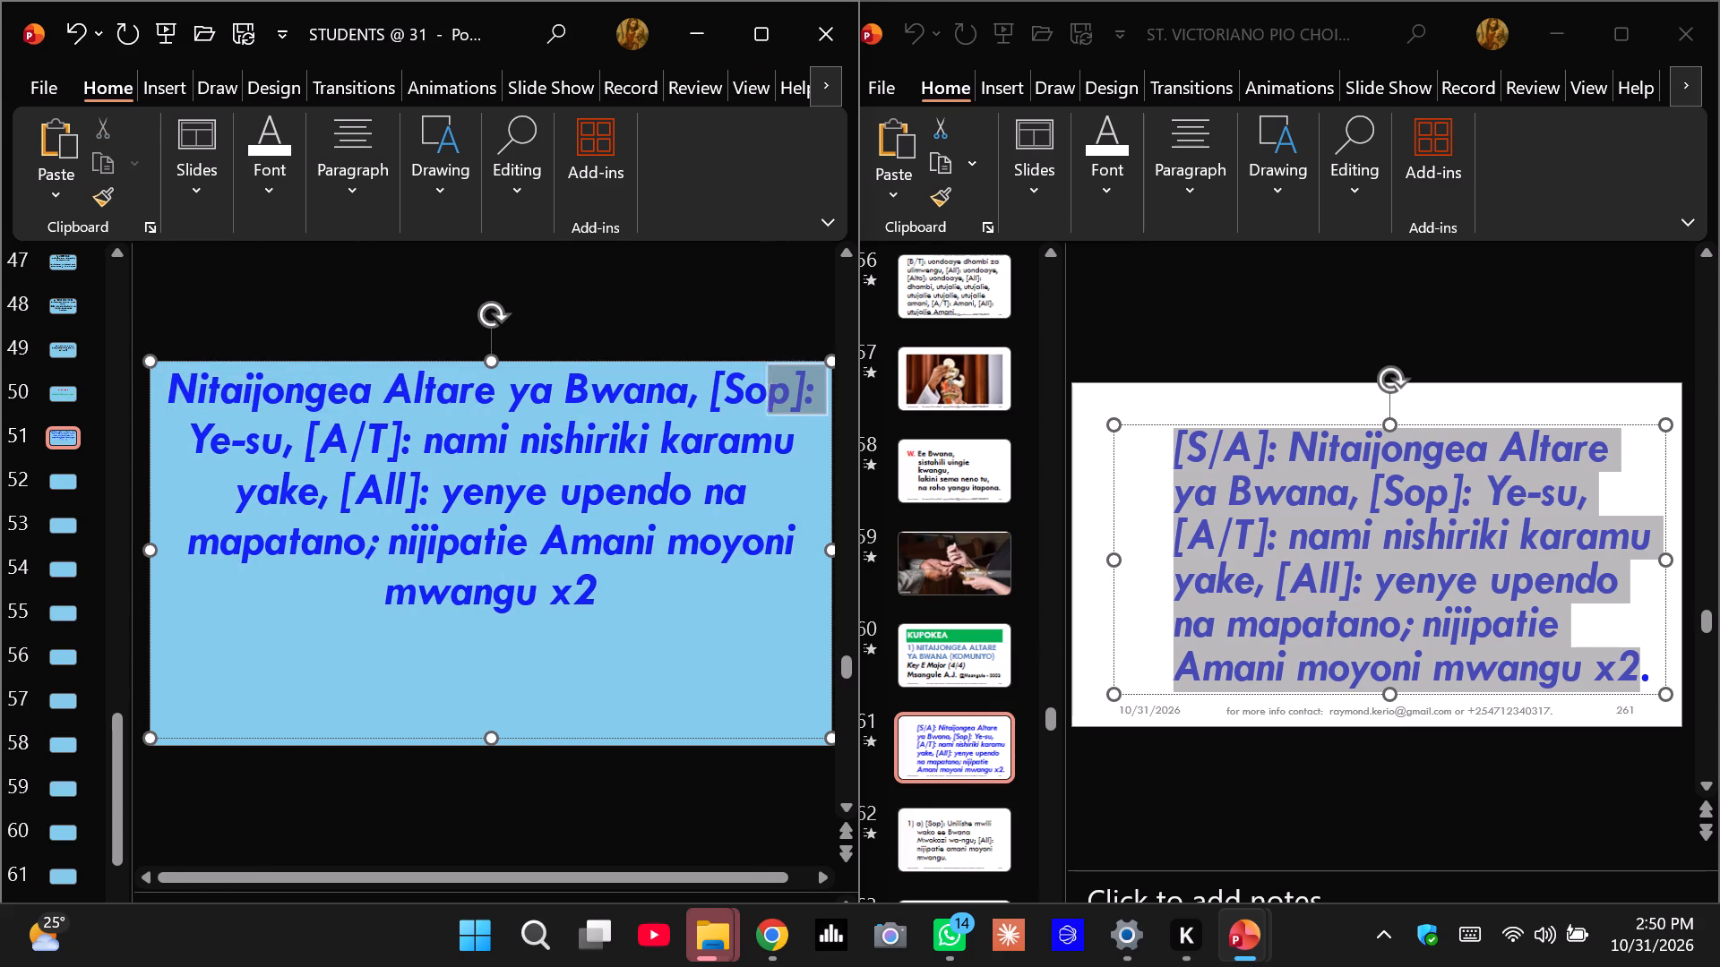
left_click_drag(728, 397, 709, 406)
key("BackSpace")
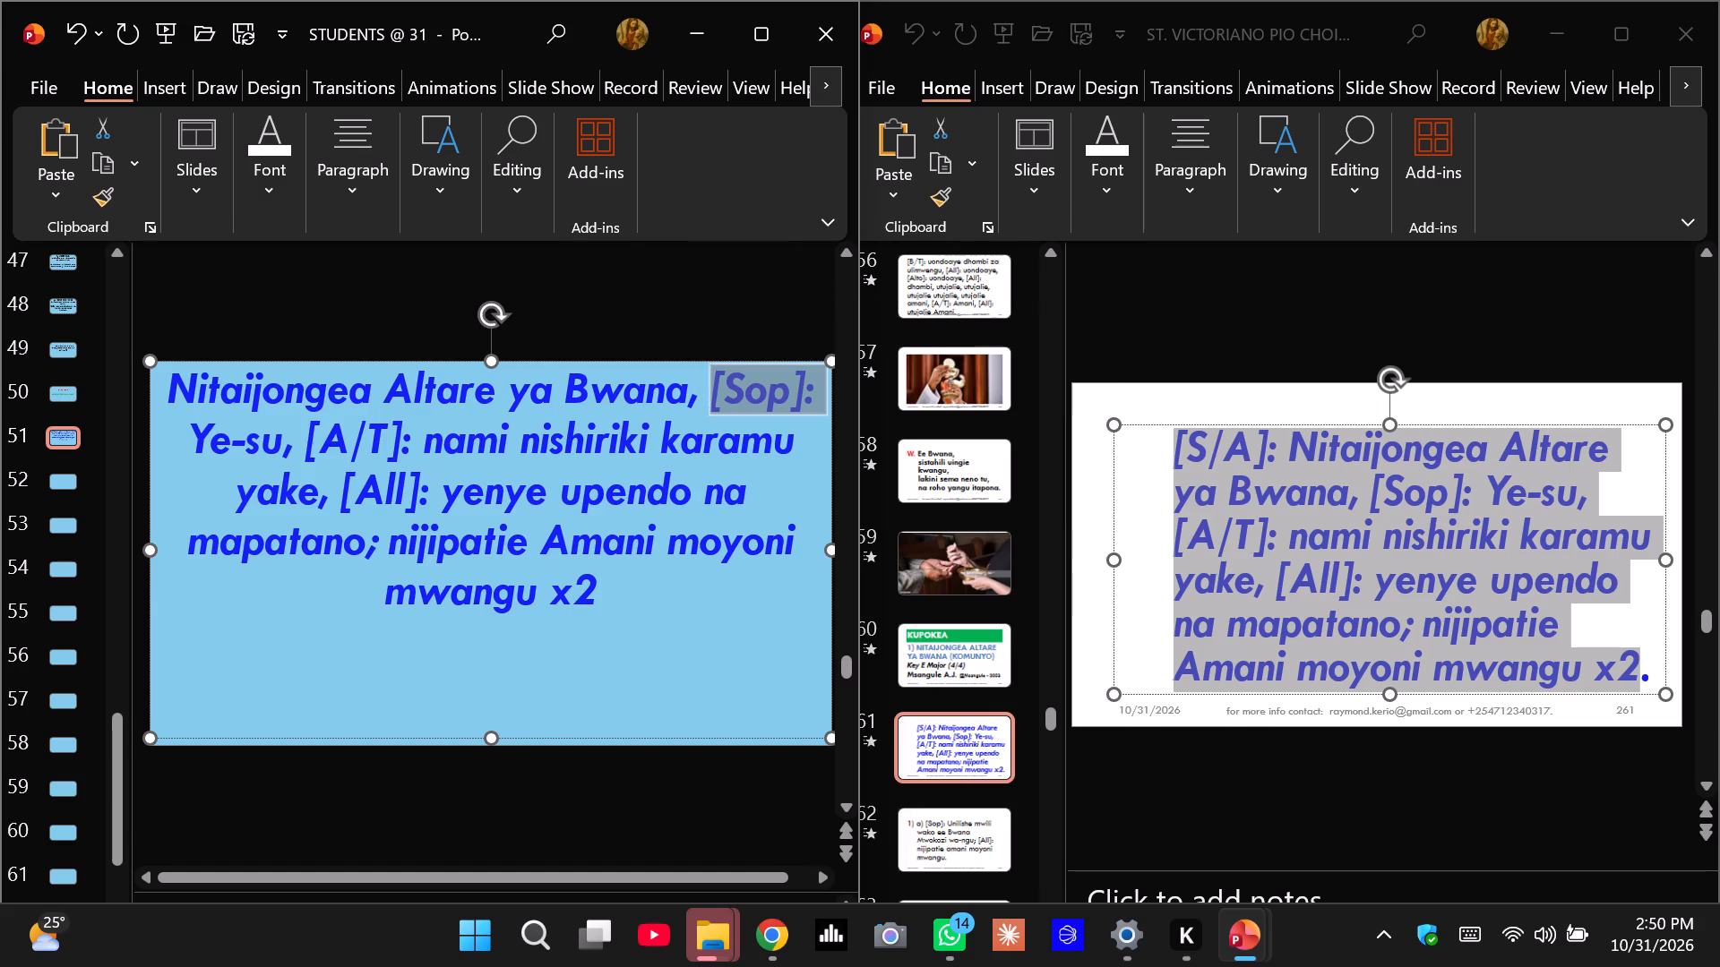
left_click(252, 446)
key("BackSpace")
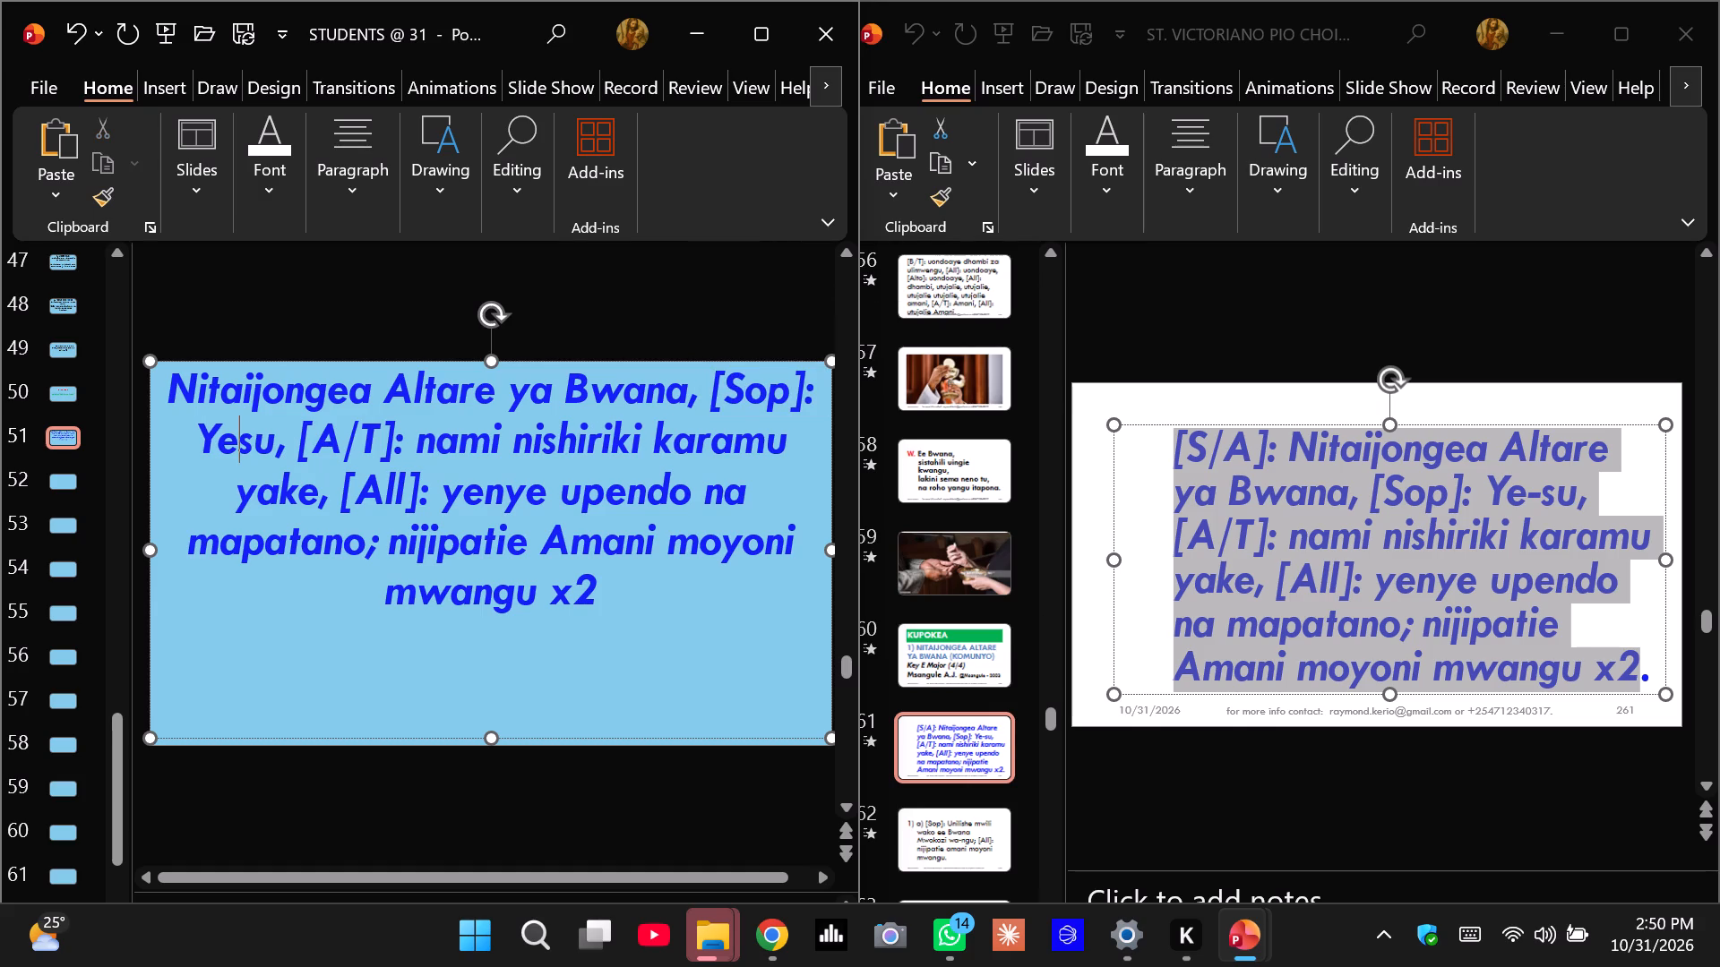
Delete the [A/T]: and [All]: voice markers from the chorus on slide 51.
left_click_drag(402, 443, 297, 479)
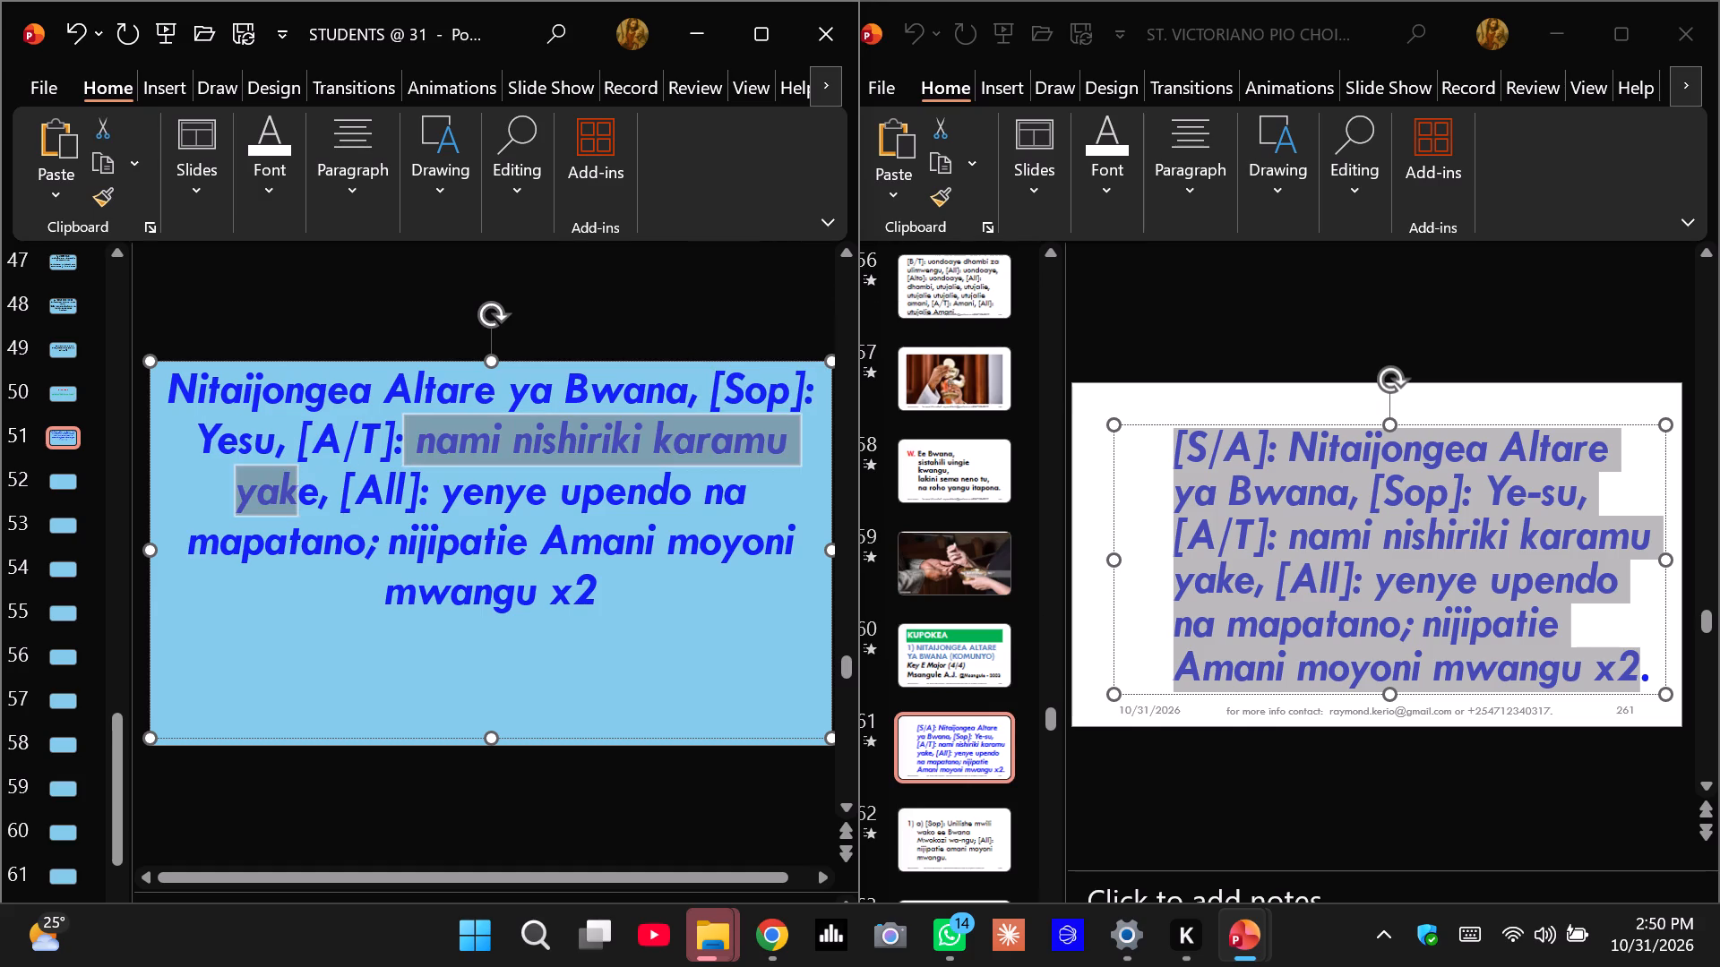
left_click_drag(297, 479, 285, 440)
key("BackSpace")
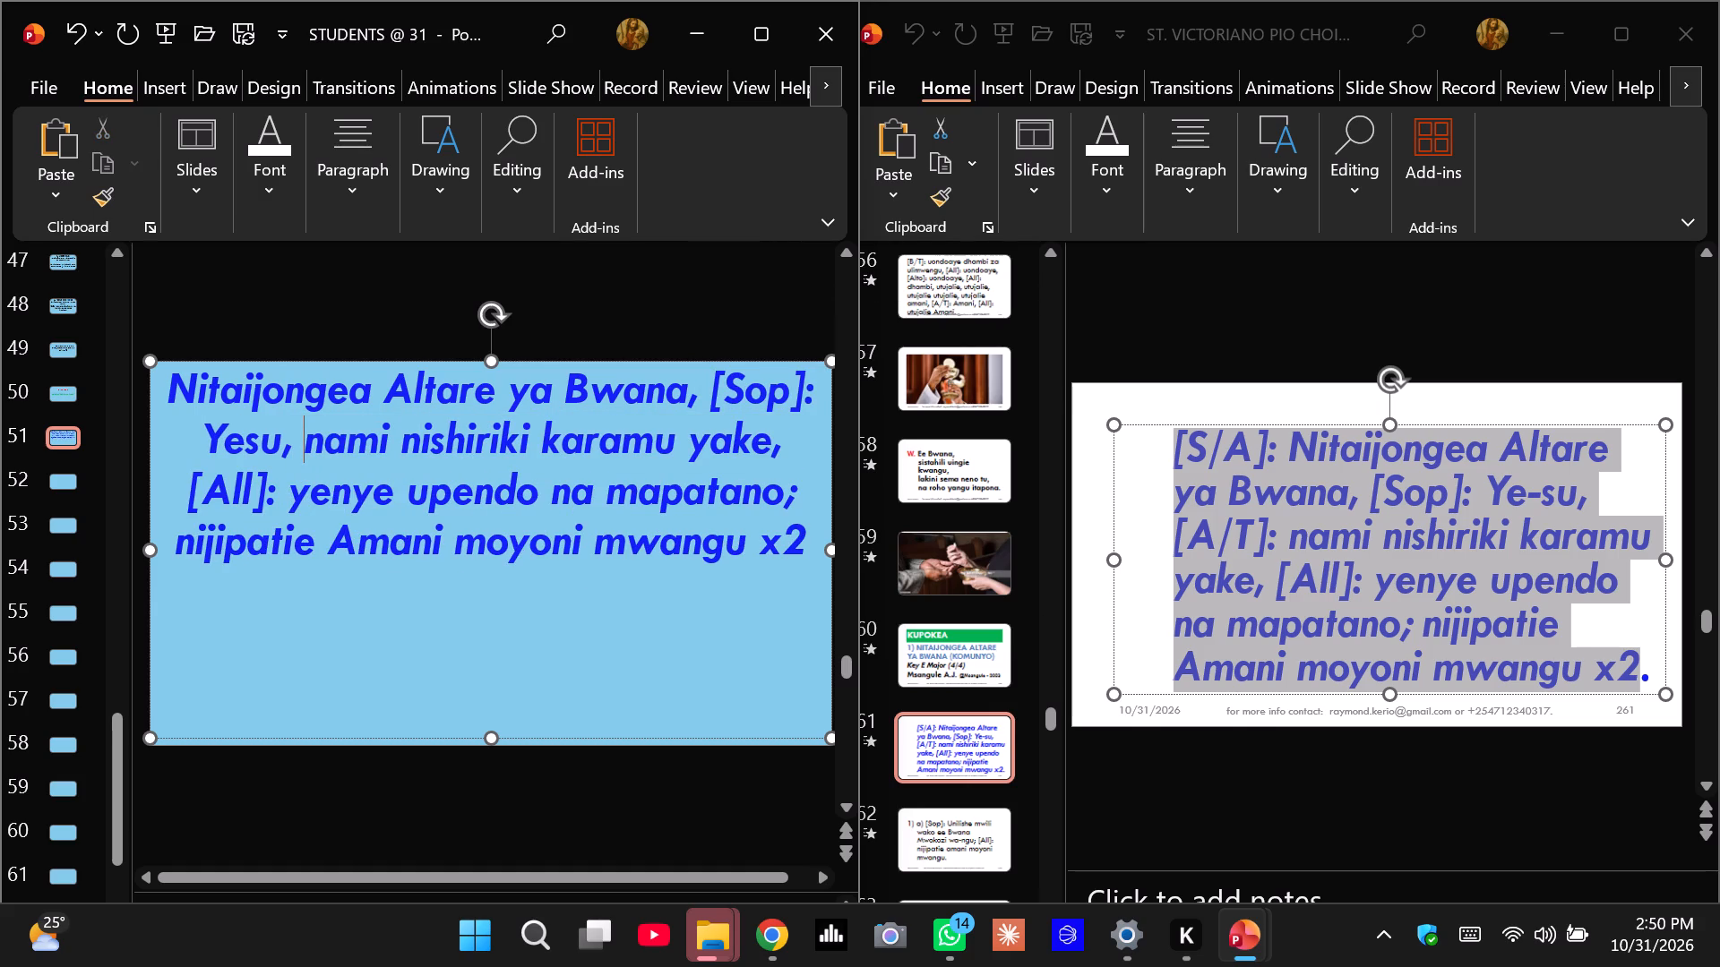
left_click_drag(290, 490, 229, 511)
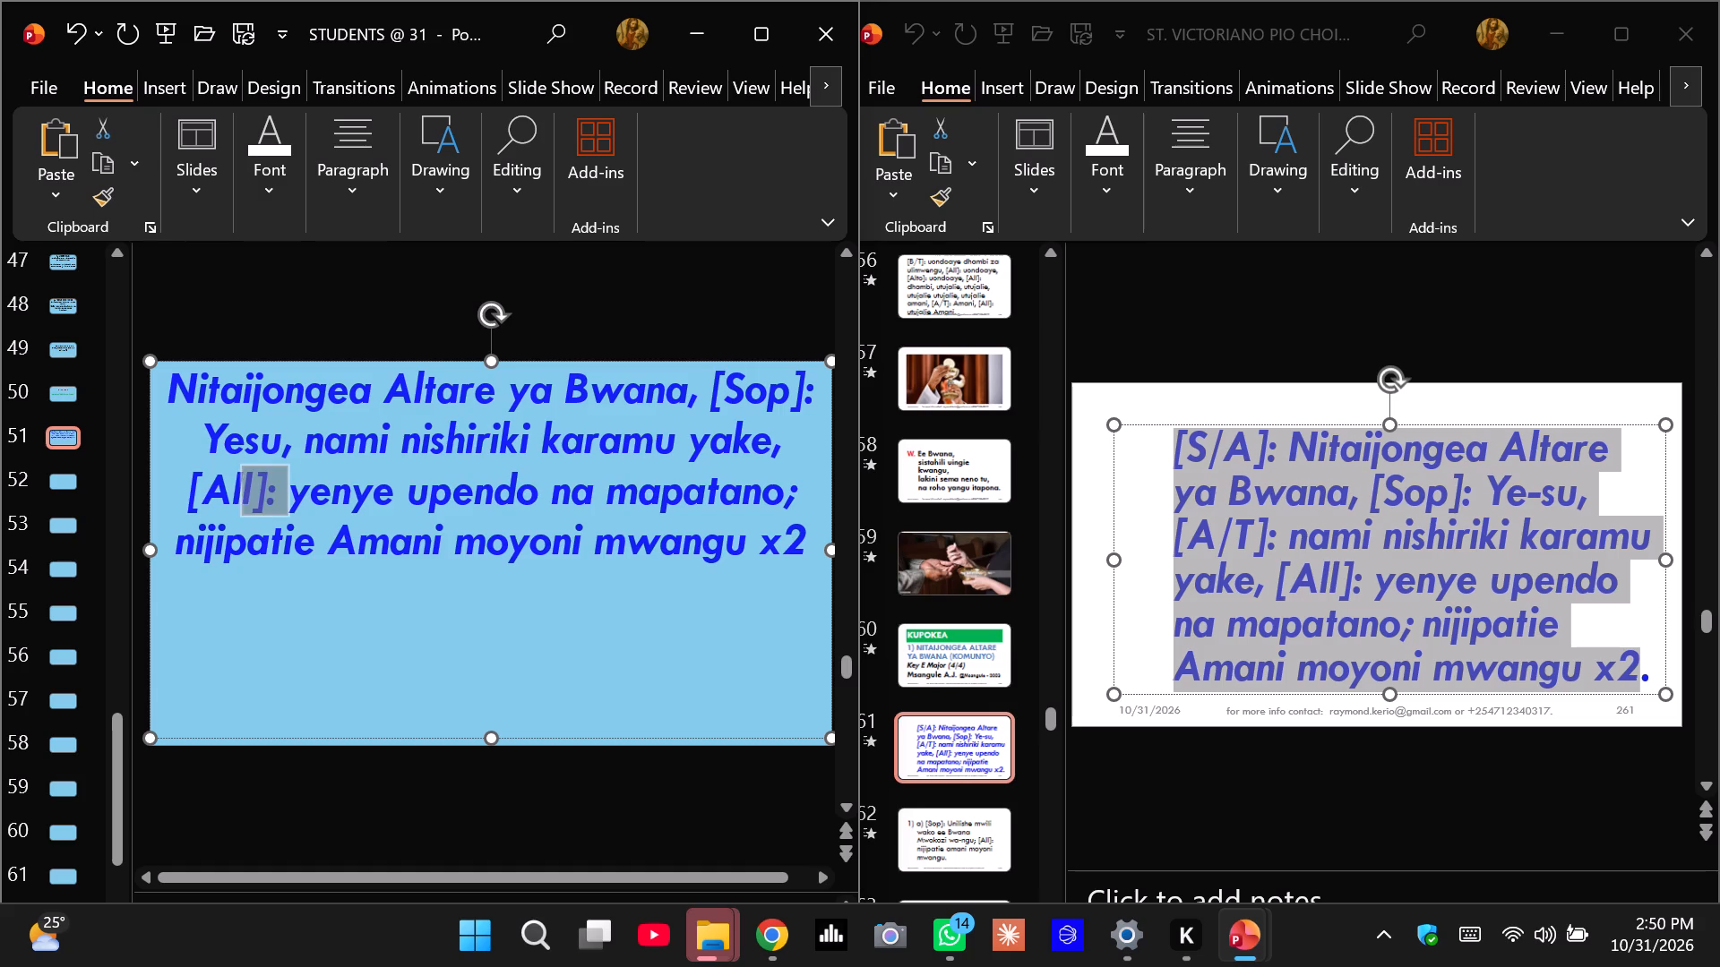
left_click_drag(229, 511, 171, 493)
key("BackSpace")
key("BackSpace")
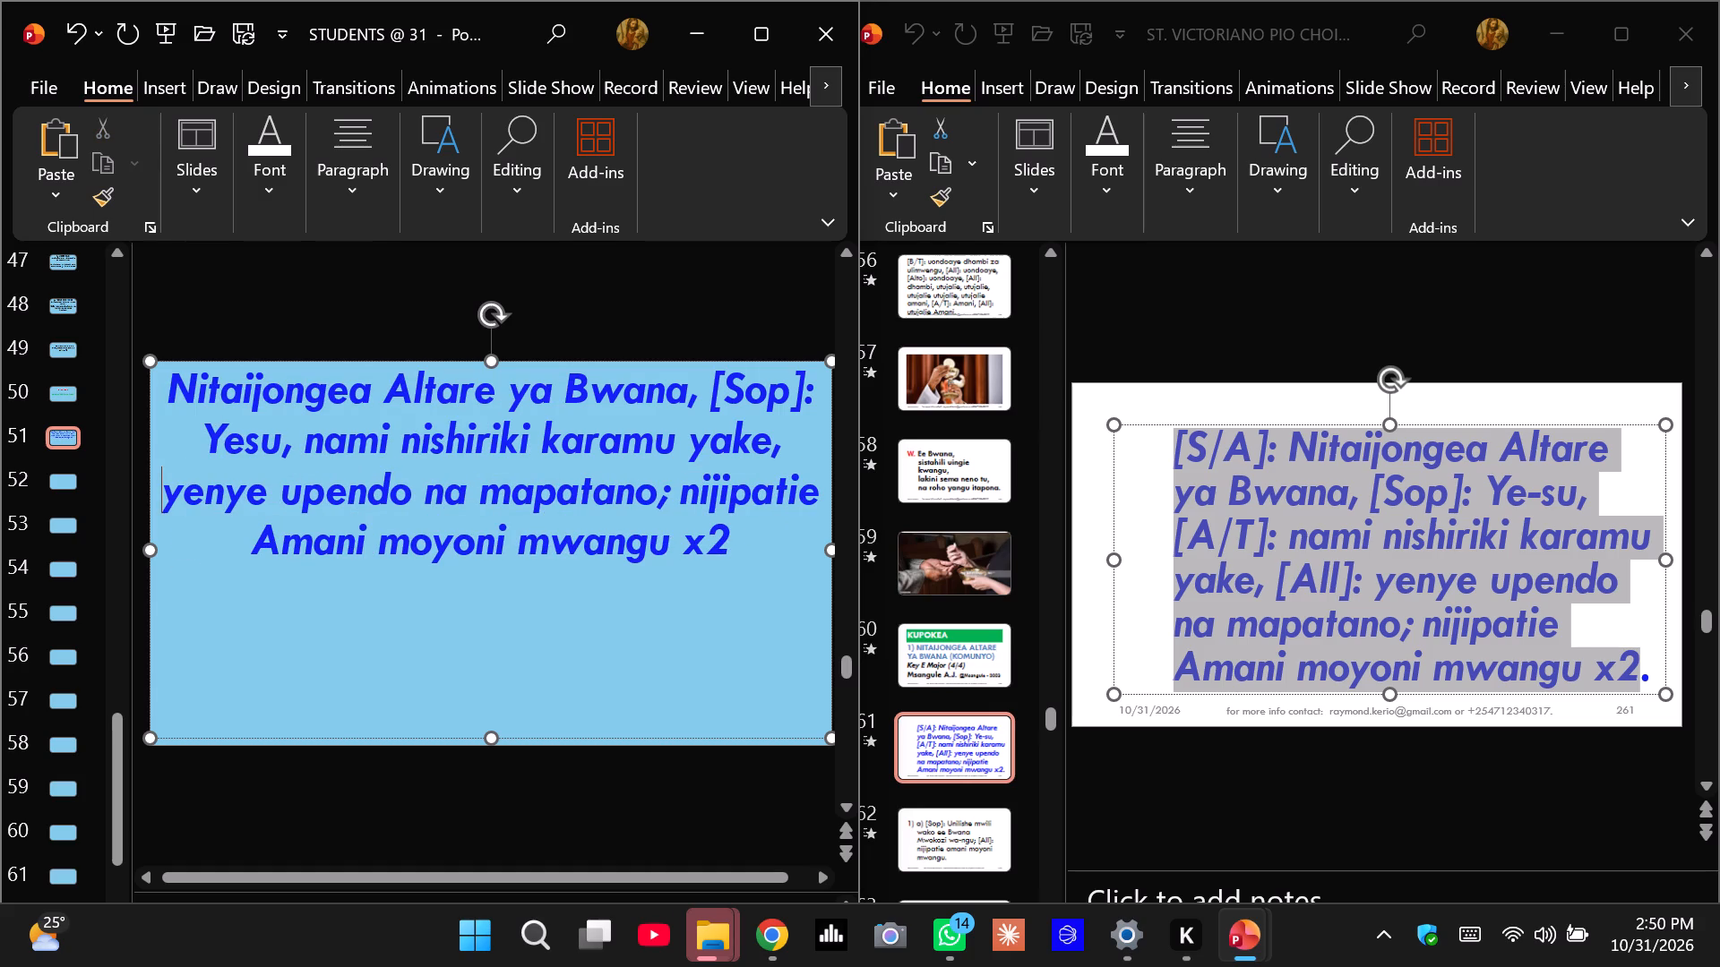
Delete the [Sop]: marker, the extra space and the comma after Bwana so the line reads Nitaijongea Altare ya Bwana Yesu.
left_click_drag(735, 545, 597, 553)
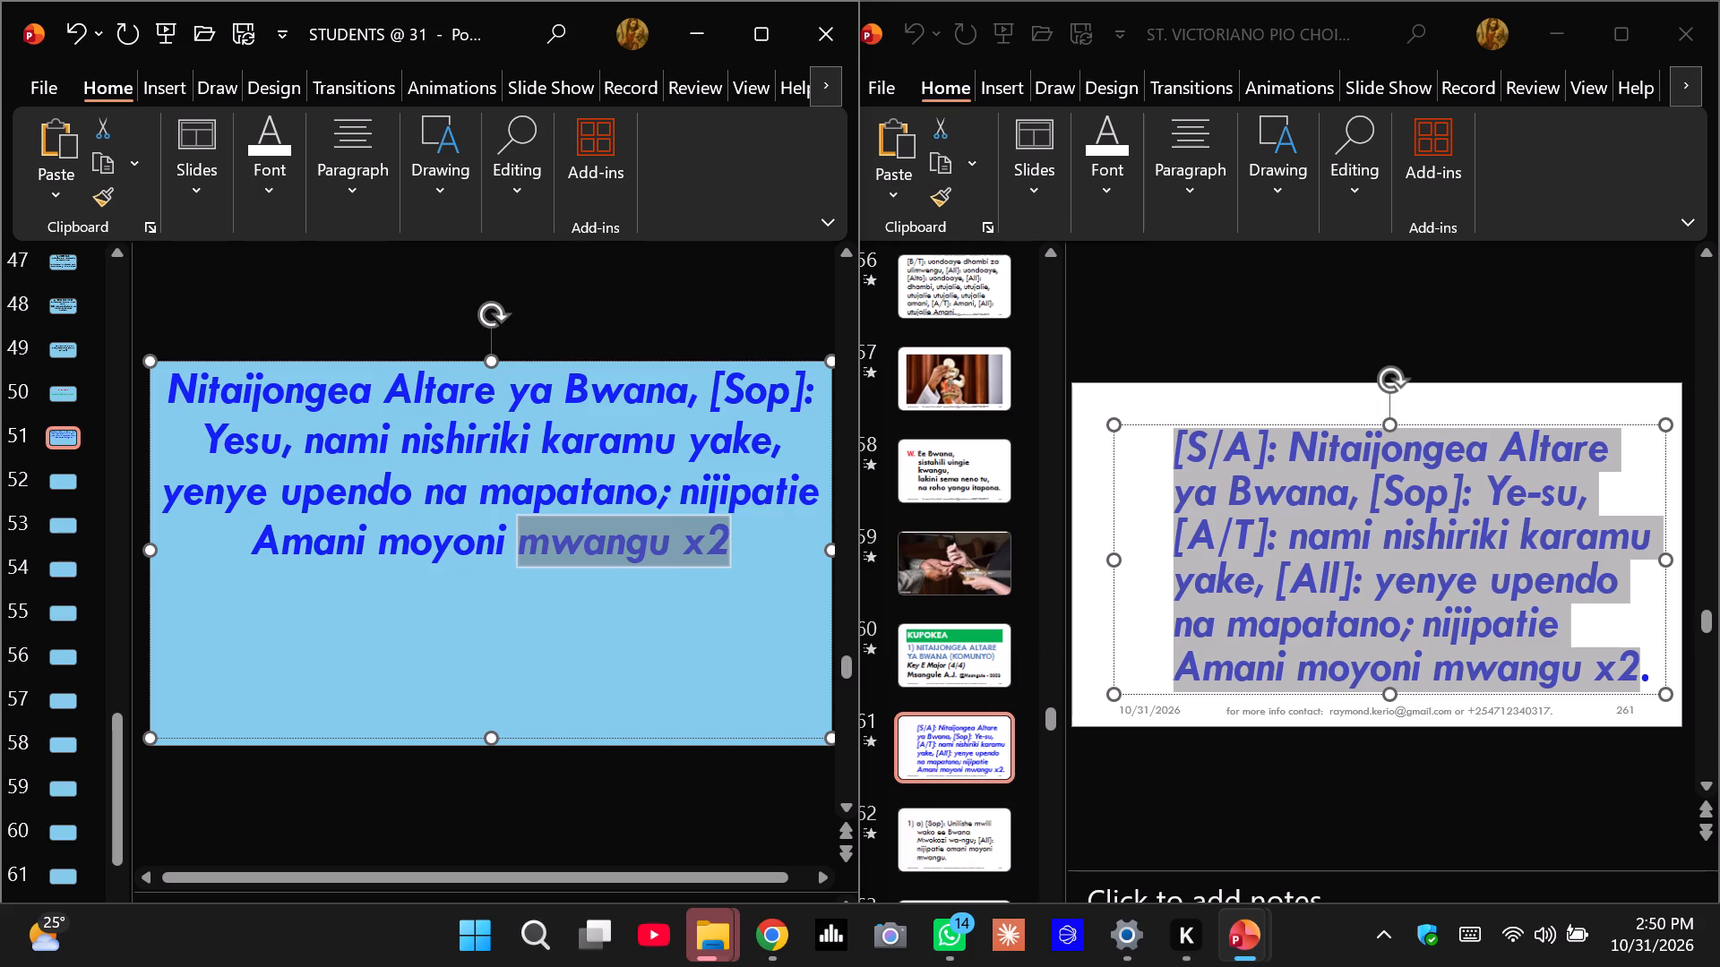
left_click(804, 401)
left_click(808, 393)
left_click(812, 395)
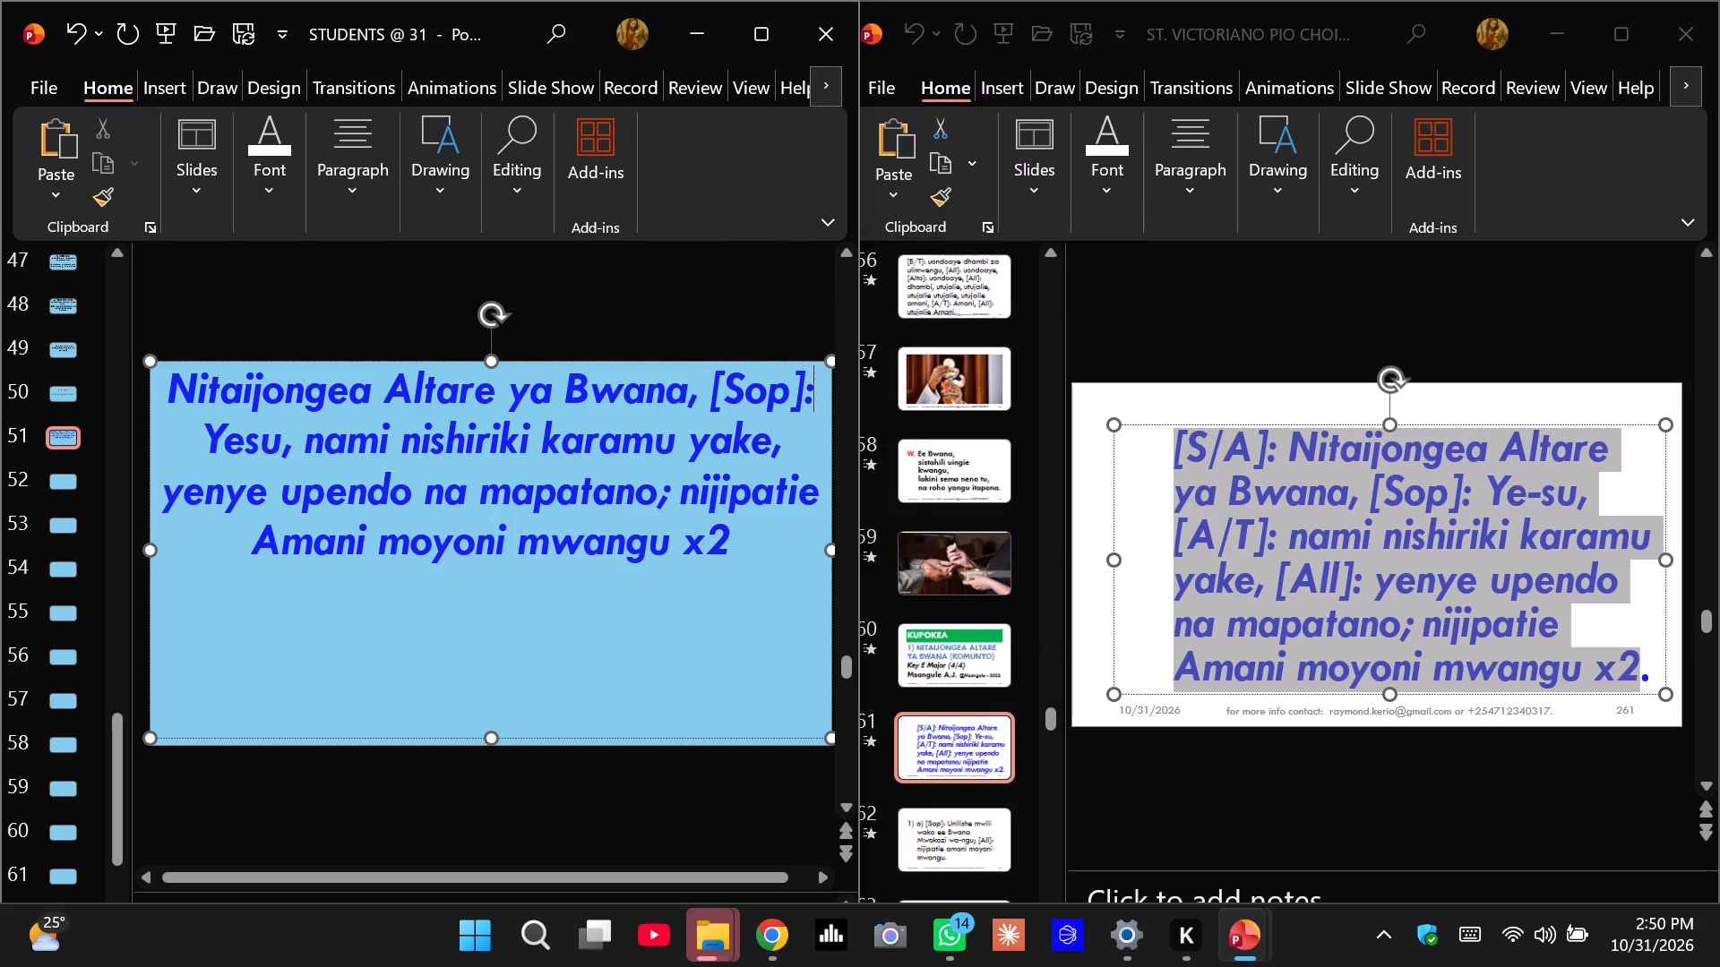
key("BackSpace")
key("BackSpace")
key("BackSpace")
key("BackSpace")
key("BackSpace")
key("BackSpace")
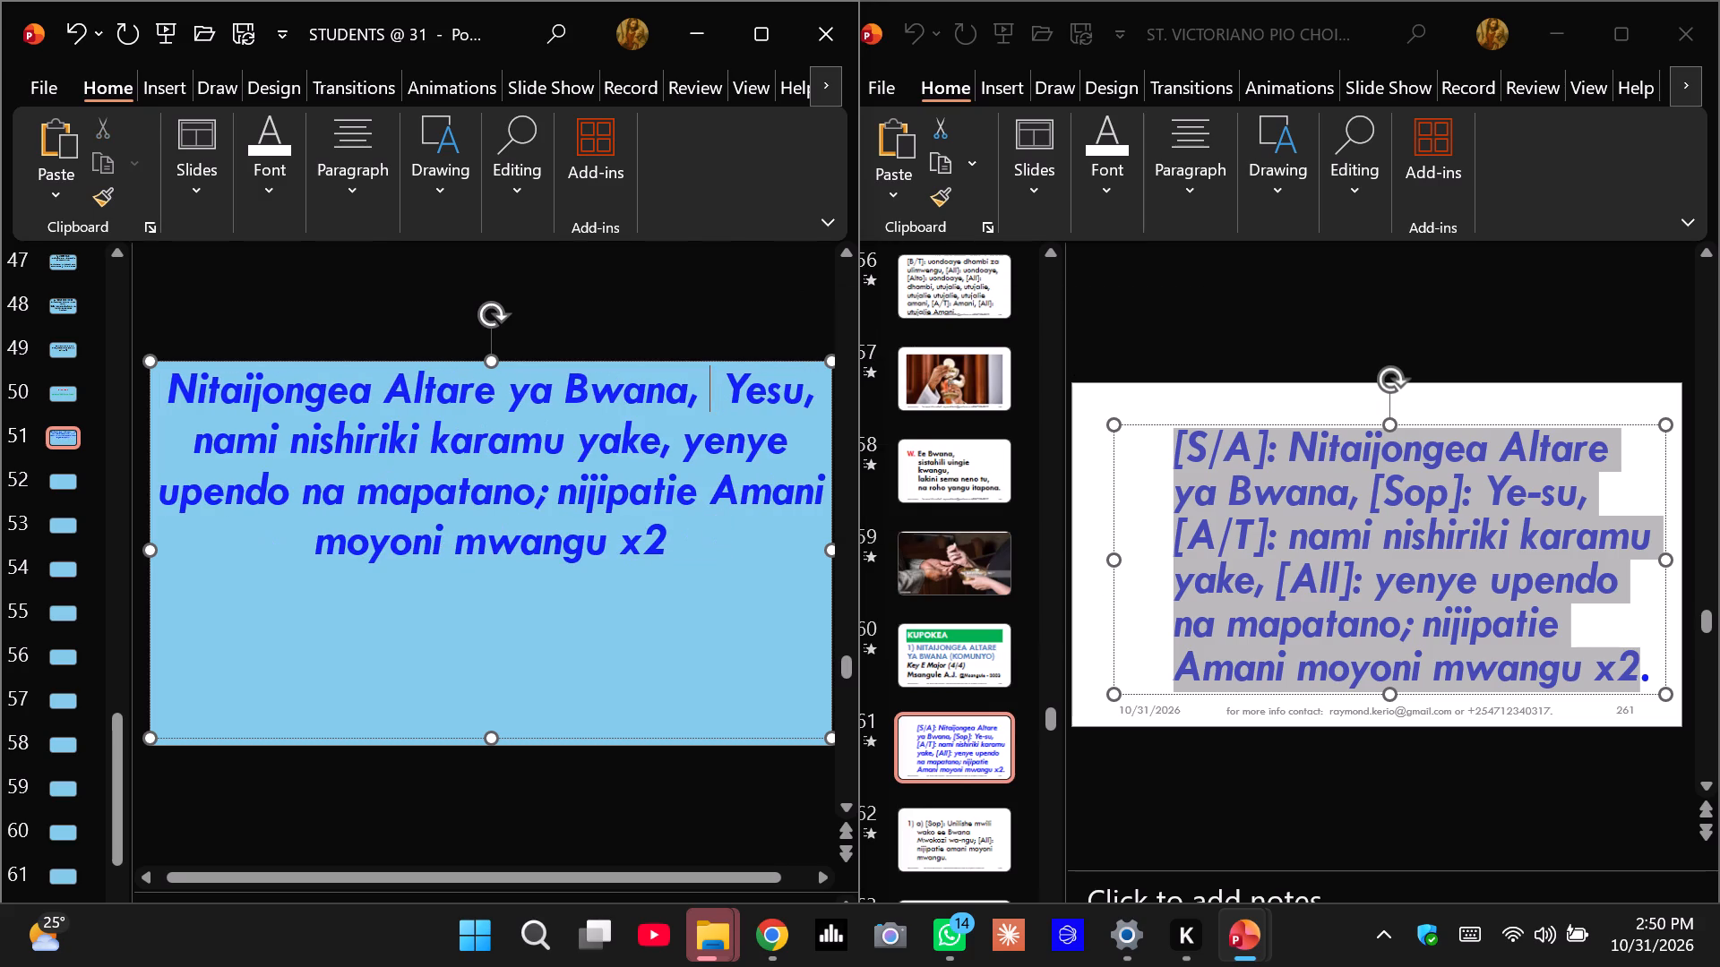
key("BackSpace")
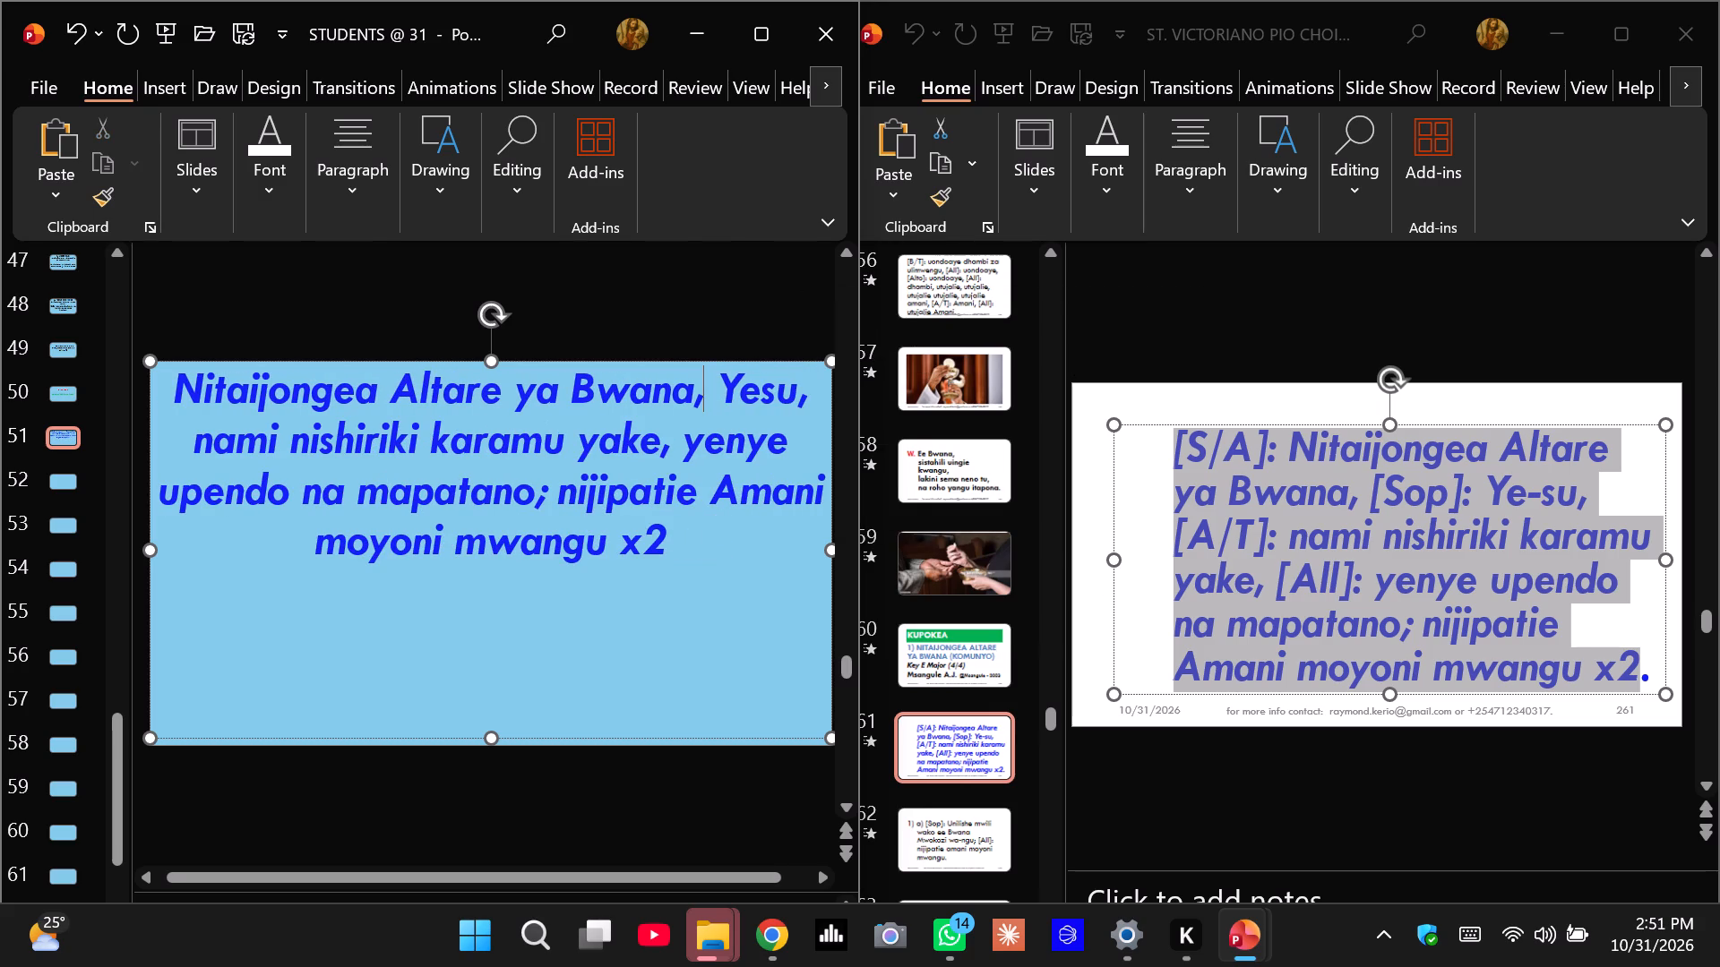
key("BackSpace")
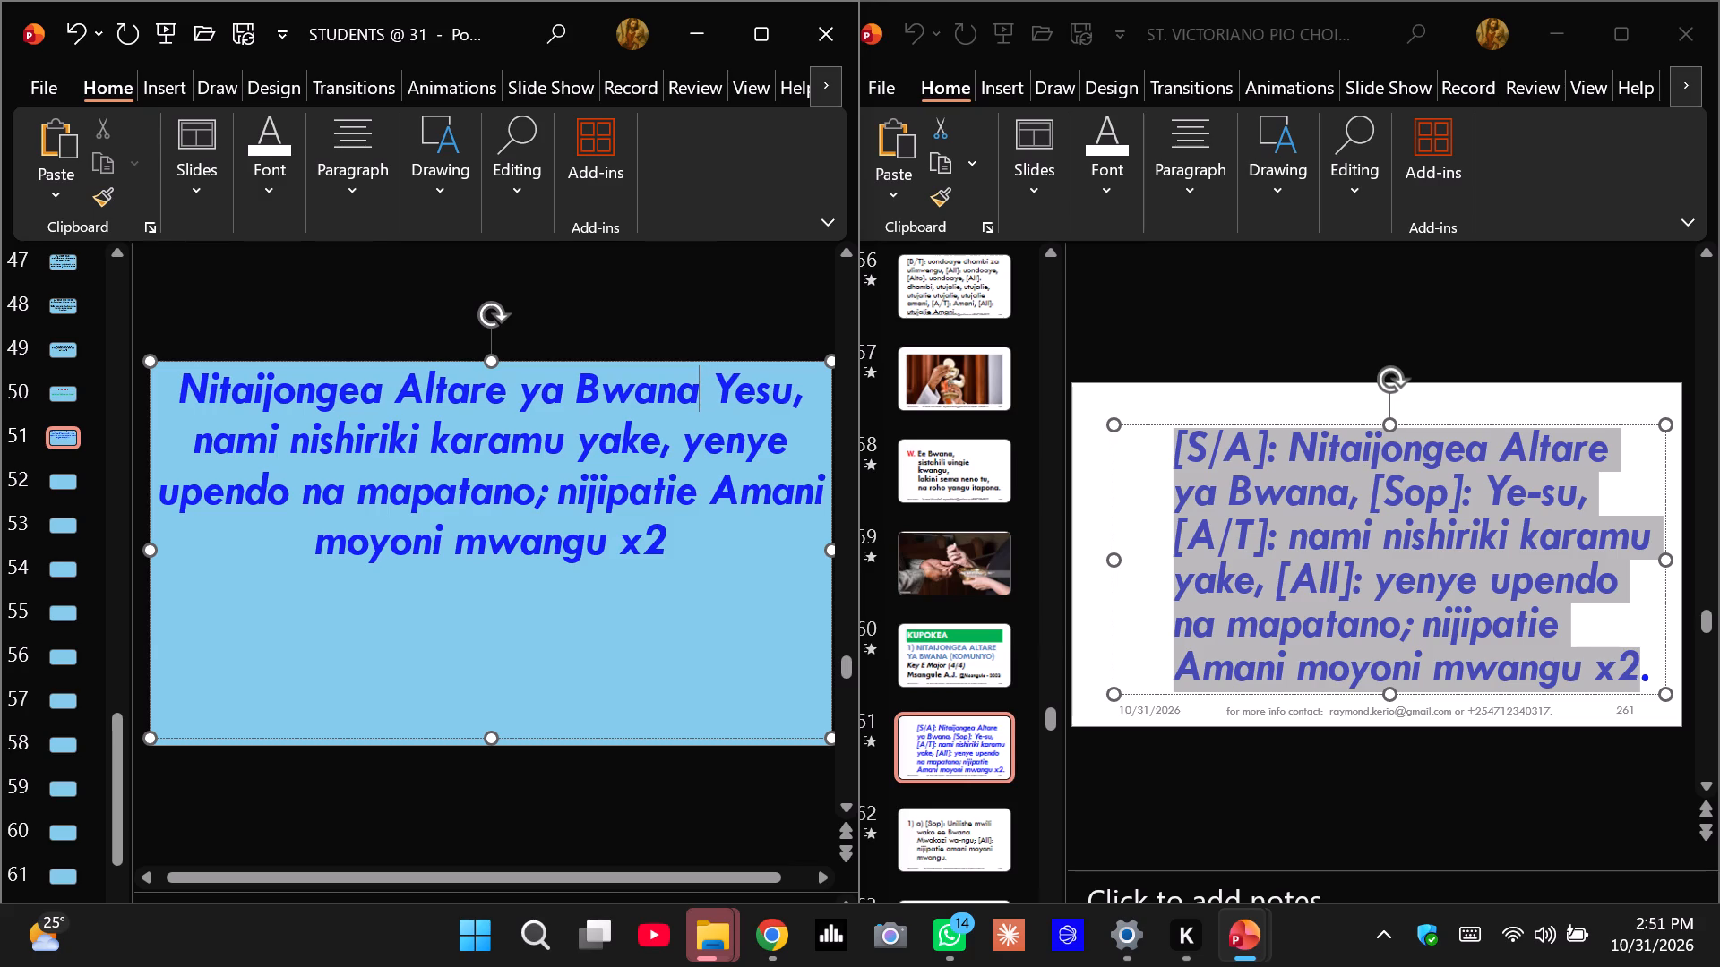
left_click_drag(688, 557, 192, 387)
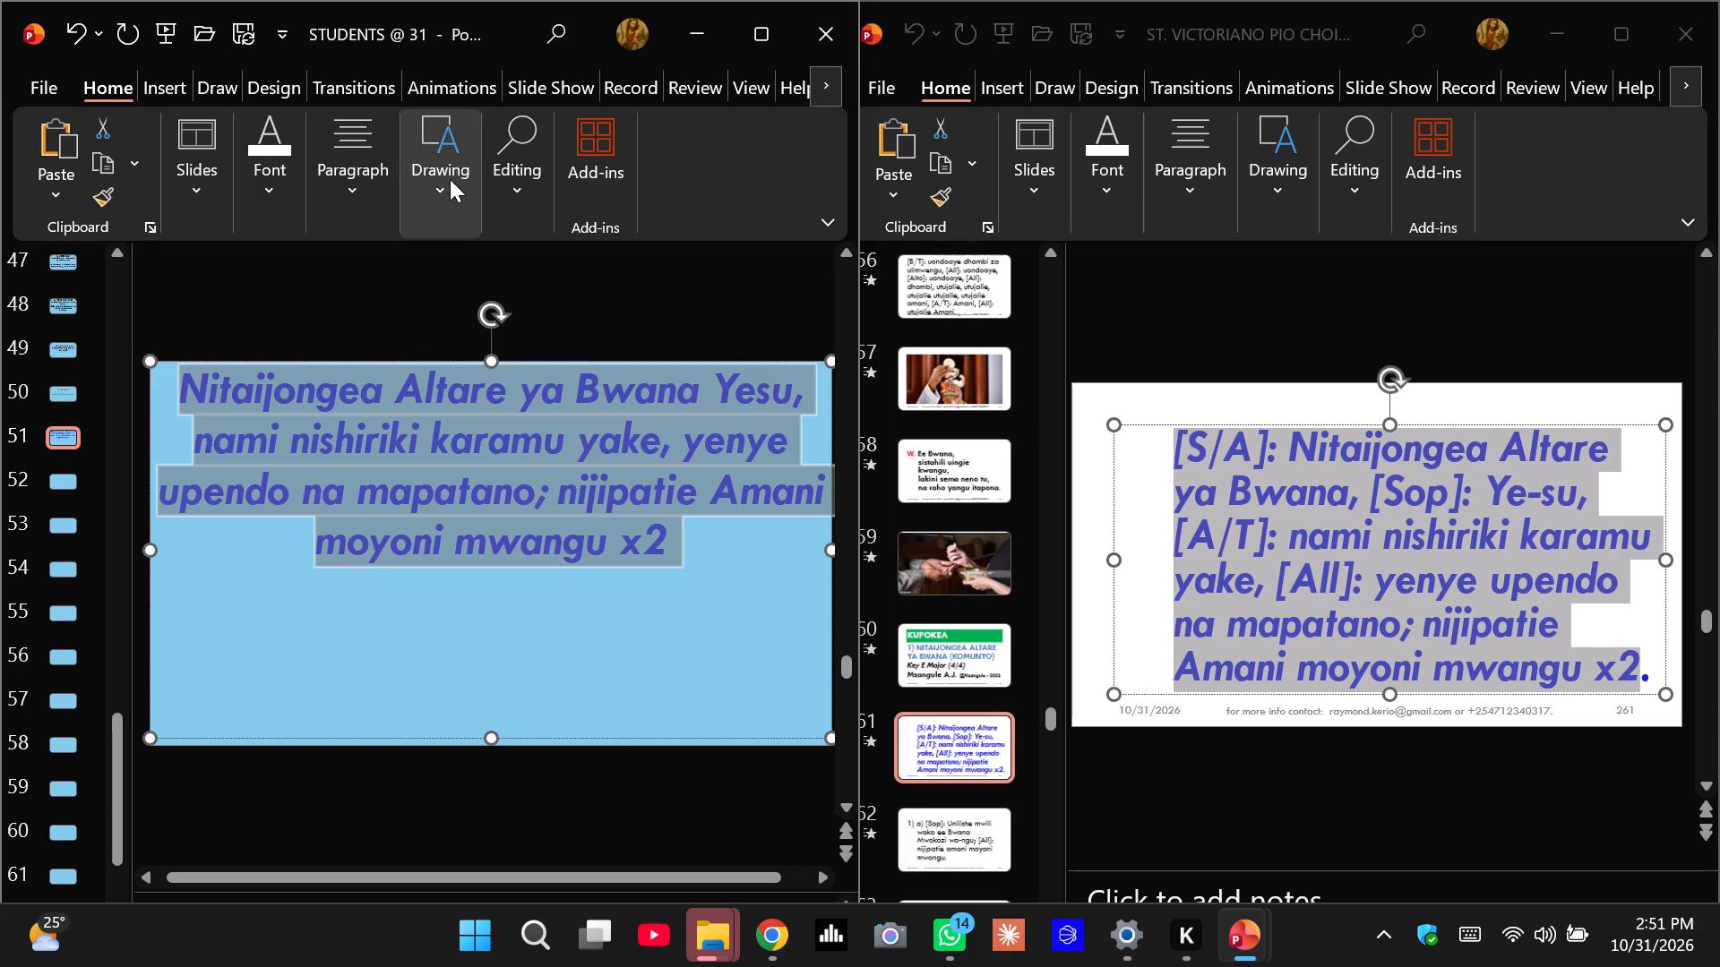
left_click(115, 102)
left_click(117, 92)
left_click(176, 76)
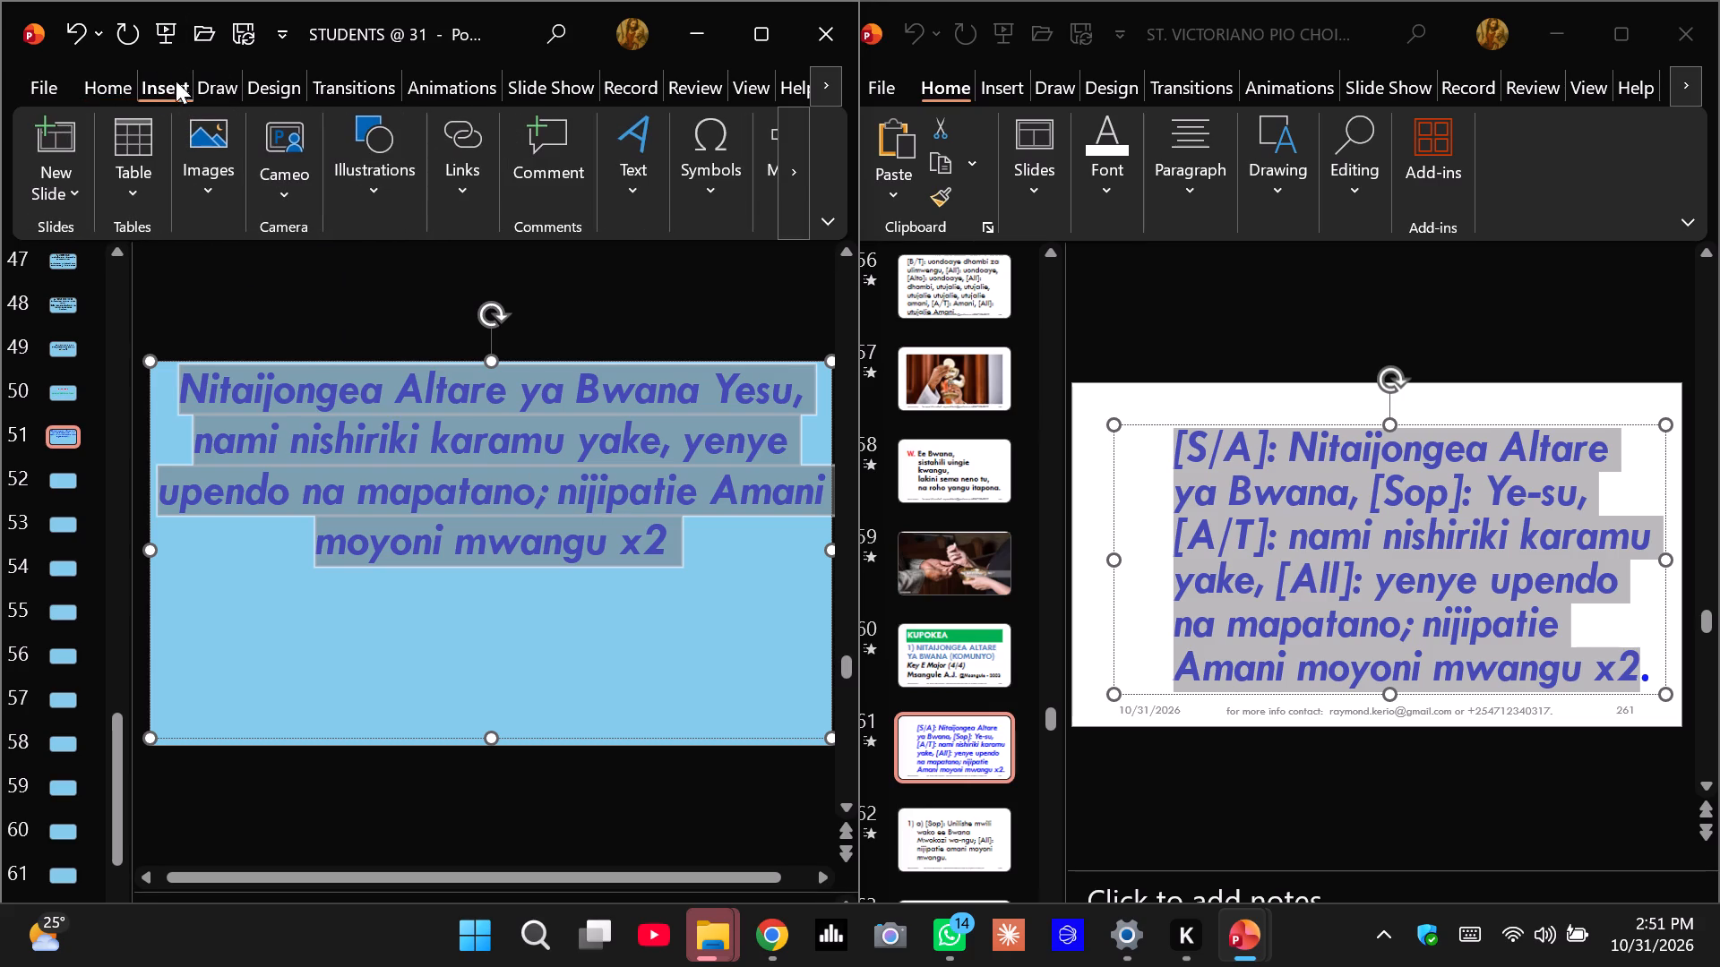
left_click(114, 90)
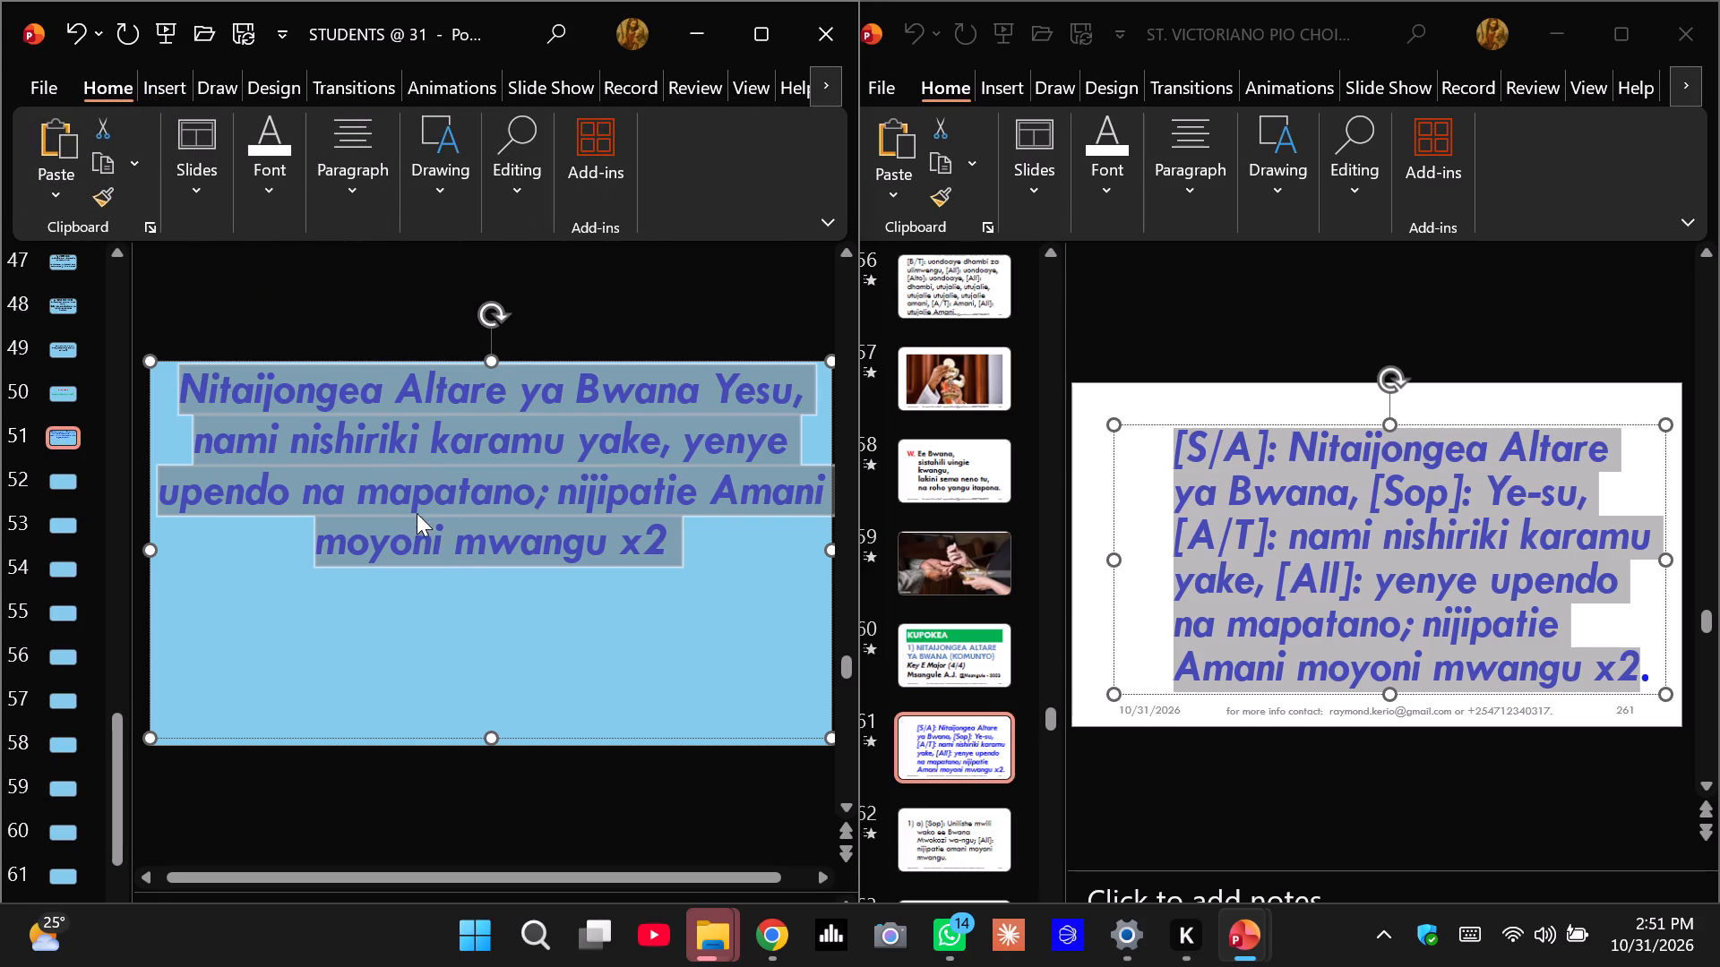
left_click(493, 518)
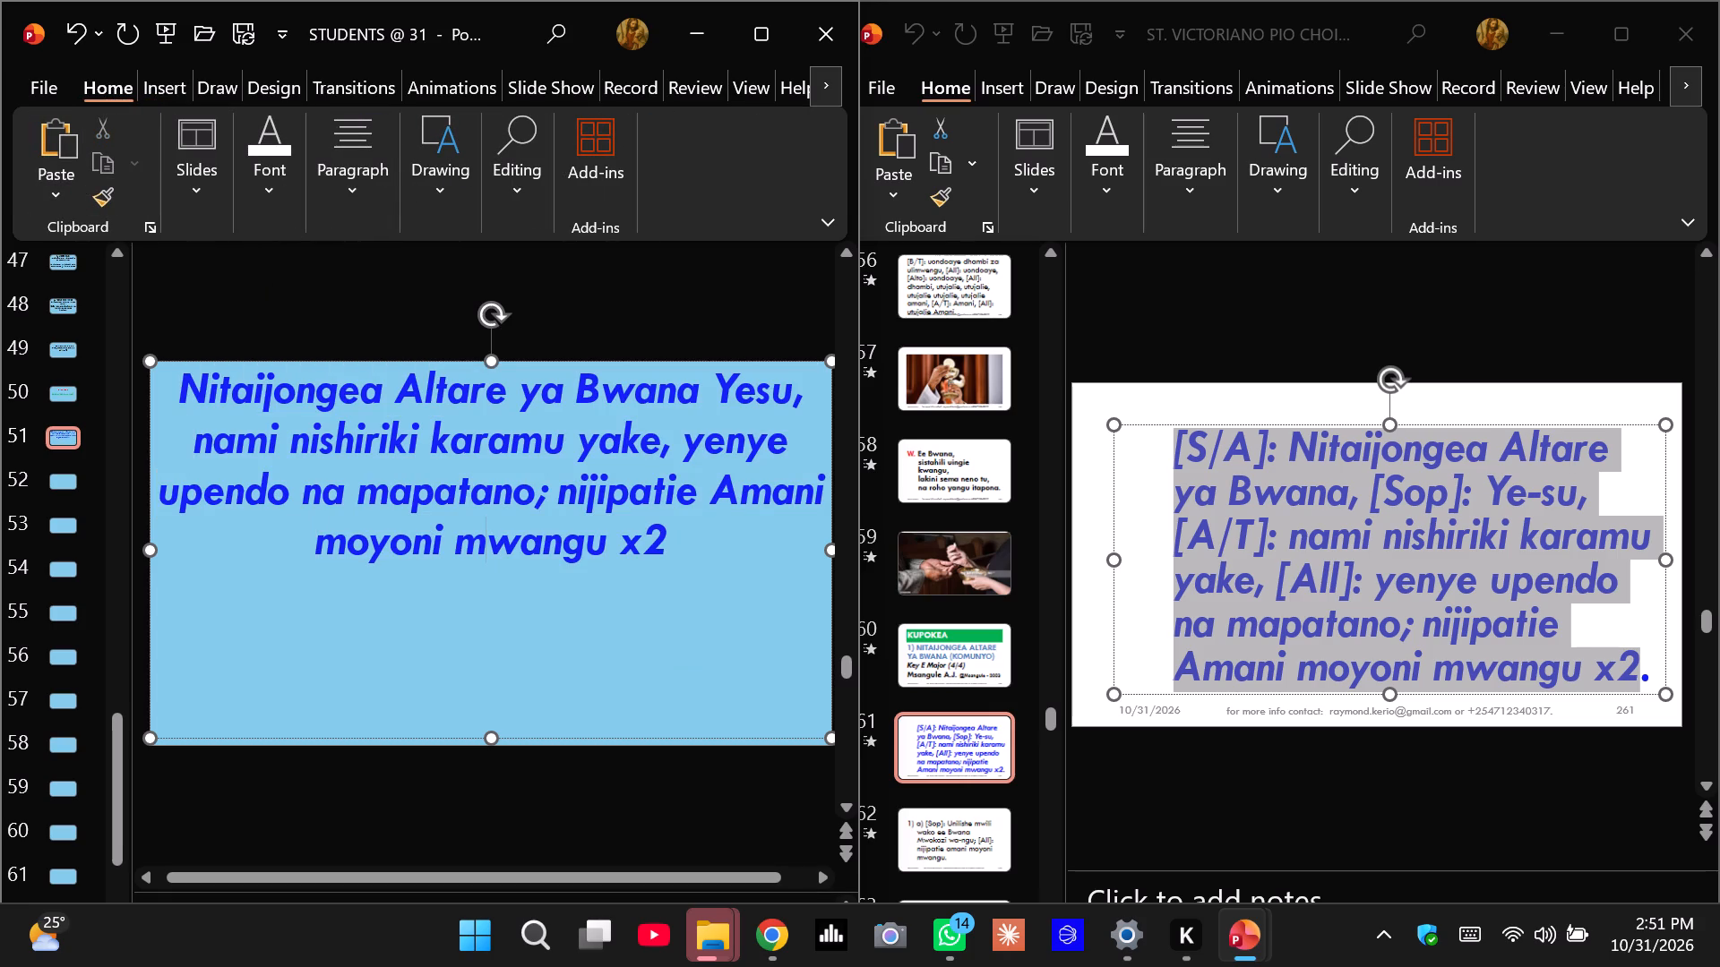
Copy verse 1) a) from slide 262 of the choir presentation into the subtitle of slide 52 in STUDENTS @ 31.
left_click(47, 477)
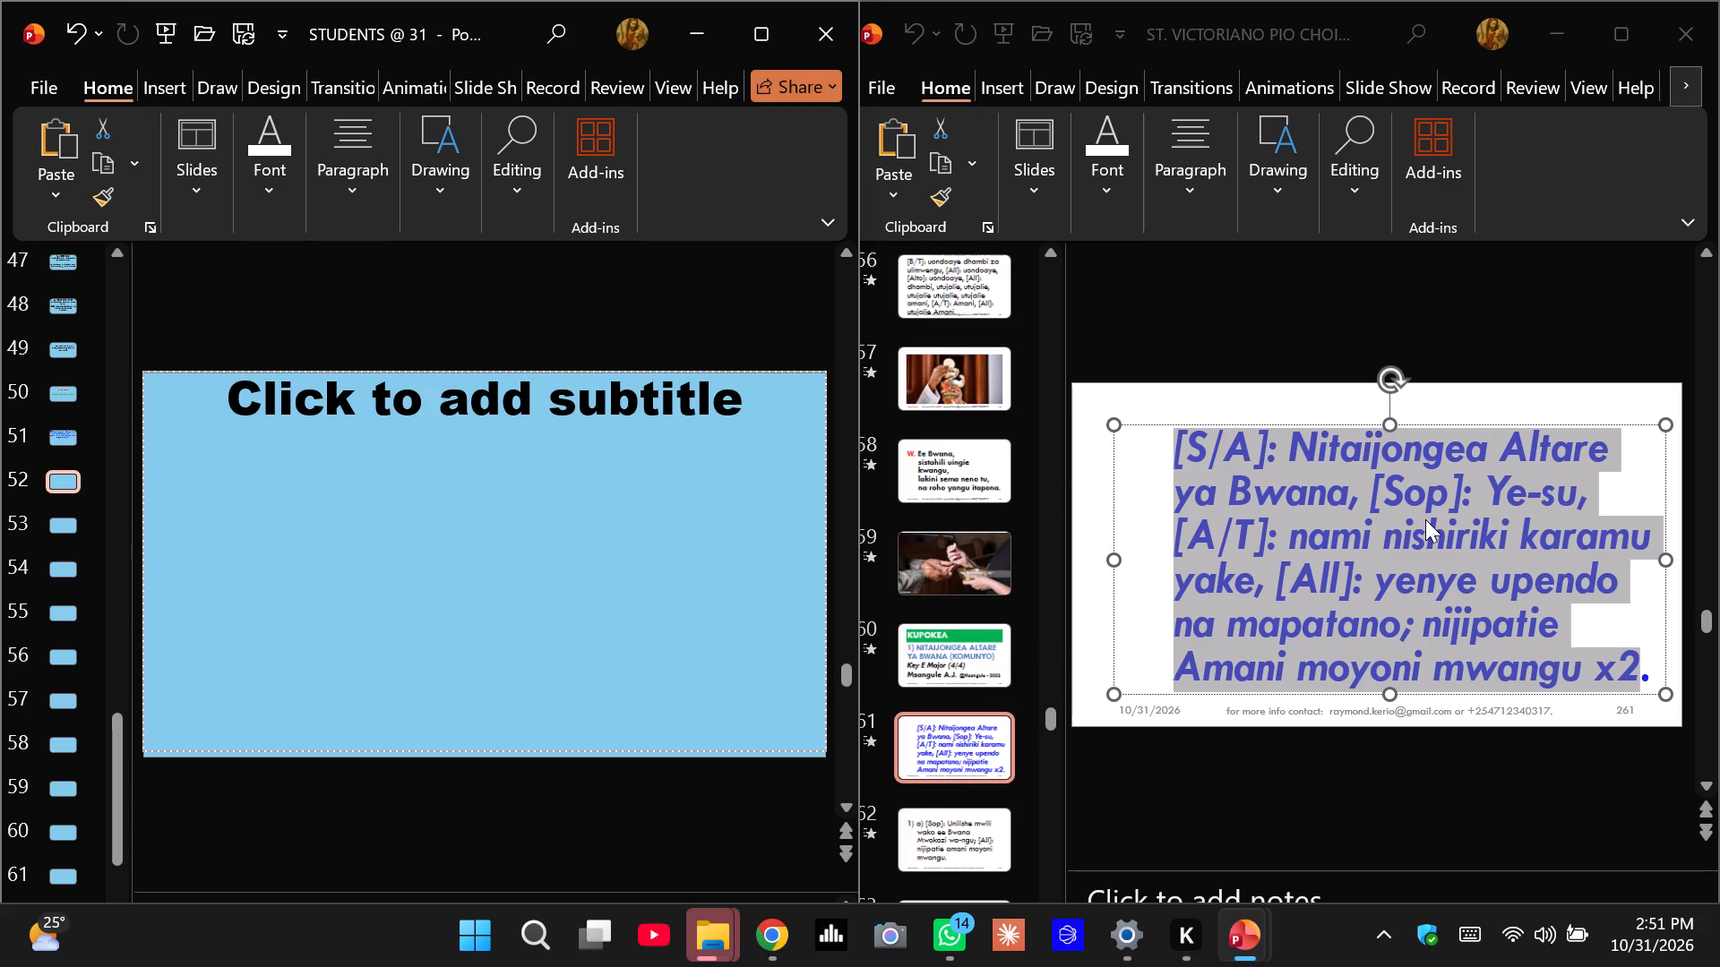
left_click(1425, 519)
left_click(967, 828)
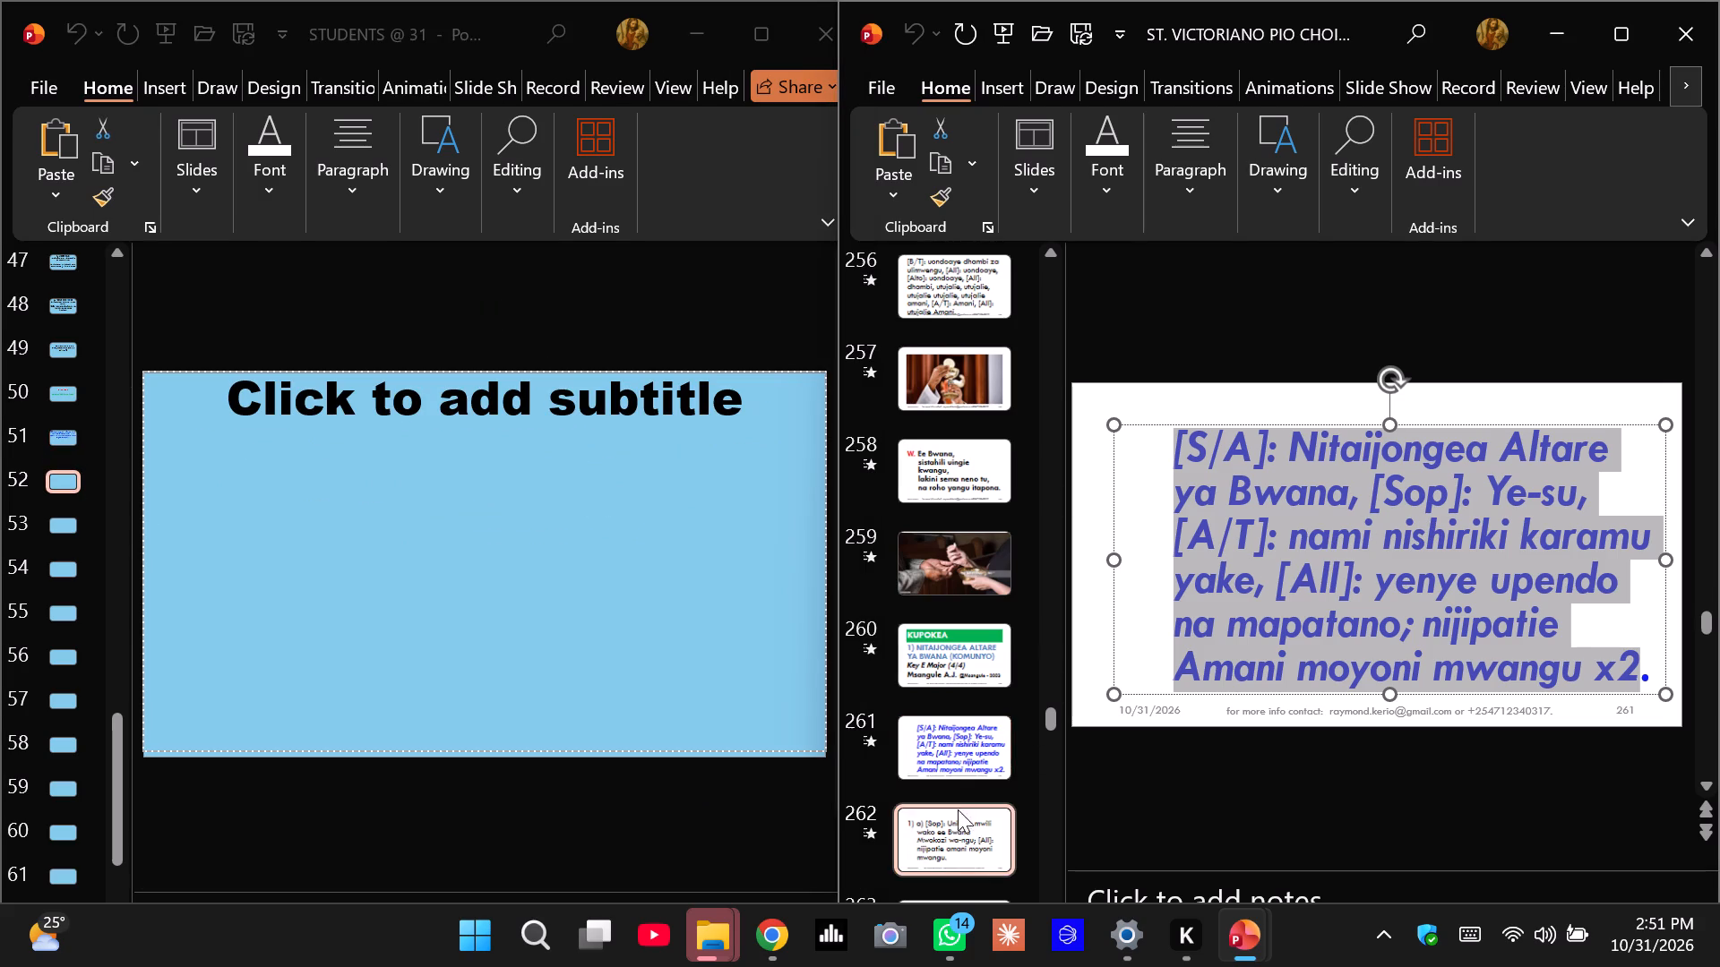
left_click(1134, 474)
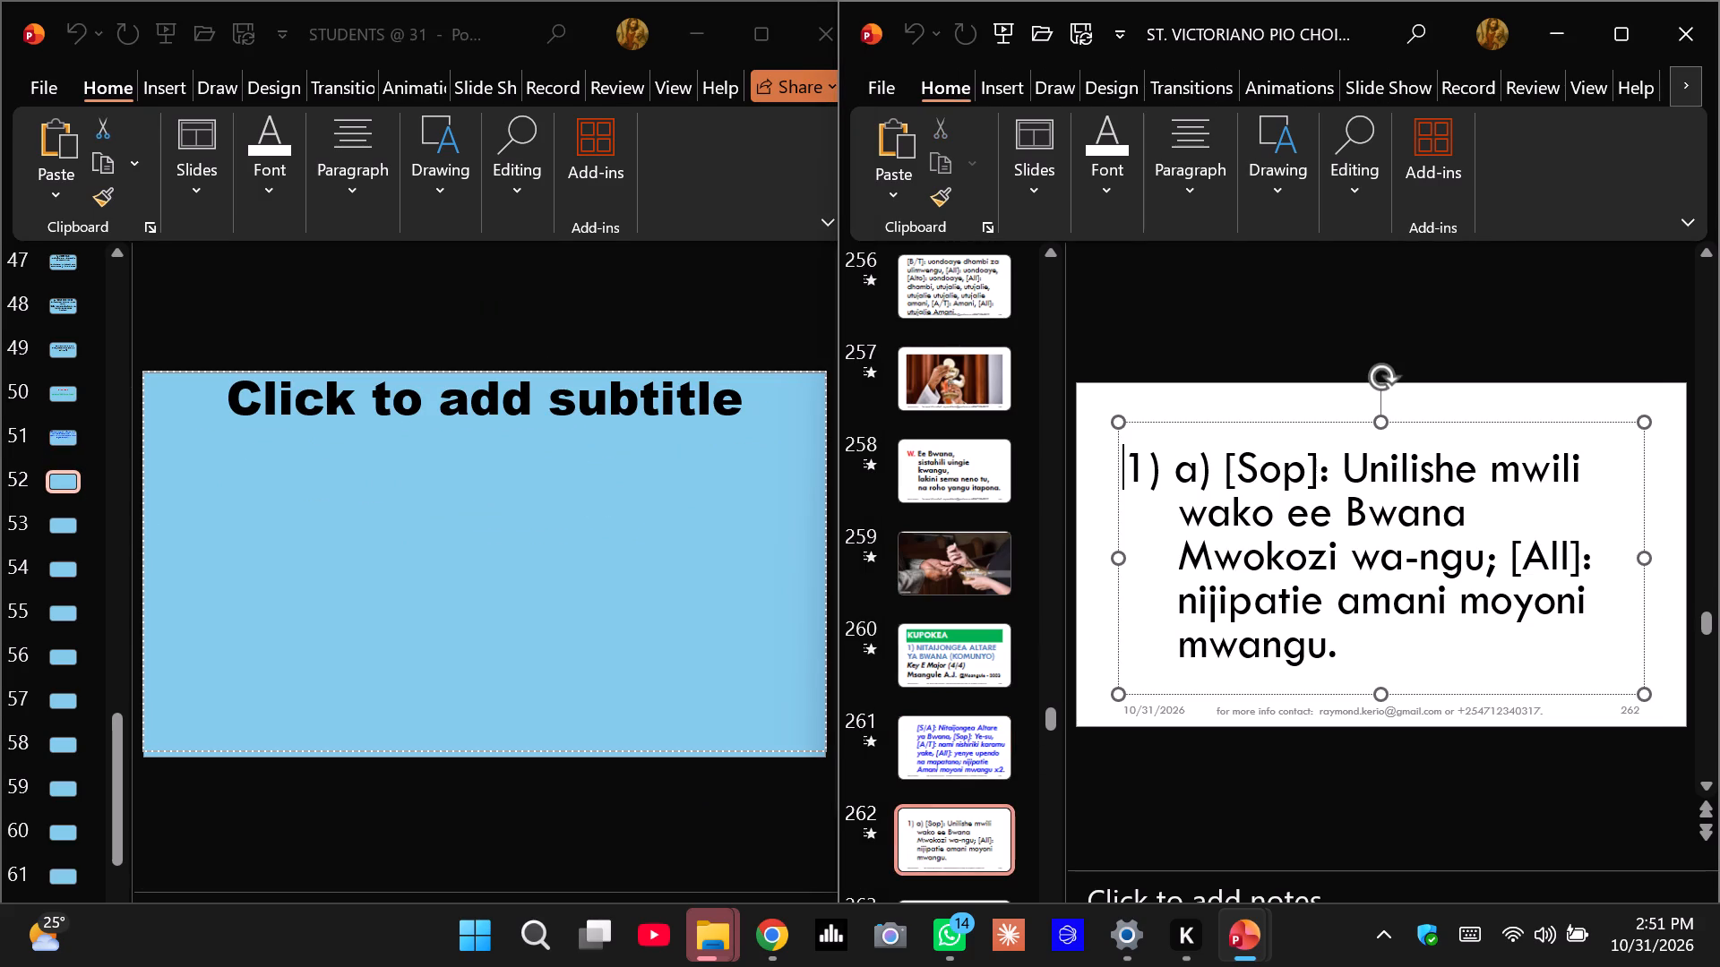
left_click_drag(1134, 474, 1555, 641)
right_click(1261, 543)
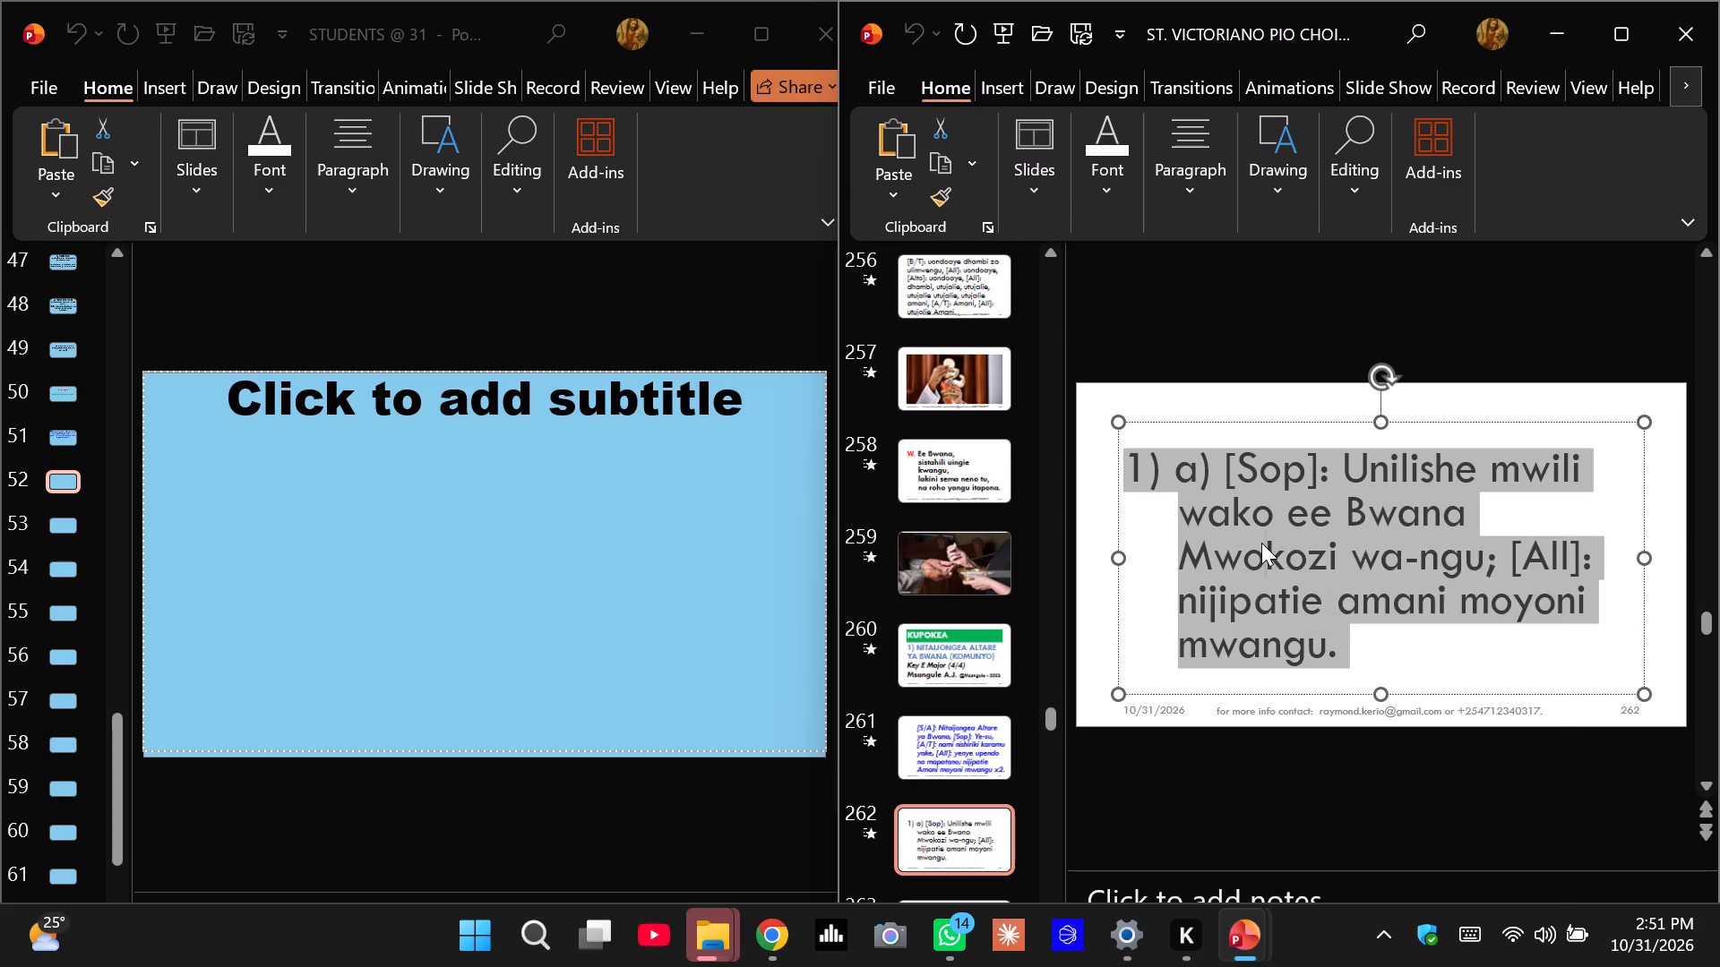
left_click(1329, 331)
left_click(313, 398)
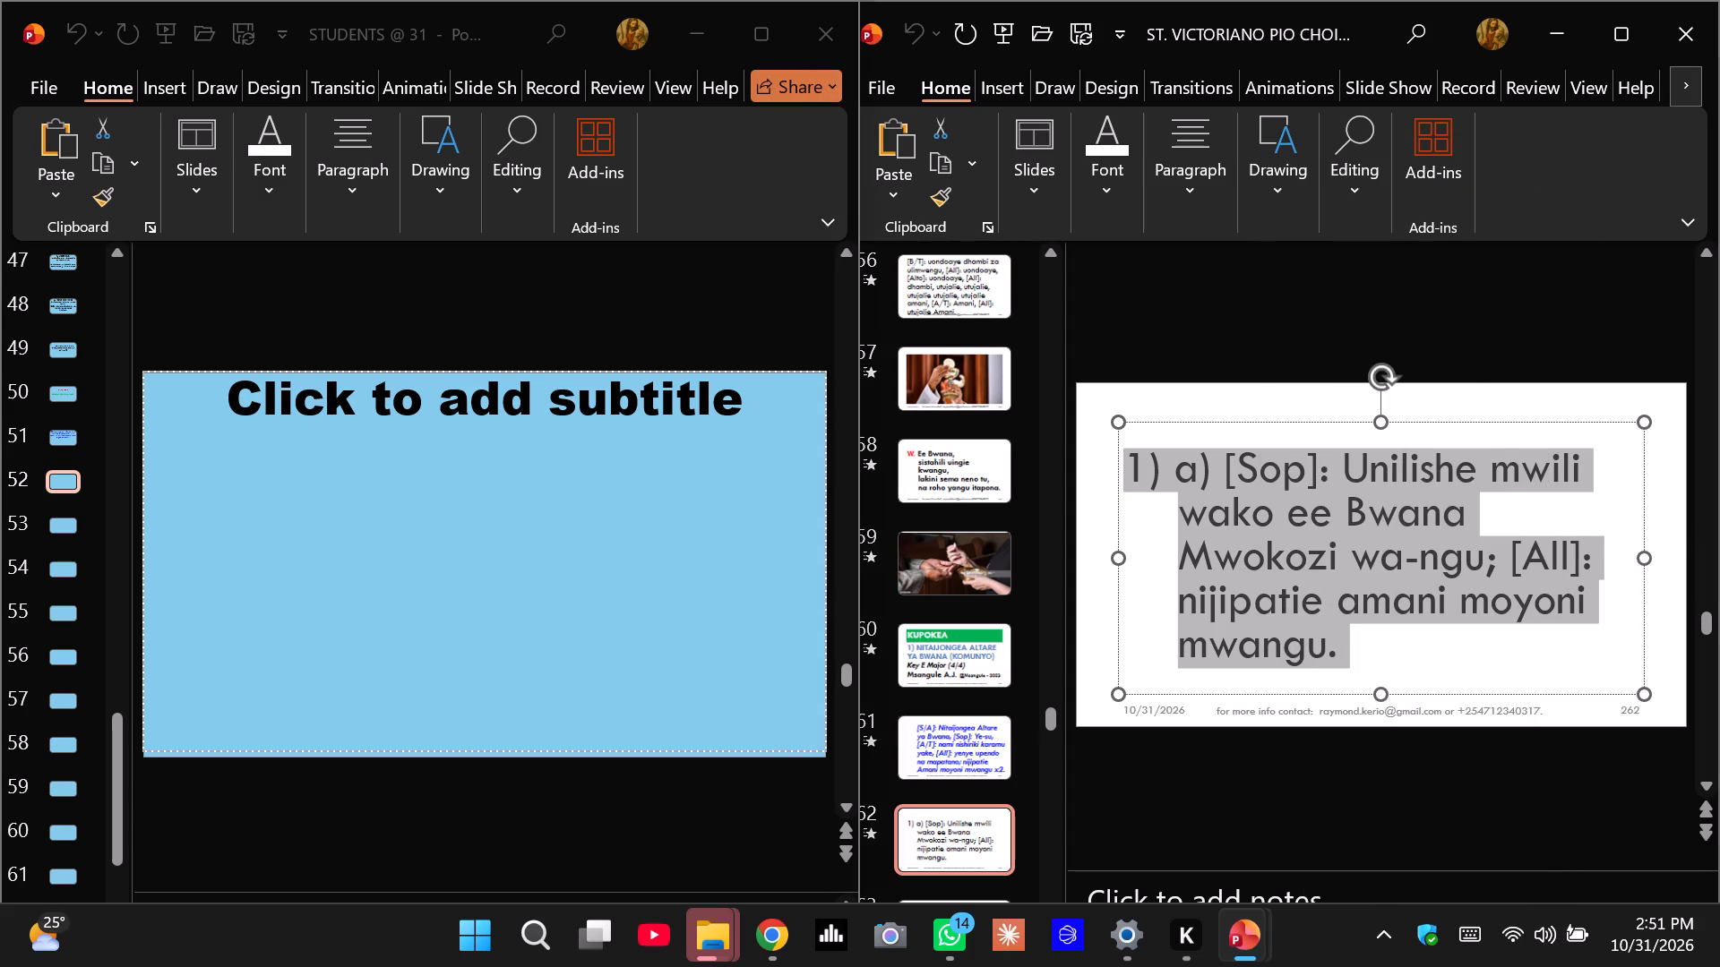
left_click(382, 418)
left_click(384, 408)
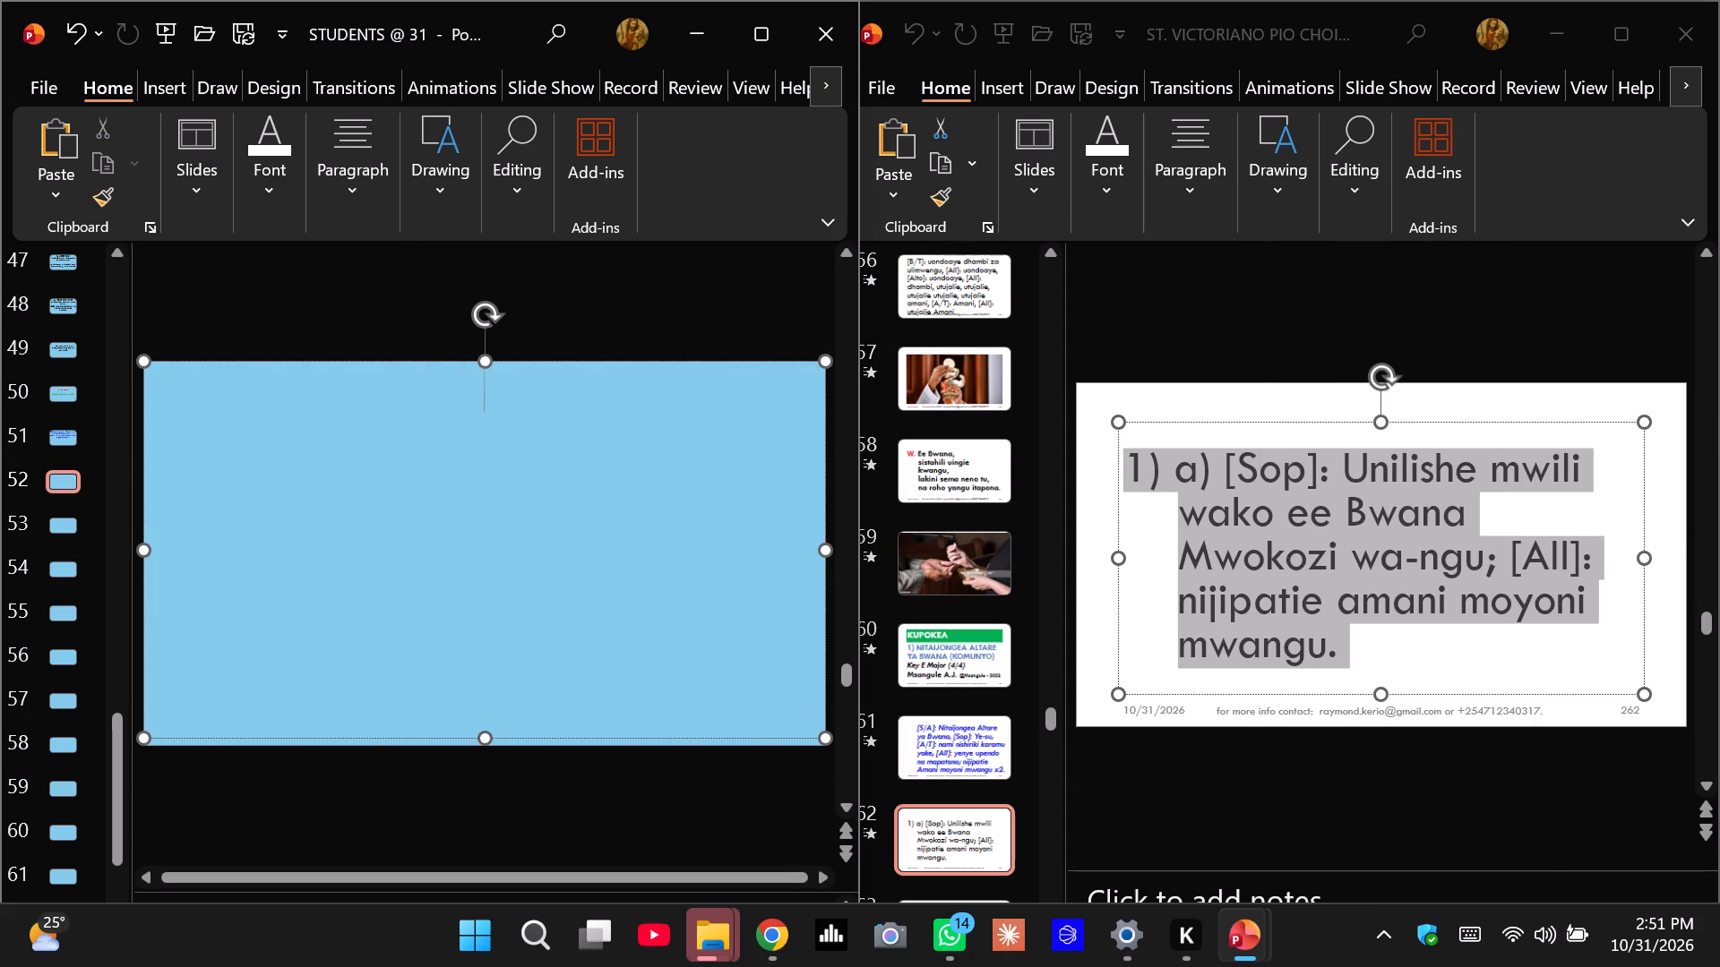
key("ctrl+v")
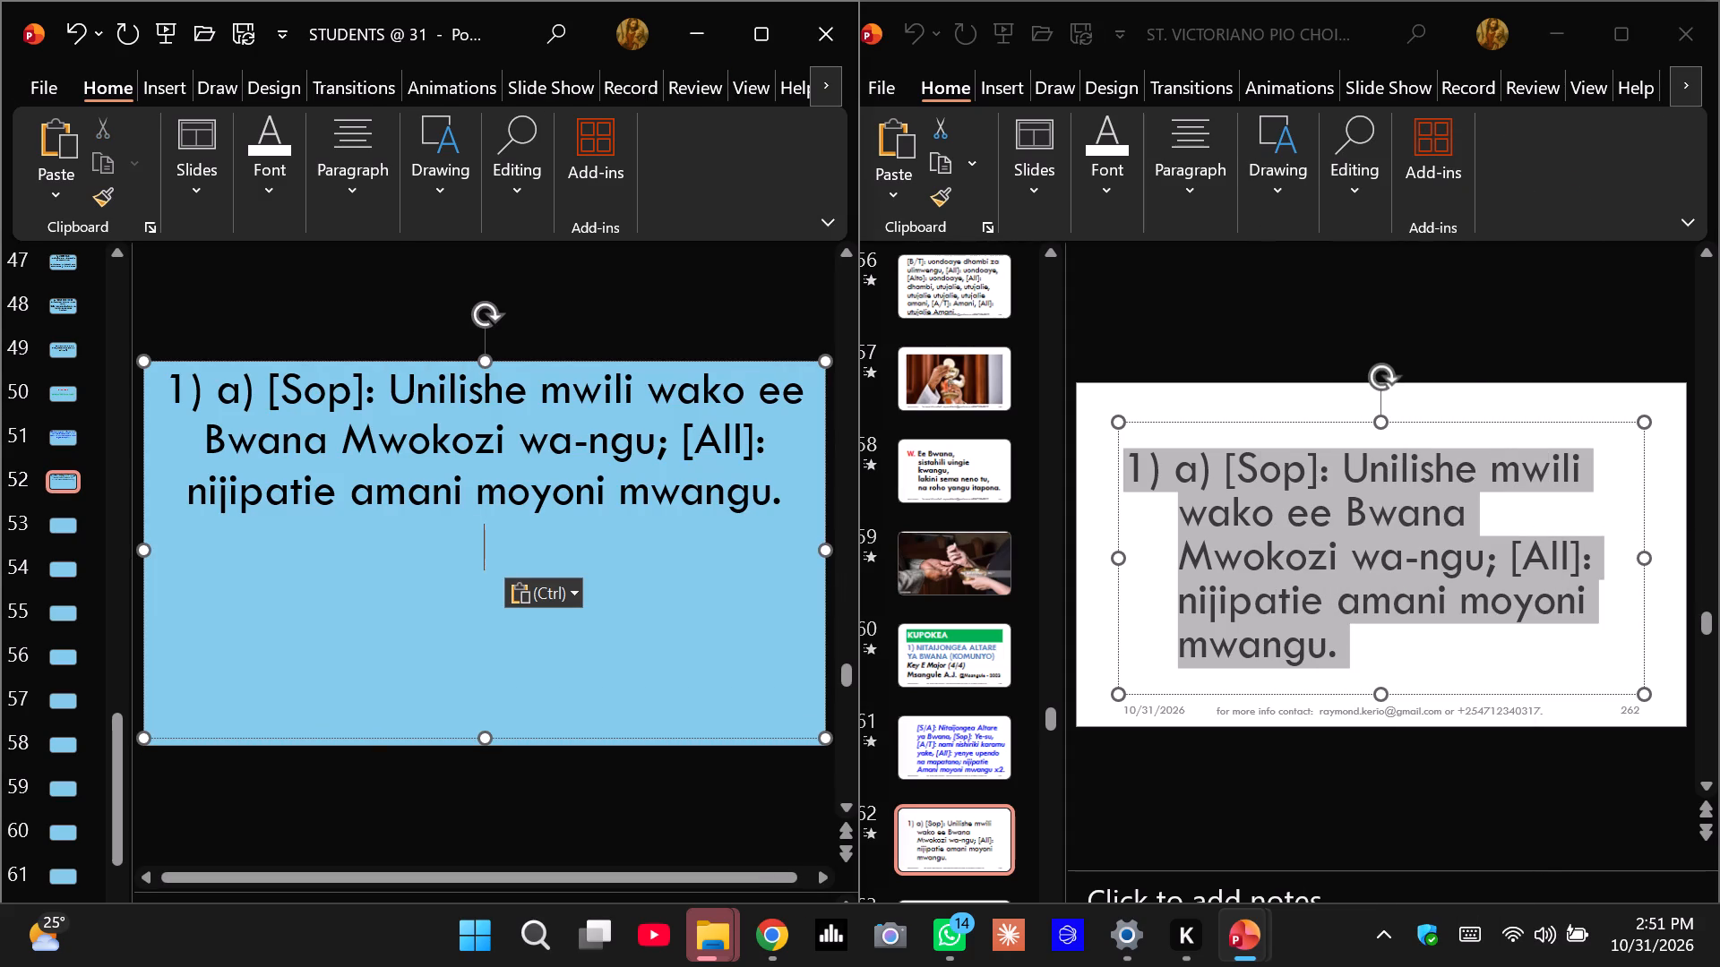
Delete the a), [Sop]: and [All]: markers from verse 1 on slide 52, keeping the 1) number.
left_click(390, 383)
left_click(384, 386)
key("BackSpace")
key("BackSpace")
key("BackSpace")
key("BackSpace")
key("BackSpace")
key("BackSpace")
key("BackSpace")
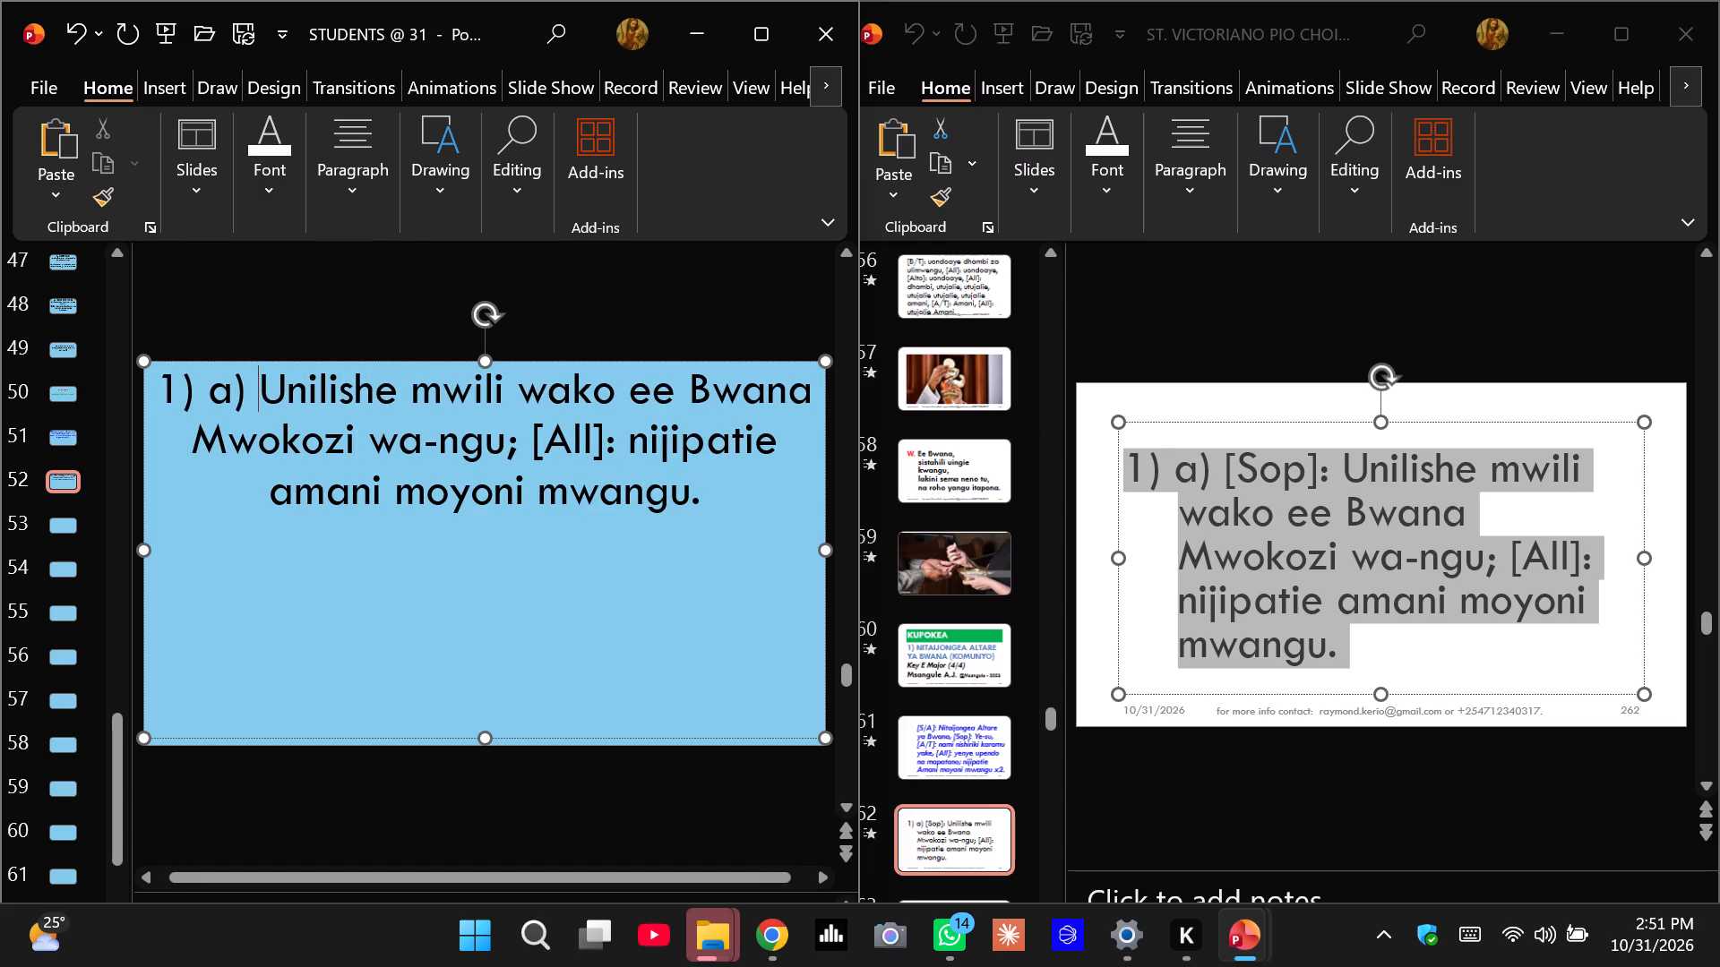
key("BackSpace")
key("BackSpace")
key("BackSpace")
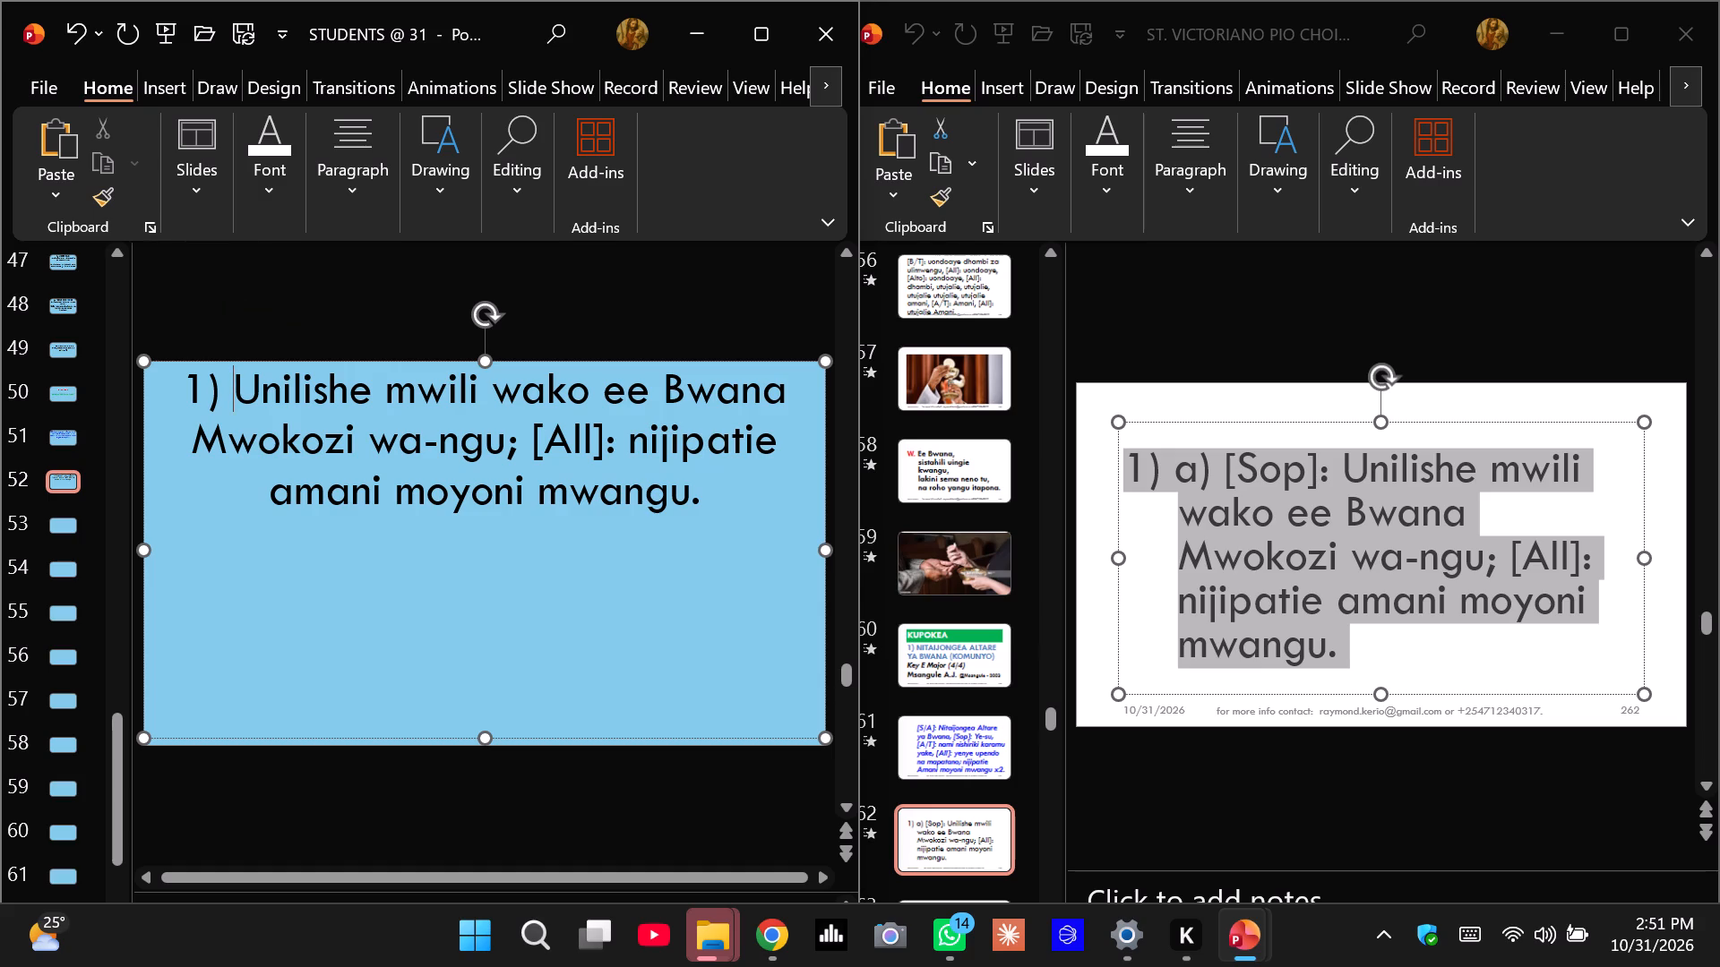
left_click_drag(621, 453, 535, 450)
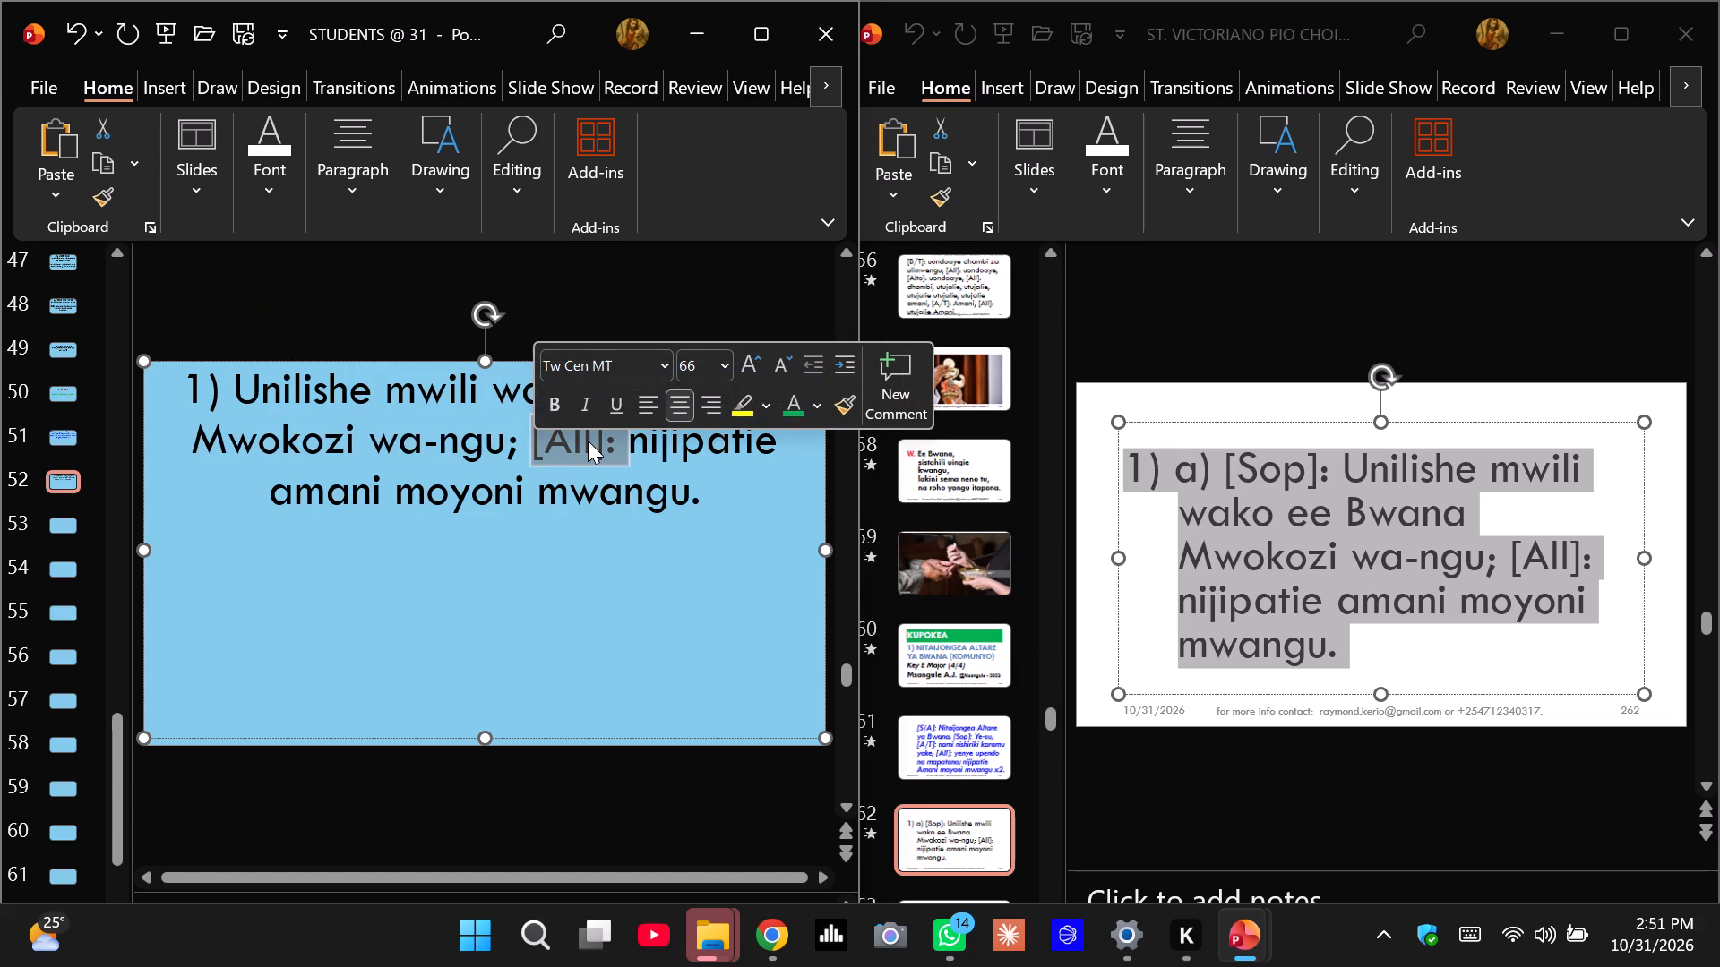
key("BackSpace")
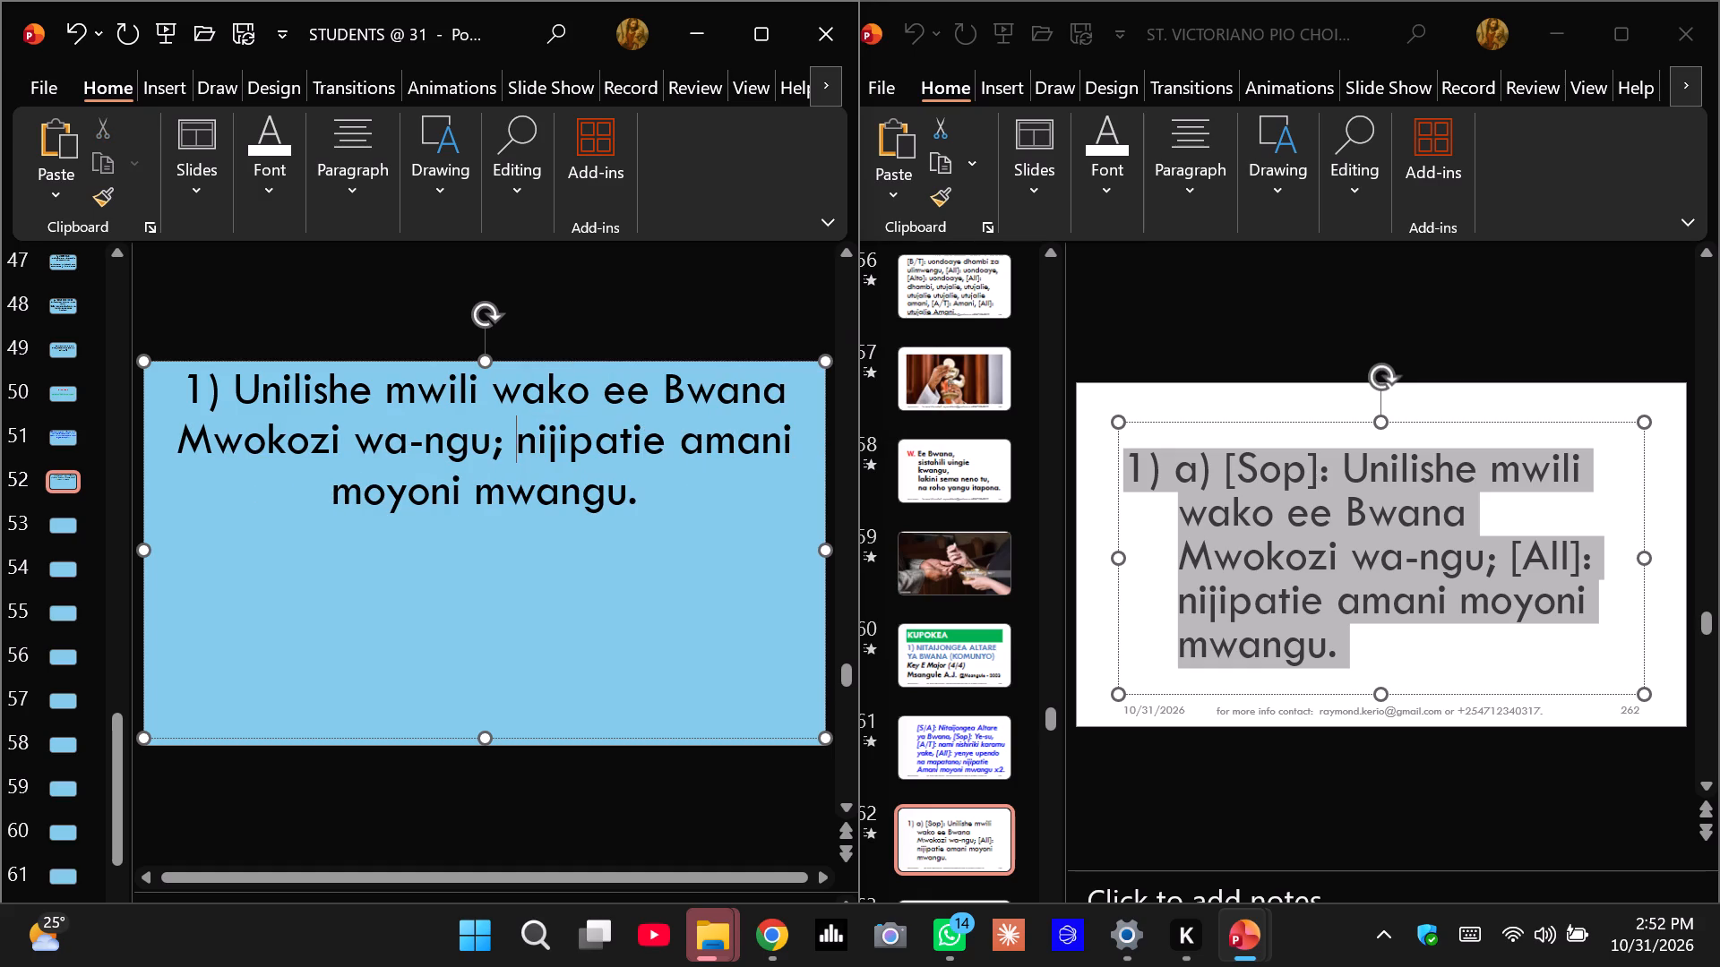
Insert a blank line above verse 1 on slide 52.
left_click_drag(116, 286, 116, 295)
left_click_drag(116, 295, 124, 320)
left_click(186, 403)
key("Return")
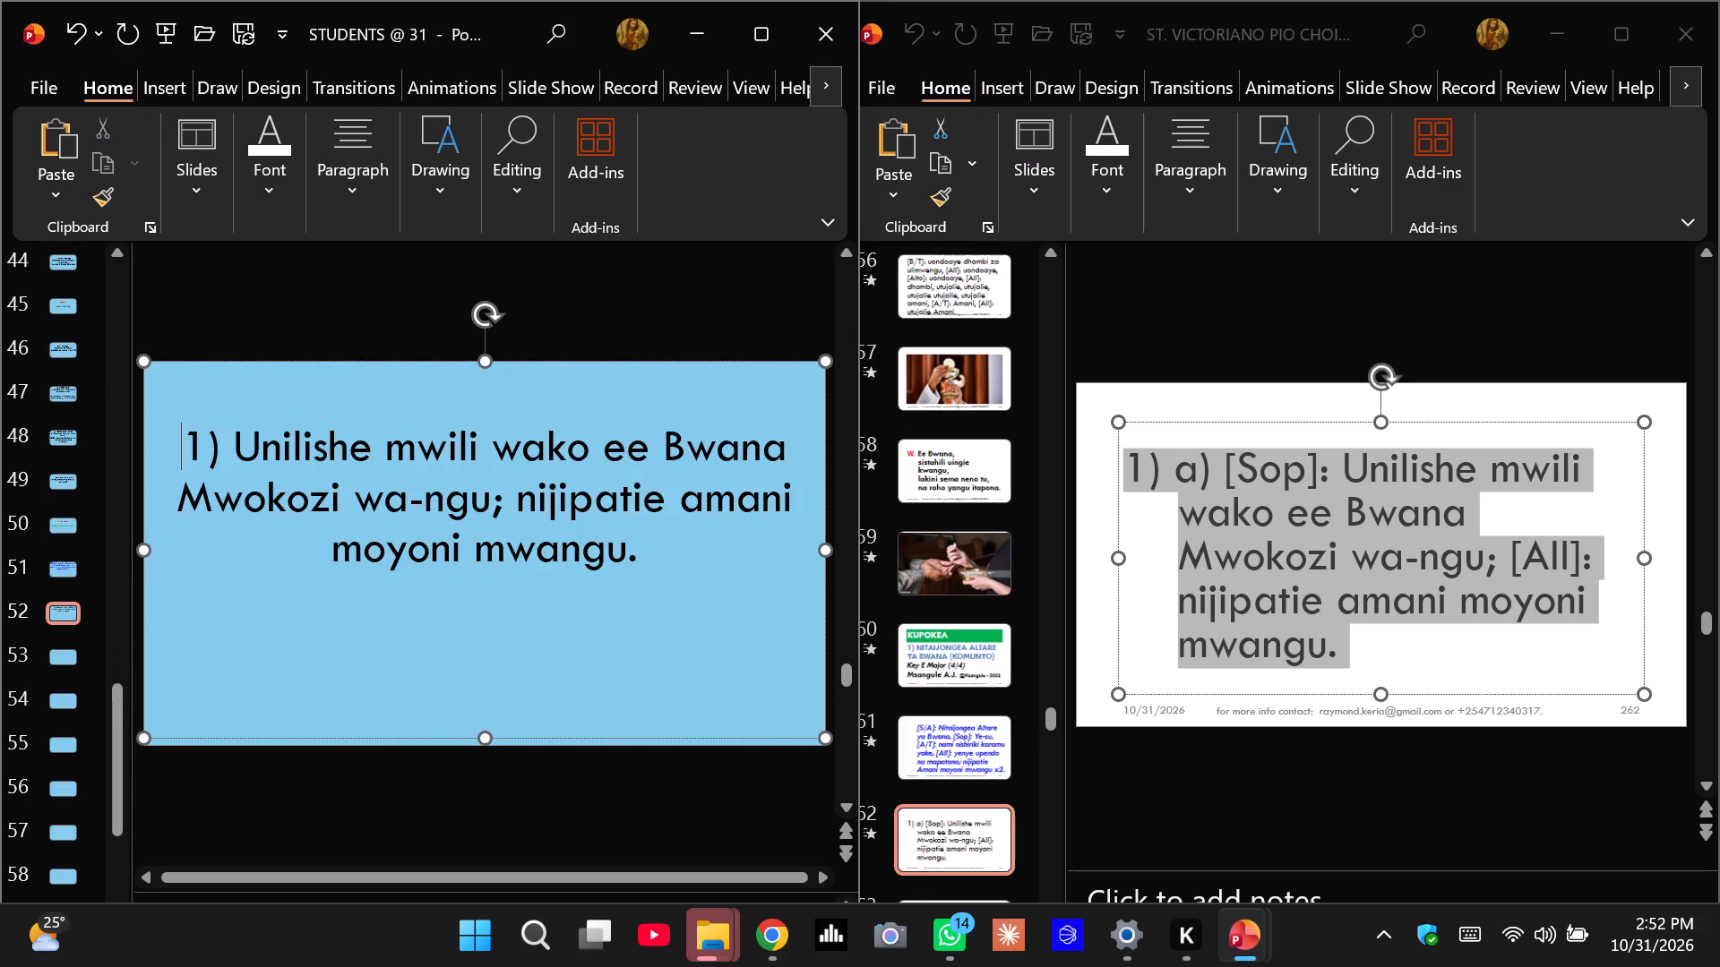
Check verse b) on slide 263 of the choir presentation and review slides 53 and 52 of STUDENTS @ 31 for its placement.
left_click(64, 655)
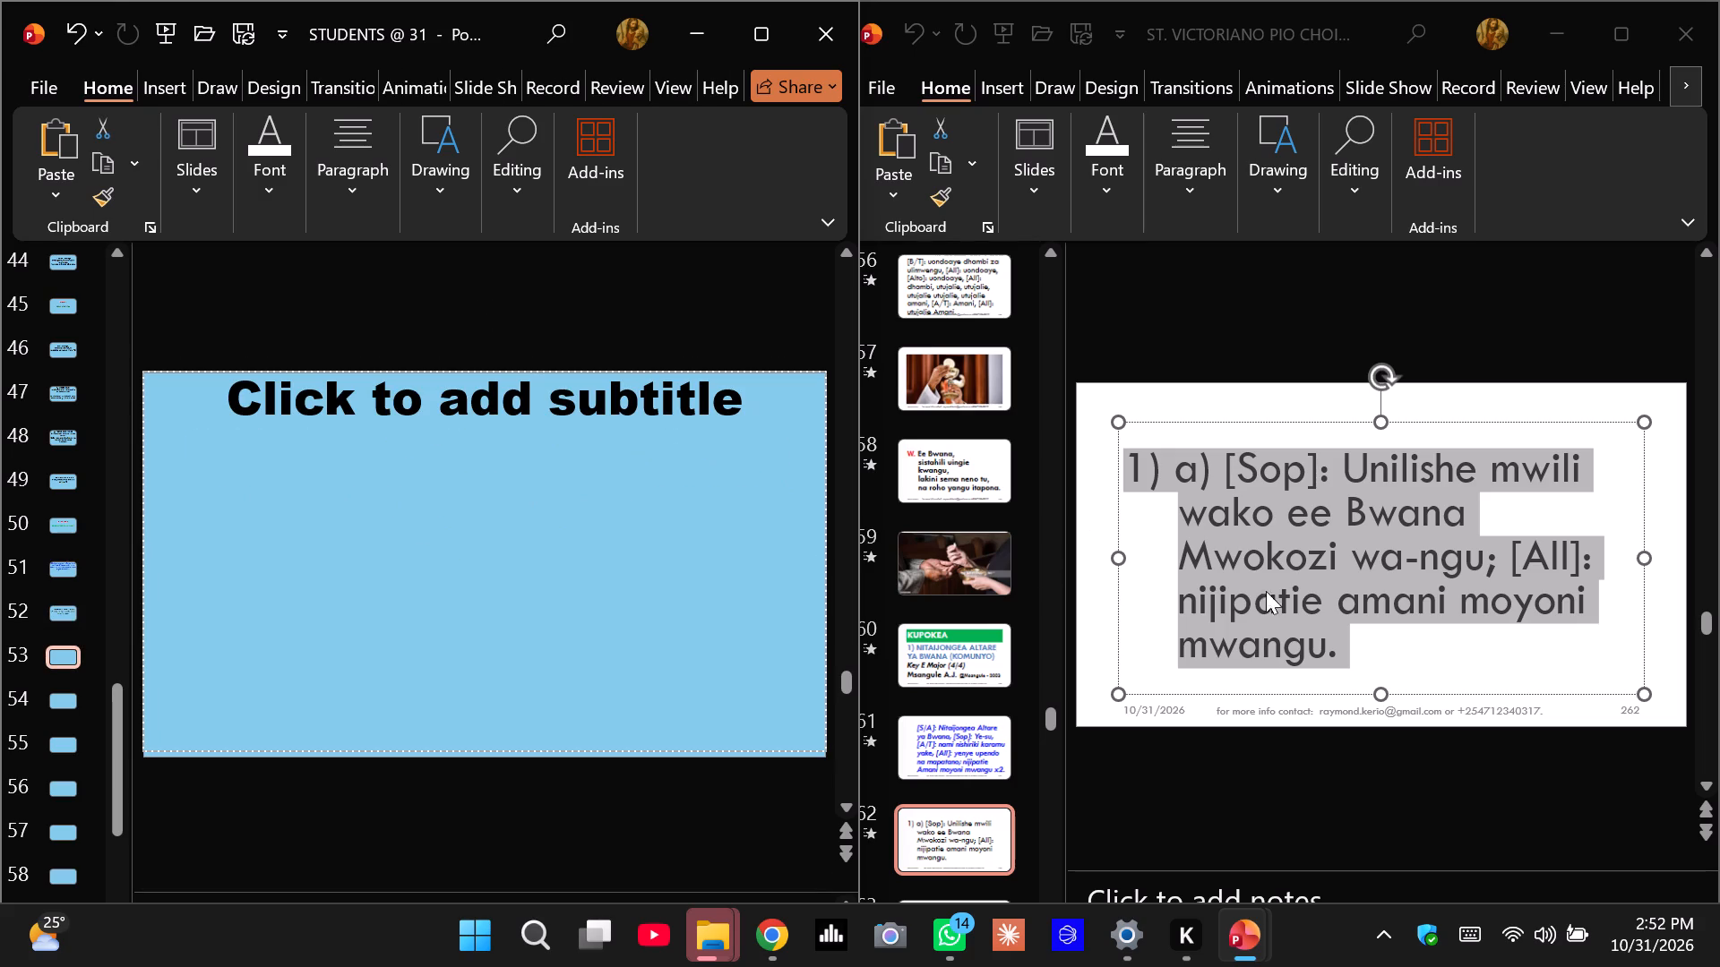
left_click(942, 837)
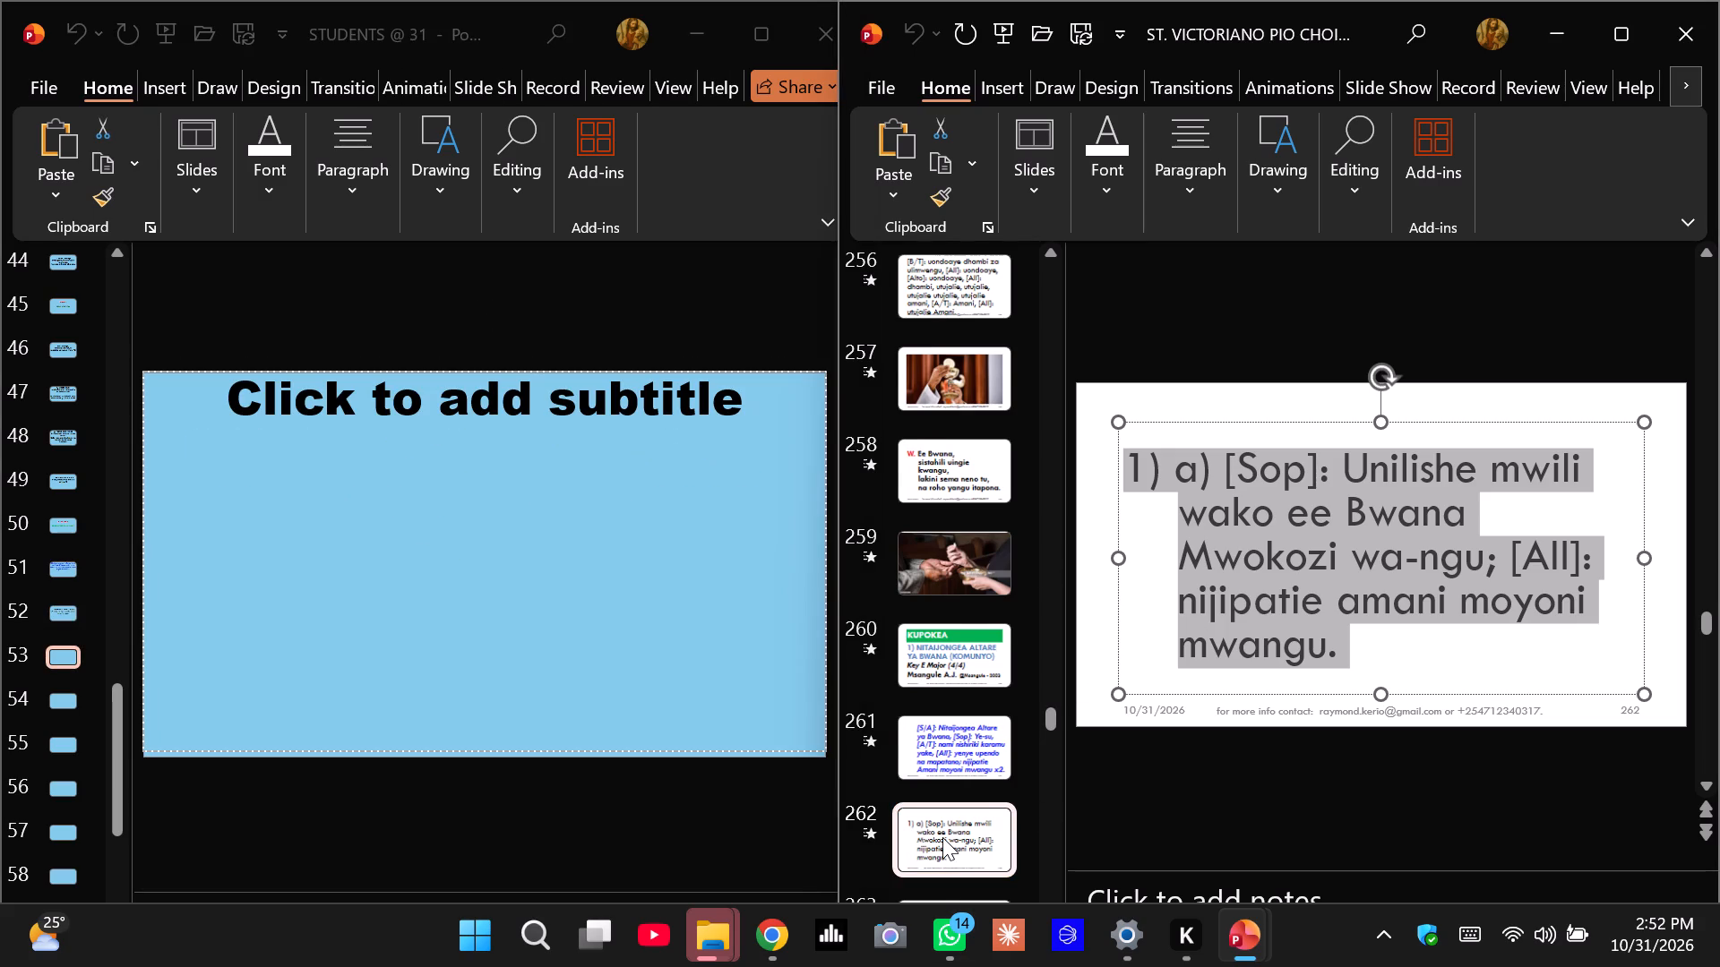
scroll(942, 837, "down", 6)
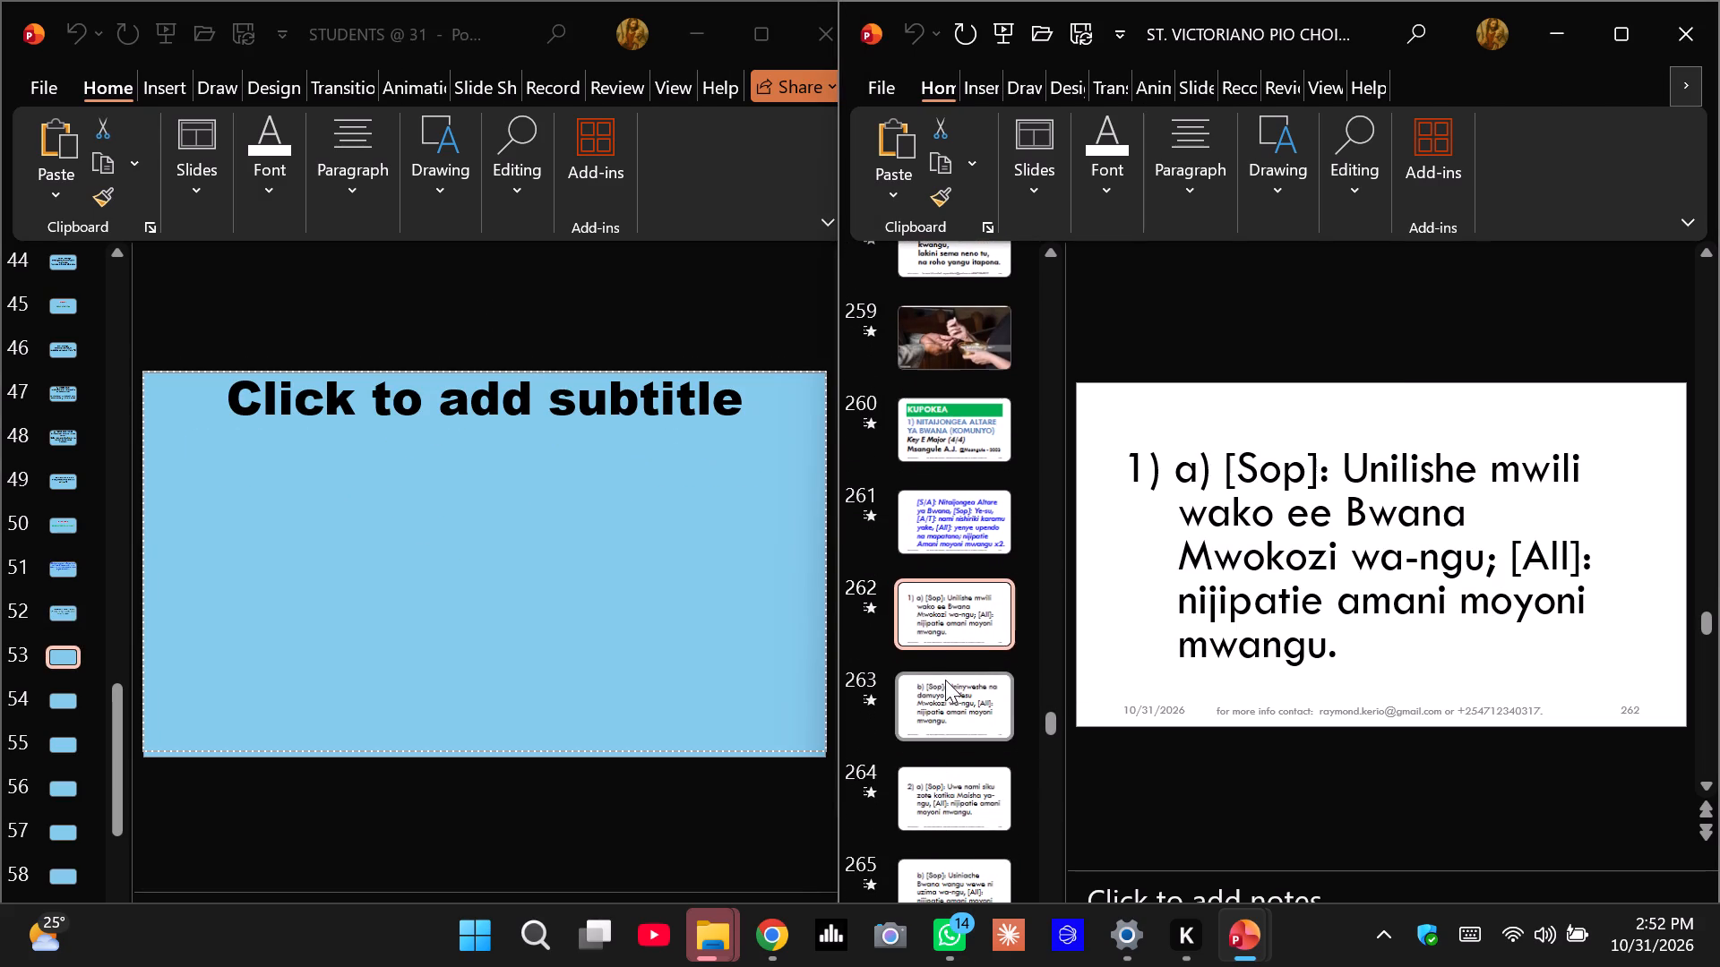
left_click(949, 680)
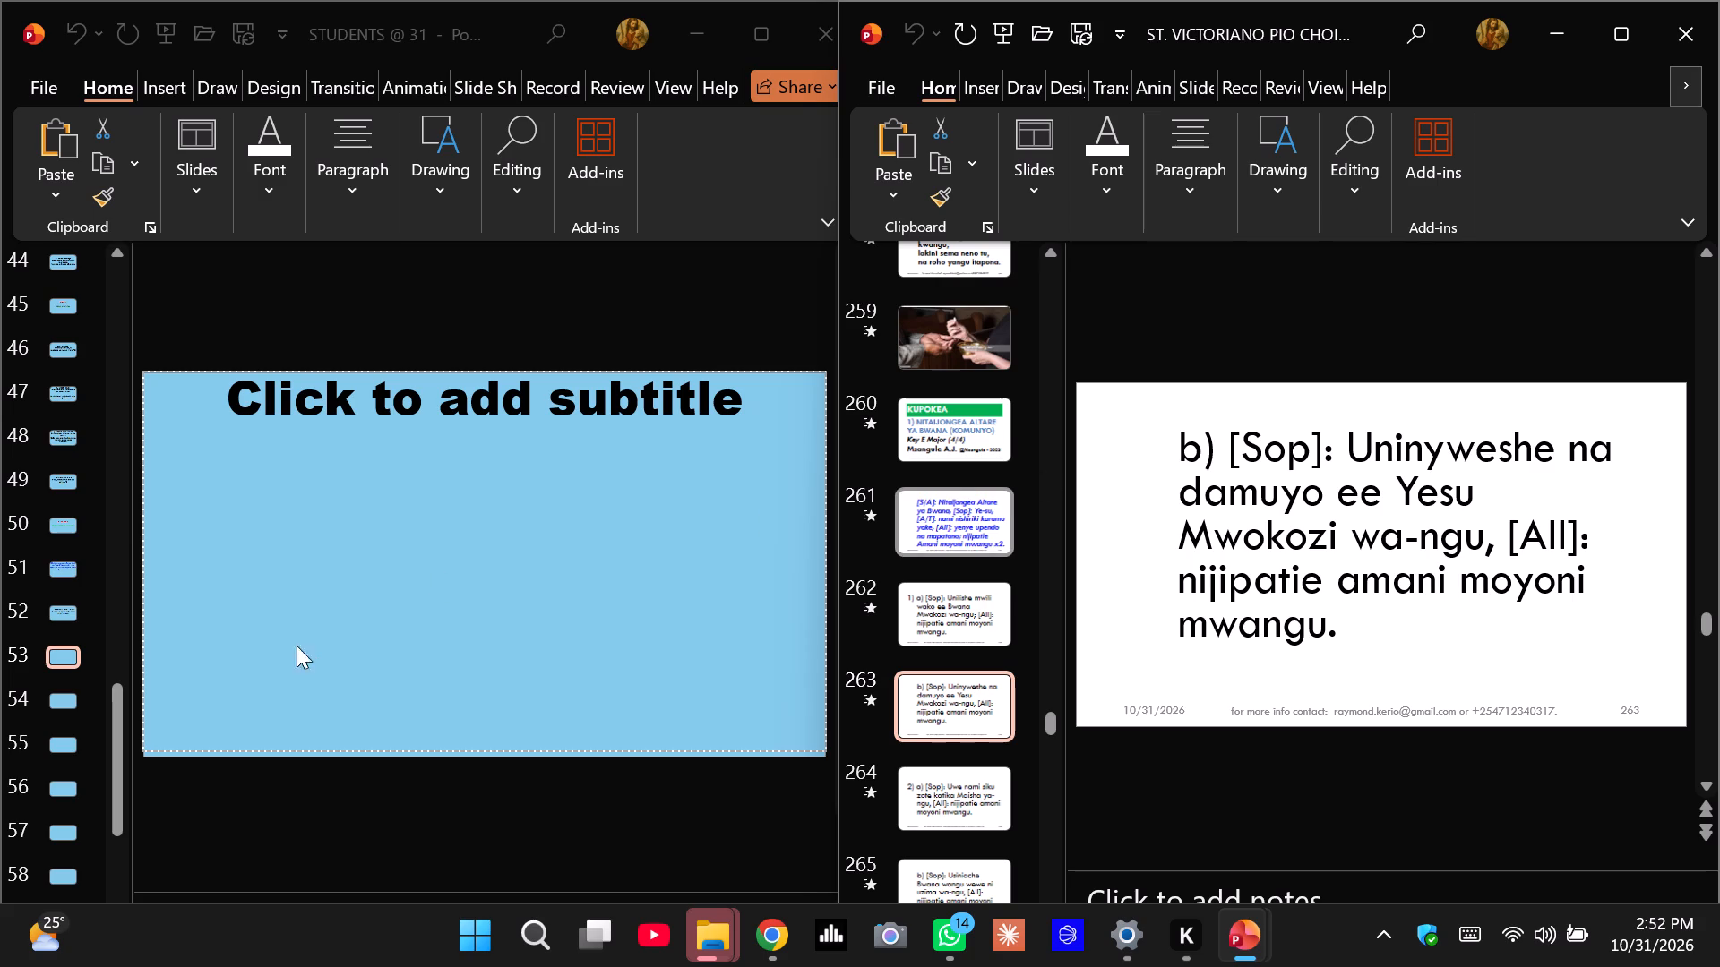
left_click(64, 612)
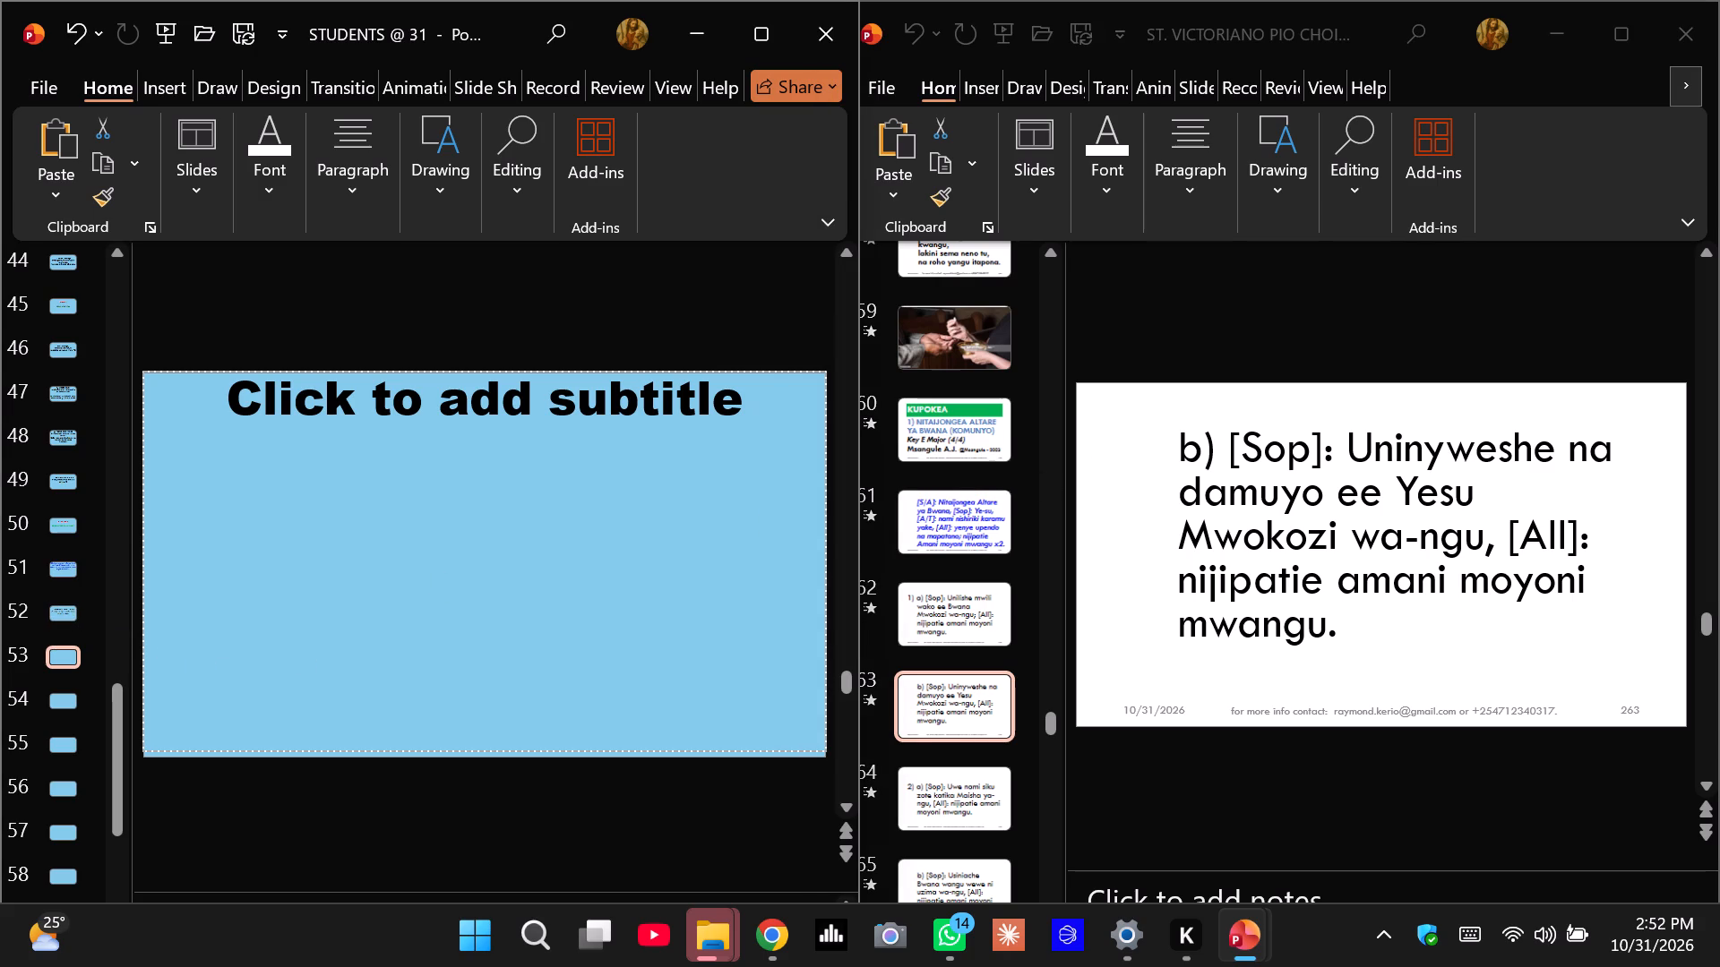
left_click(49, 653)
left_click(56, 603)
left_click(58, 614)
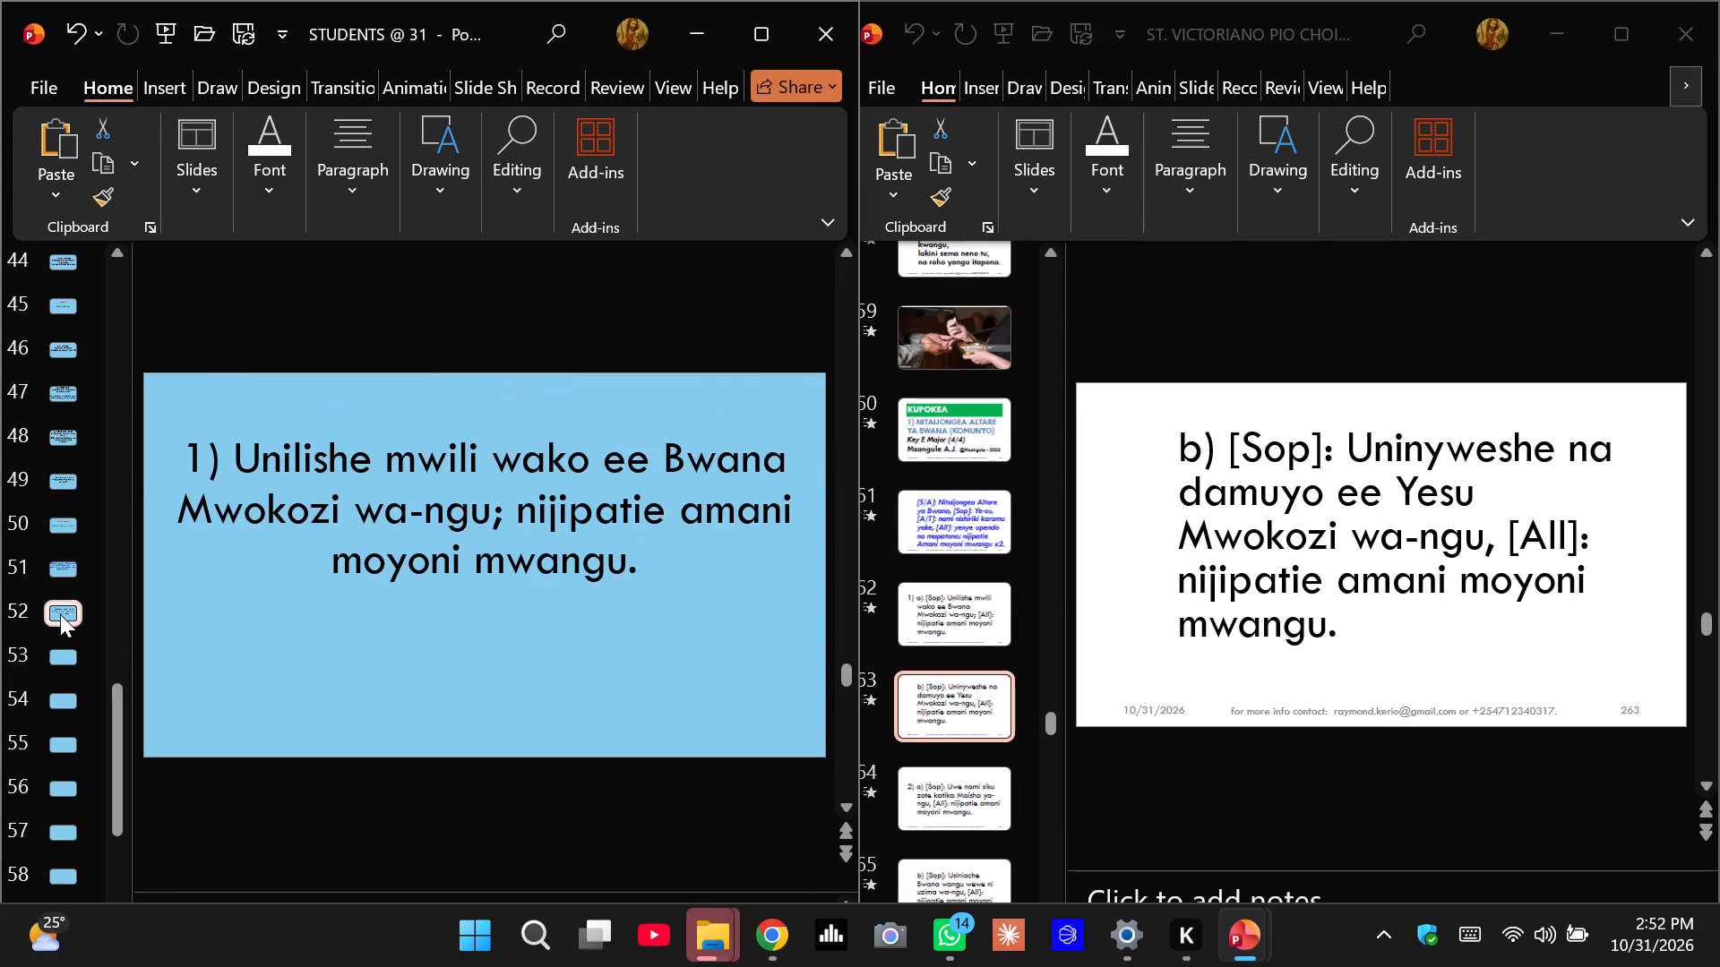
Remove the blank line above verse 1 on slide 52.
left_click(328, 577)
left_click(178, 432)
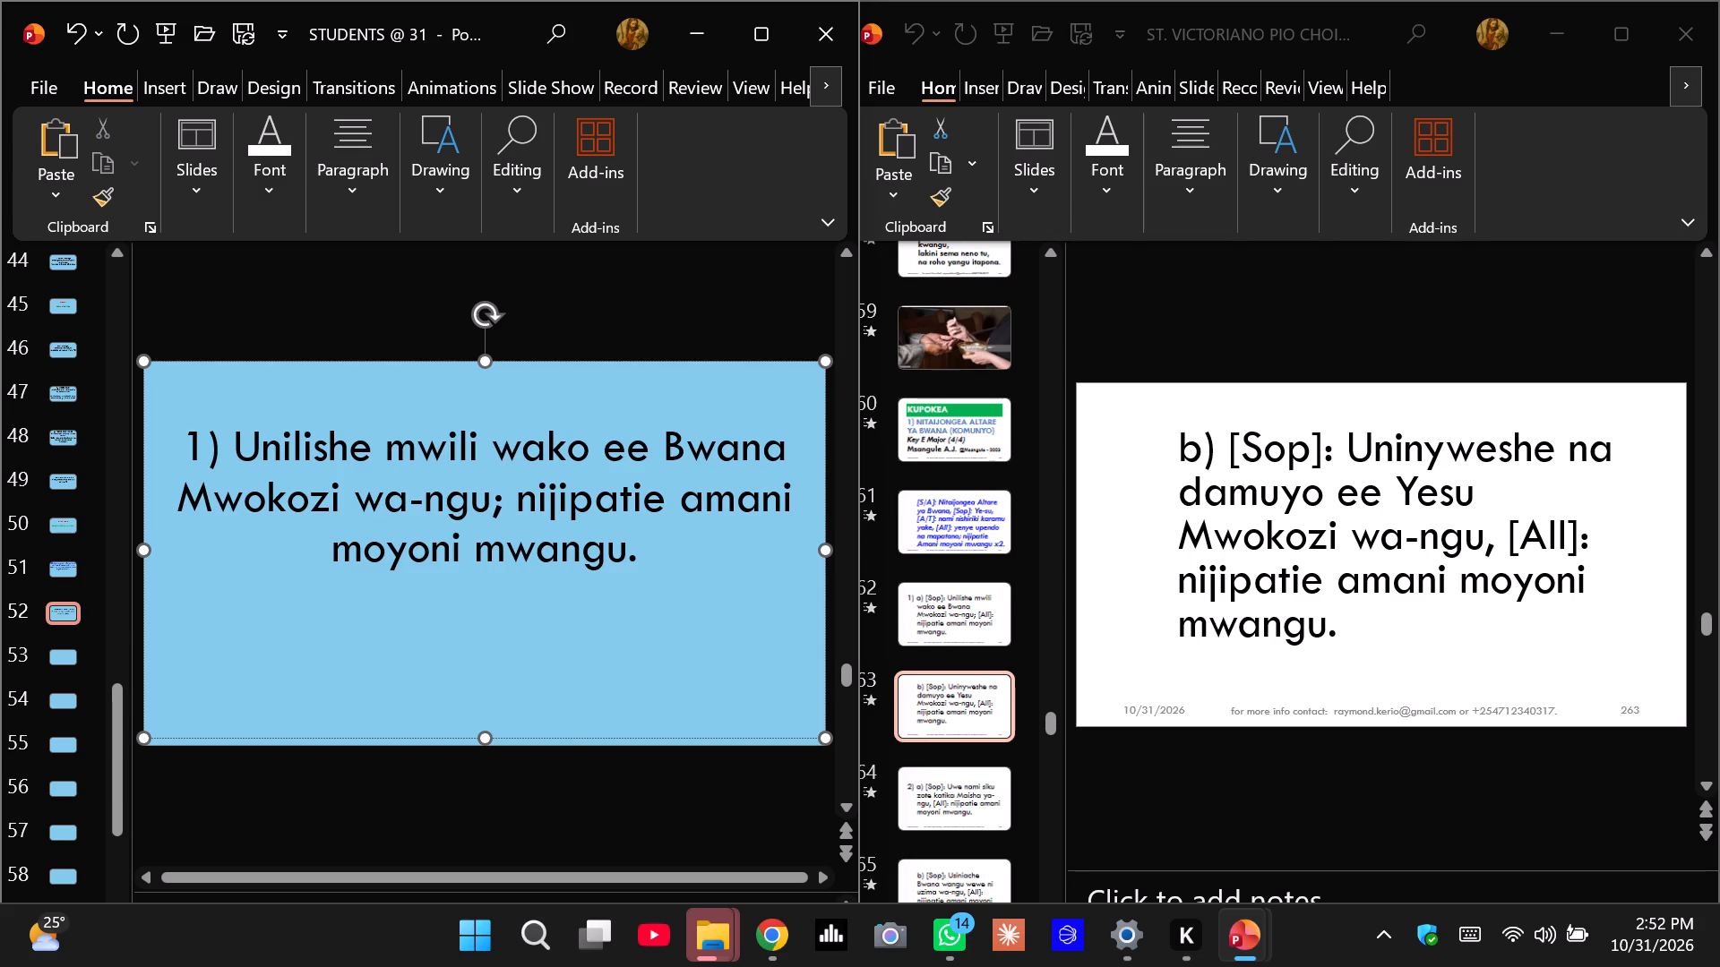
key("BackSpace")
Start a new line without automatic numbering below verse 1 on slide 52.
left_click(673, 513)
key("Return")
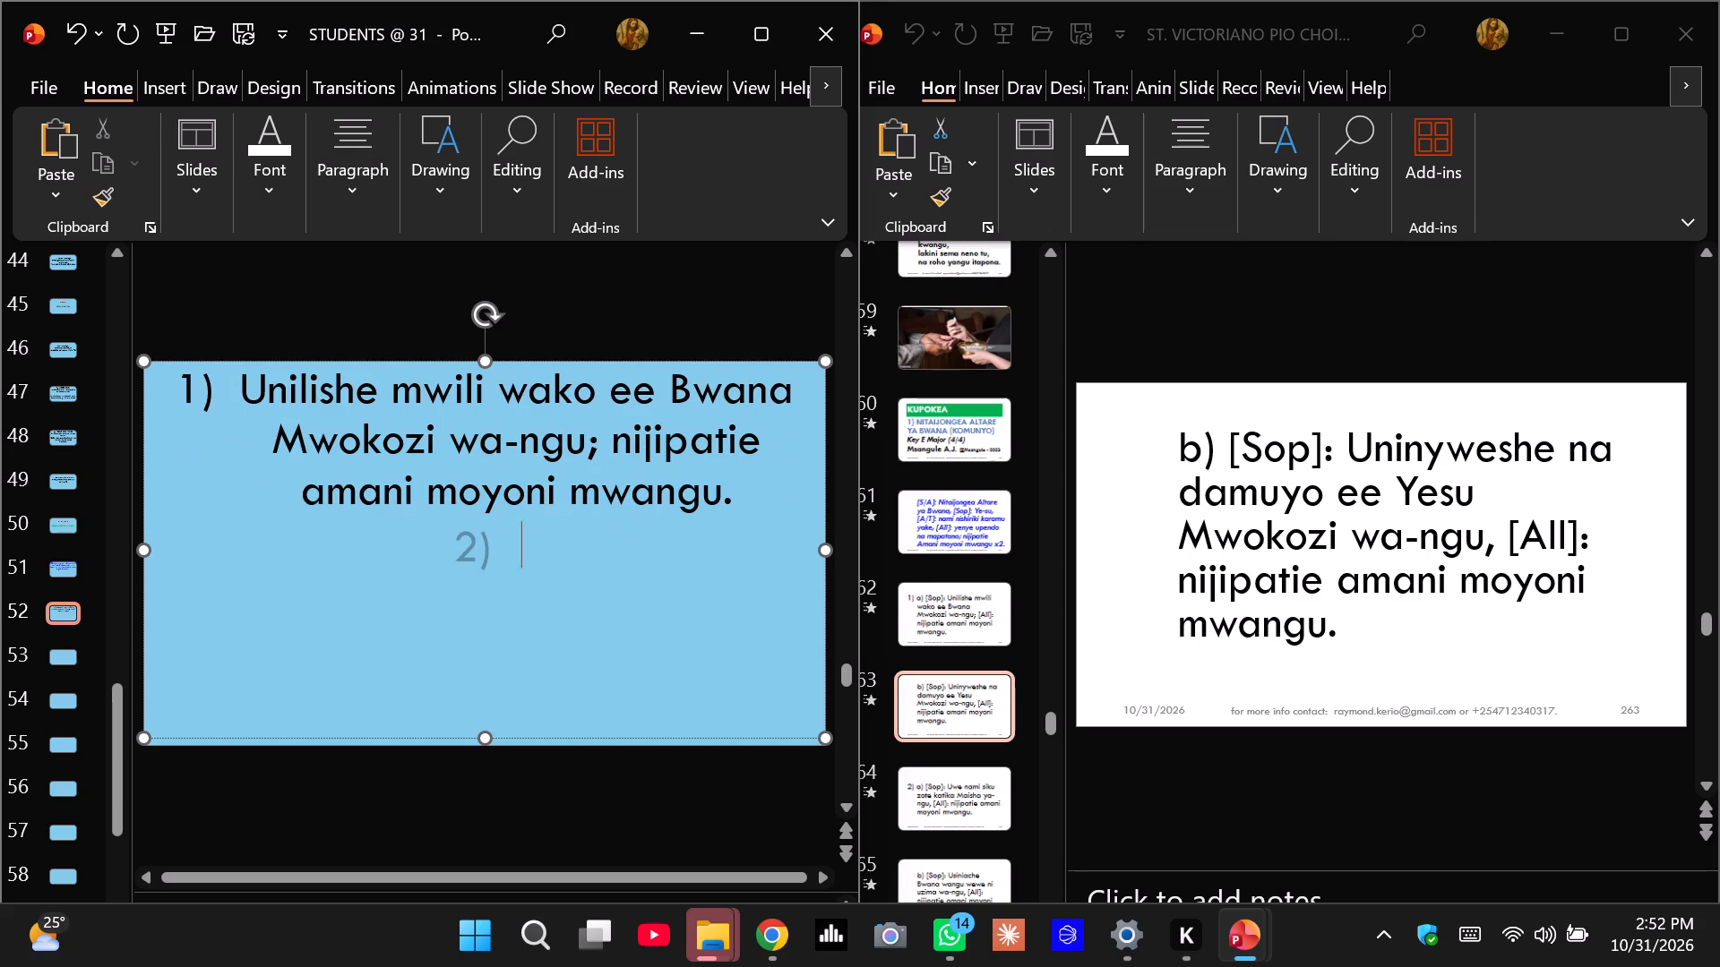
key("BackSpace")
key("BackSpace")
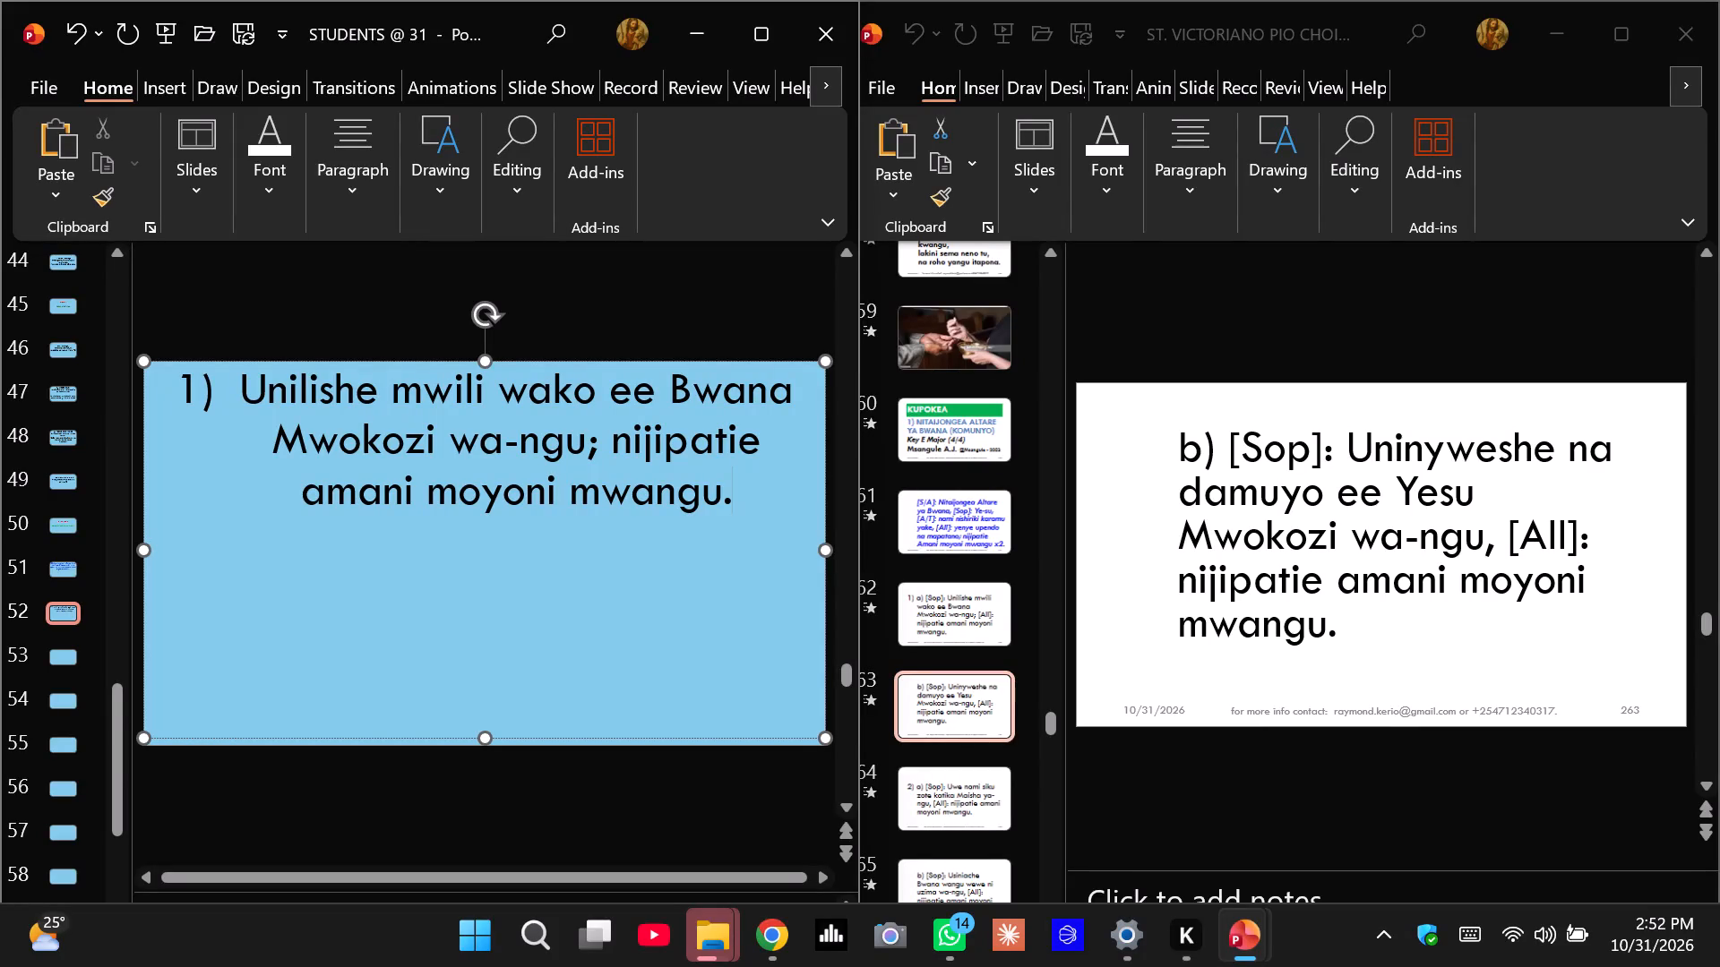
key("Return")
key("BackSpace")
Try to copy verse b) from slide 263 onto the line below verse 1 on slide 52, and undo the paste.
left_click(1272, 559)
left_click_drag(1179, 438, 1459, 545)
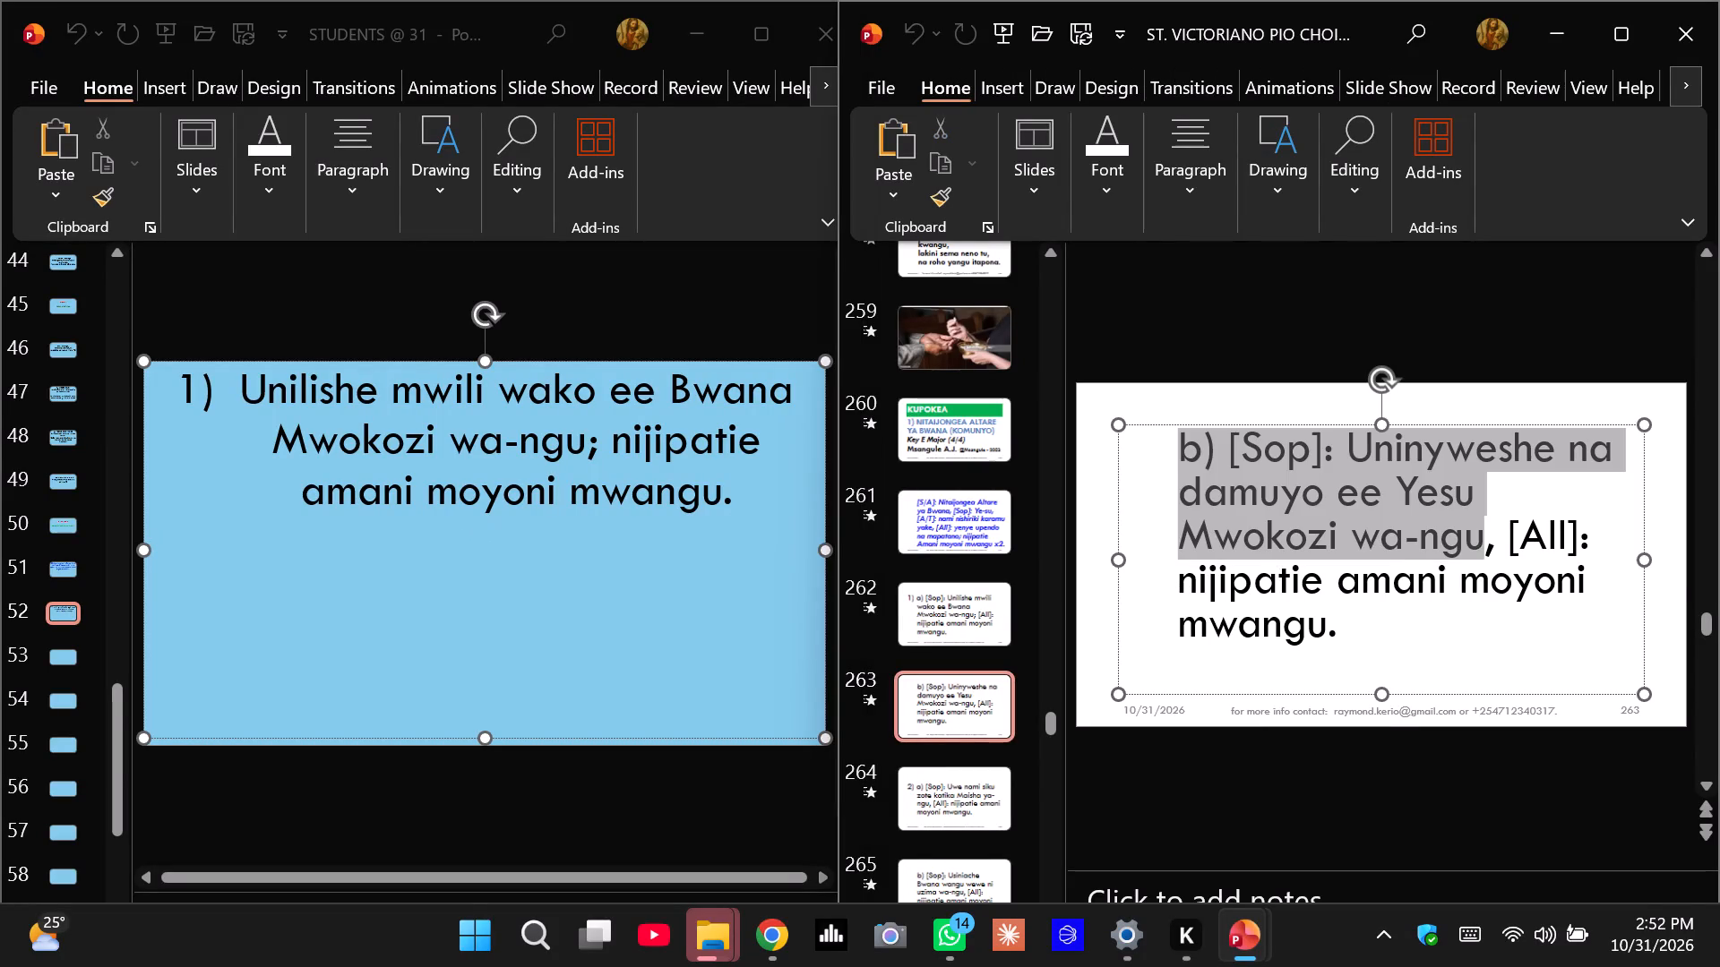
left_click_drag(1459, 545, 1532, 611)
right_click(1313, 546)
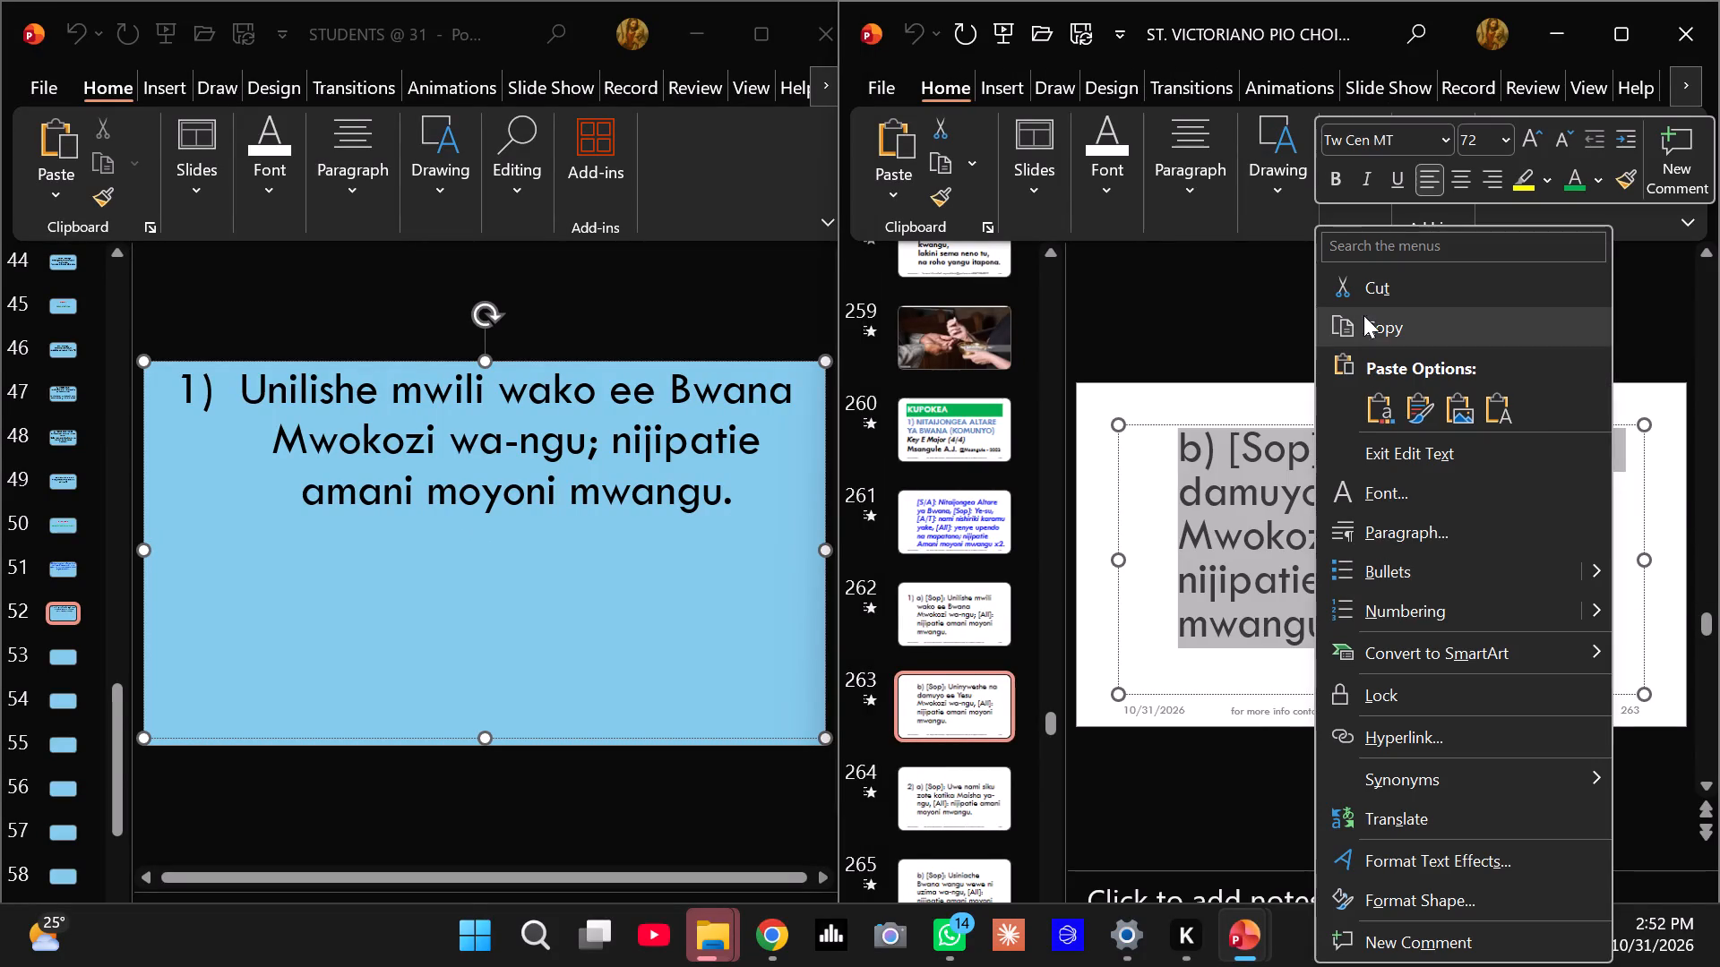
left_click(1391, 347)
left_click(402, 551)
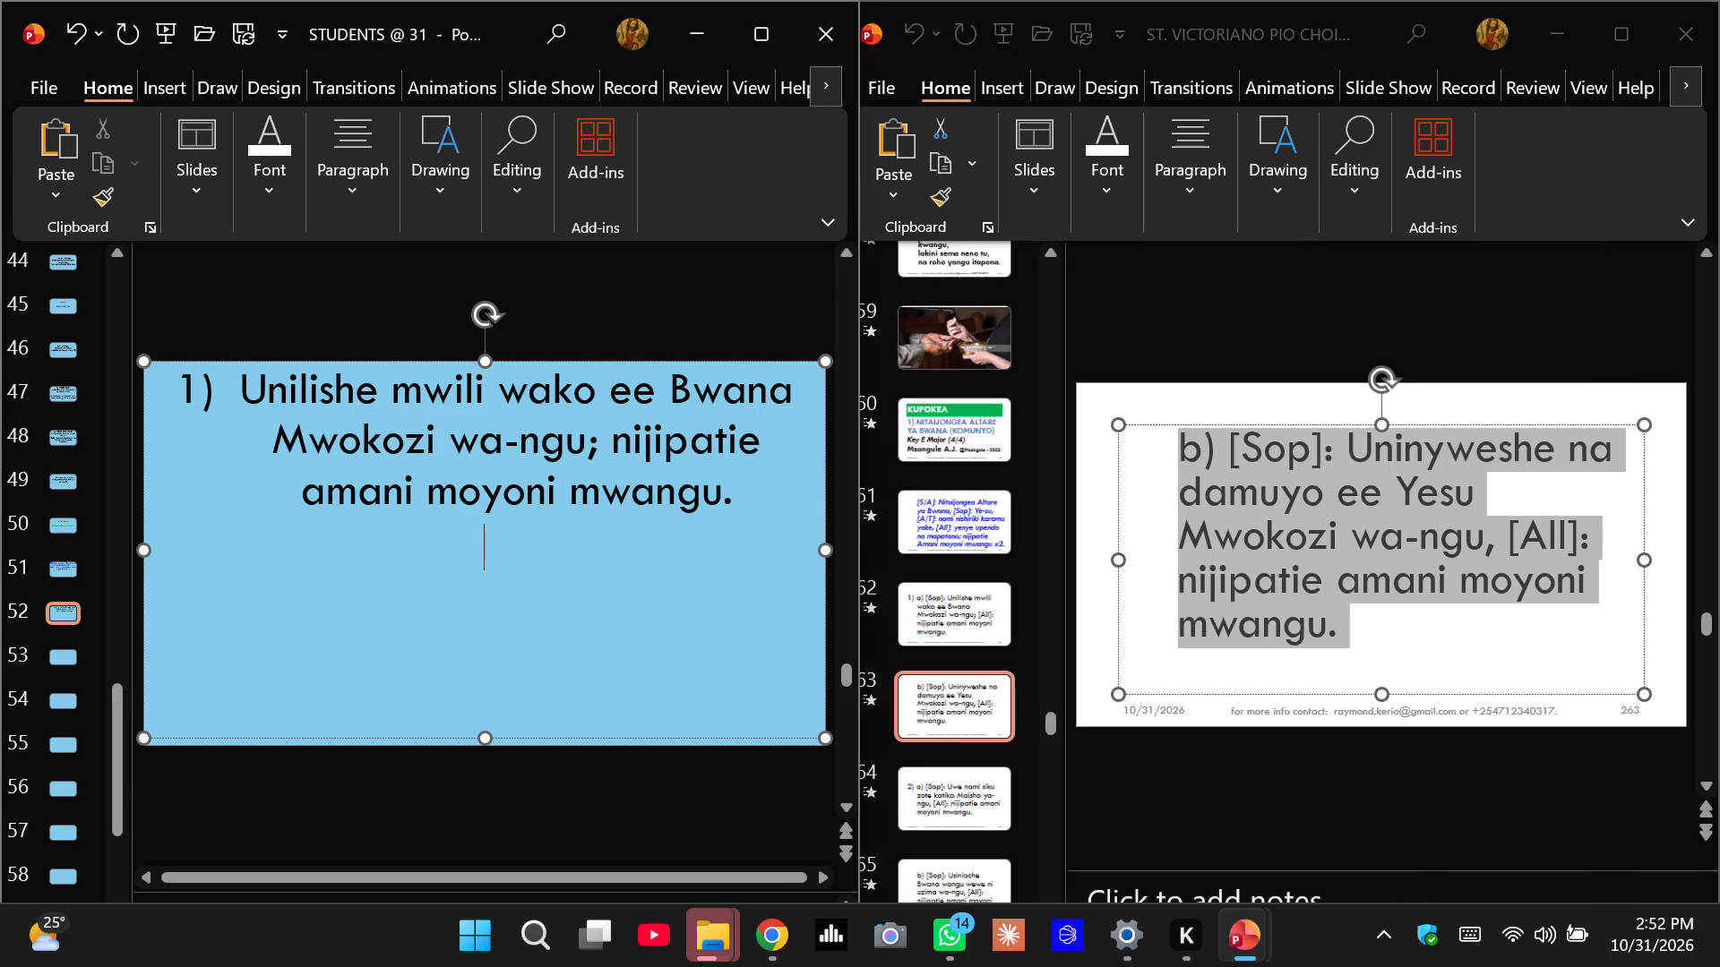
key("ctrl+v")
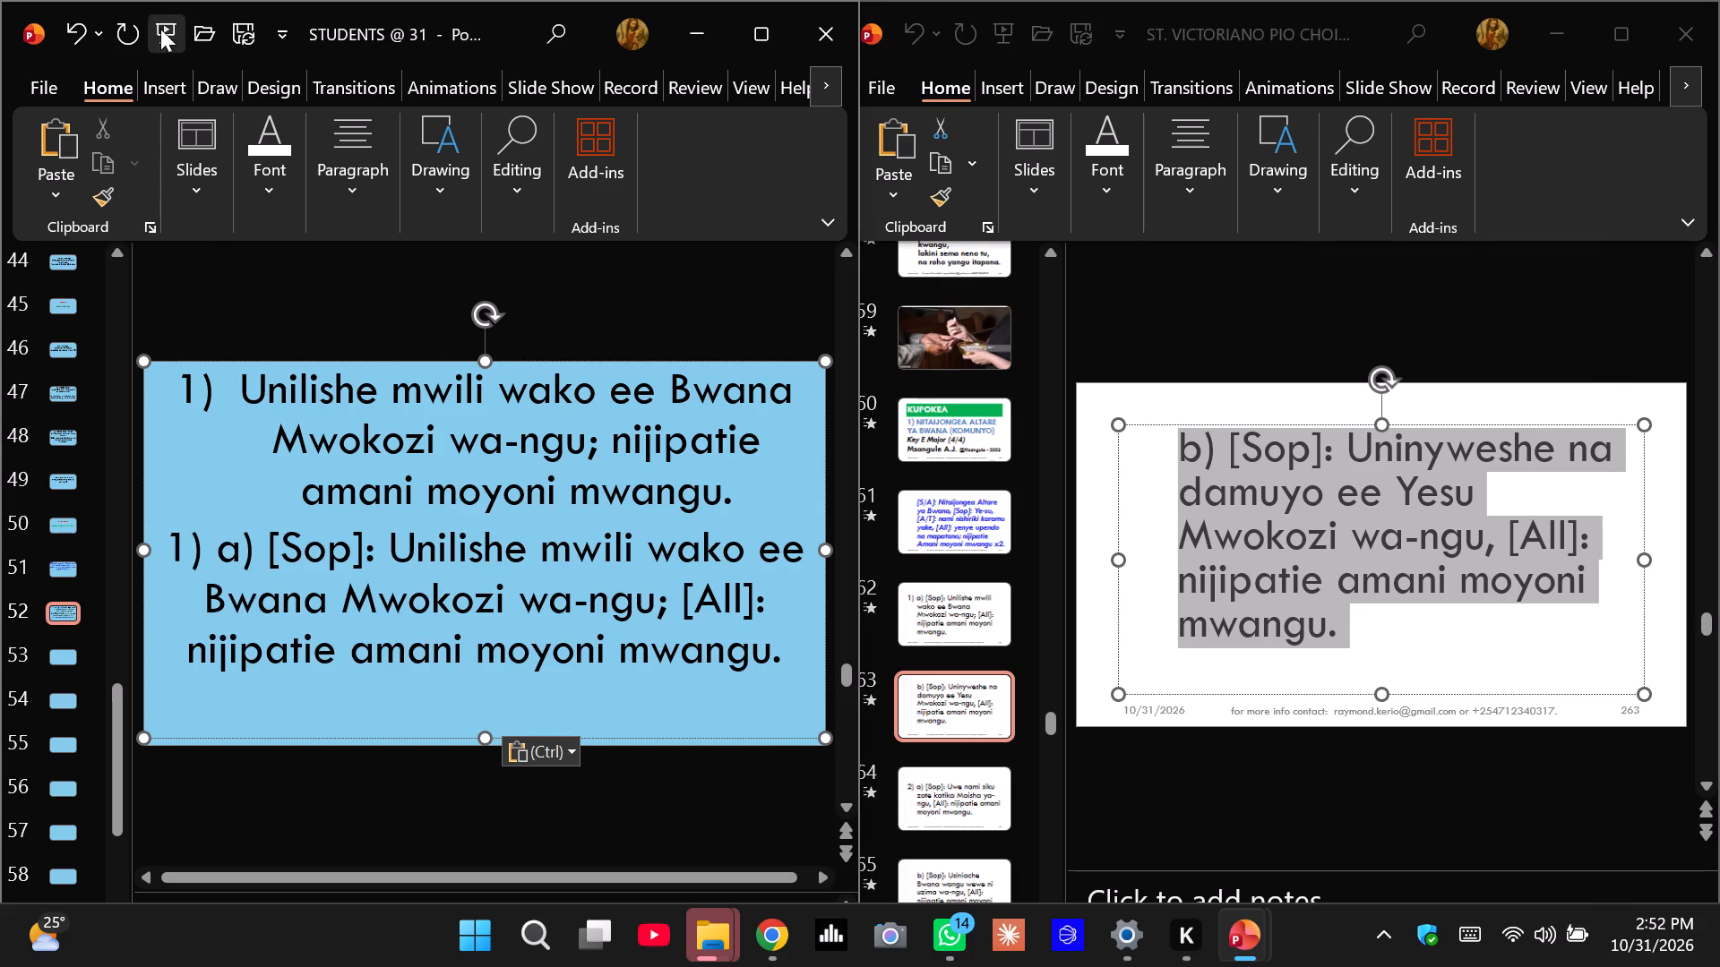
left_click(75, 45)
Copy verse b), Uninyweshe na damuyo, from slide 263 of the choir presentation onto the line below verse 1 on slide 52.
right_click(1331, 501)
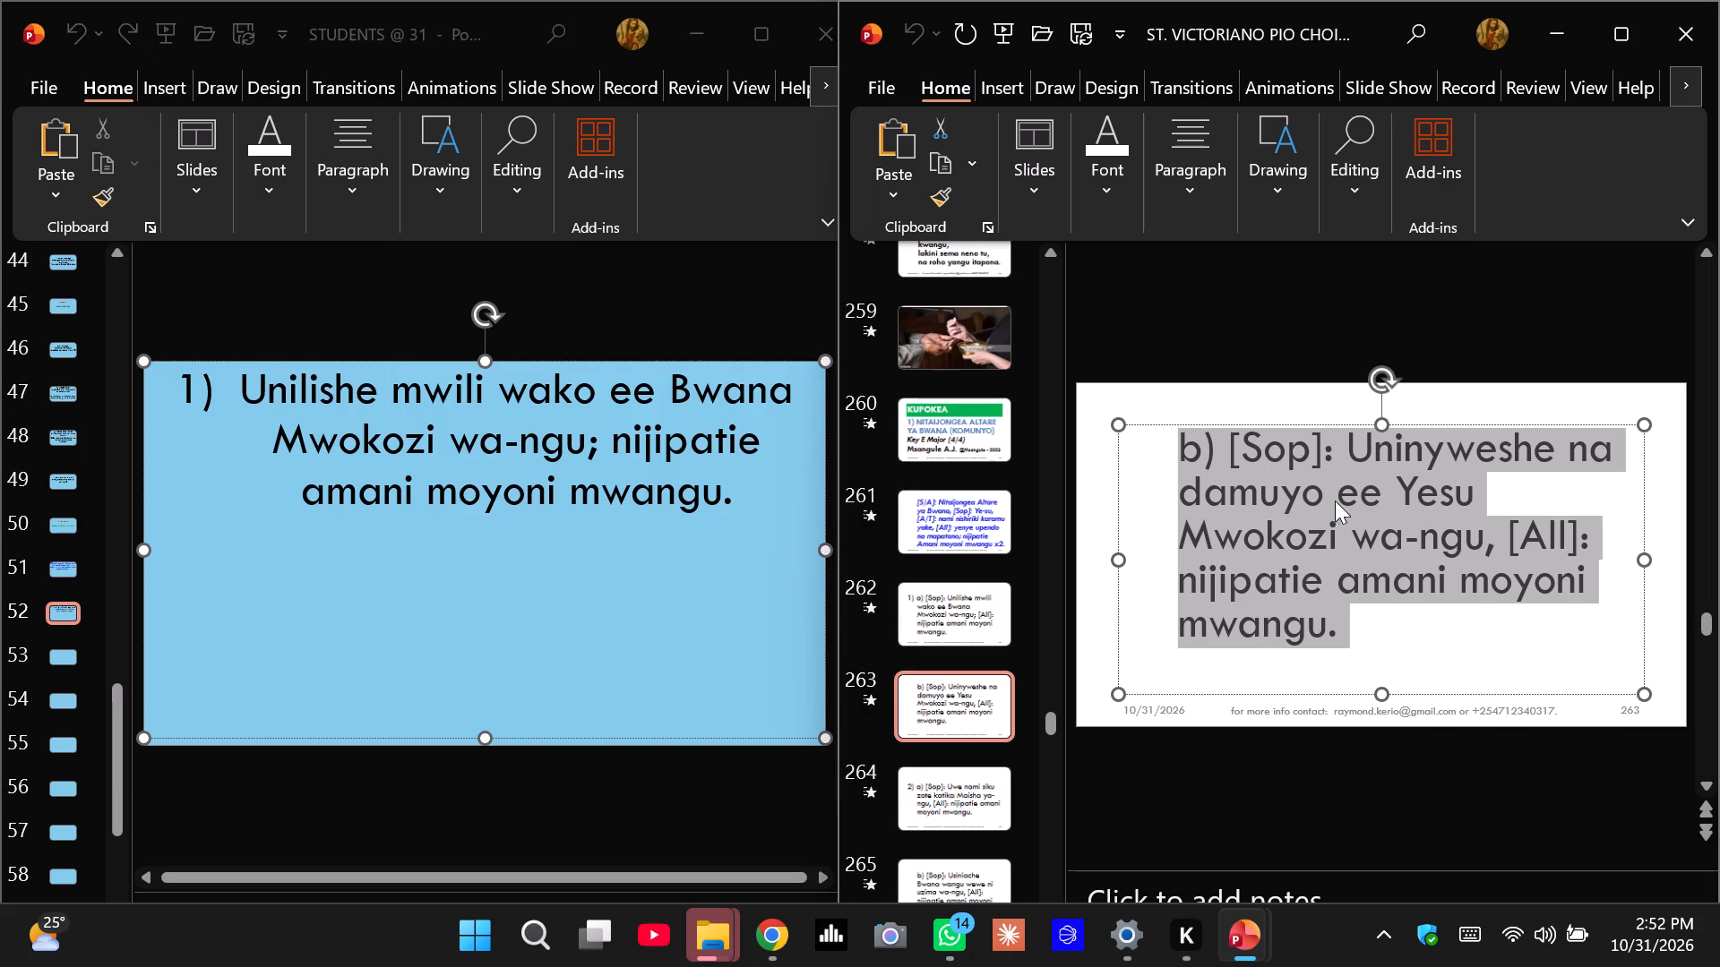
right_click(1418, 526)
right_click(1204, 495)
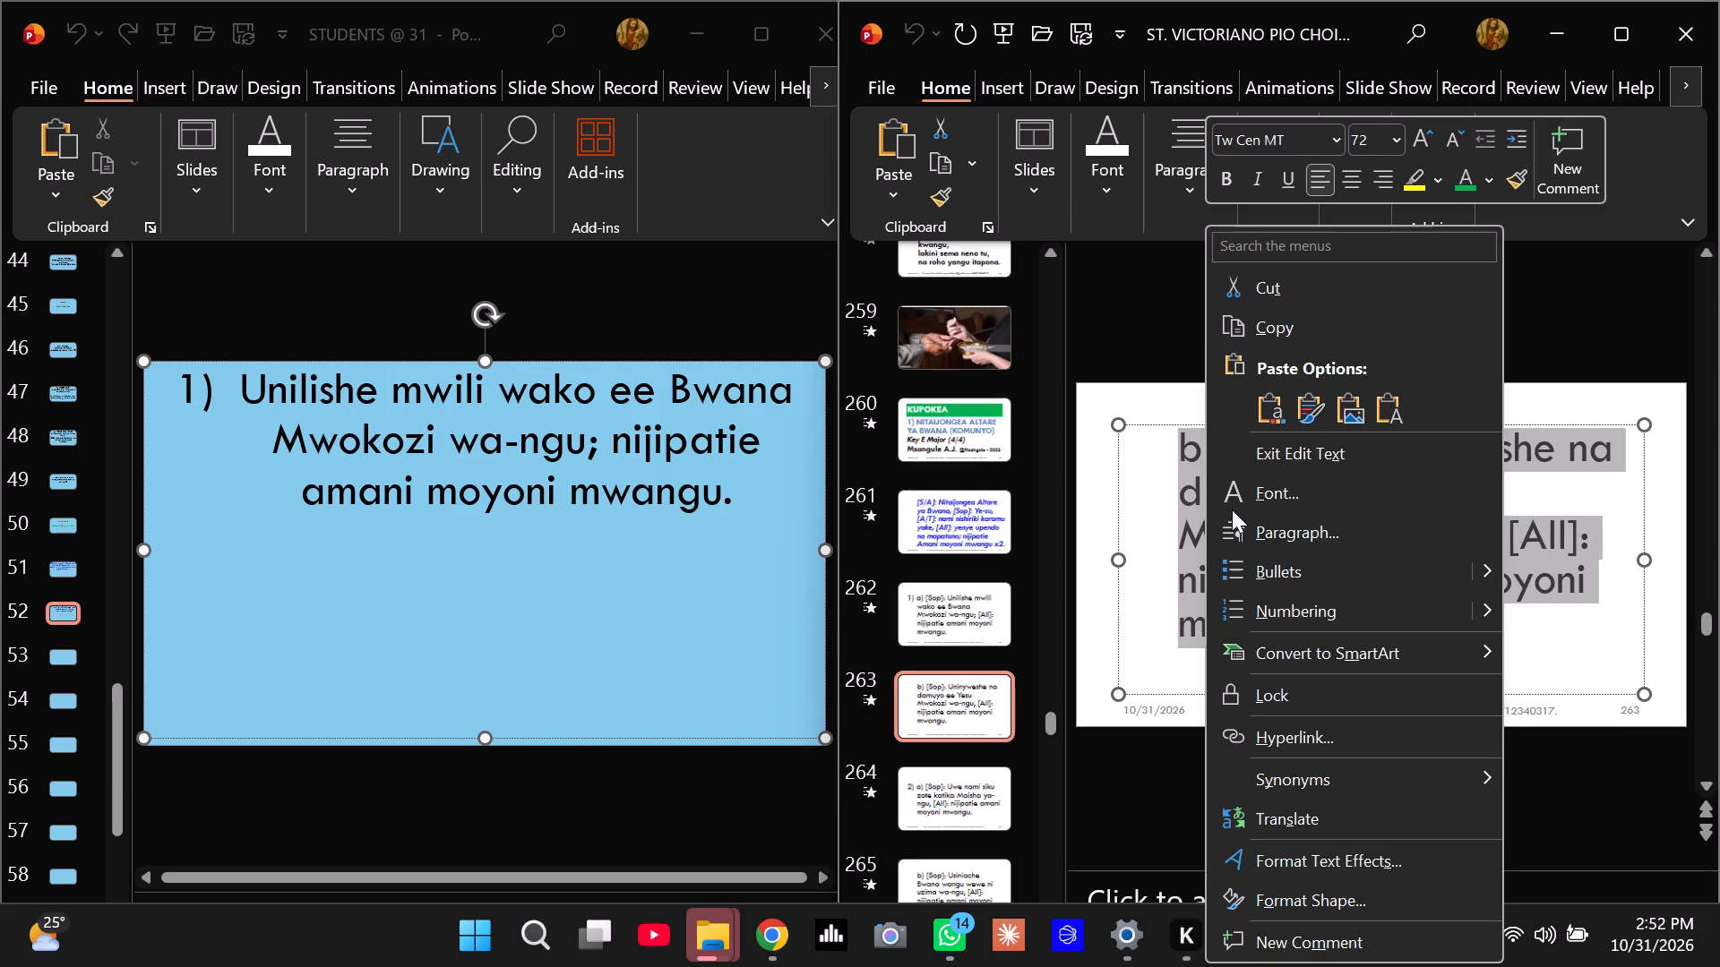
left_click(1265, 312)
left_click(438, 559)
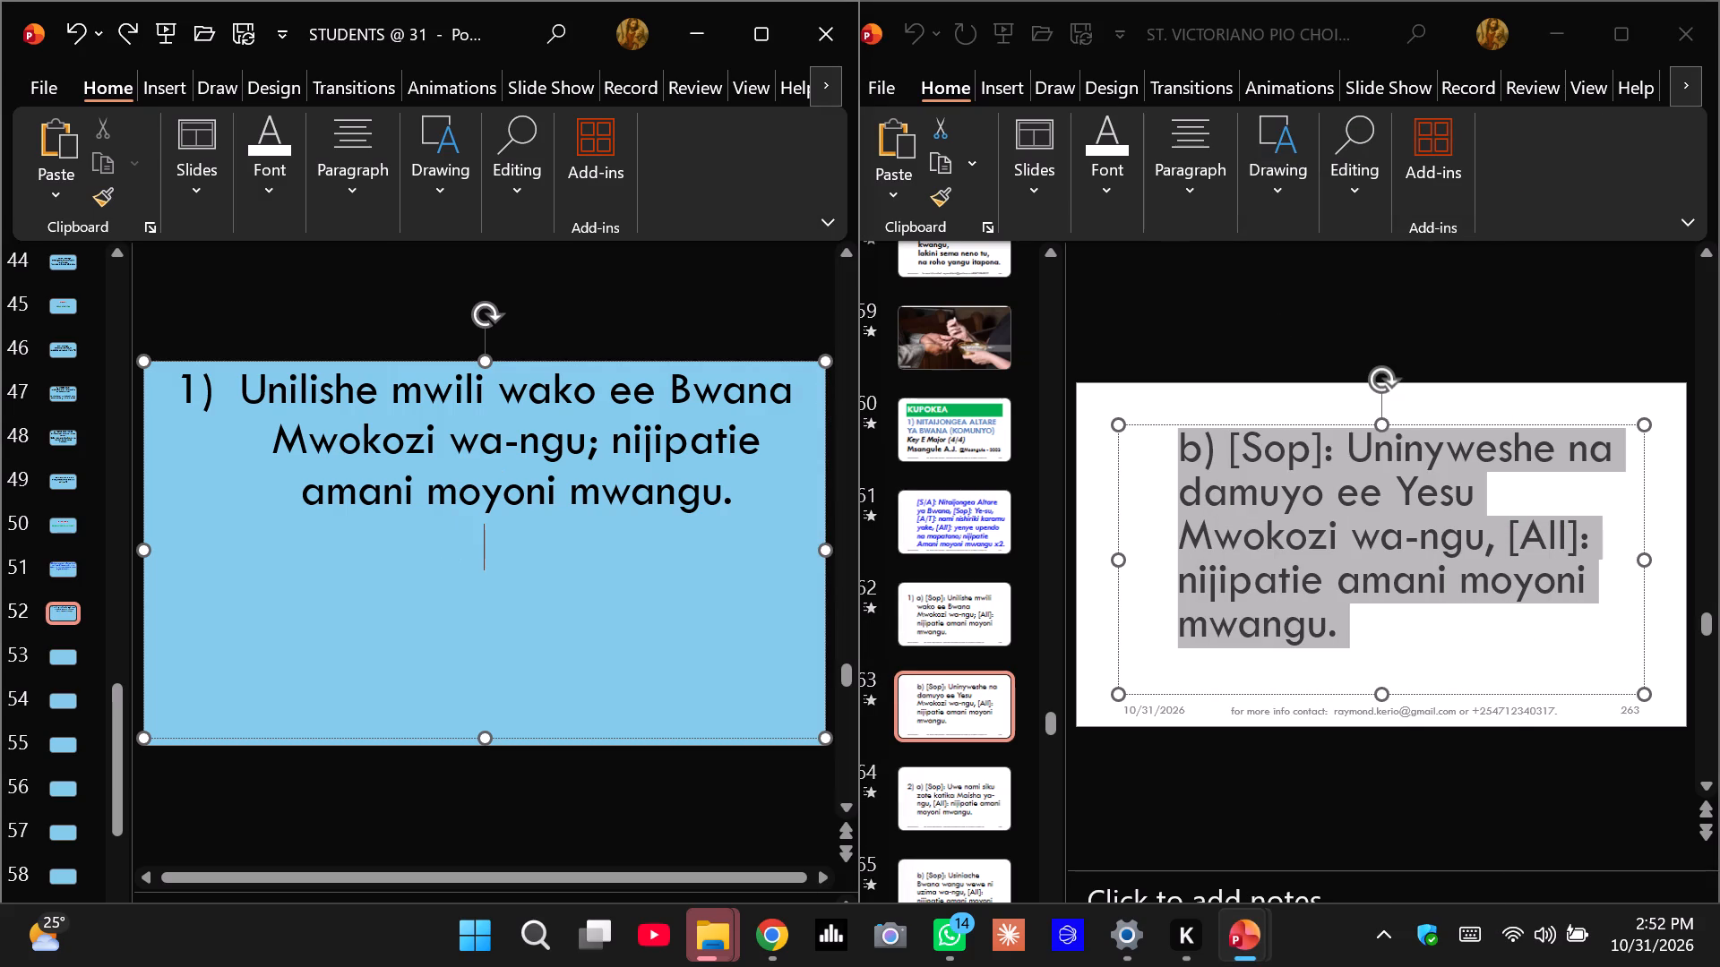
key("ctrl+v")
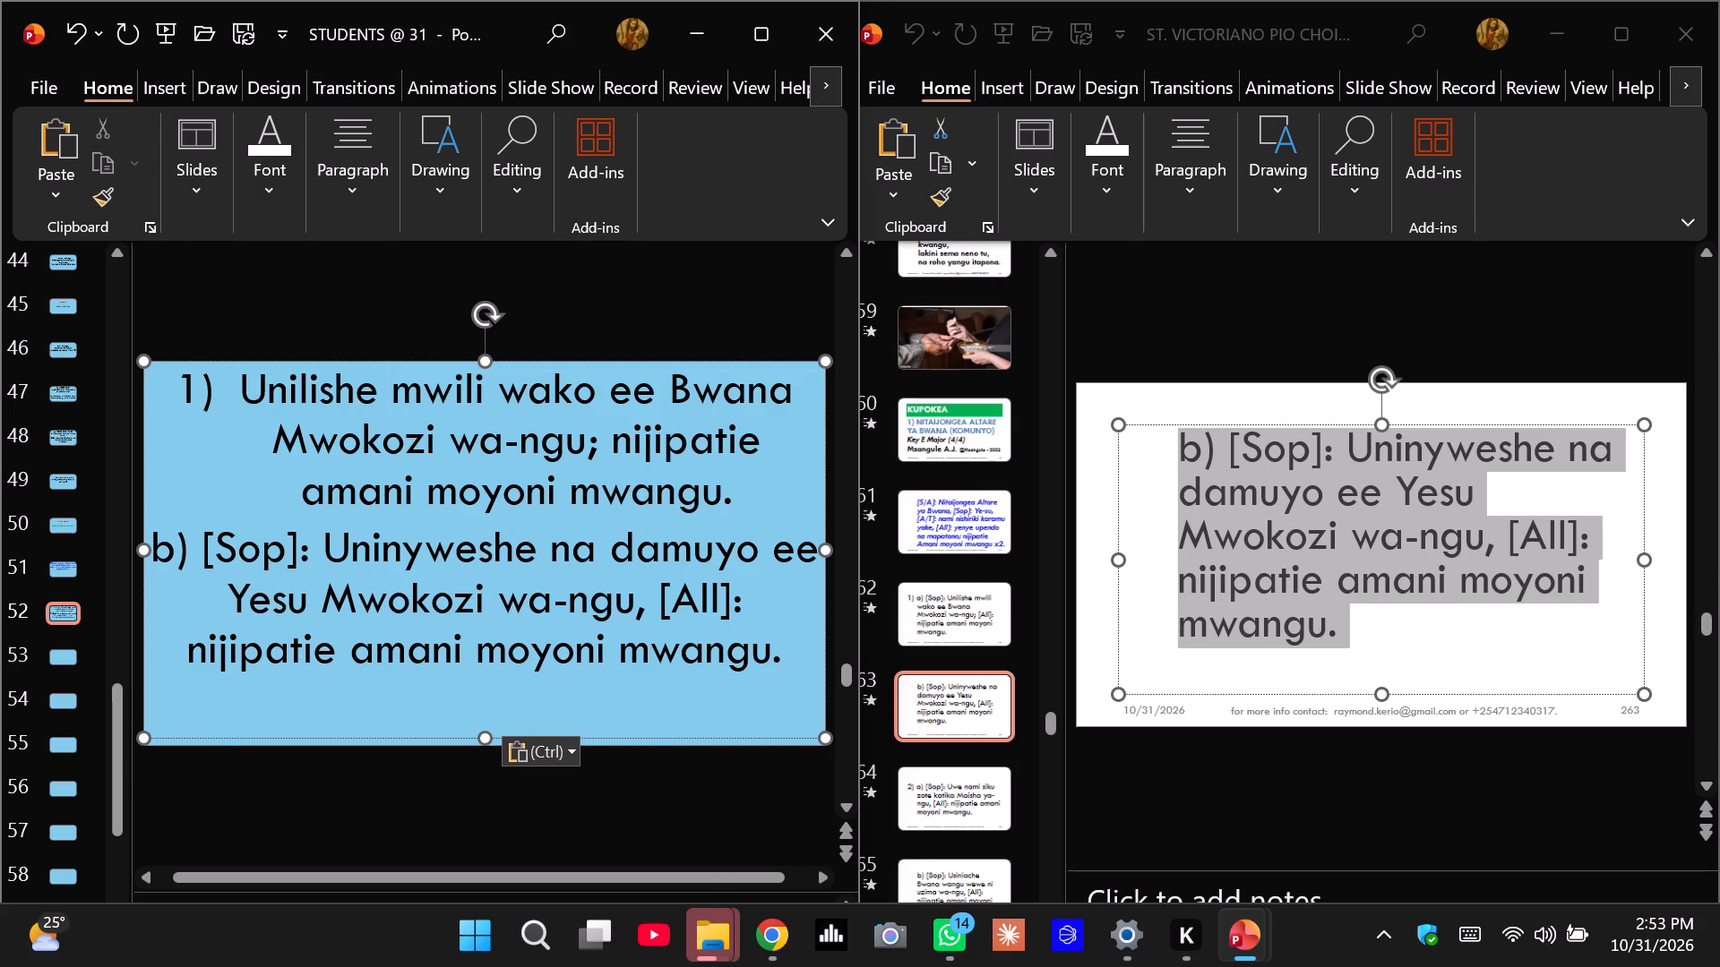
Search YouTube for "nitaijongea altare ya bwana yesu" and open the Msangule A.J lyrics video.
left_click(647, 940)
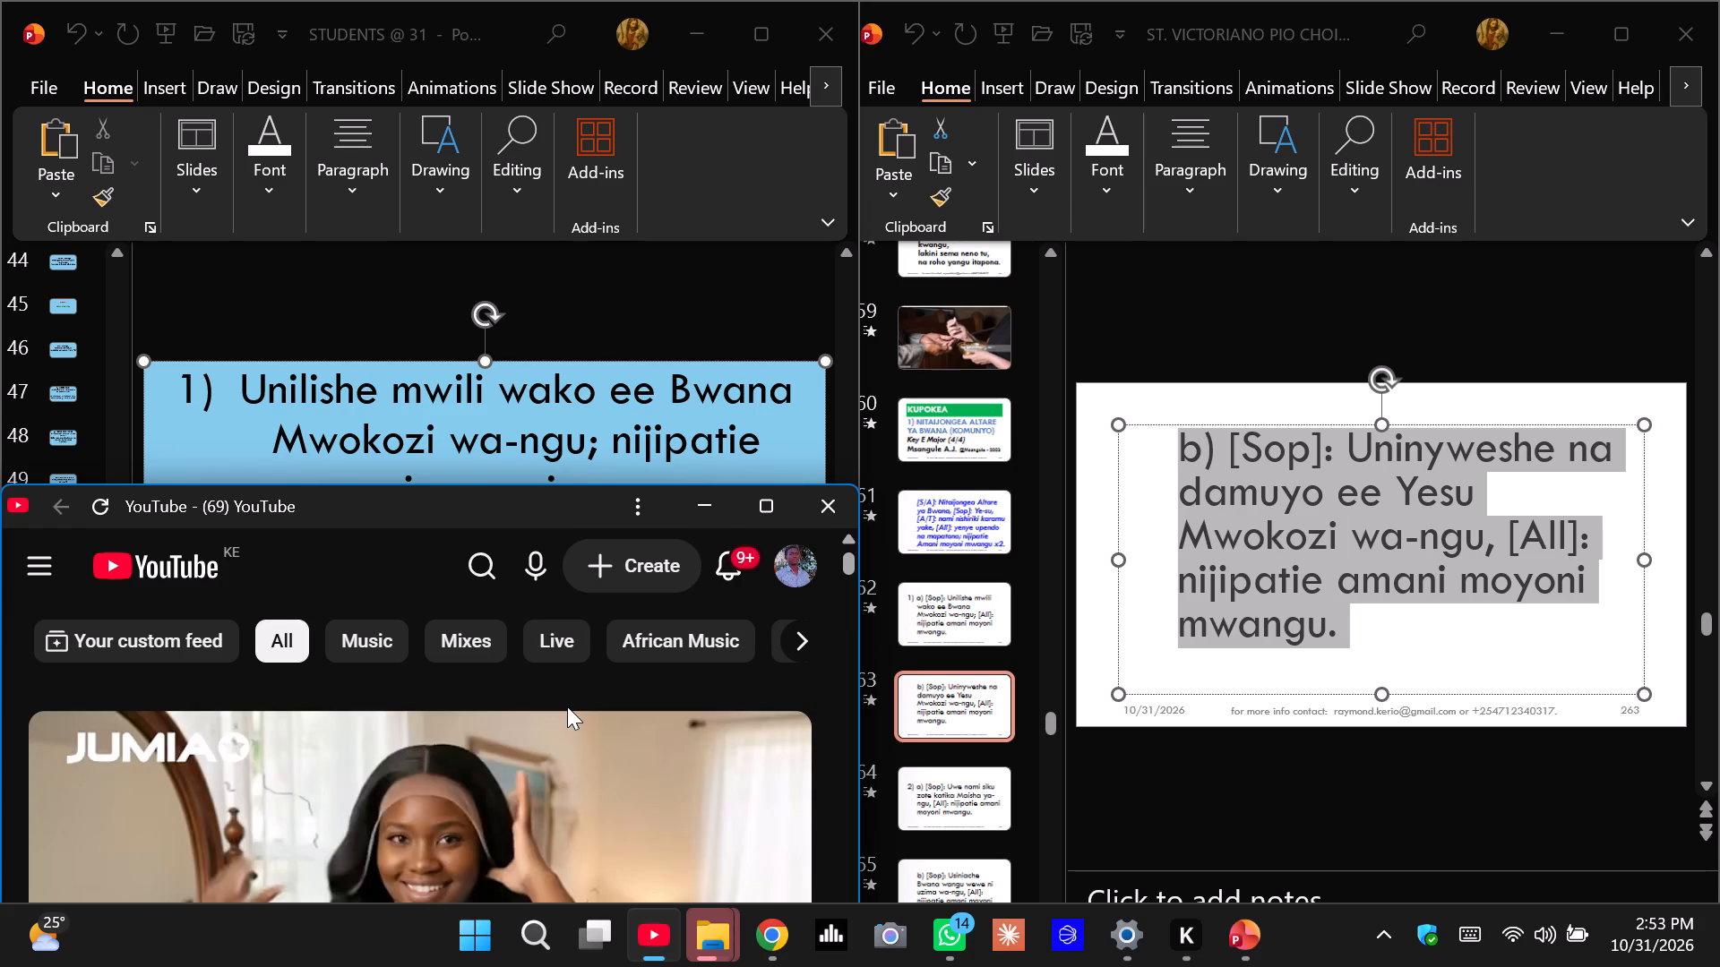
left_click(481, 579)
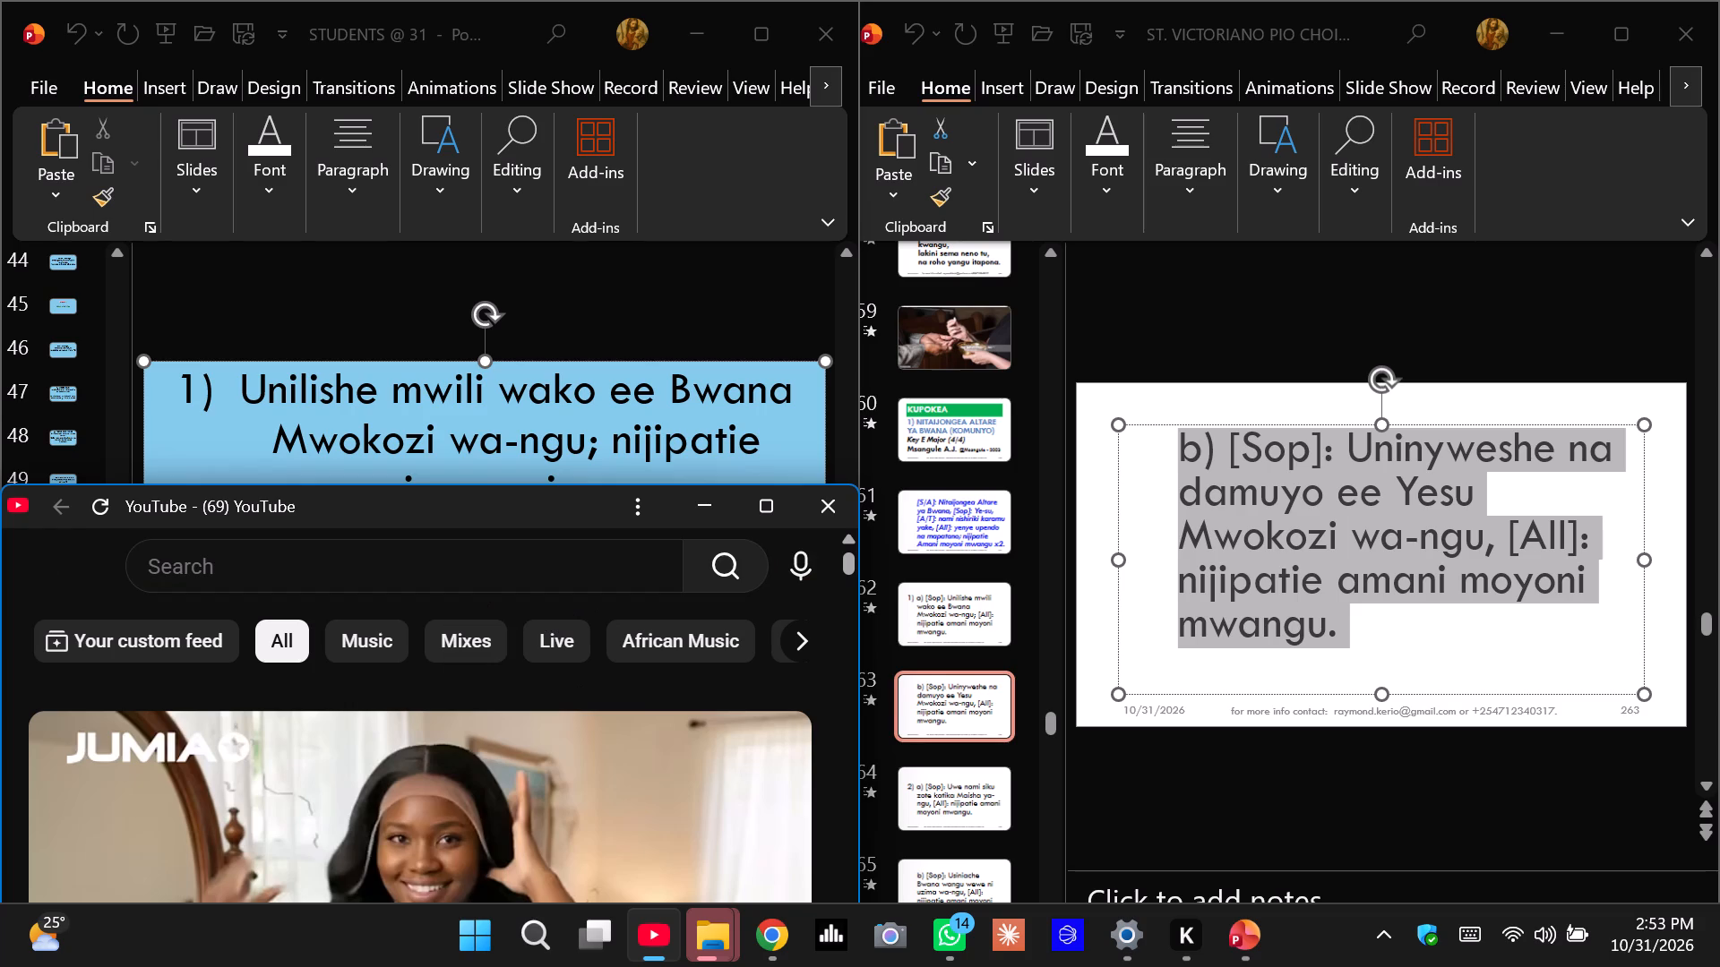
type("NITA")
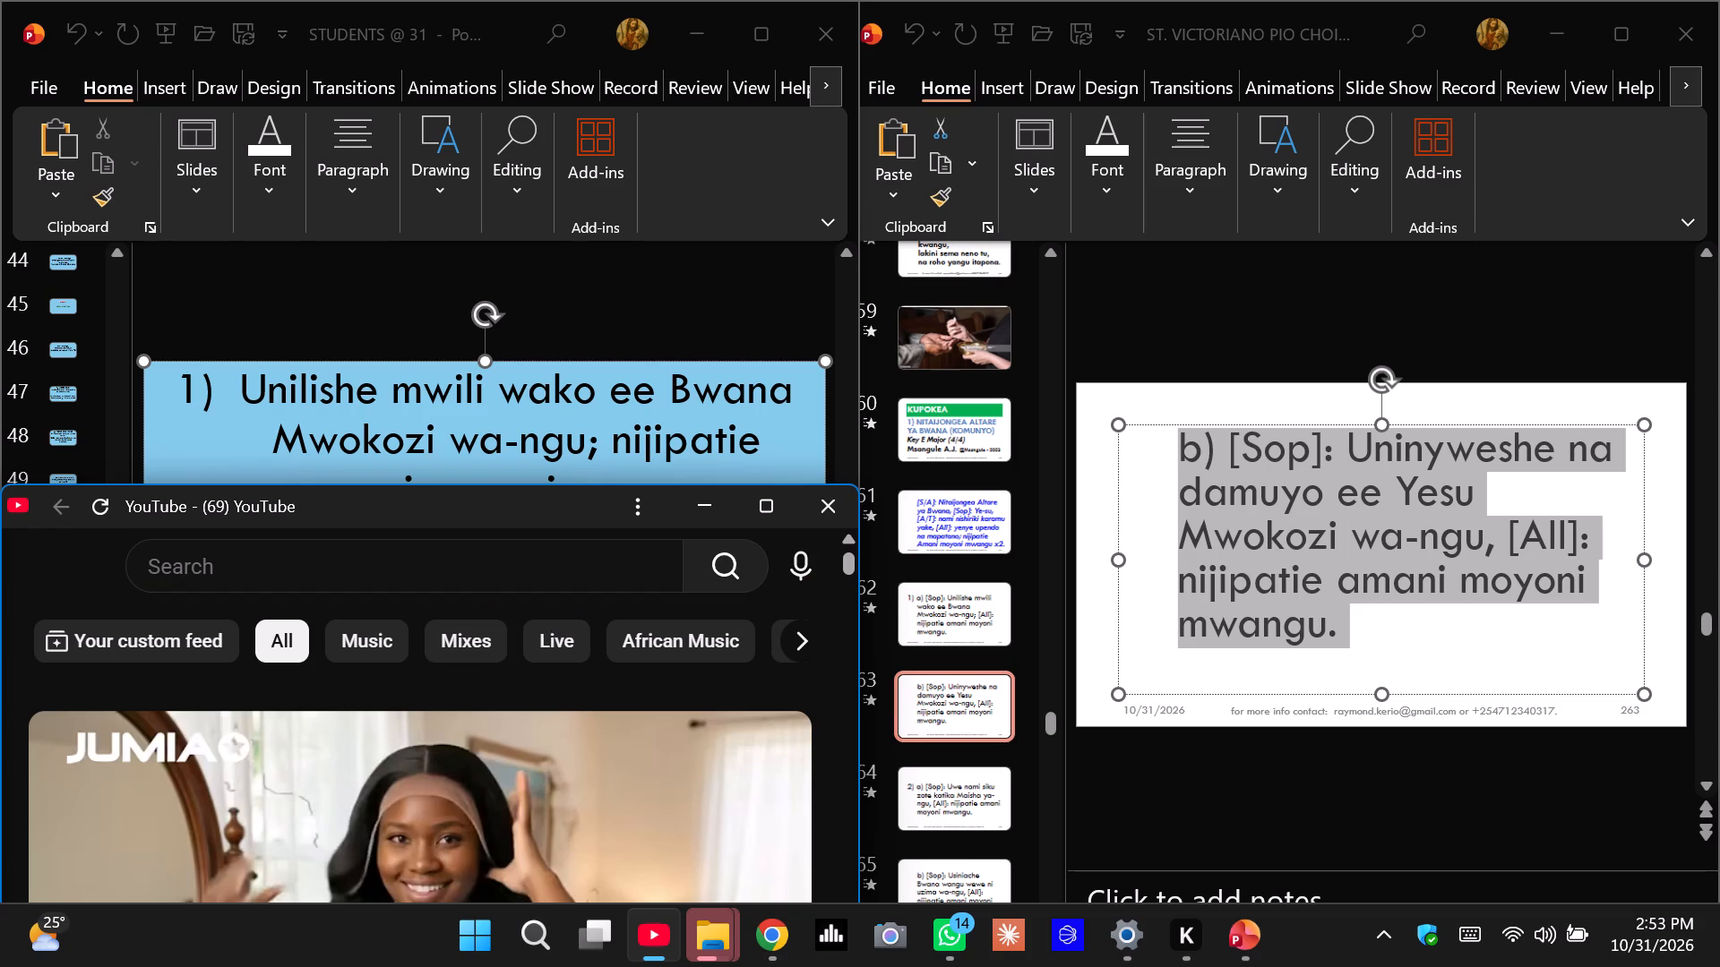
left_click(461, 565)
type("NITA")
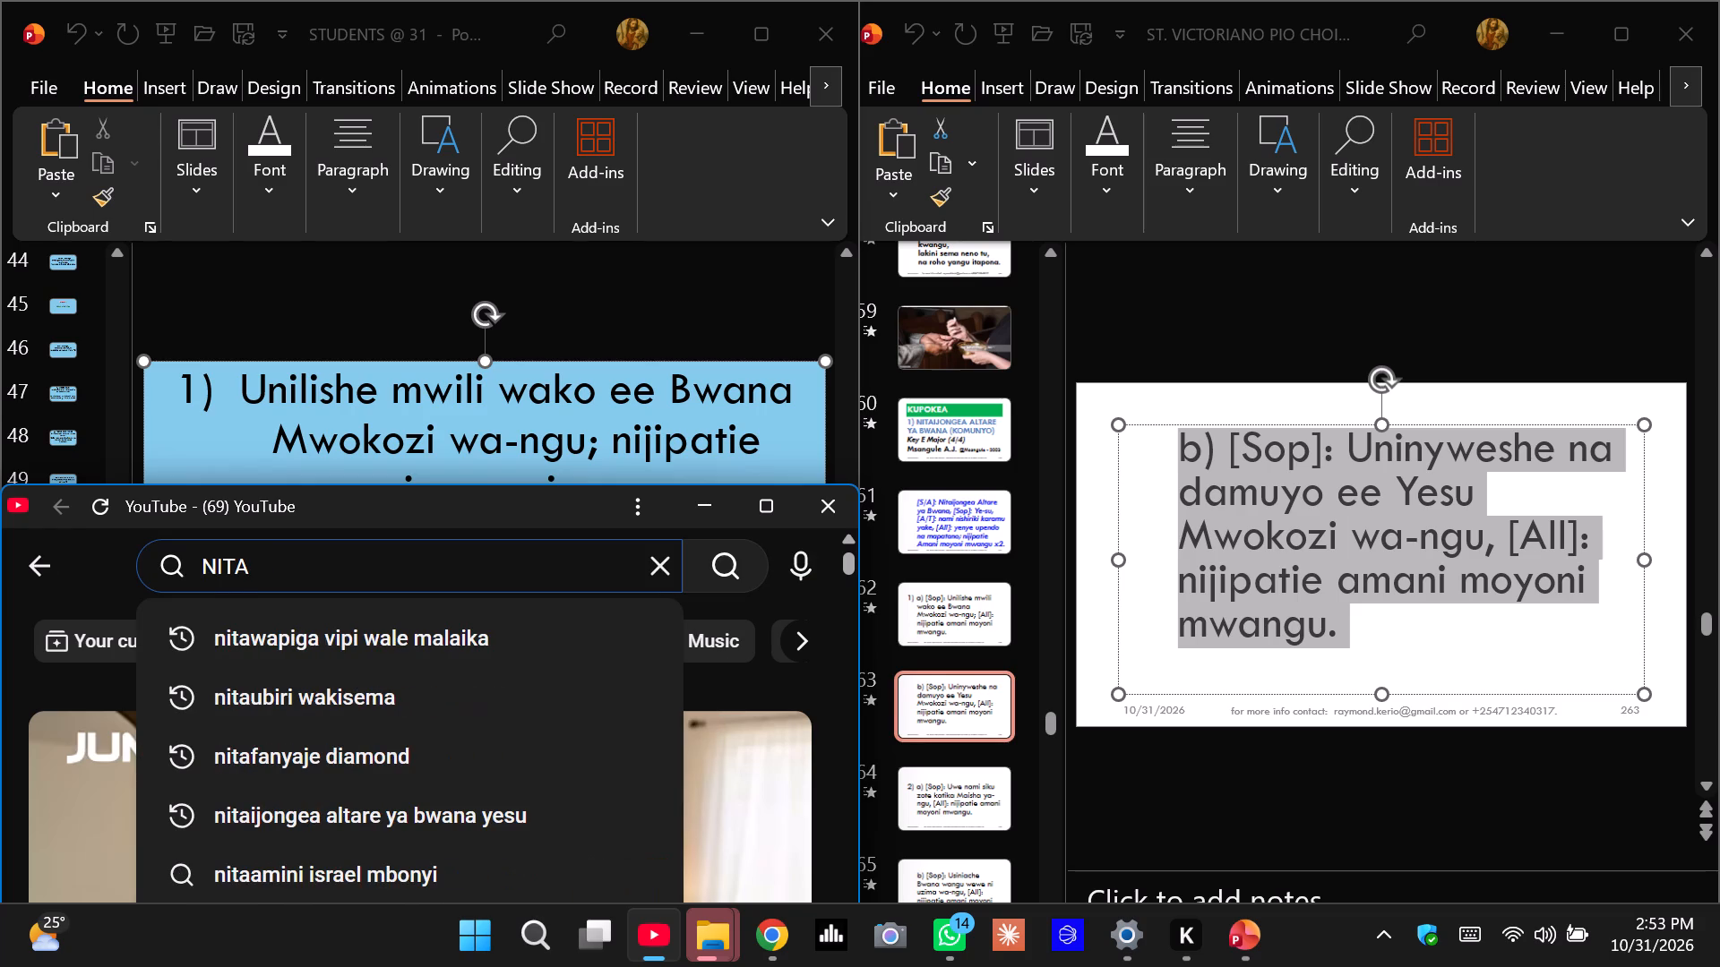
type("IJO")
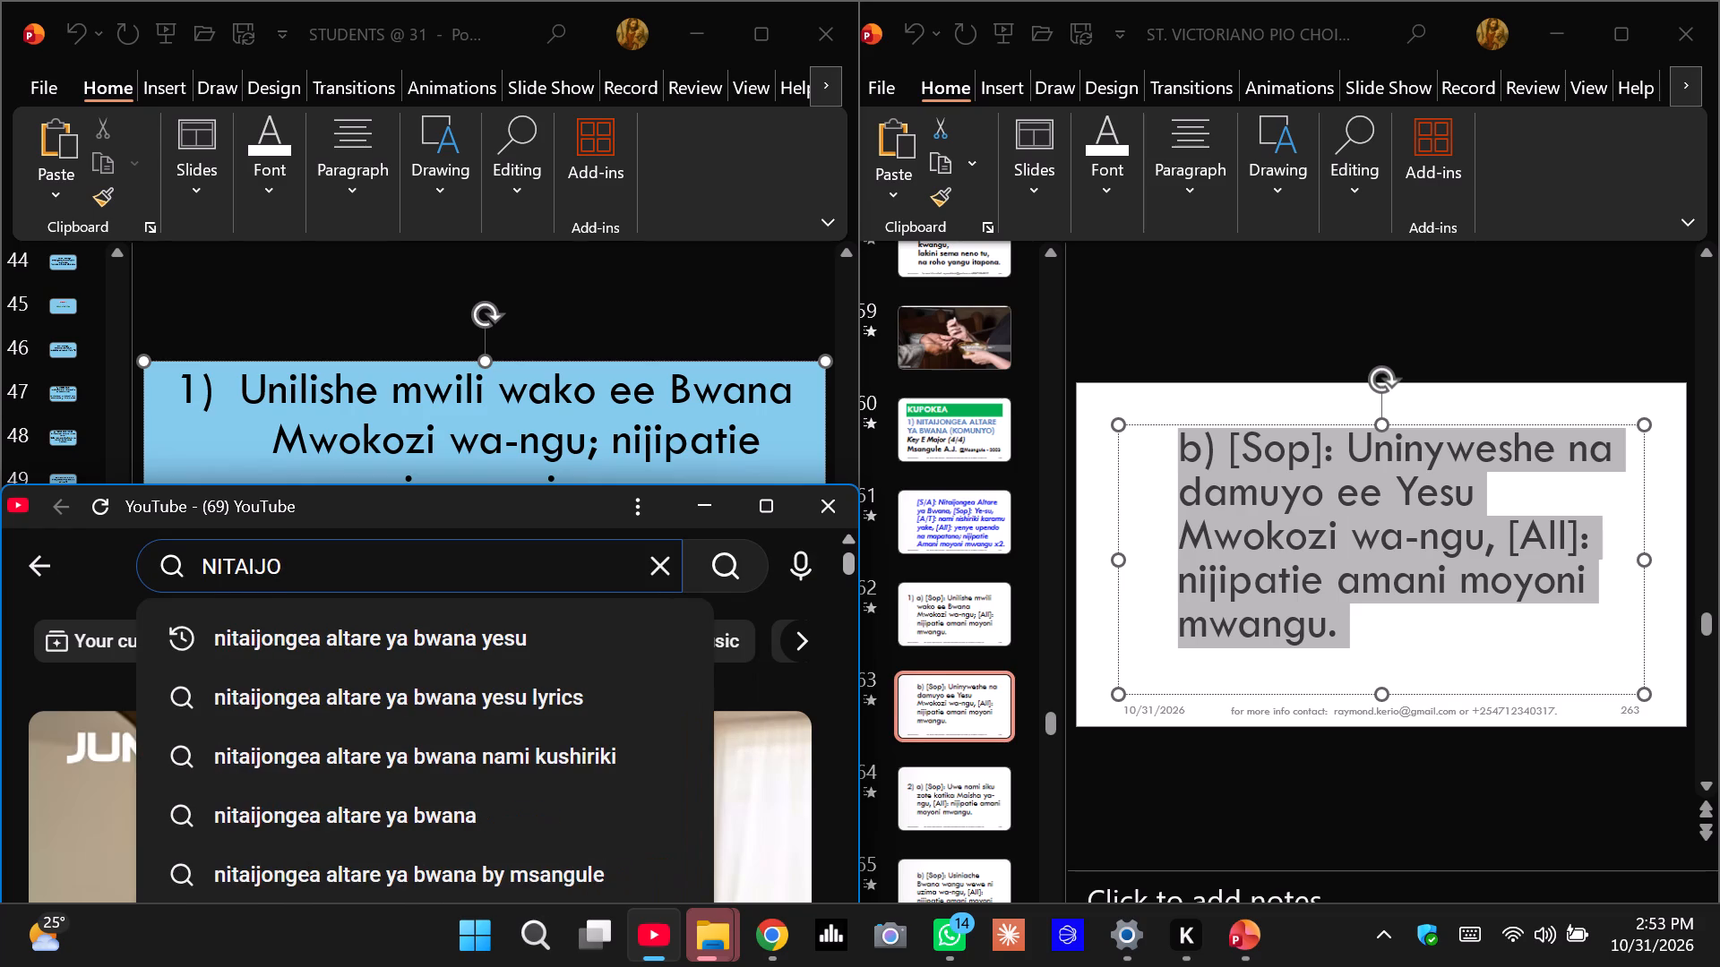
left_click(451, 607)
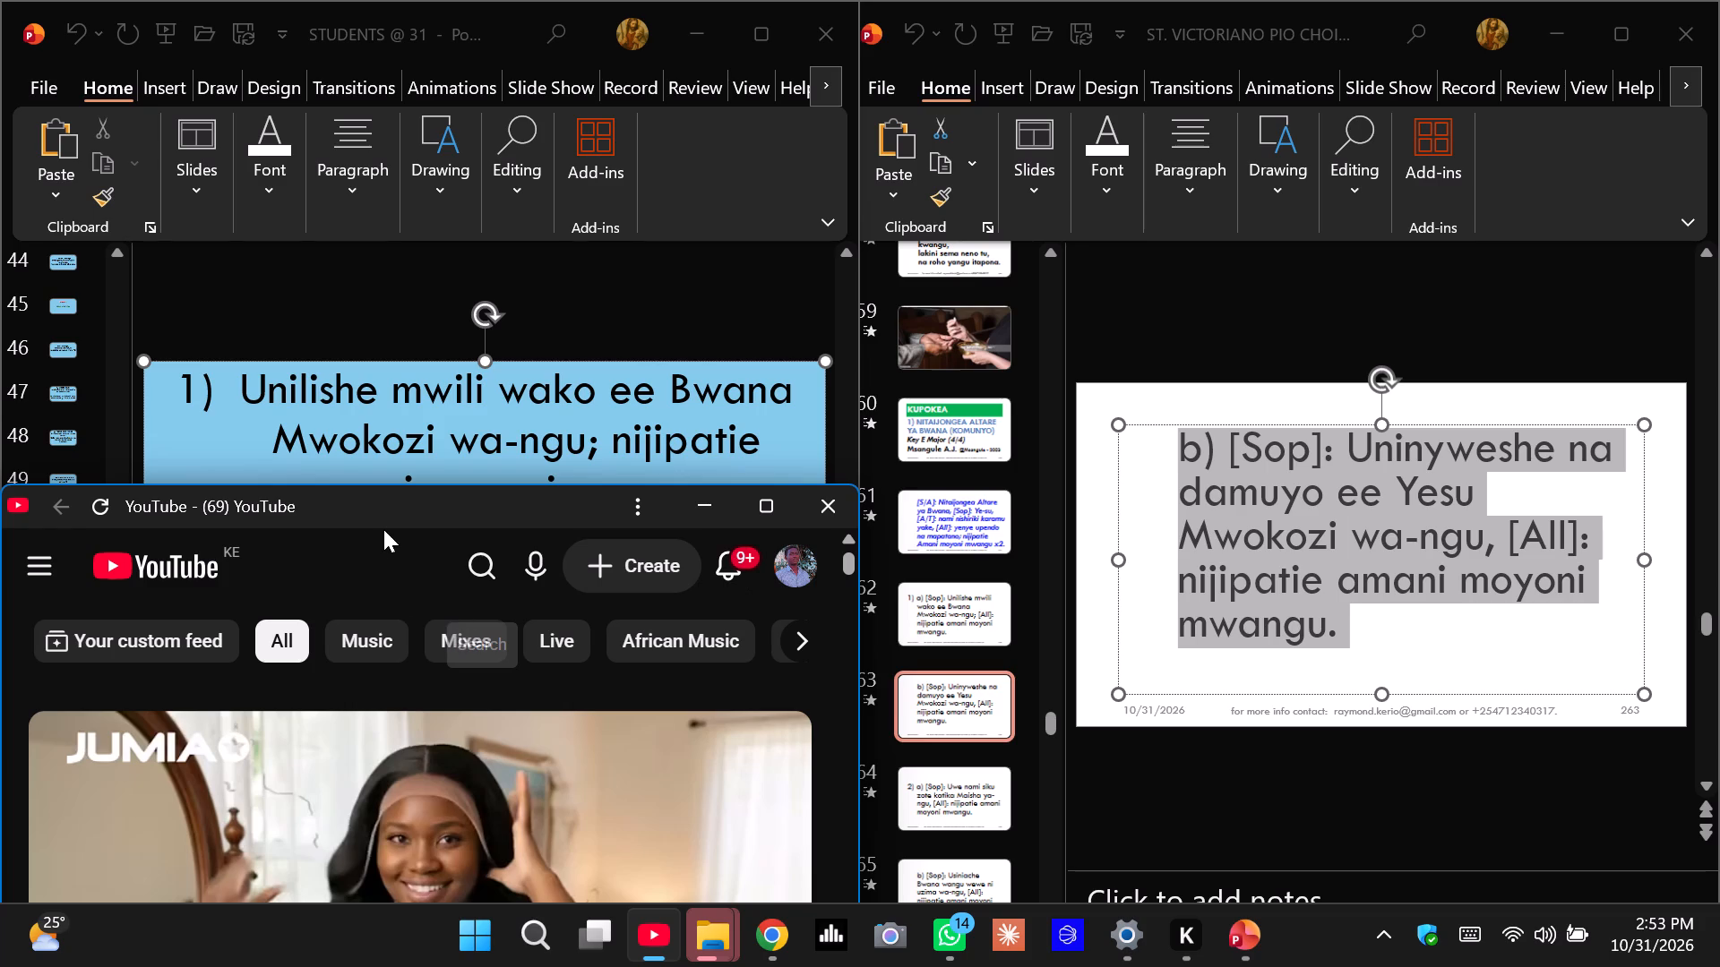
scroll(378, 561, "up", 4)
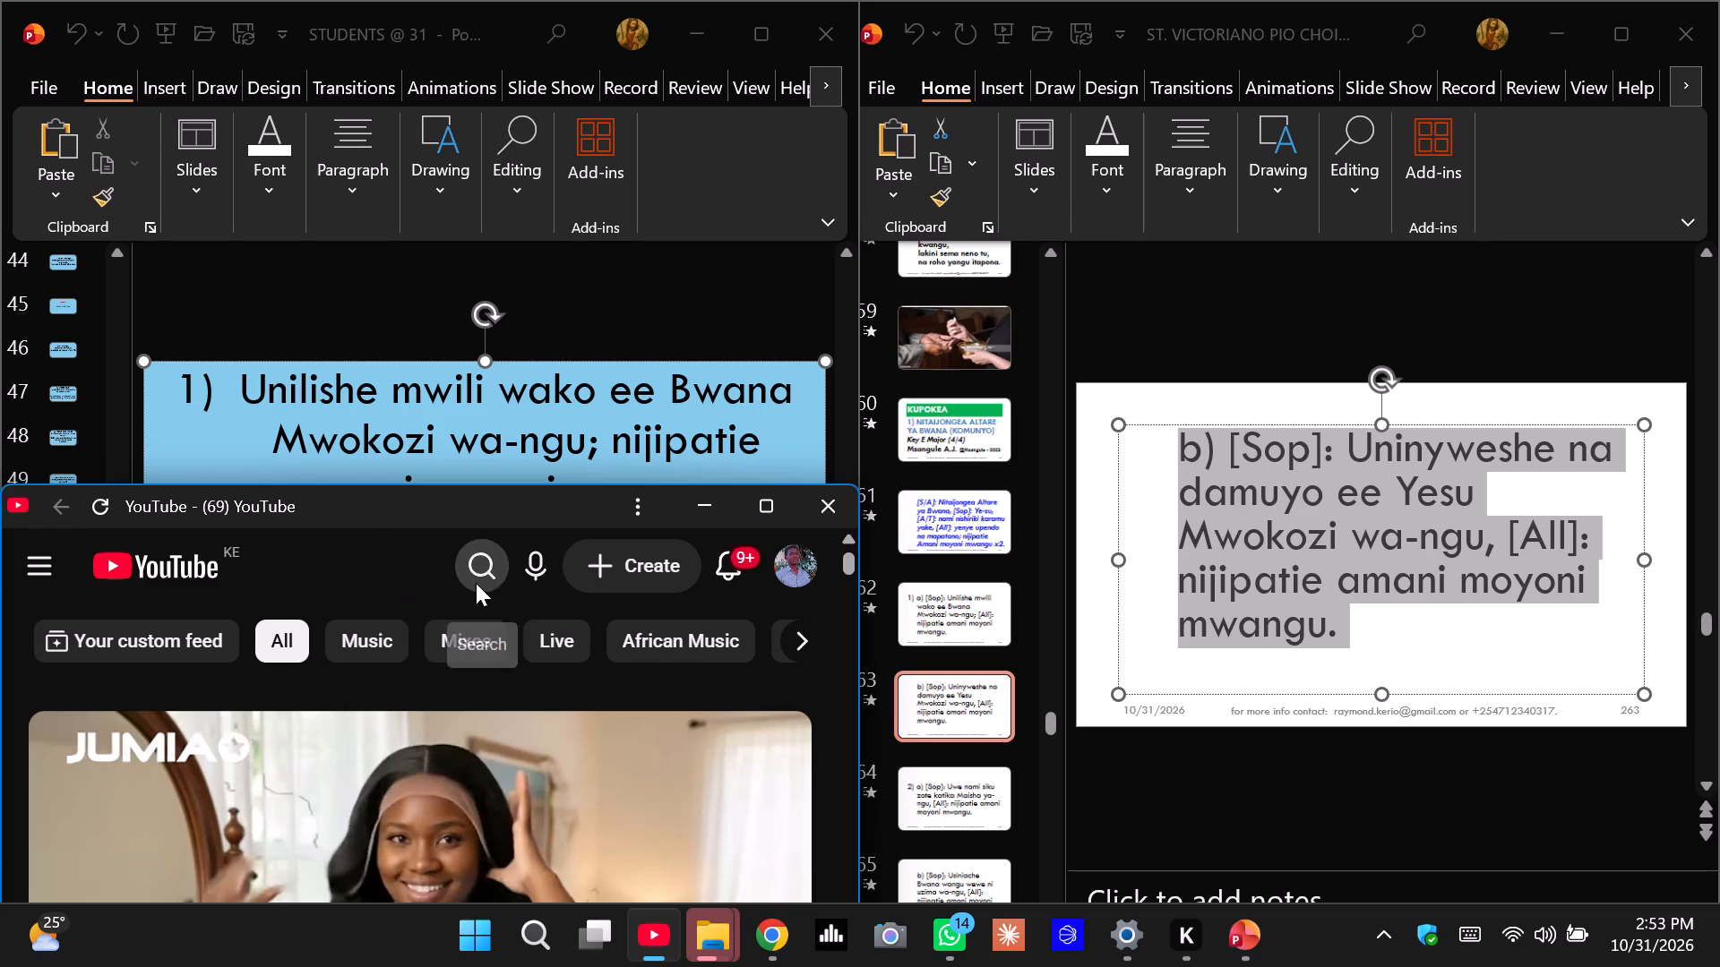
left_click(476, 578)
left_click(423, 579)
left_click(491, 663)
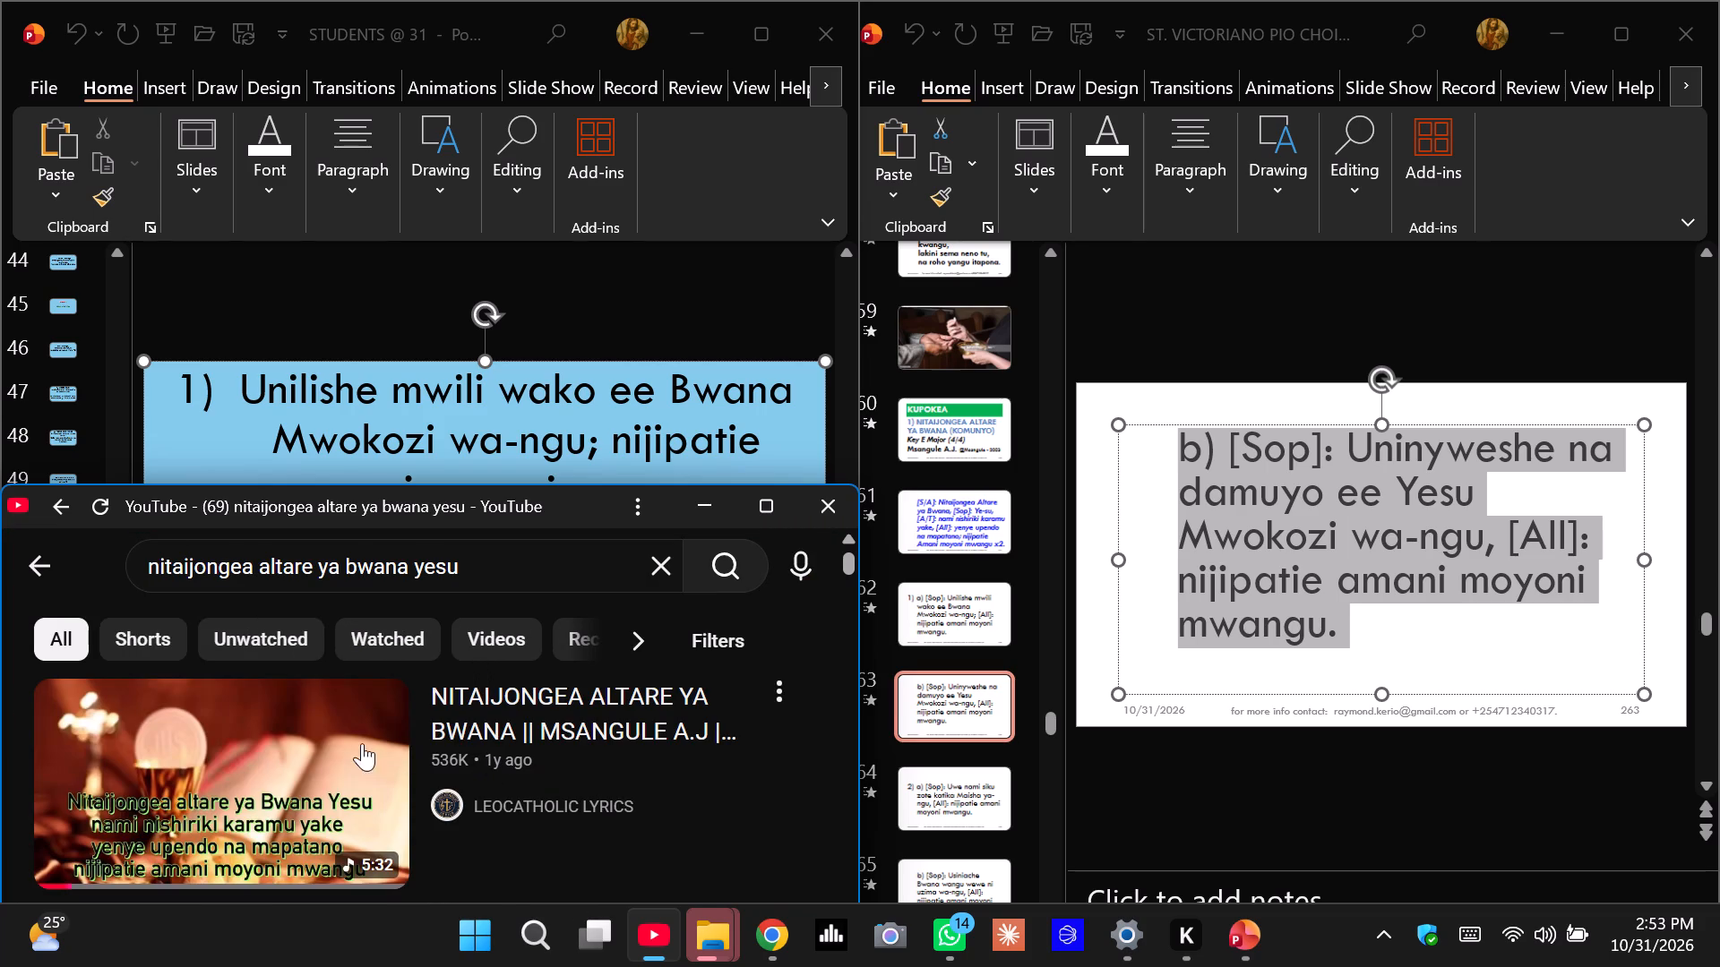
left_click(271, 740)
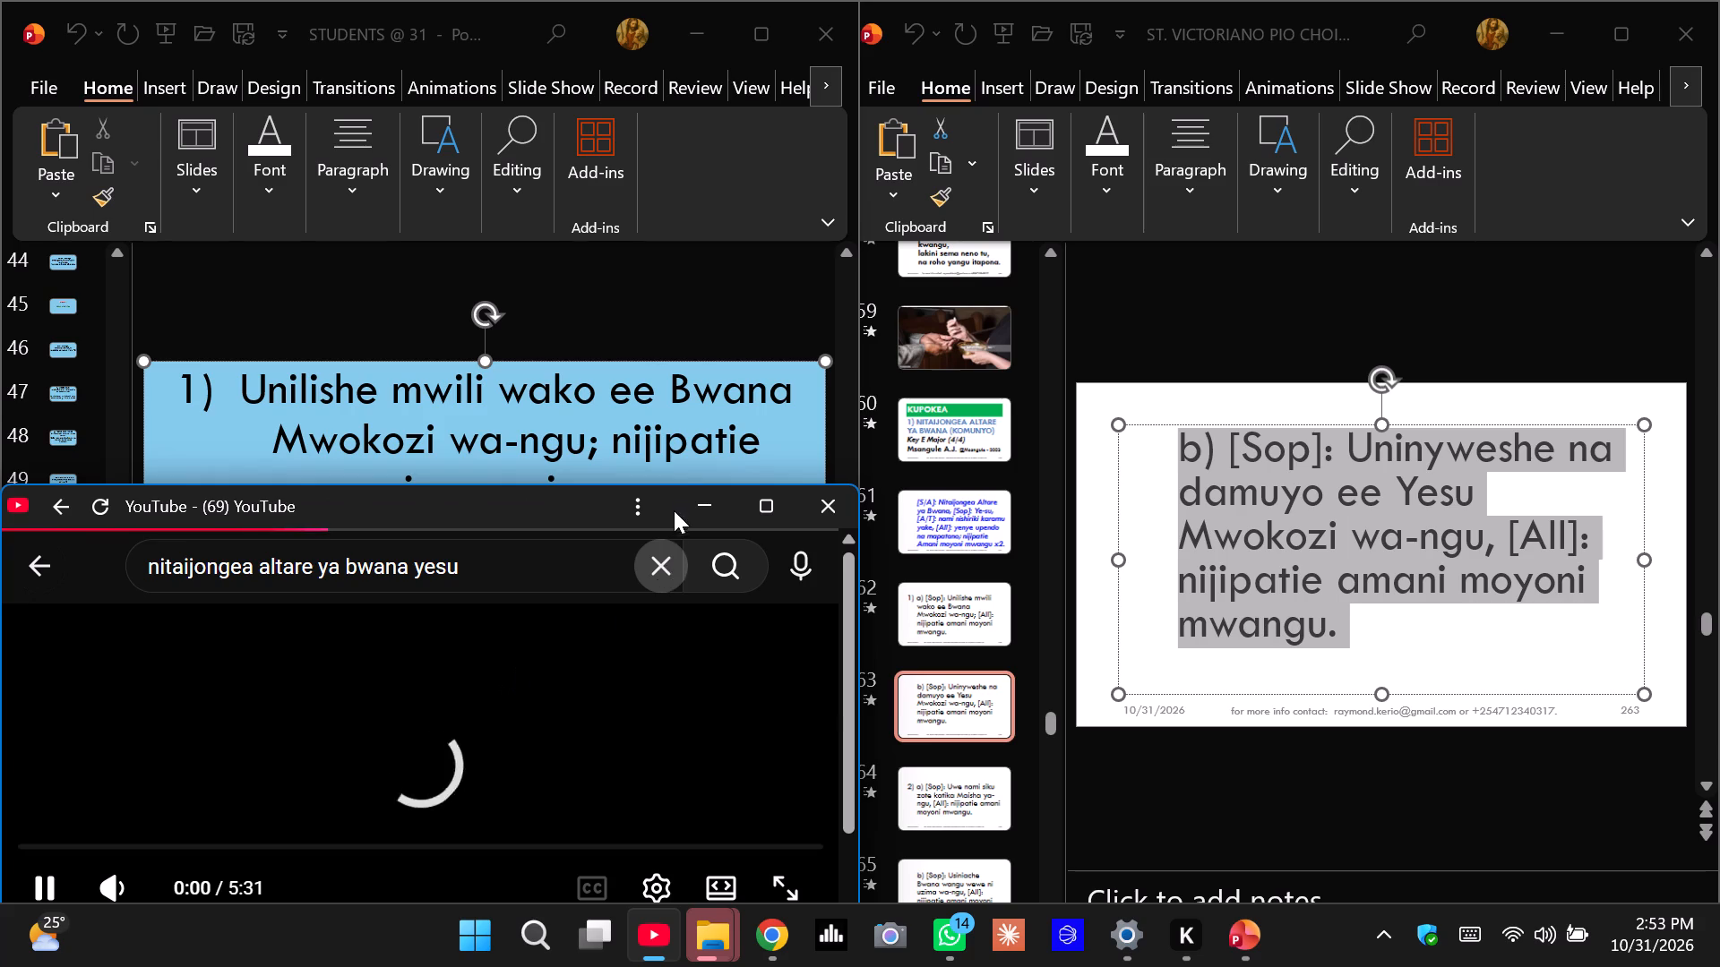
Skip the lyrics video to about 1:14 and return to the STUDENTS @ 31 presentation.
scroll(285, 765, "down", 4)
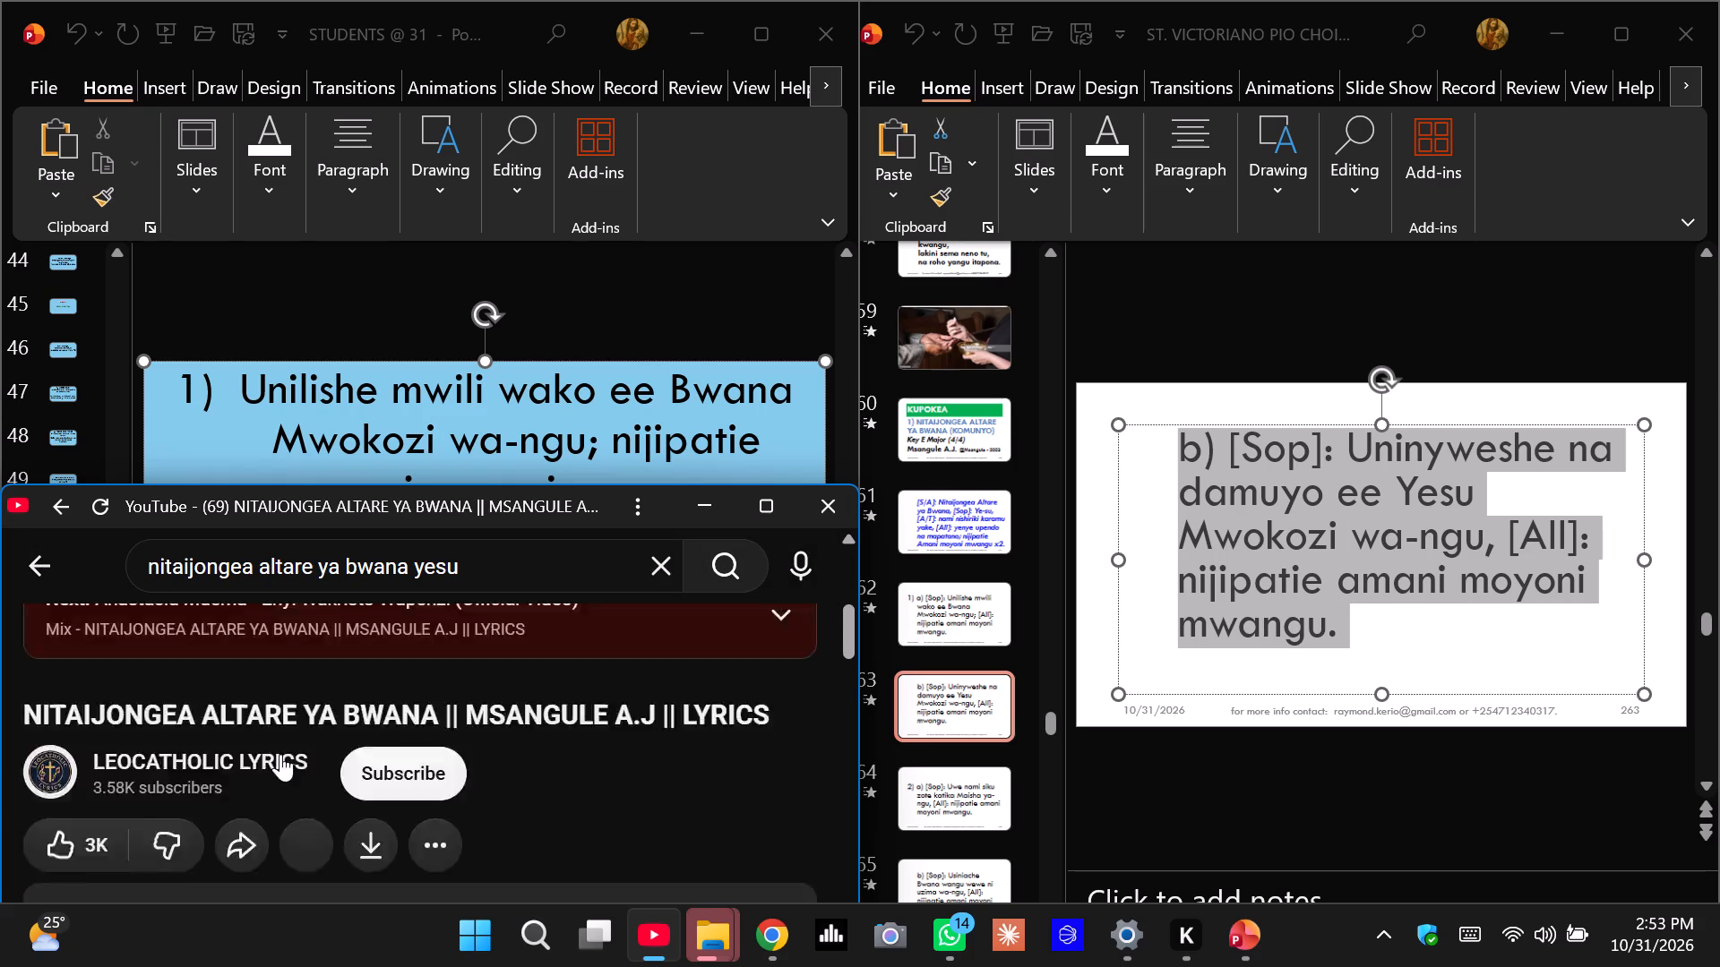
scroll(280, 754, "down", 1)
scroll(230, 725, "up", 2)
scroll(91, 754, "up", 2)
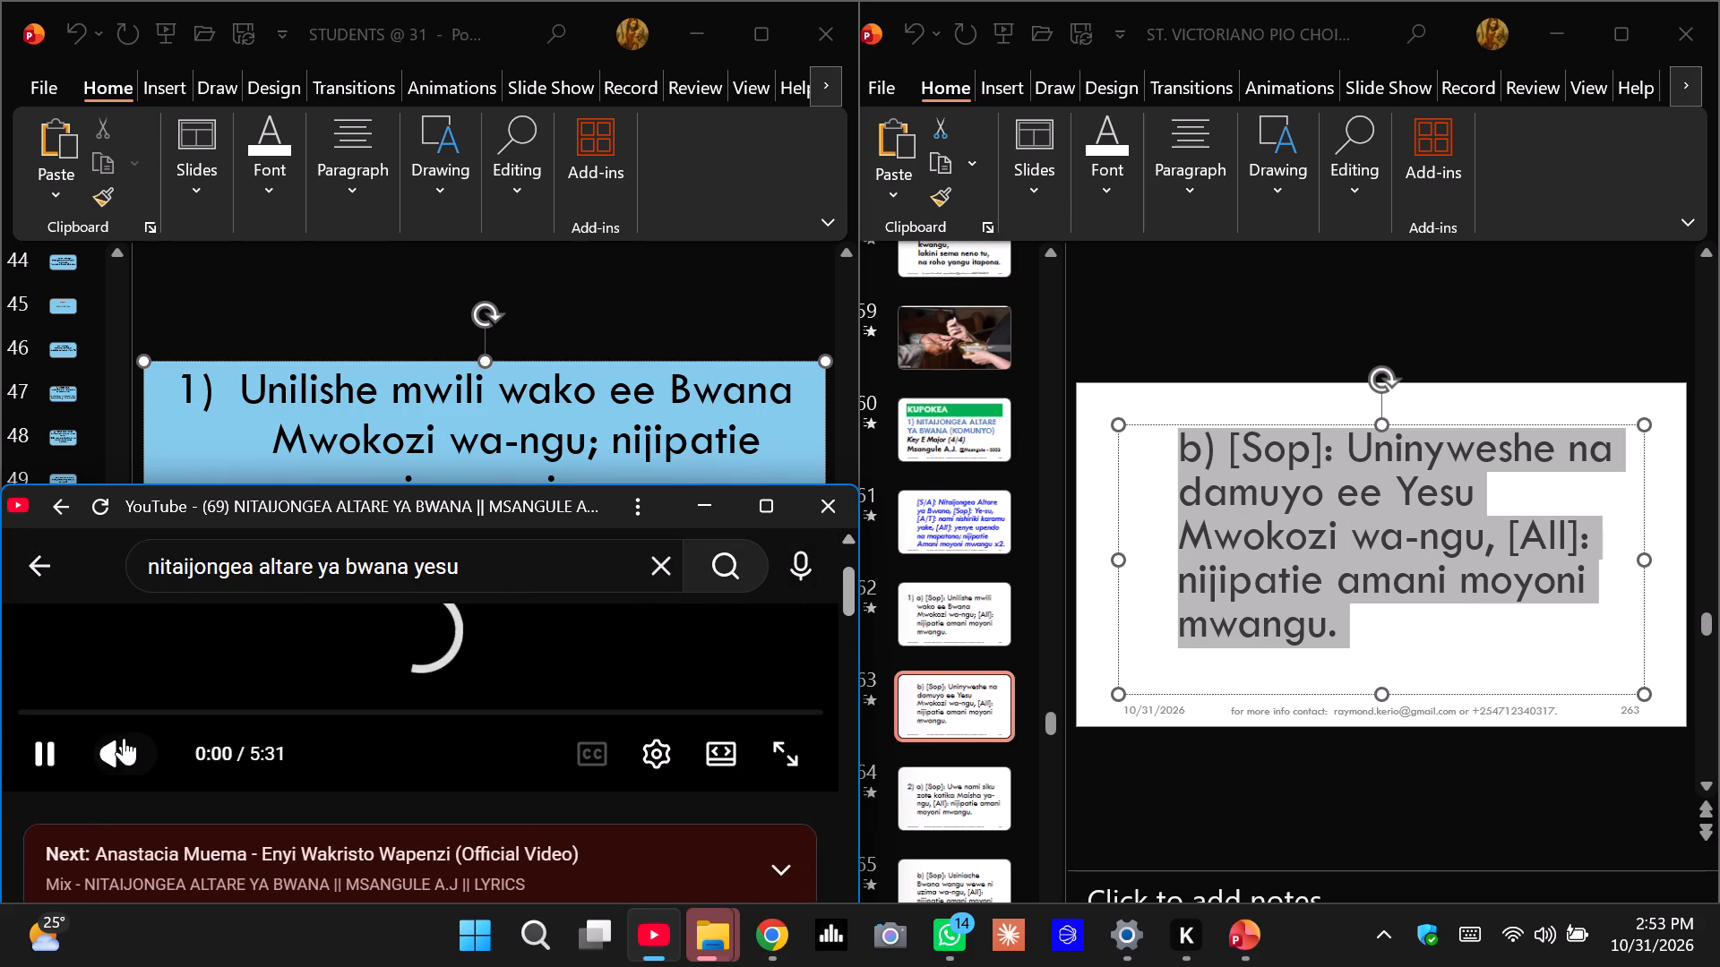
left_click(200, 711)
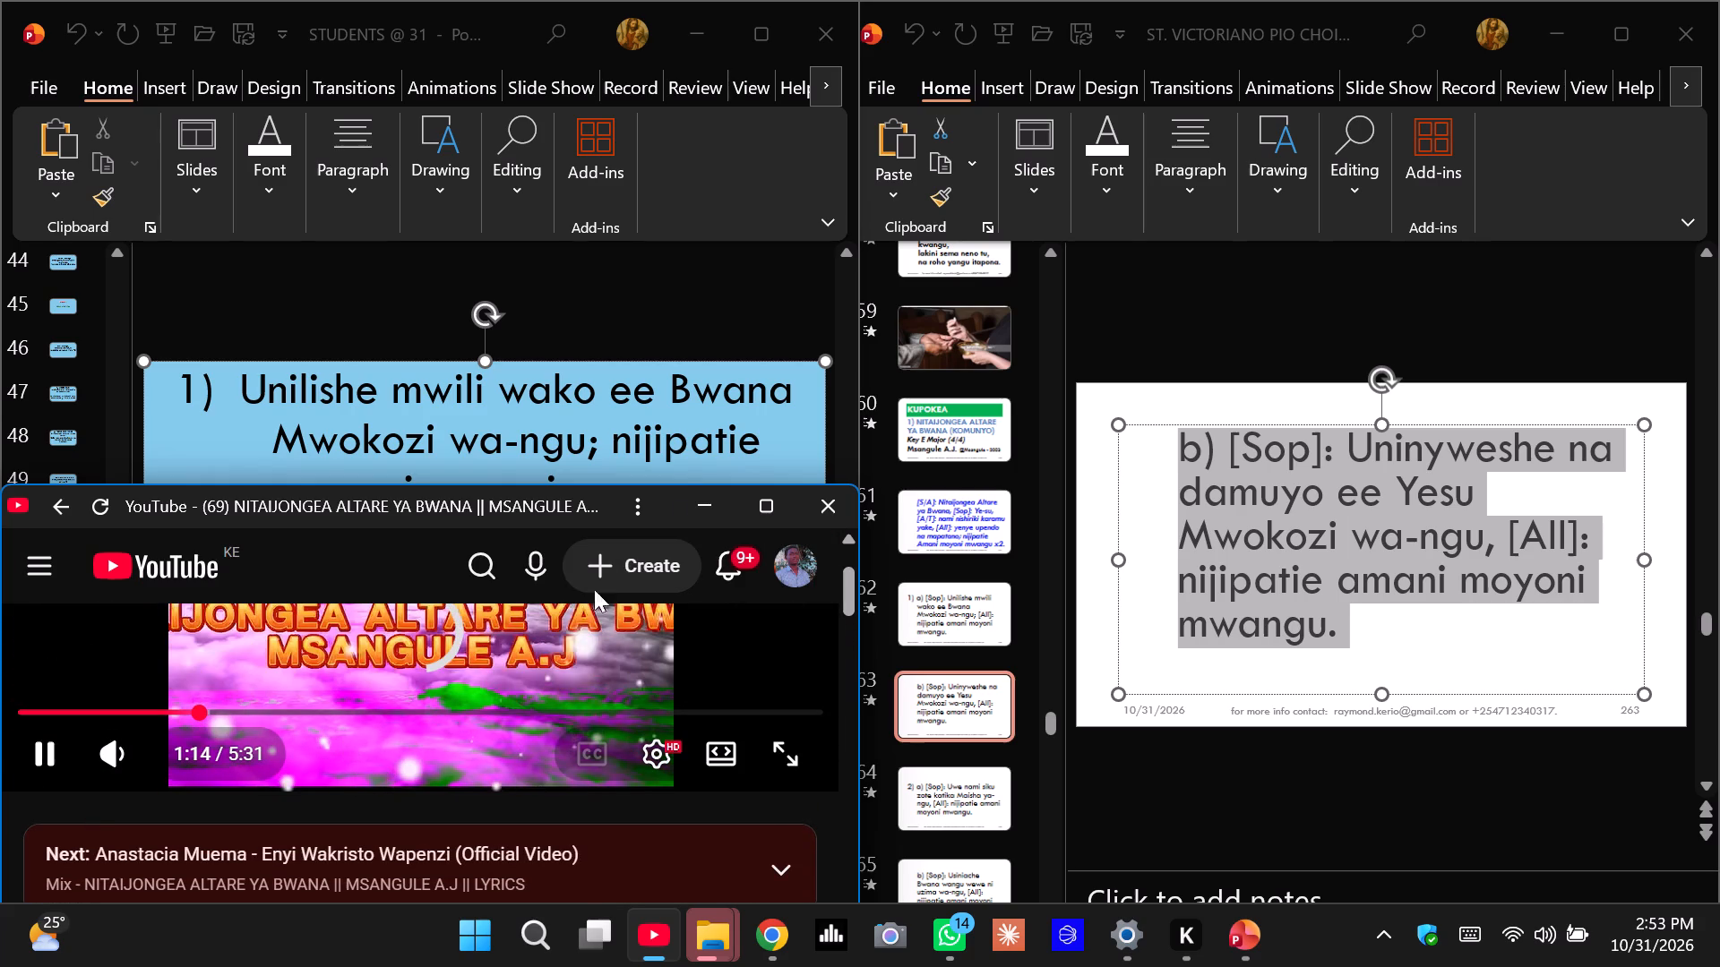
left_click(703, 502)
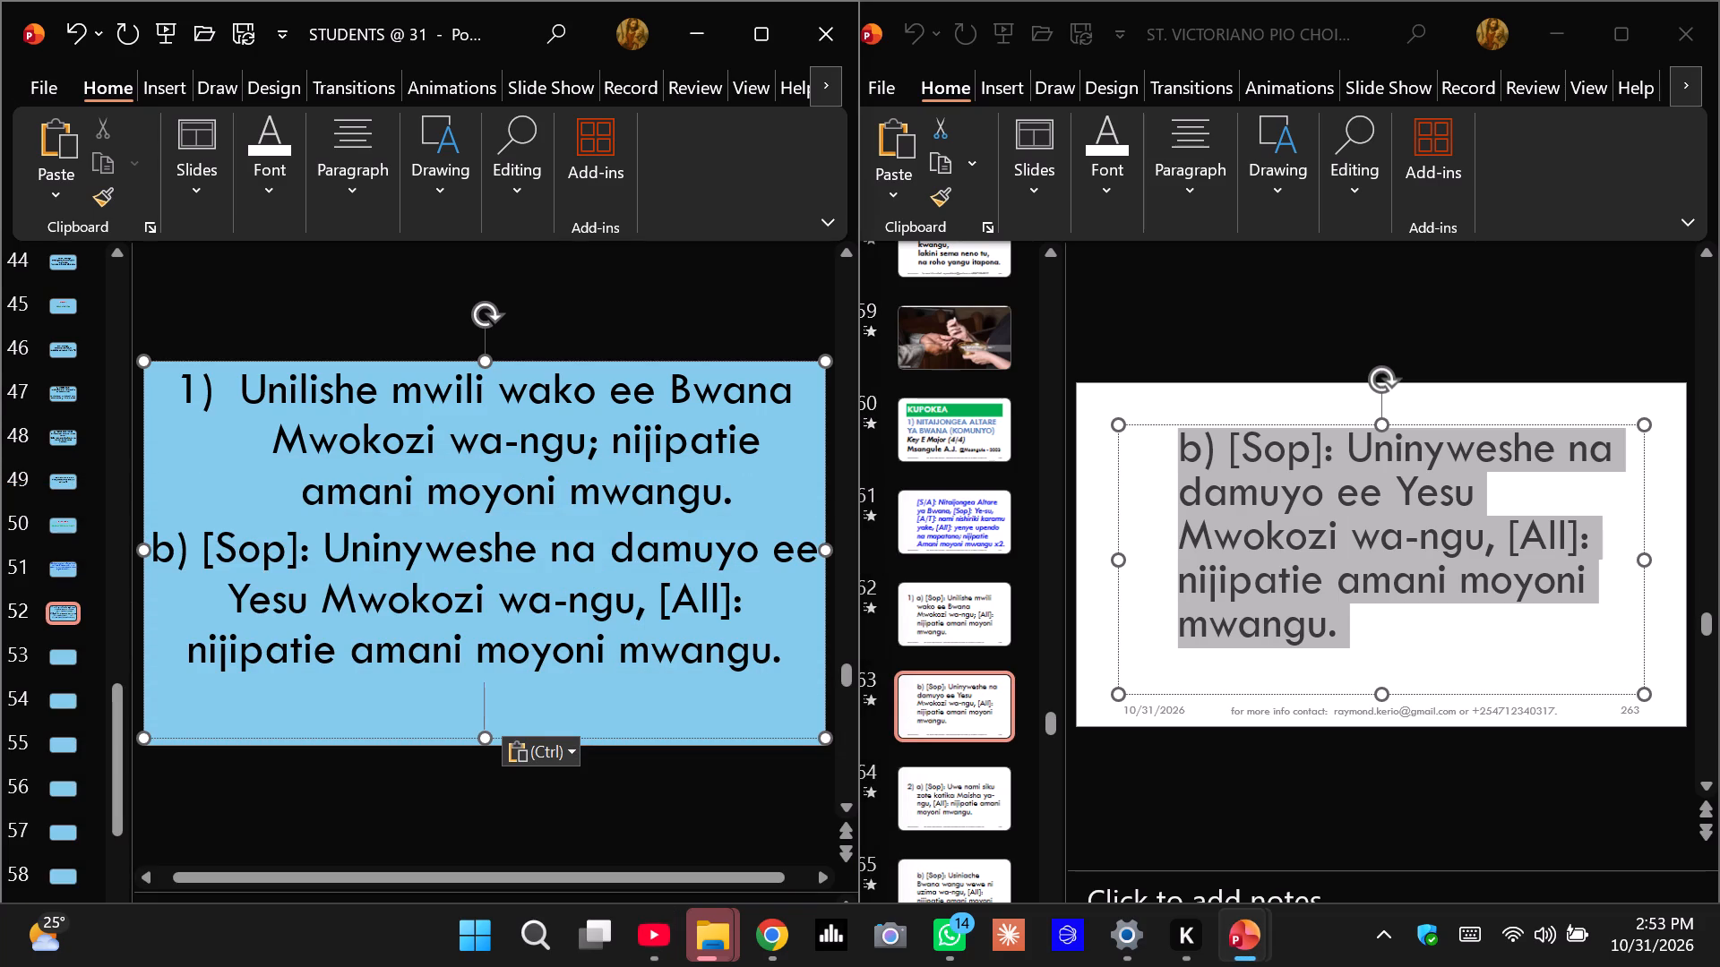
Change "na damuyo" to "damu yako" in verse b) on slide 52.
left_click(597, 547)
key("Return")
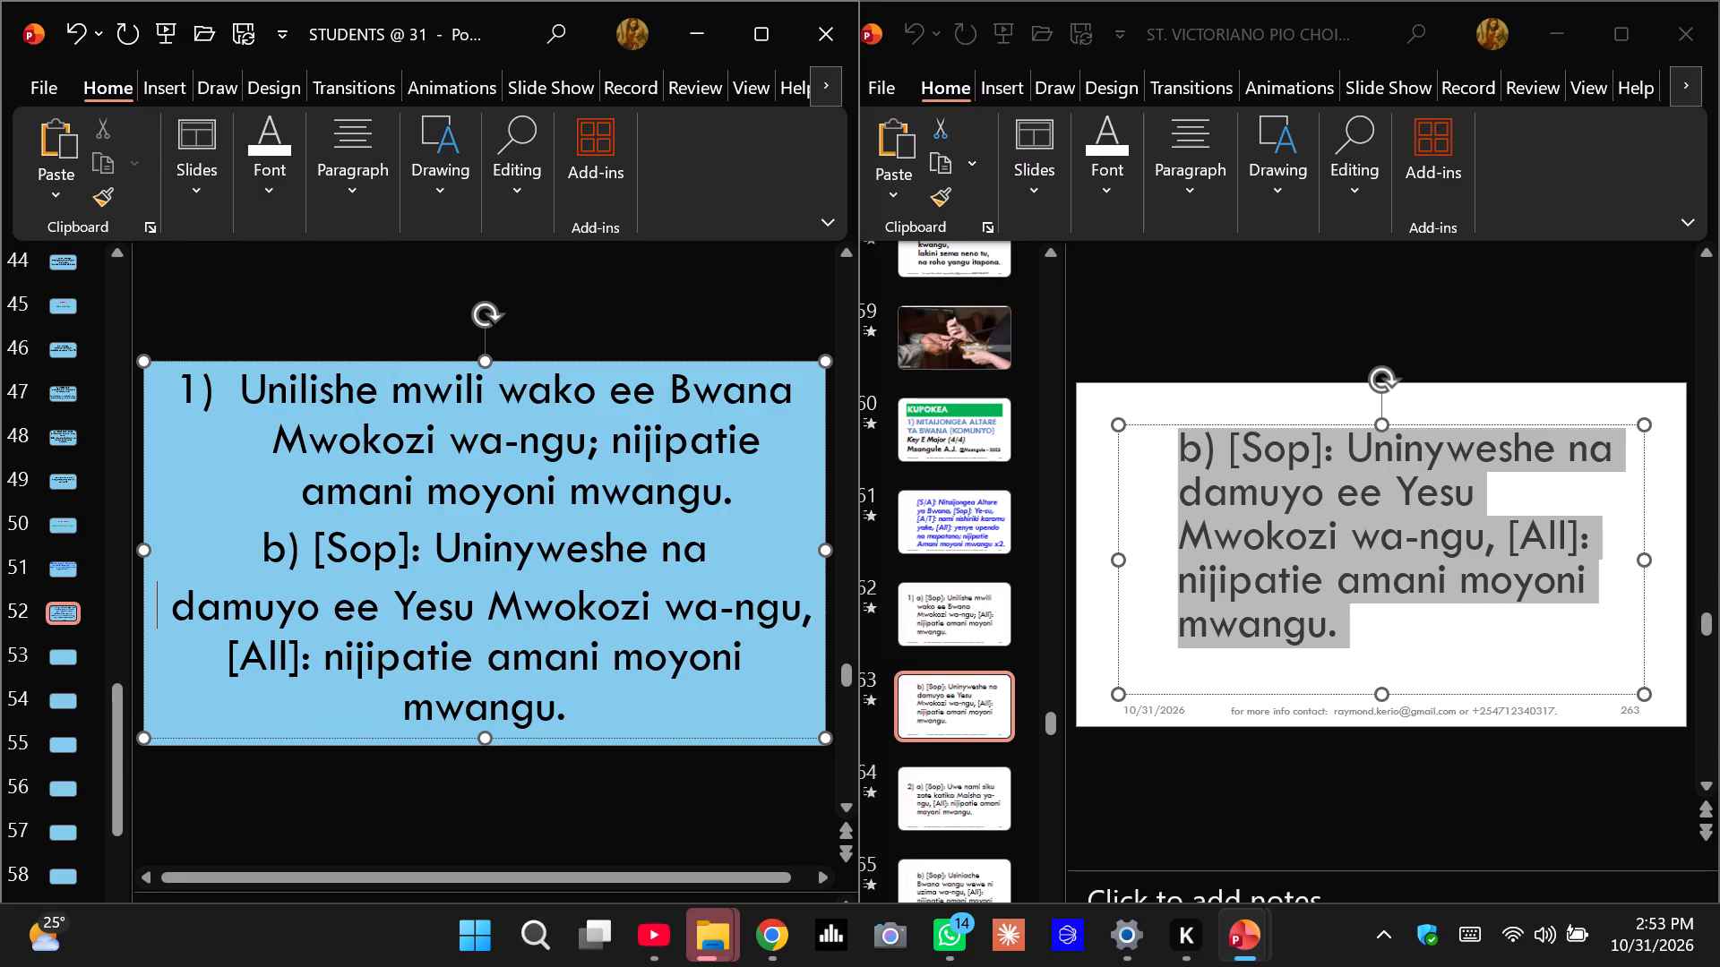
key("BackSpace")
key("BackSpace")
key("BackSpace")
key("BackSpace")
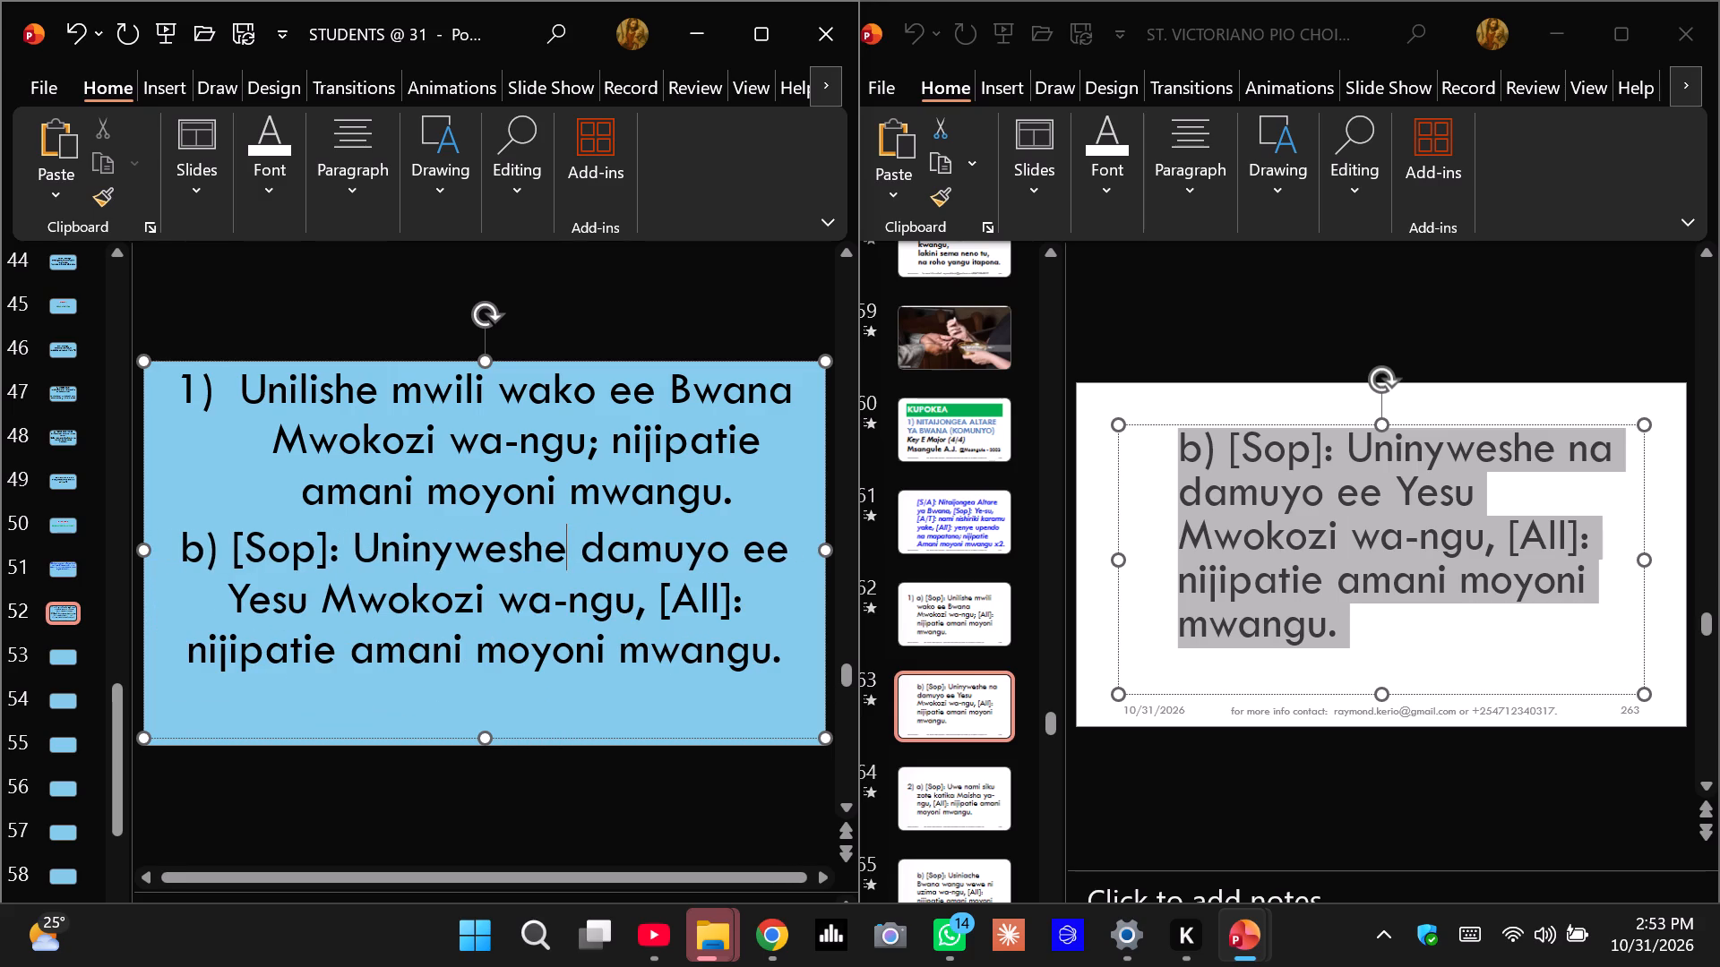
left_click(681, 543)
key("space")
key("y")
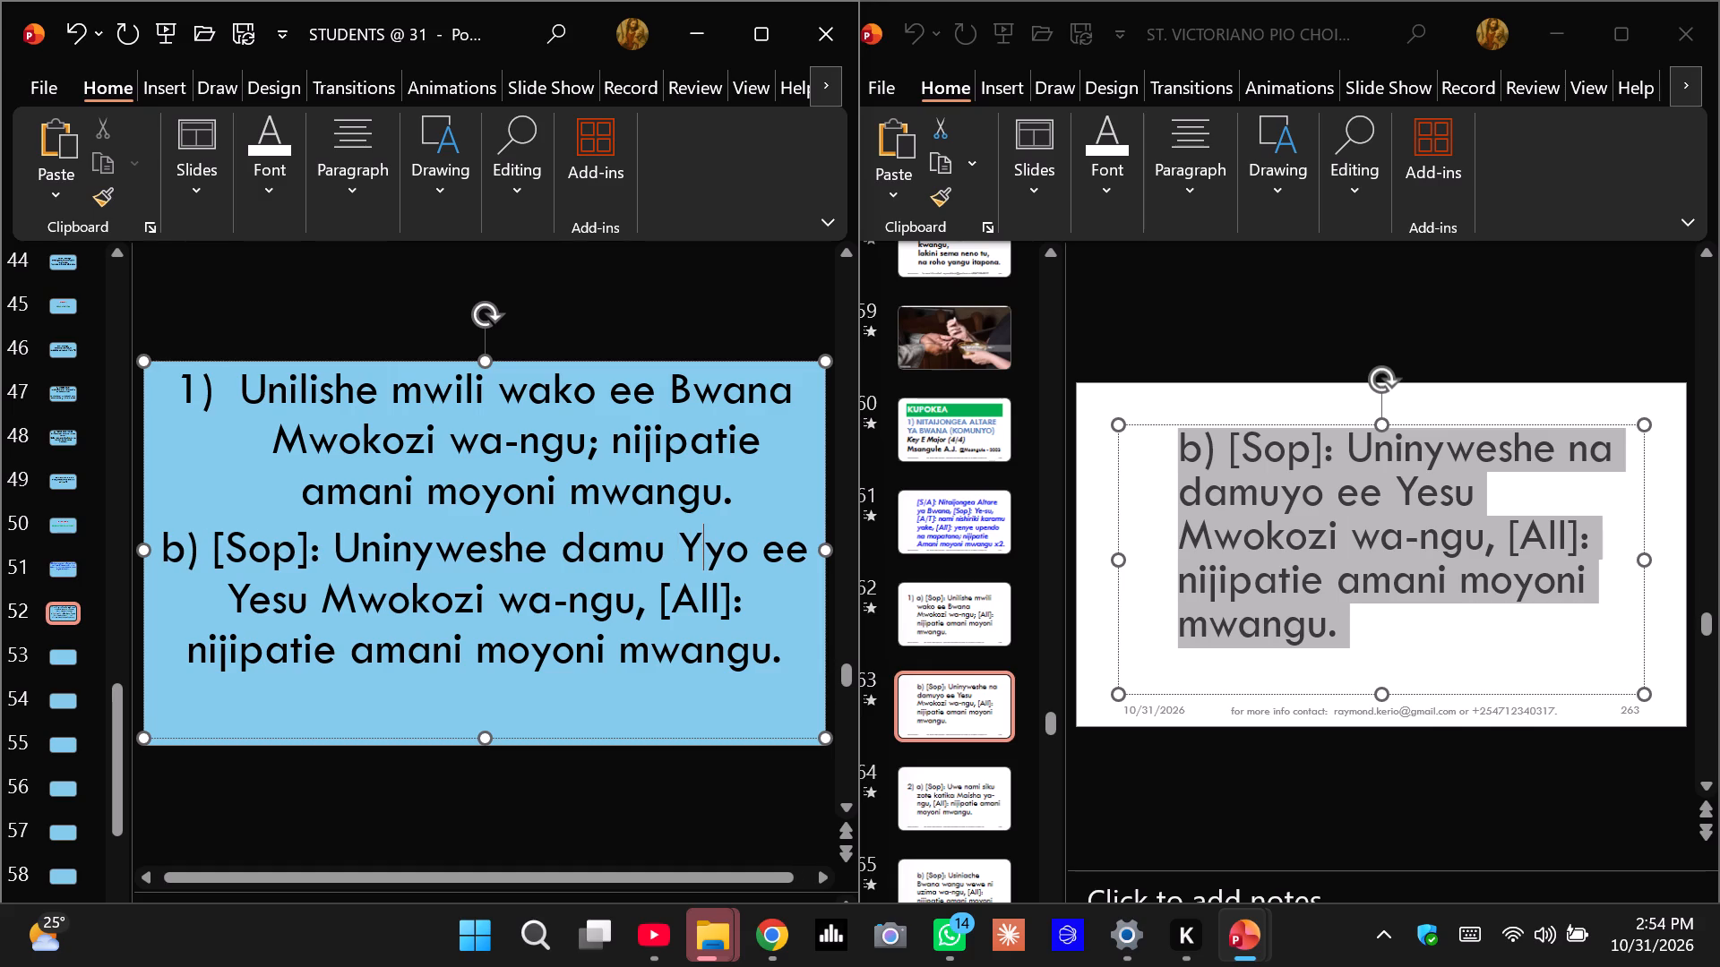
type("ya")
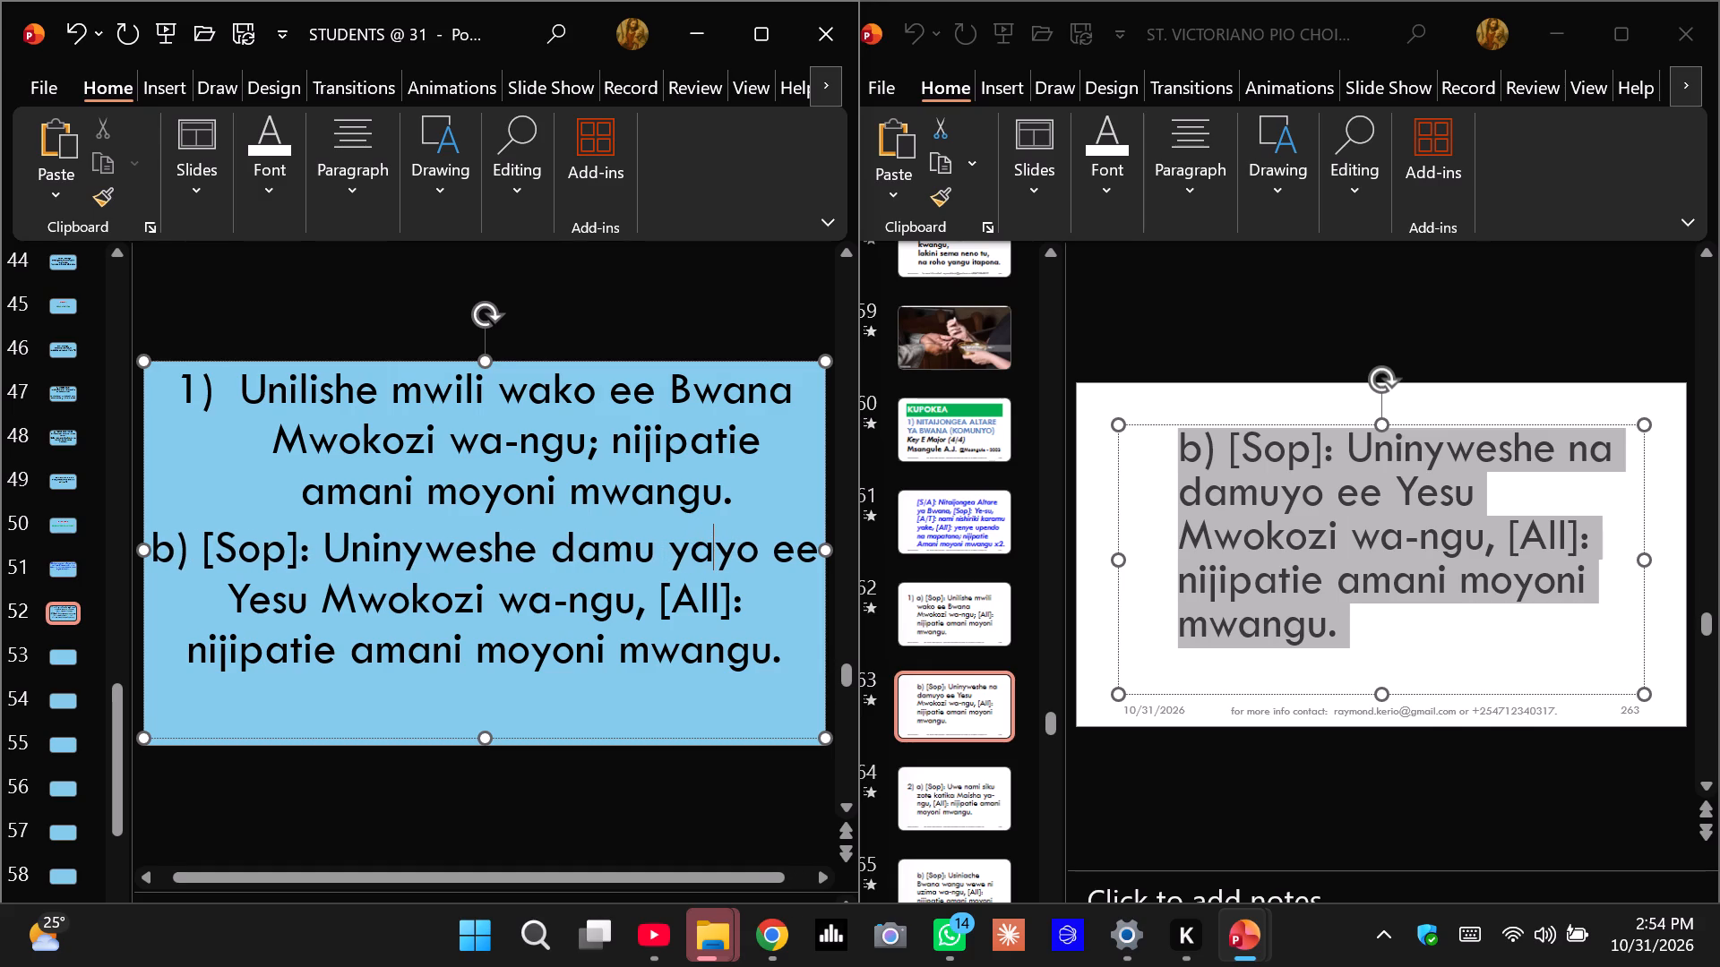
key("Right")
key("BackSpace")
key("k")
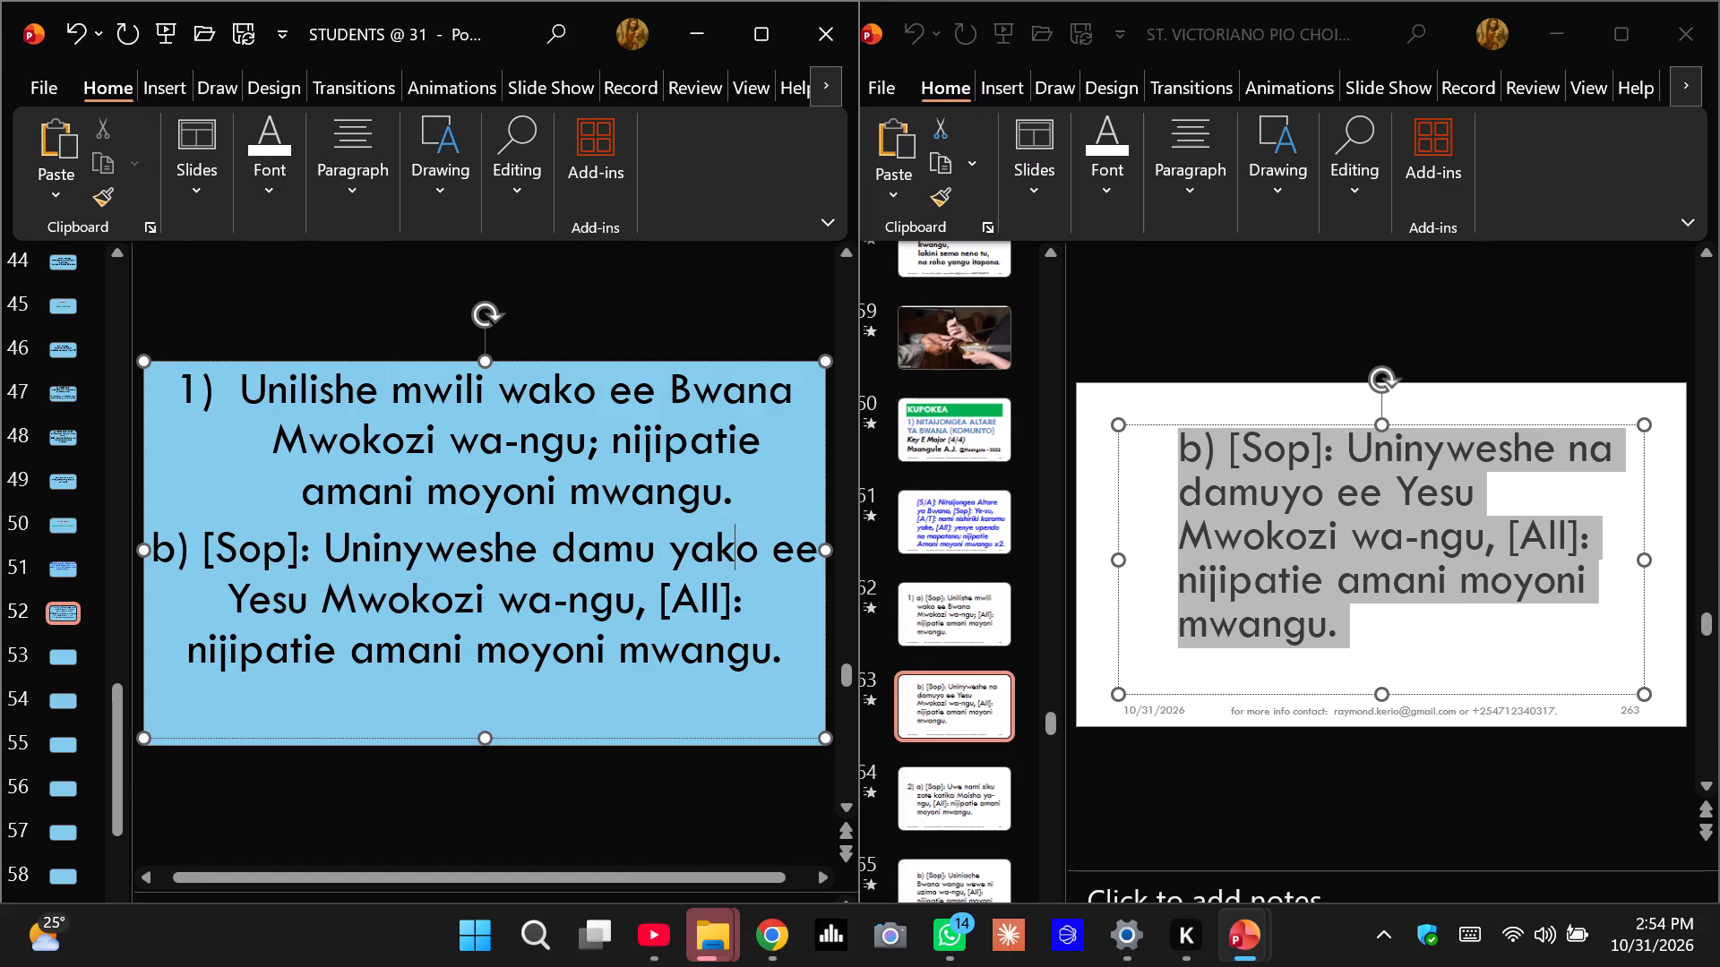
Delete the "[All]:" voice-part marker from verse b) on slide 52.
left_click_drag(753, 614, 727, 613)
left_click_drag(727, 613, 655, 606)
key("BackSpace")
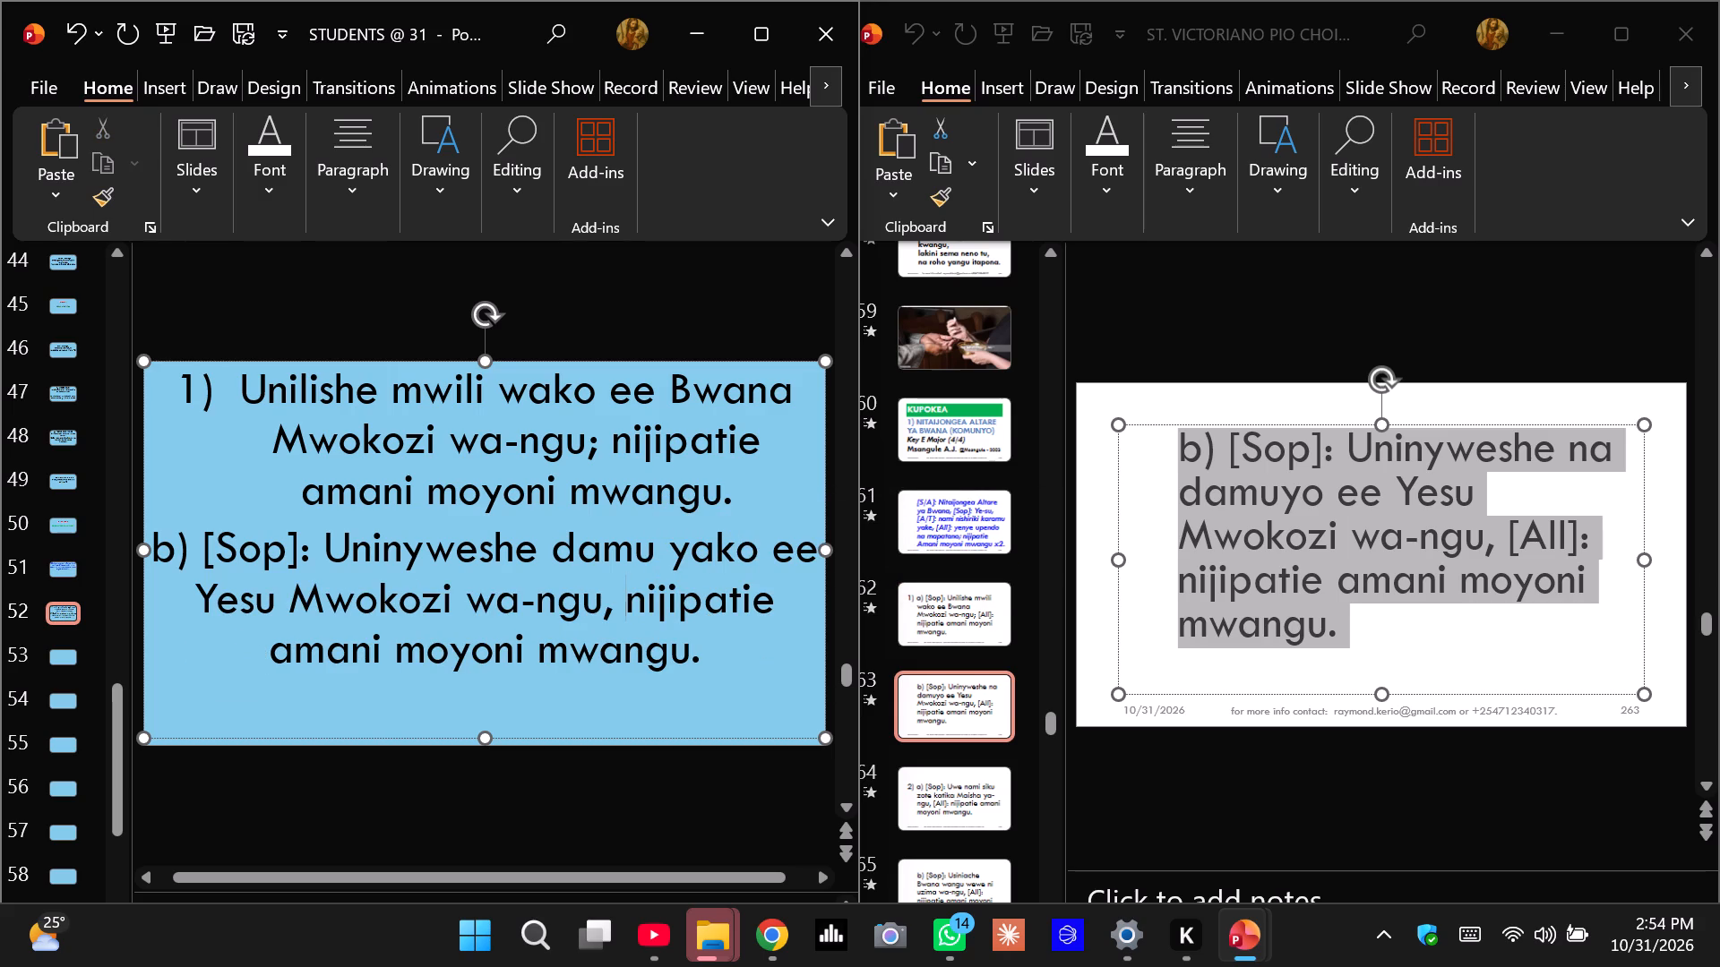
Remove the hyphen from "wa-ngu" in both verses on slide 52 so each reads "wangu".
left_click(526, 441)
key("BackSpace")
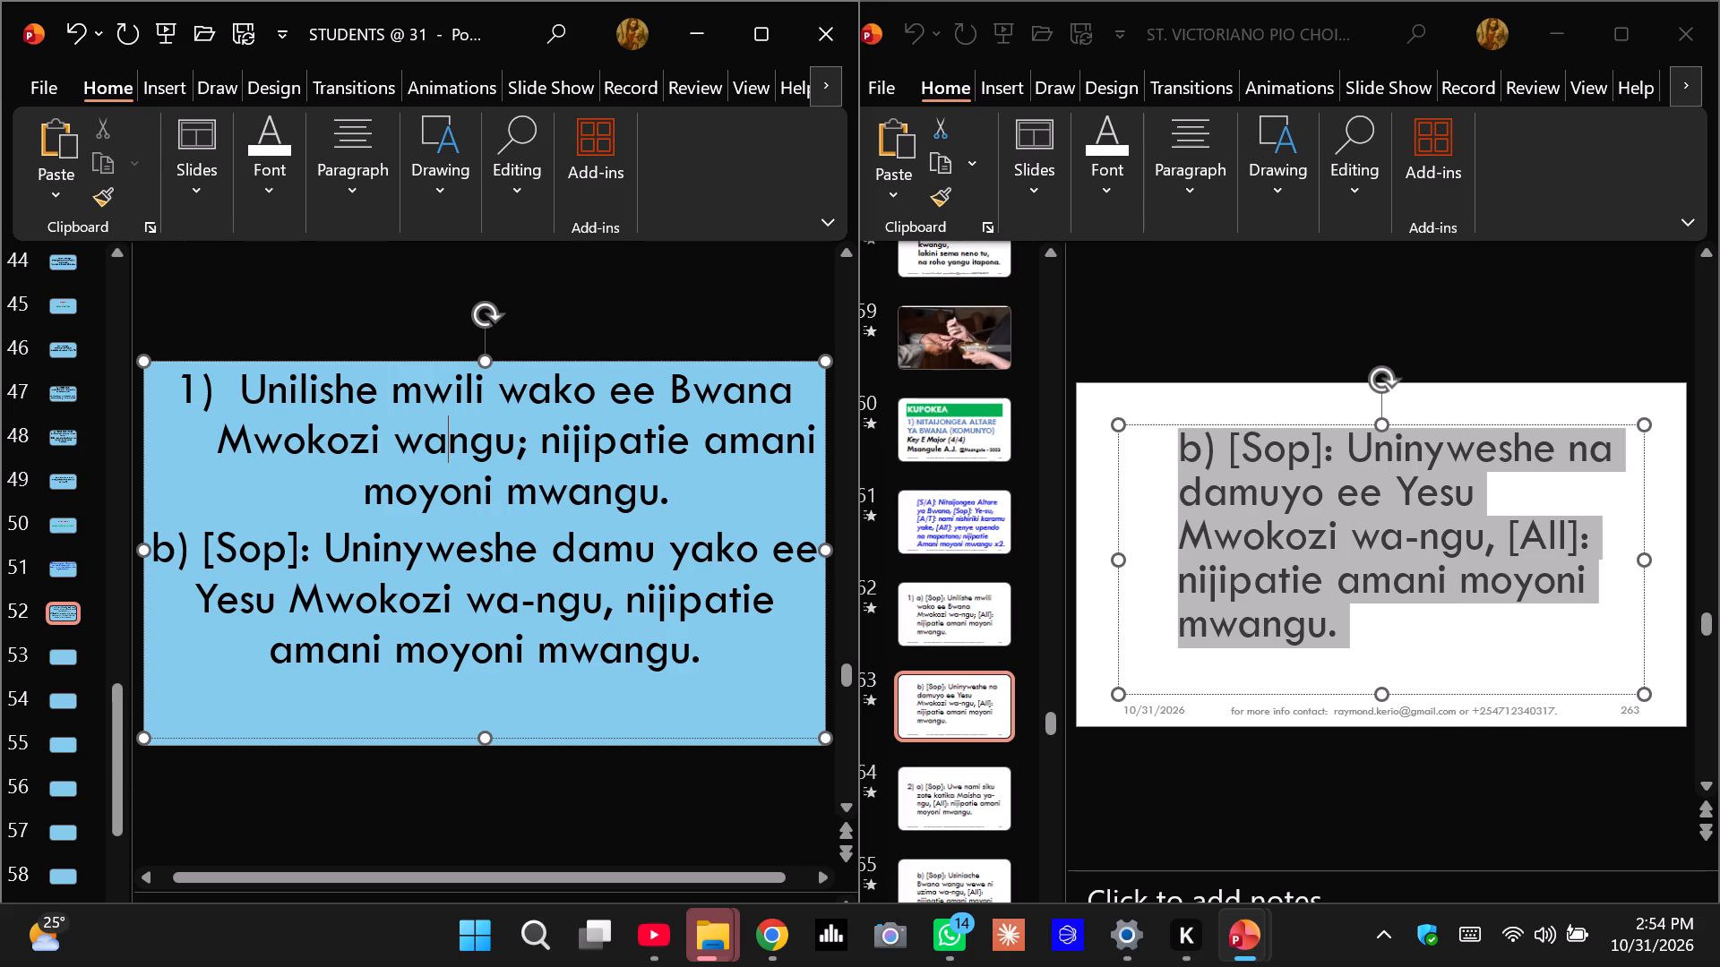
left_click(538, 603)
key("BackSpace")
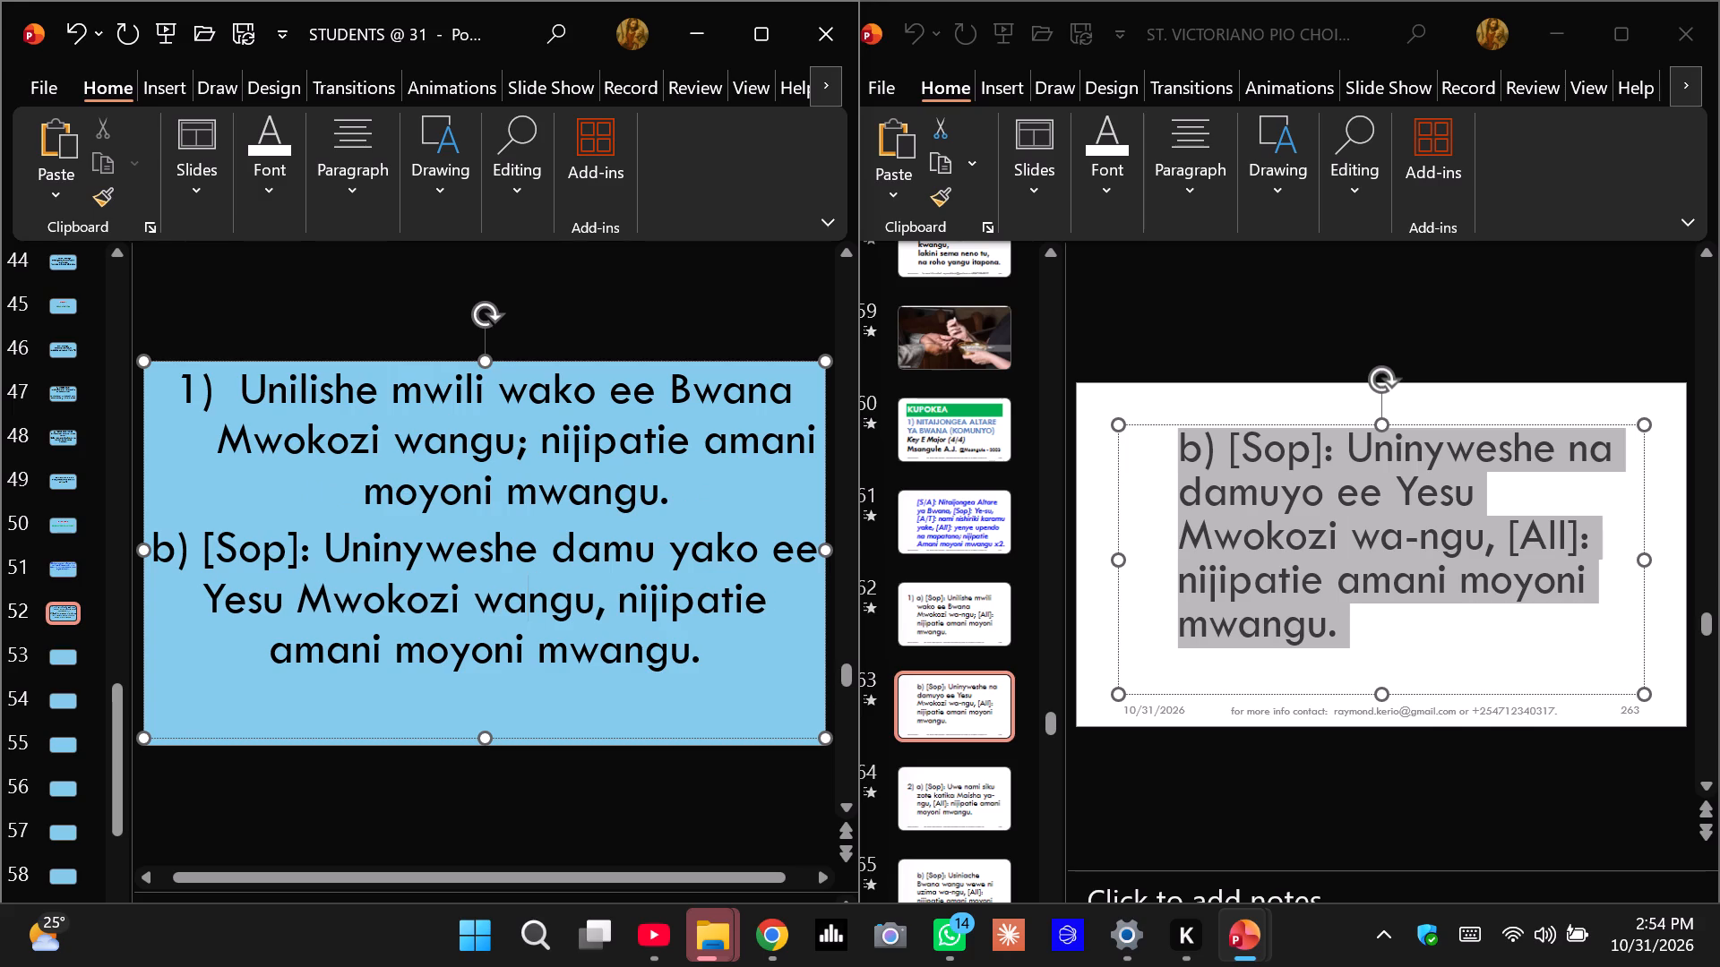
Save the STUDENTS @ 31 presentation.
left_click(236, 45)
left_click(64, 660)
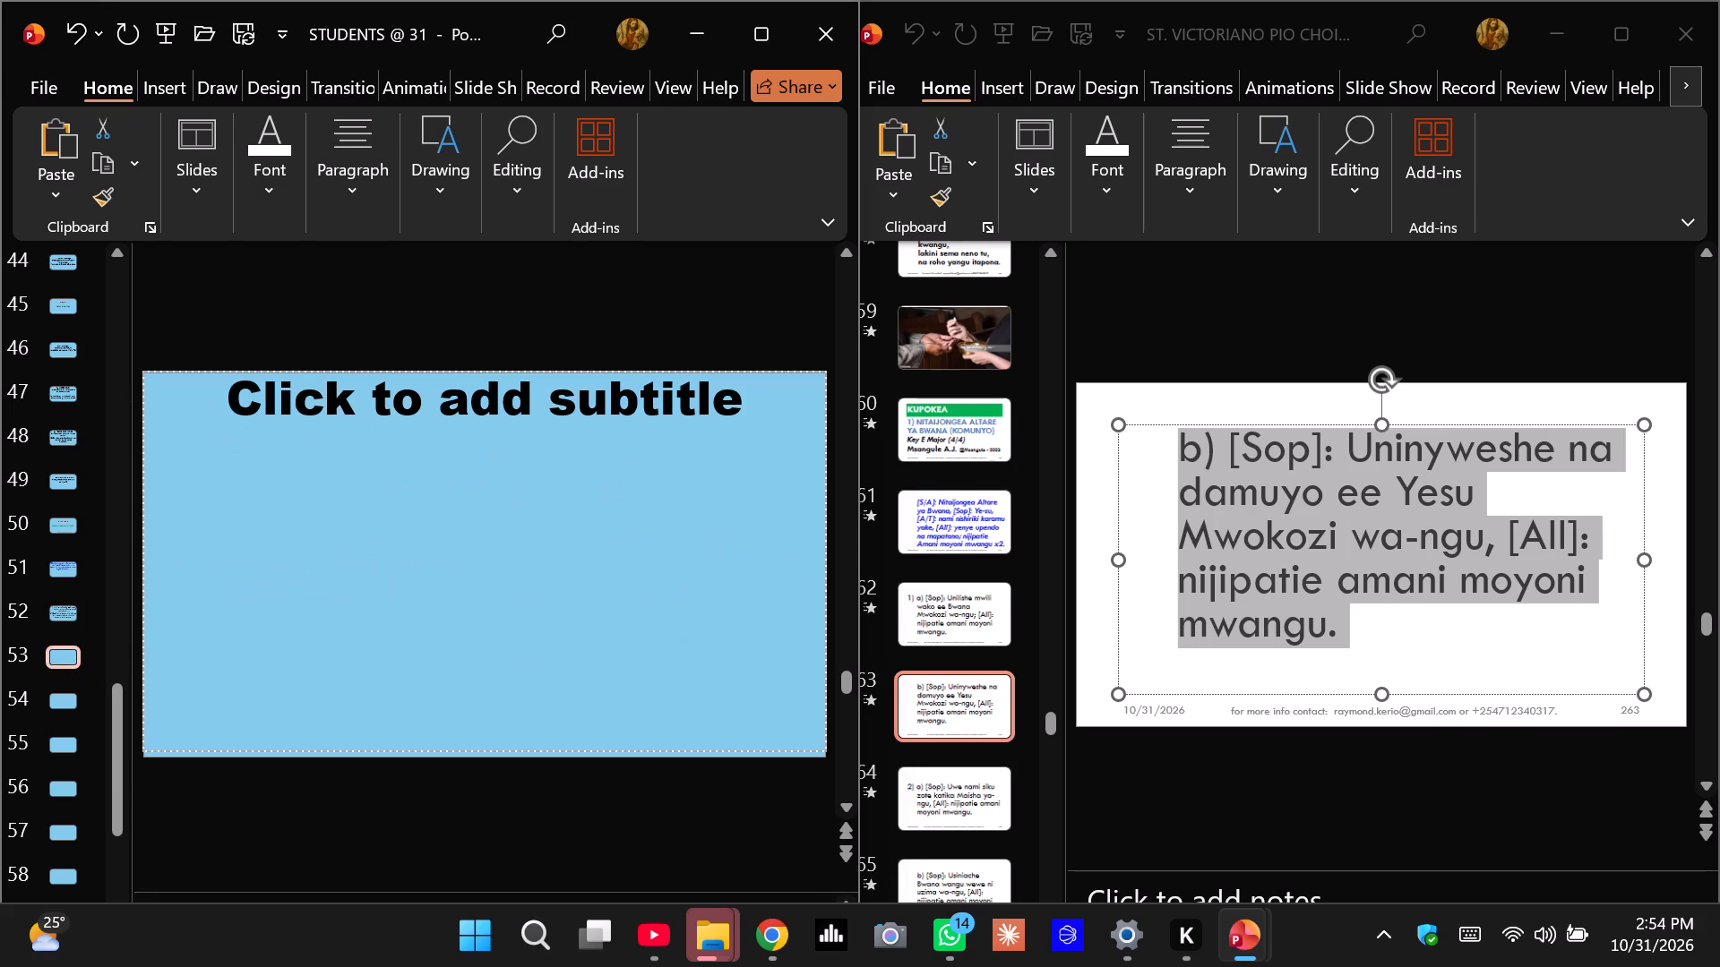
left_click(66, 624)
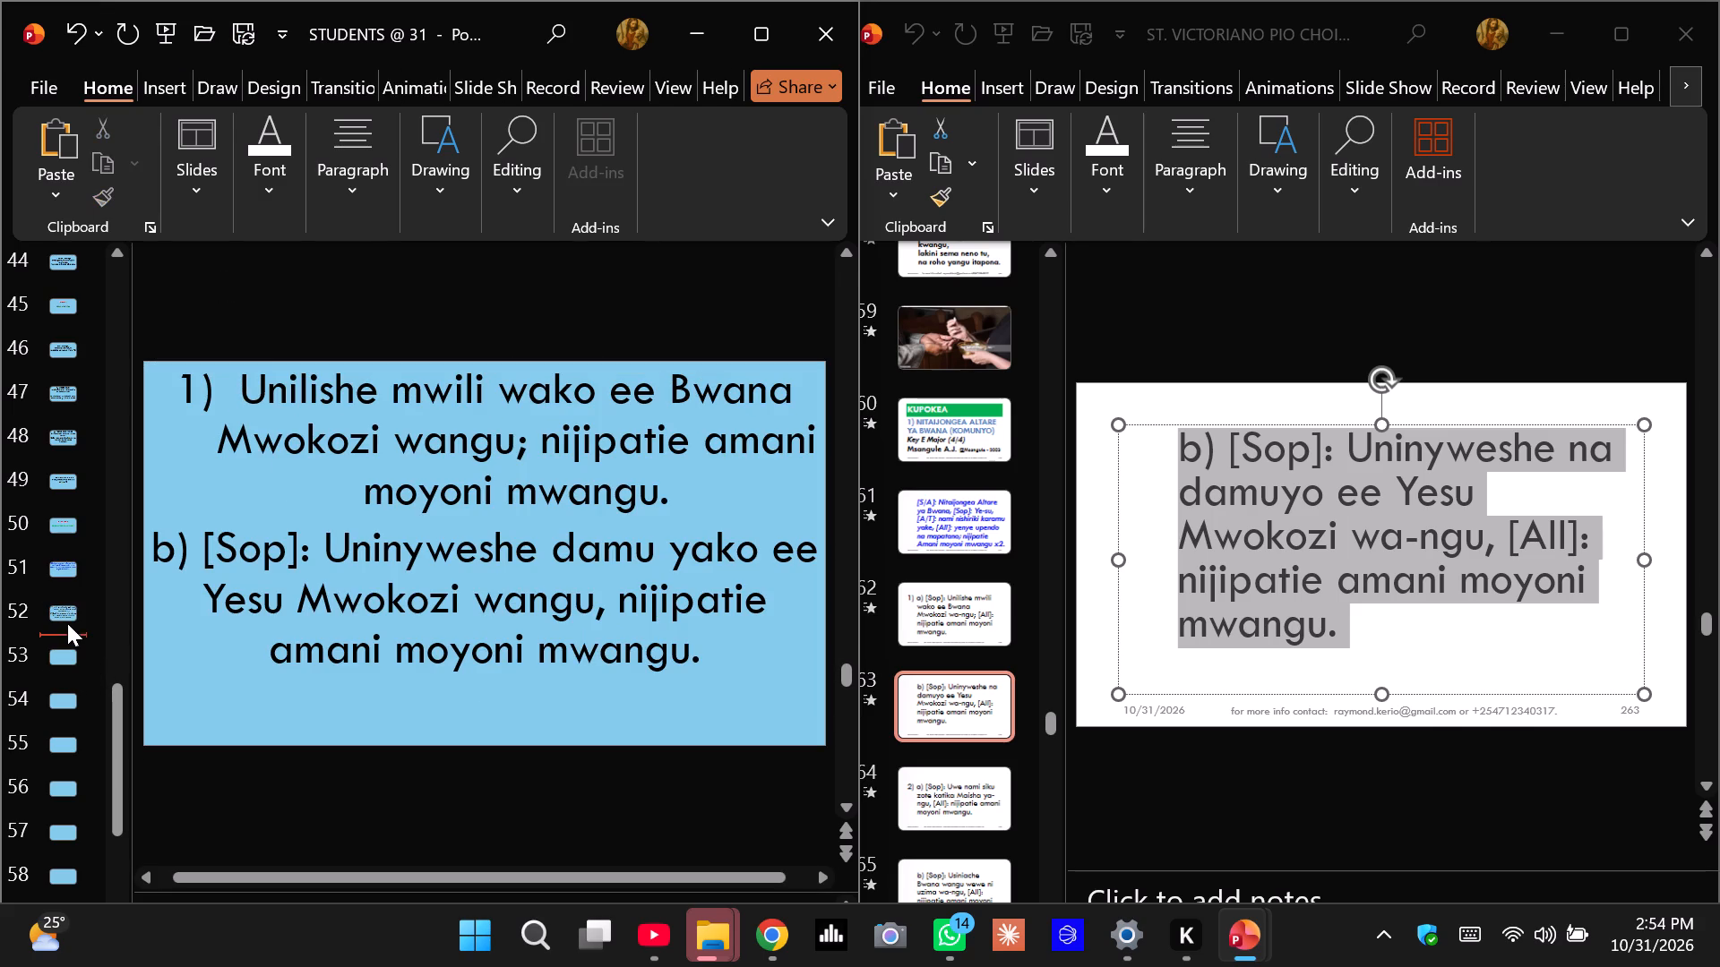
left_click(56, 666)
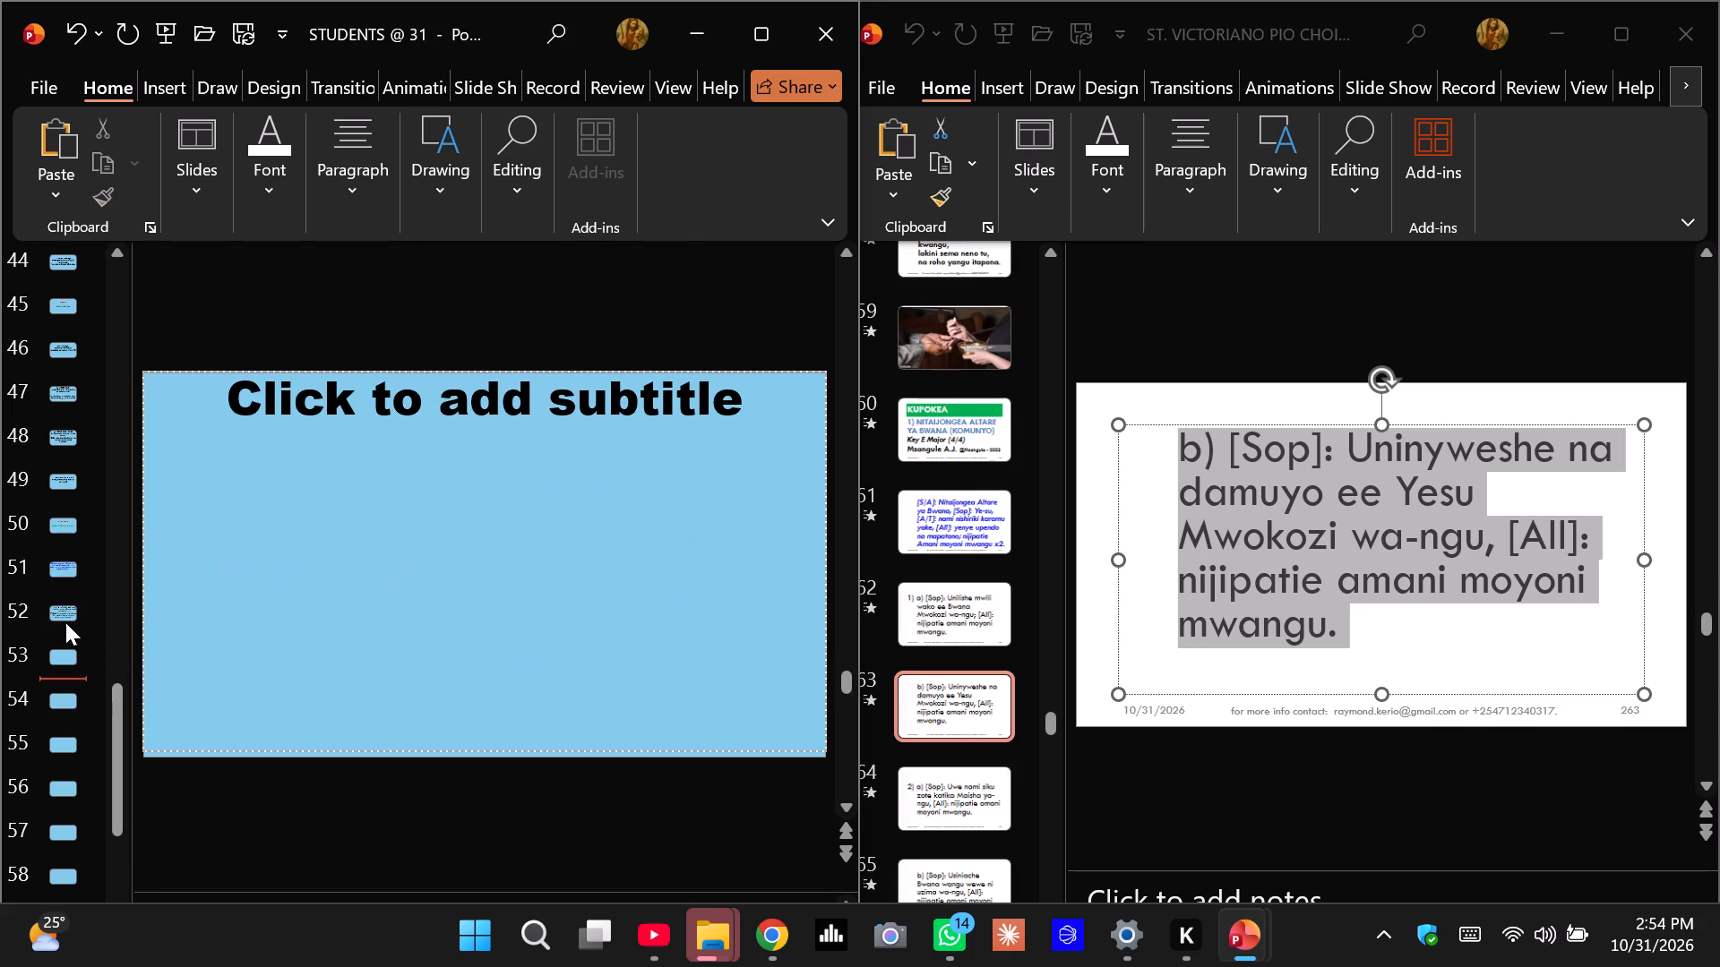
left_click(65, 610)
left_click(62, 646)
Copy verse 2) a) "Uwe nami siku zote" from slide 264 of the choir presentation into the empty text box on slide 53.
left_click(62, 661)
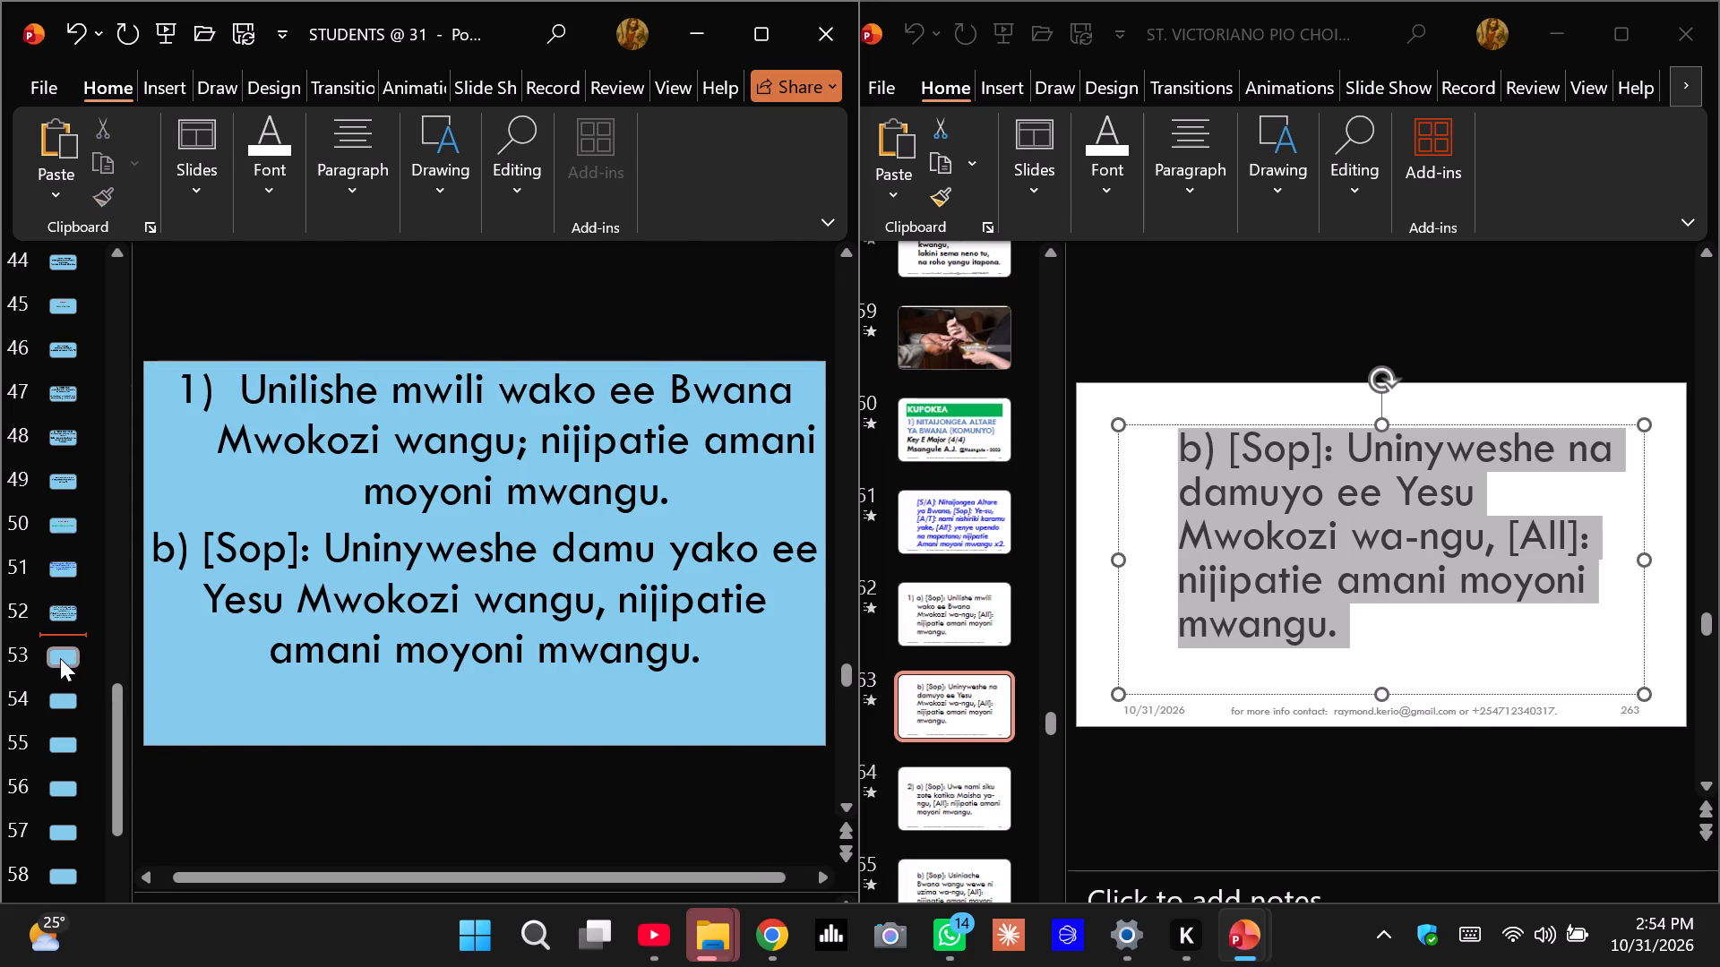
left_click(293, 430)
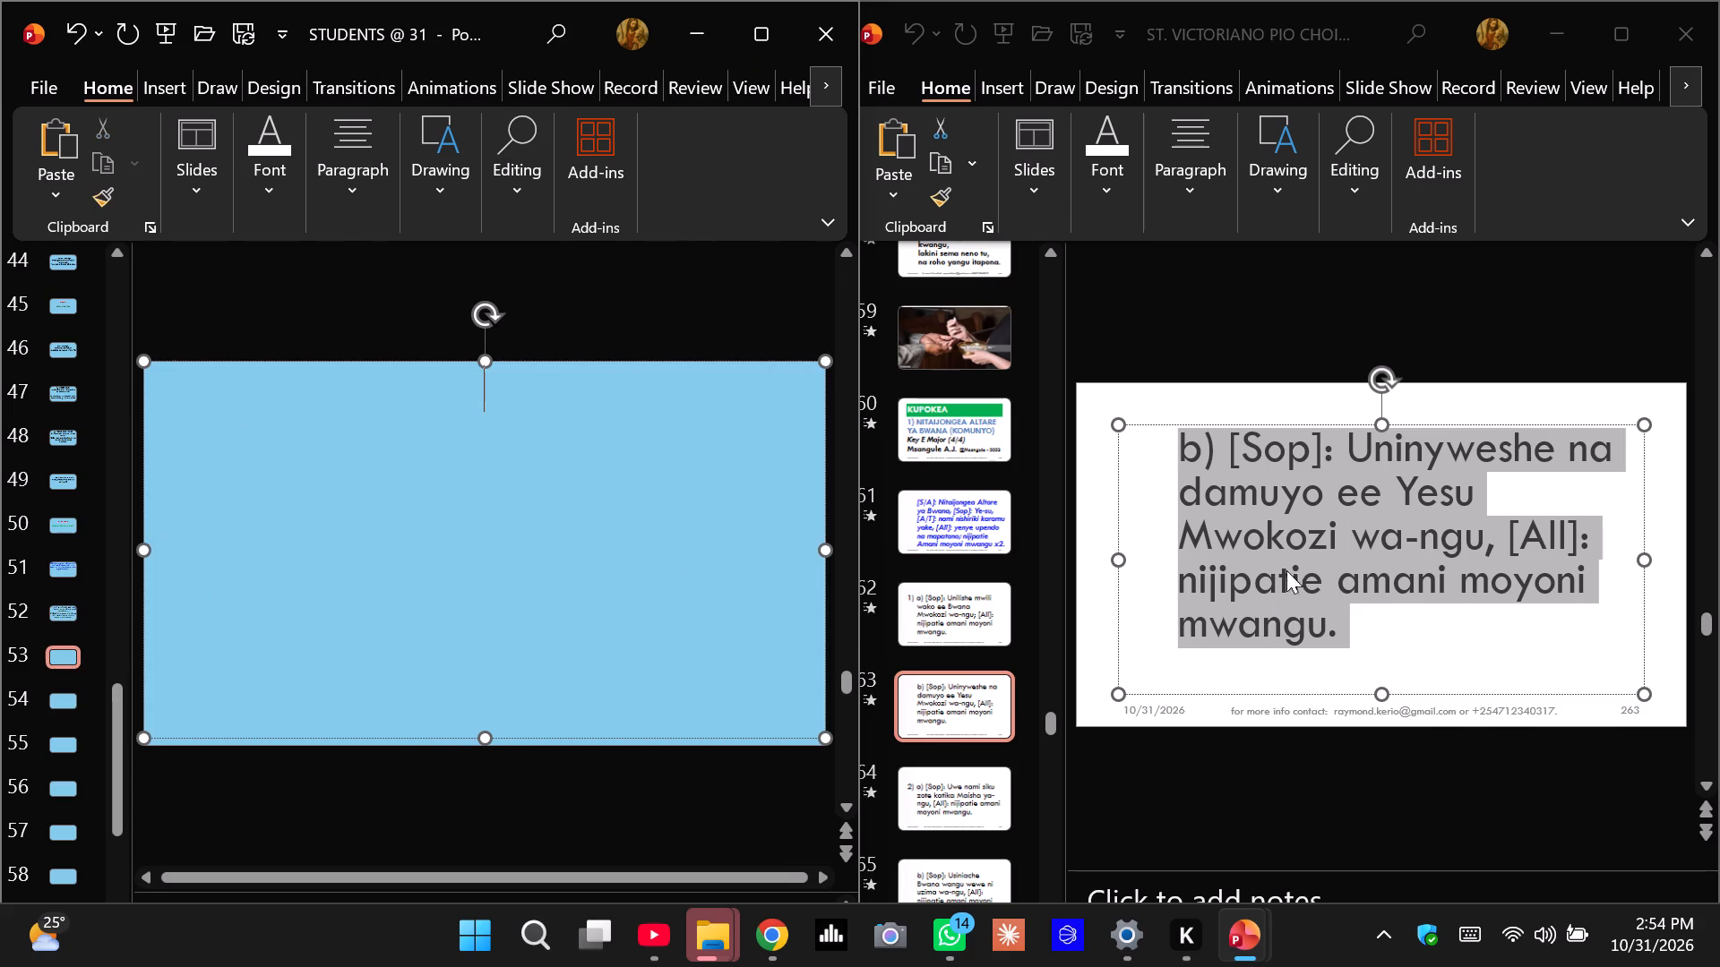
left_click(962, 727)
left_click(951, 792)
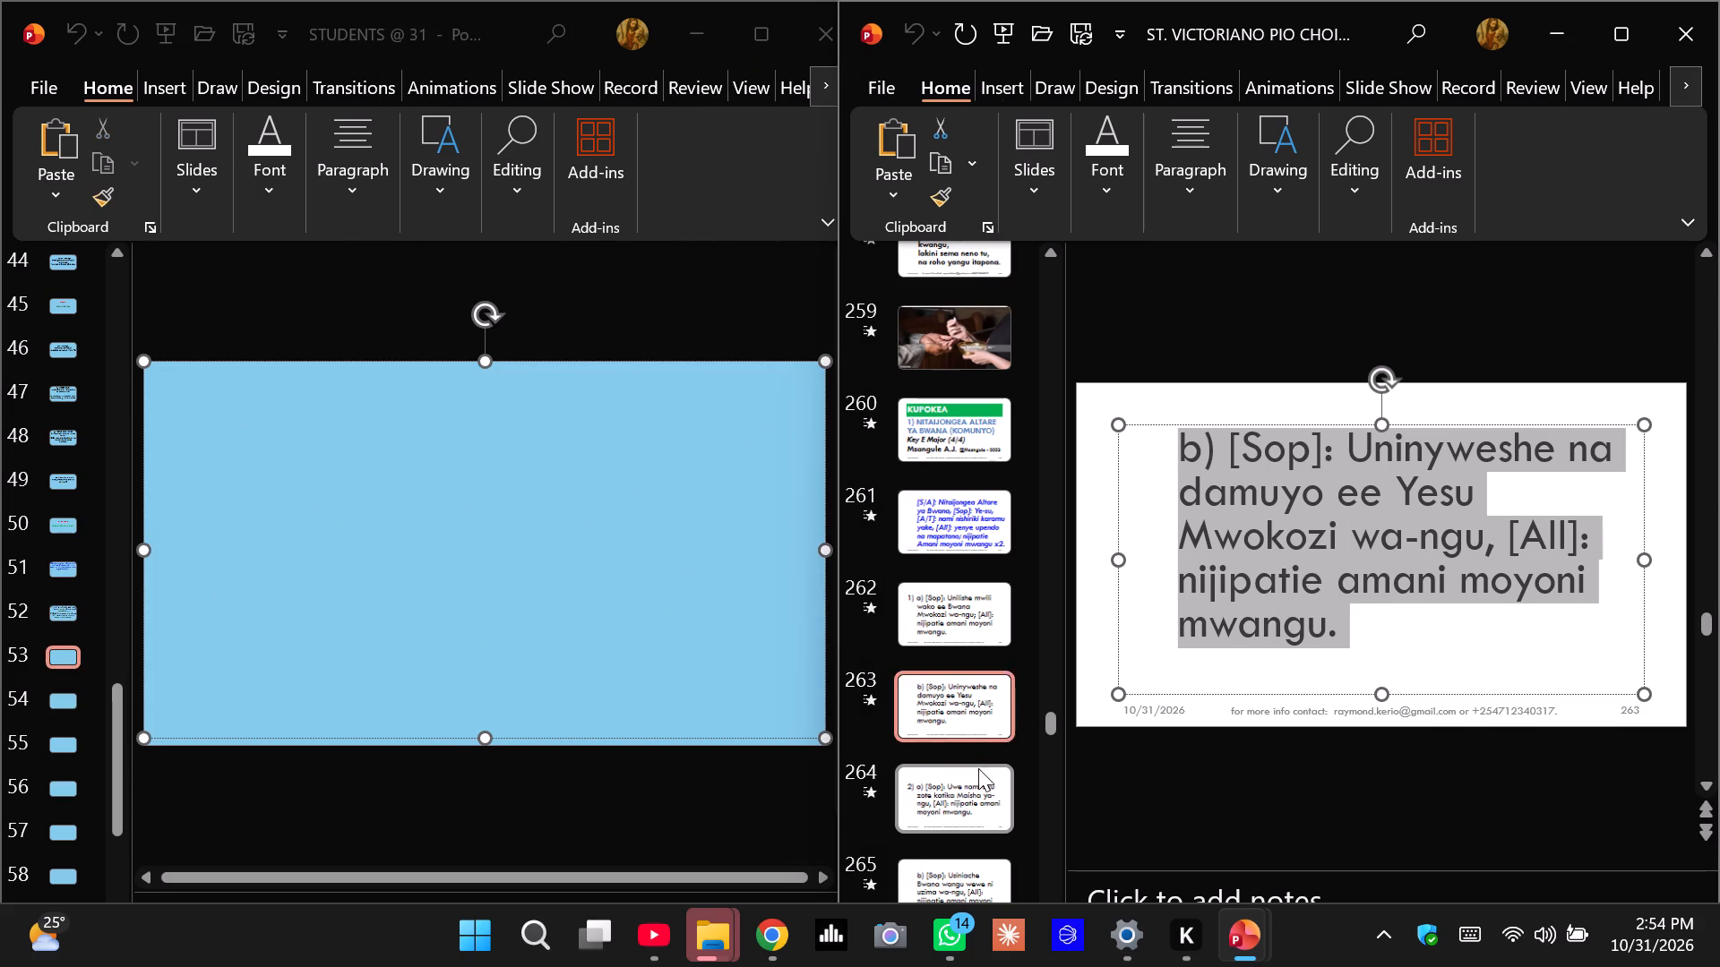
left_click_drag(1124, 496, 1470, 627)
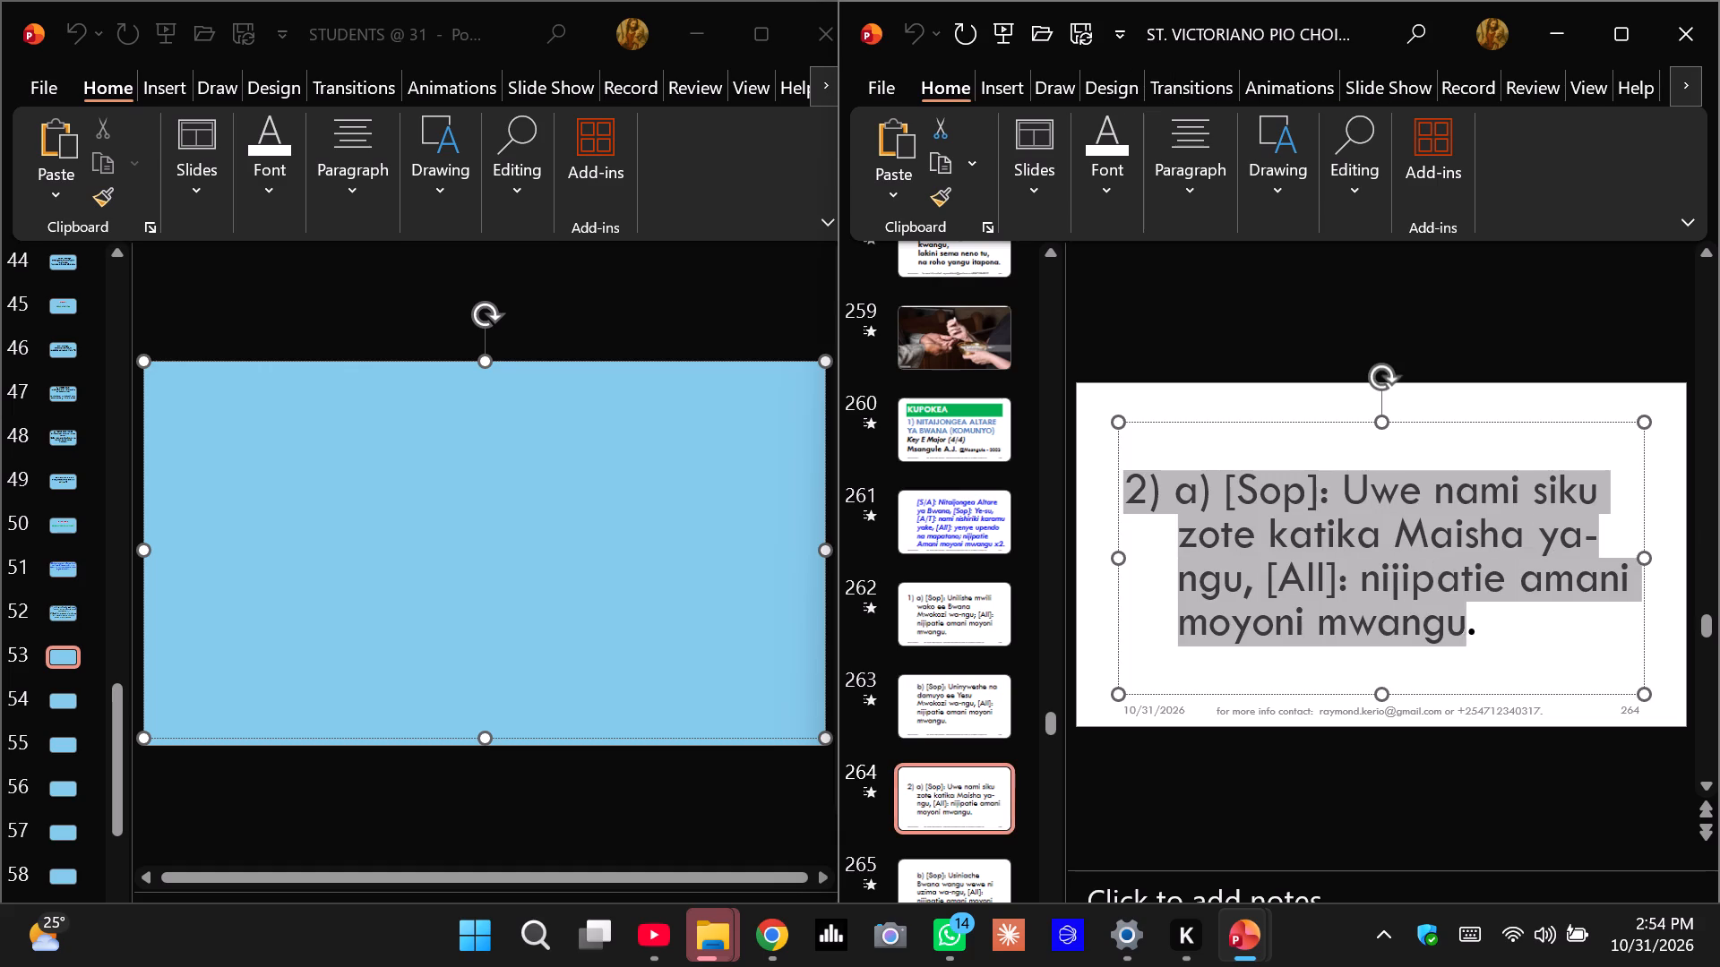
left_click_drag(1470, 627, 1480, 633)
right_click(1432, 566)
right_click(1364, 481)
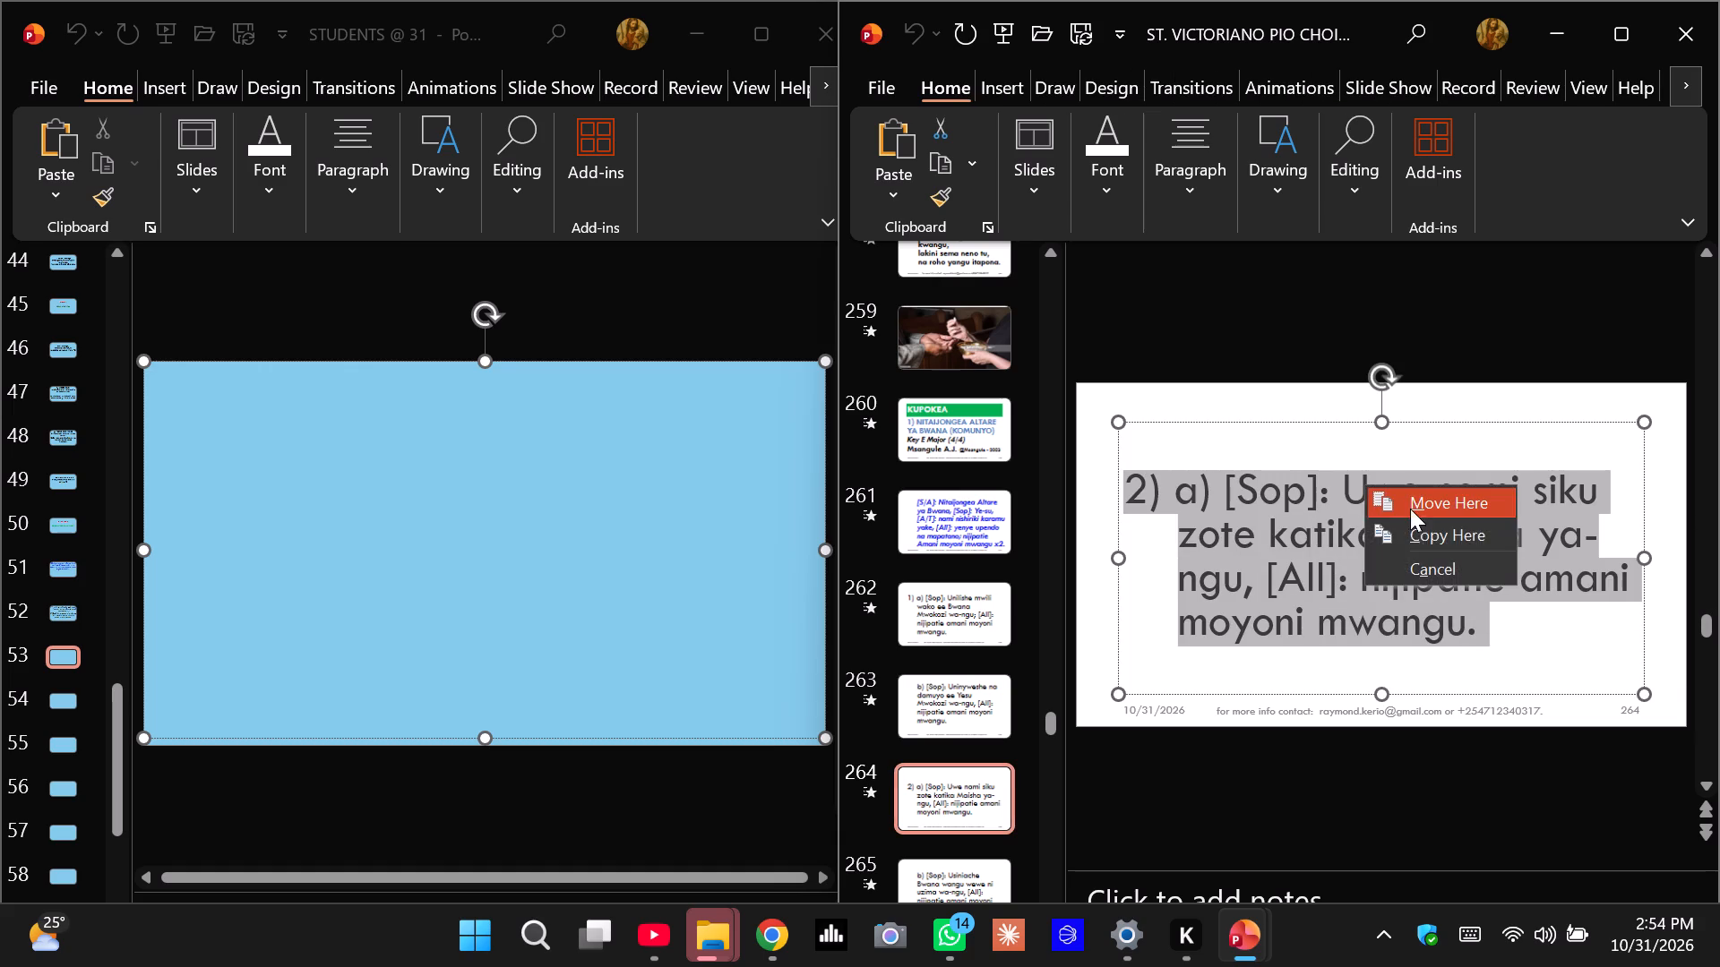
right_click(1309, 551)
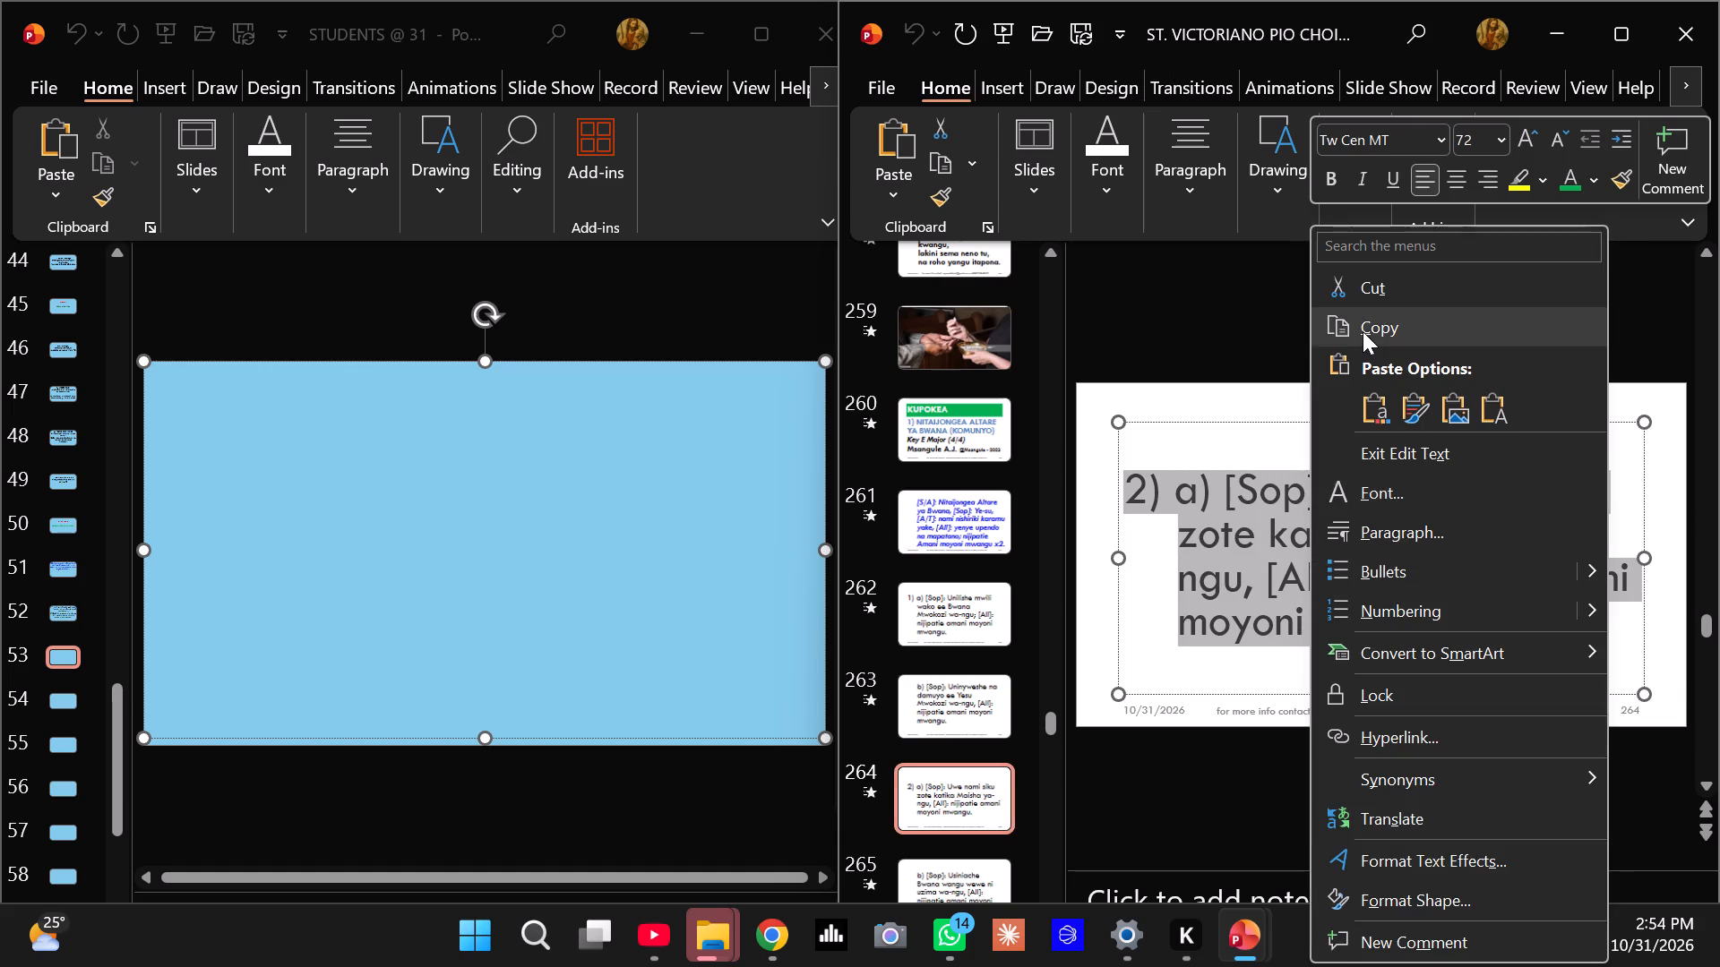
left_click(1363, 331)
left_click(509, 372)
right_click(512, 376)
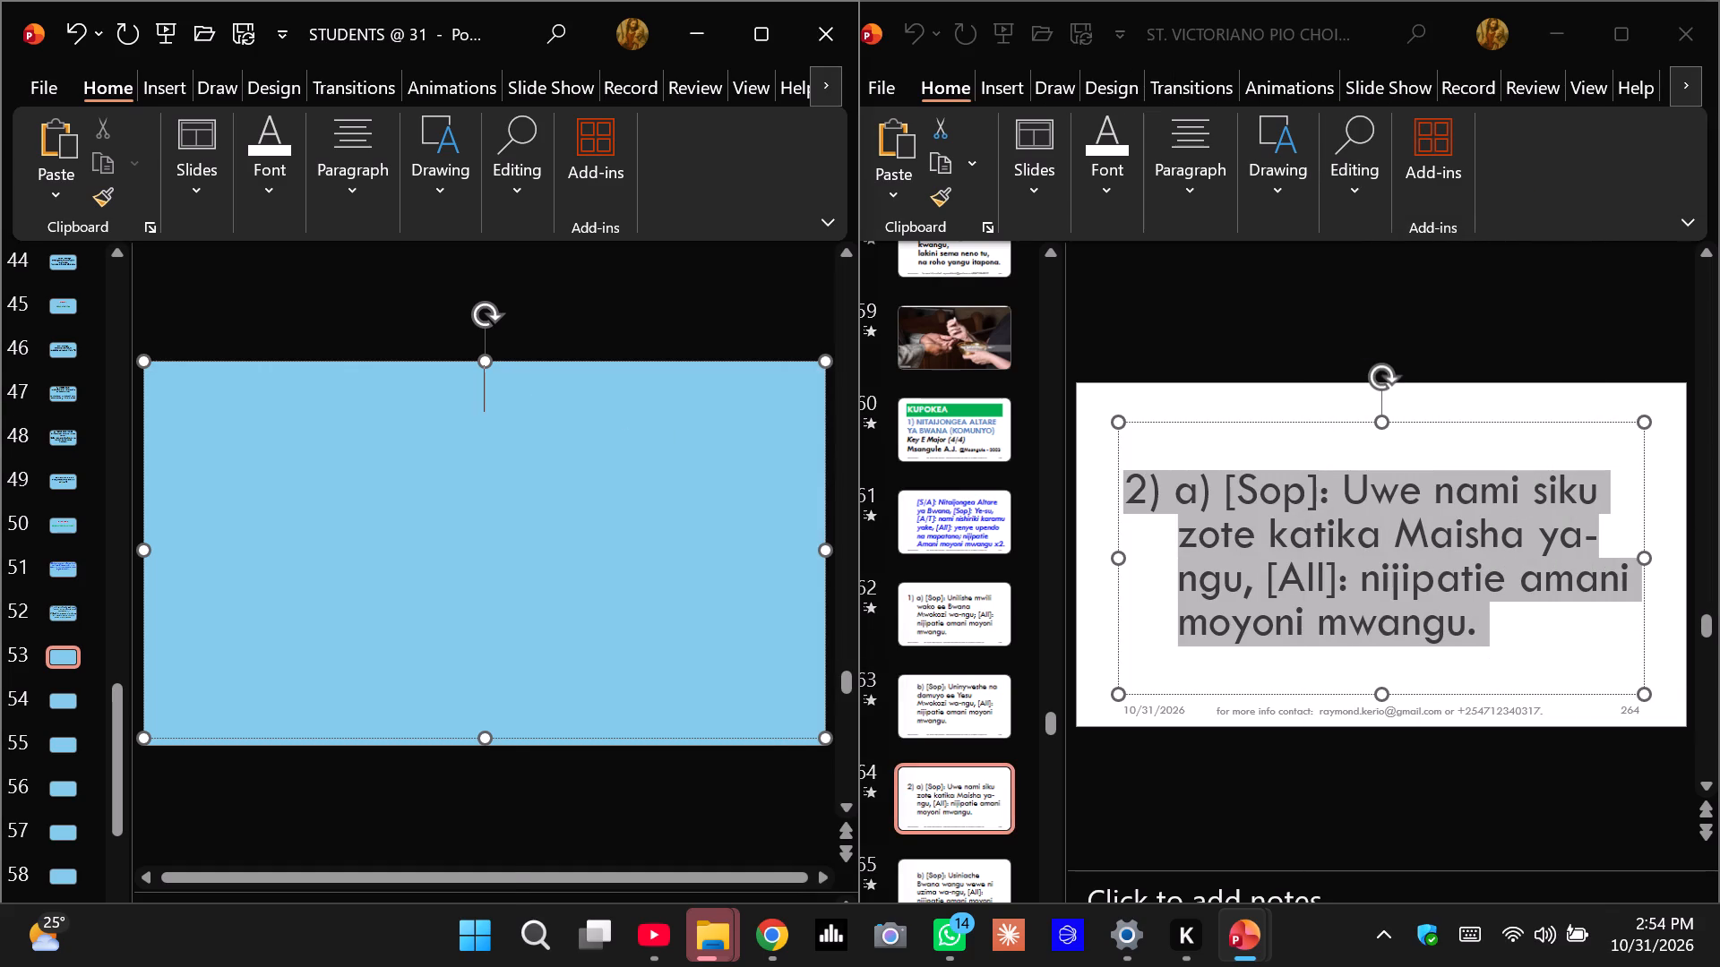
left_click(465, 389)
key("ctrl+v")
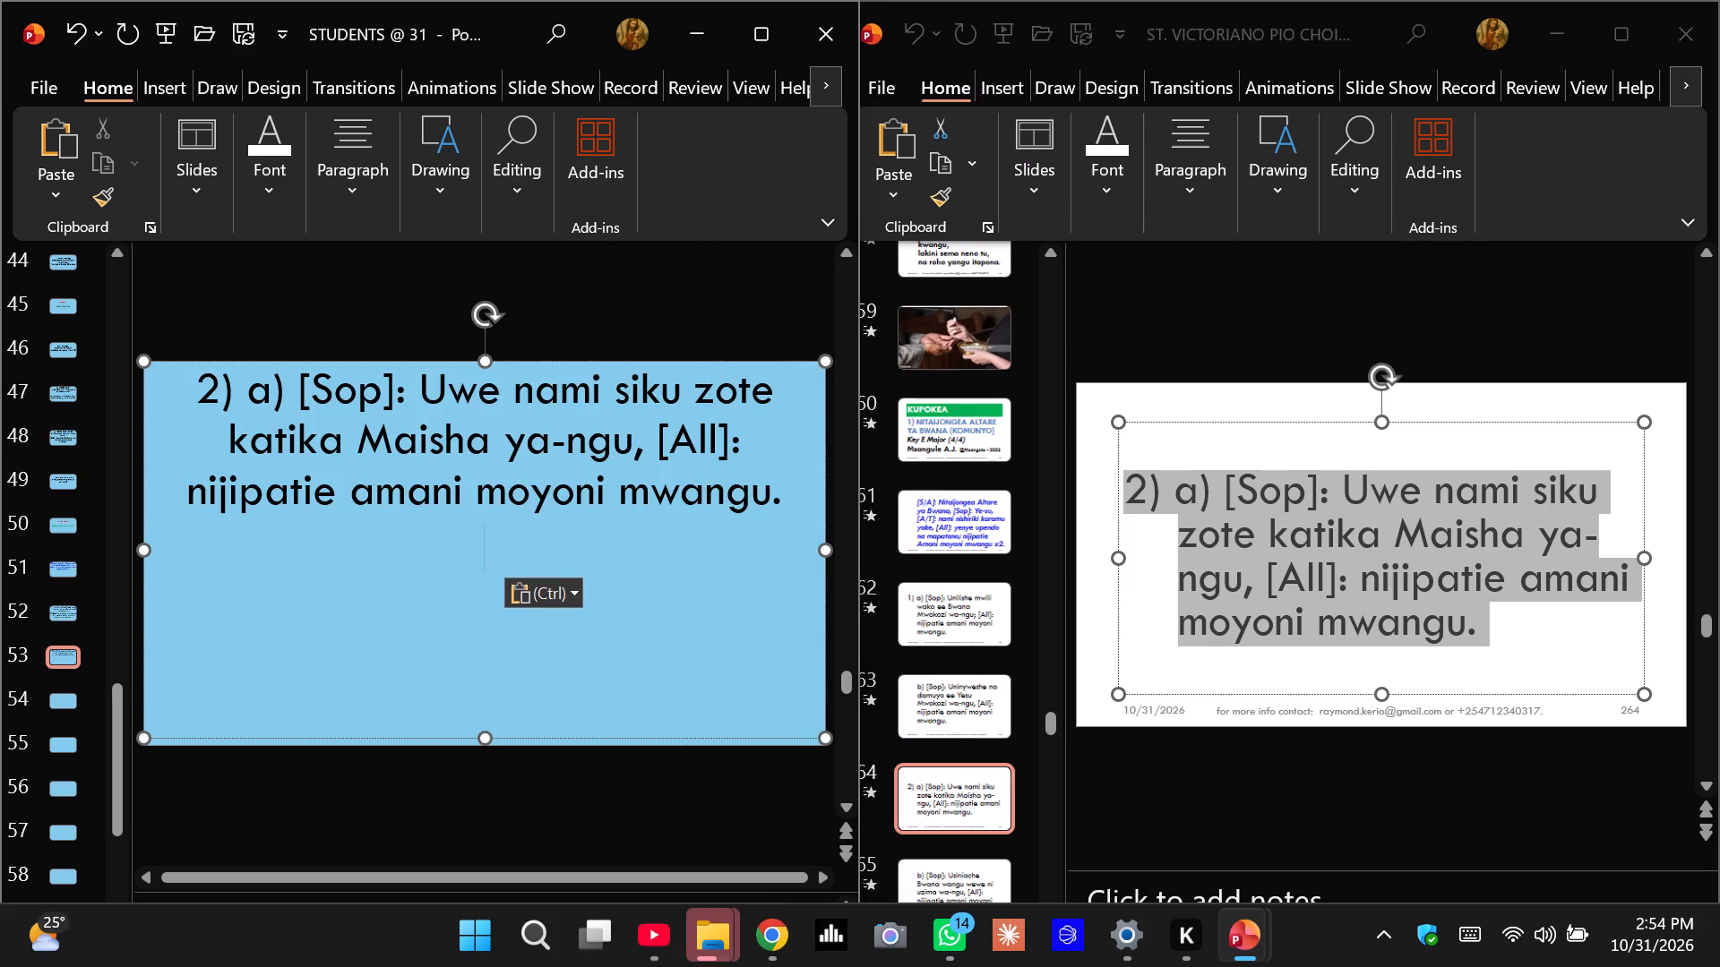
Remove the hyphen from "ya-ngu" in verse 2) a) on slide 53 so it reads "yangu".
left_click(570, 436)
key("BackSpace")
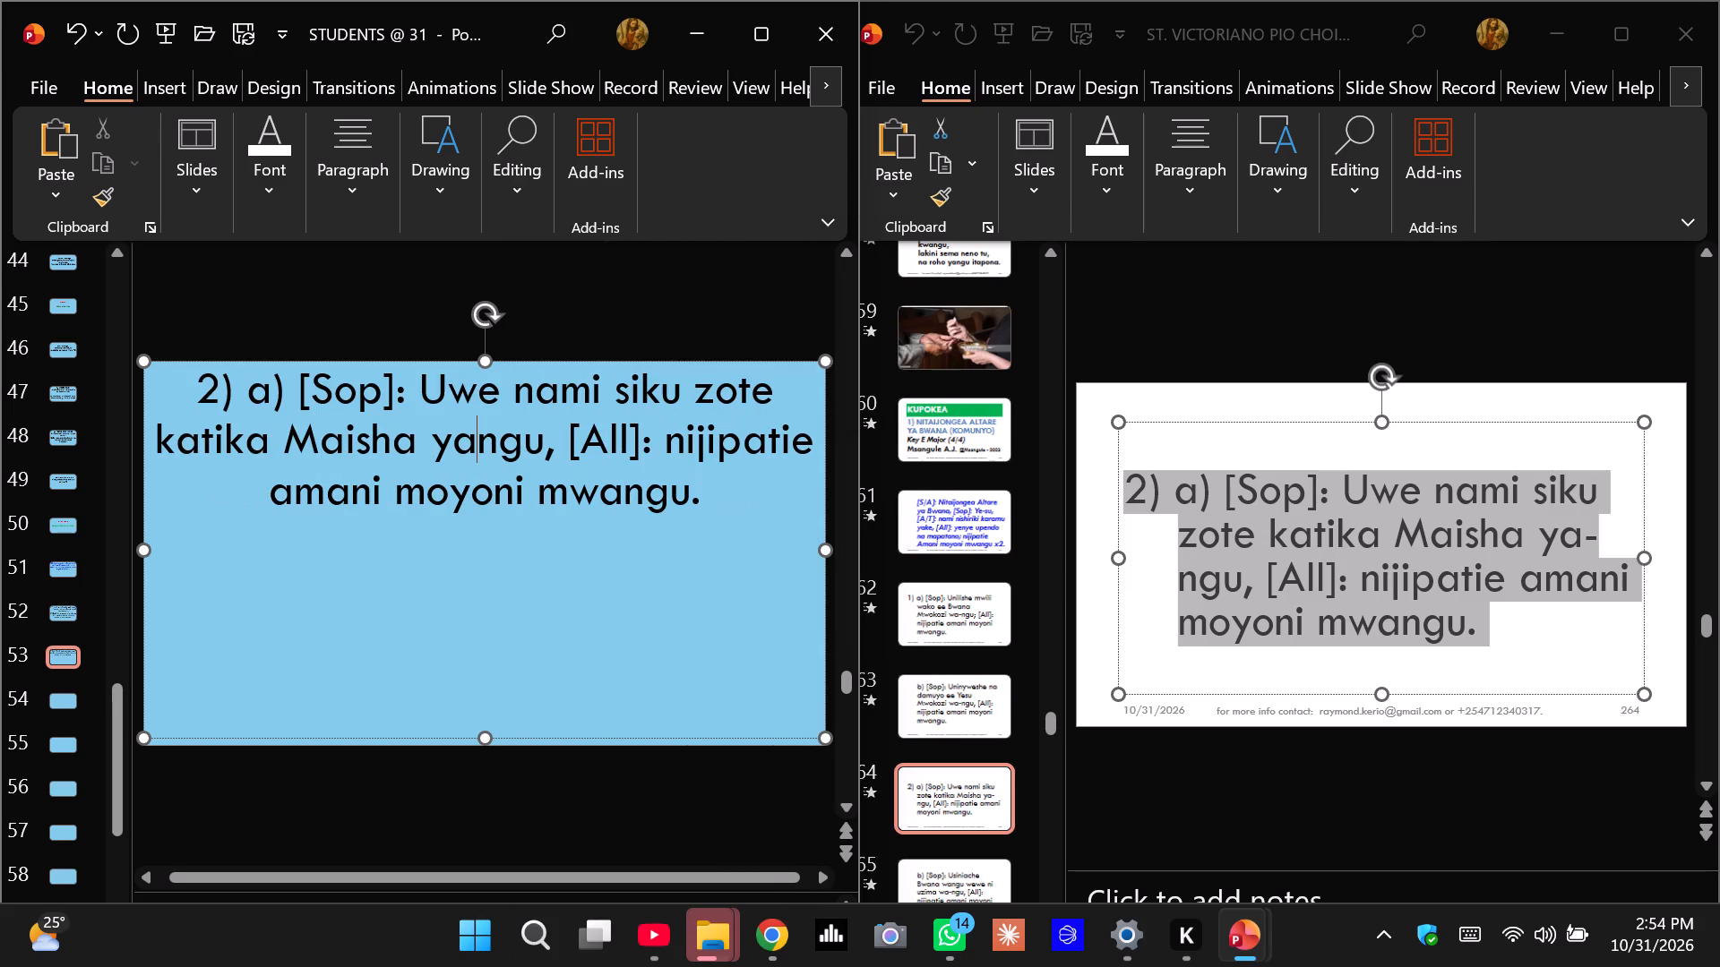
Delete the "[All]:" voice-part marker from verse 2) a) on slide 53, keeping one space before "nijipatie".
left_click(653, 457)
left_click(658, 452)
left_click(662, 449)
key("BackSpace")
key("BackSpace")
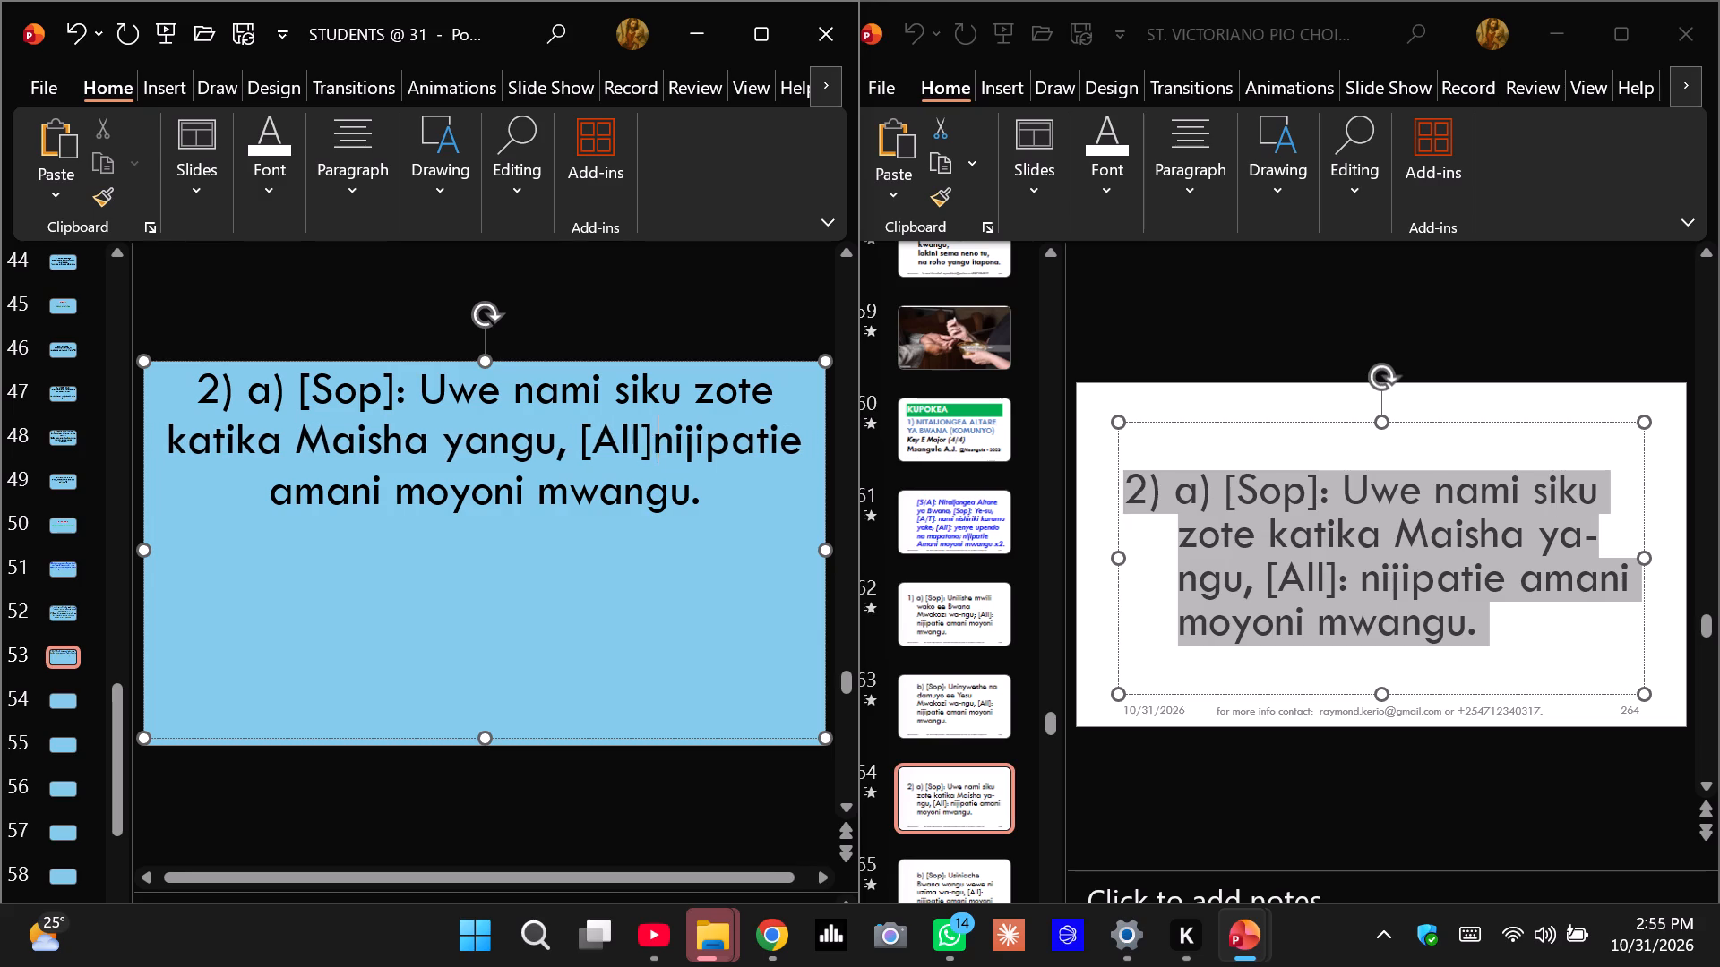
key("BackSpace")
key("BackSpace")
key("BackSpace")
key("BackSpace")
key("BackSpace")
key("BackSpace")
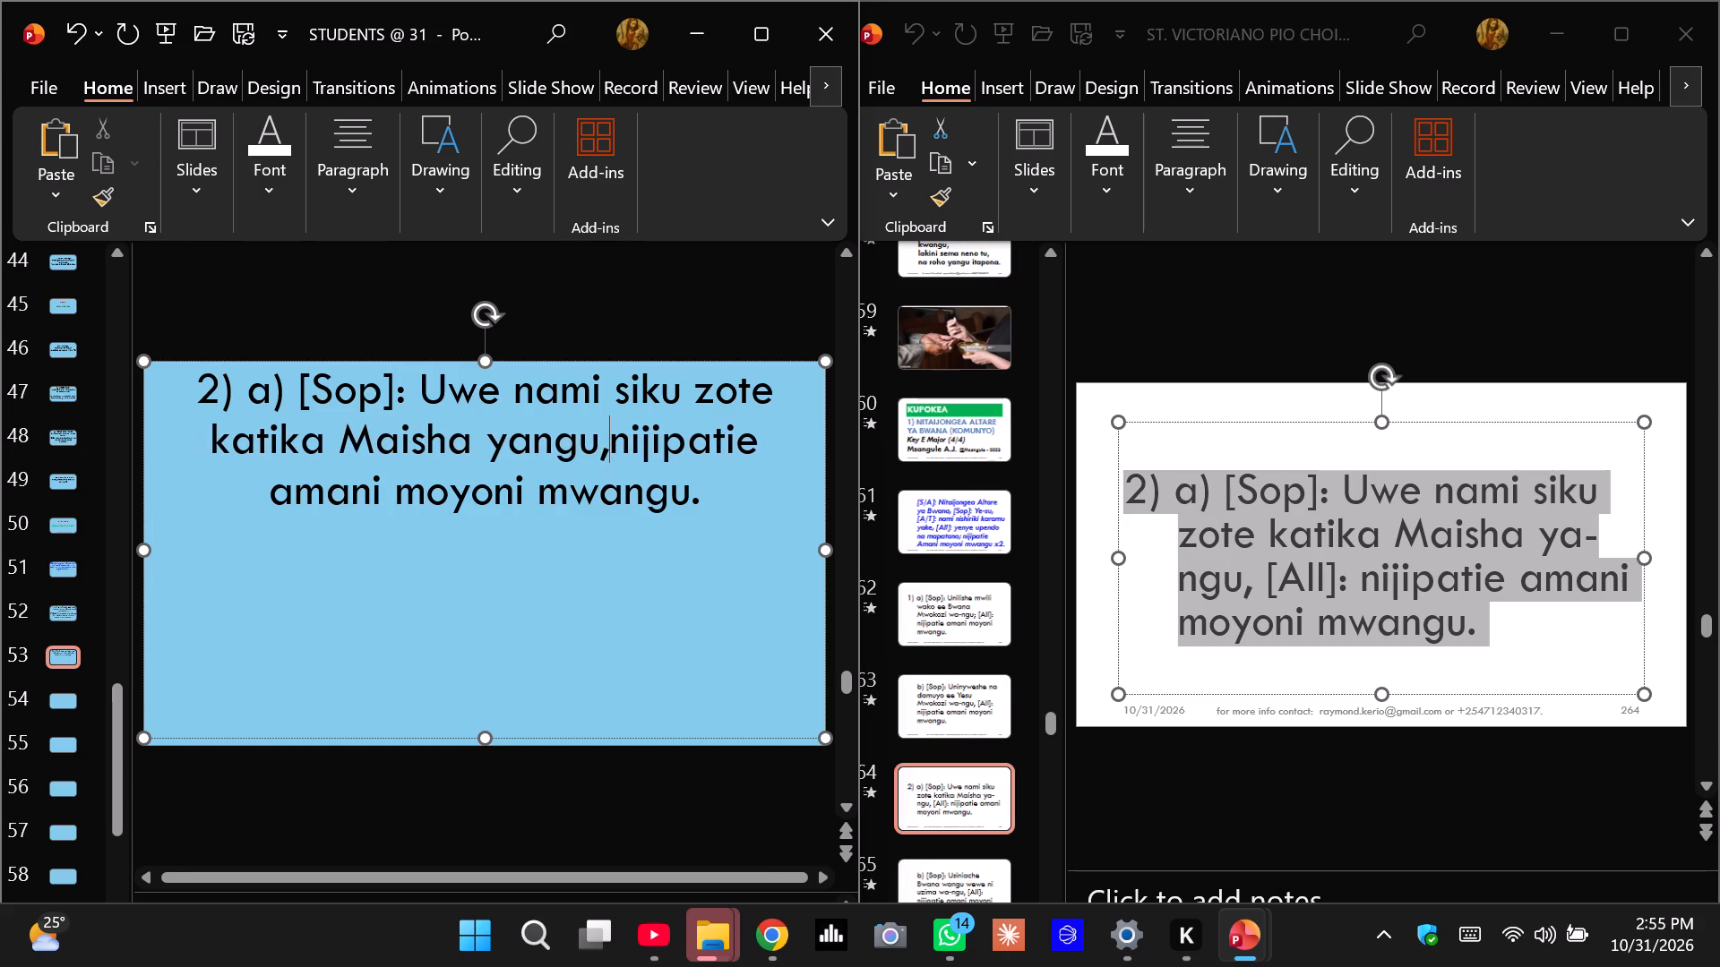
key("space")
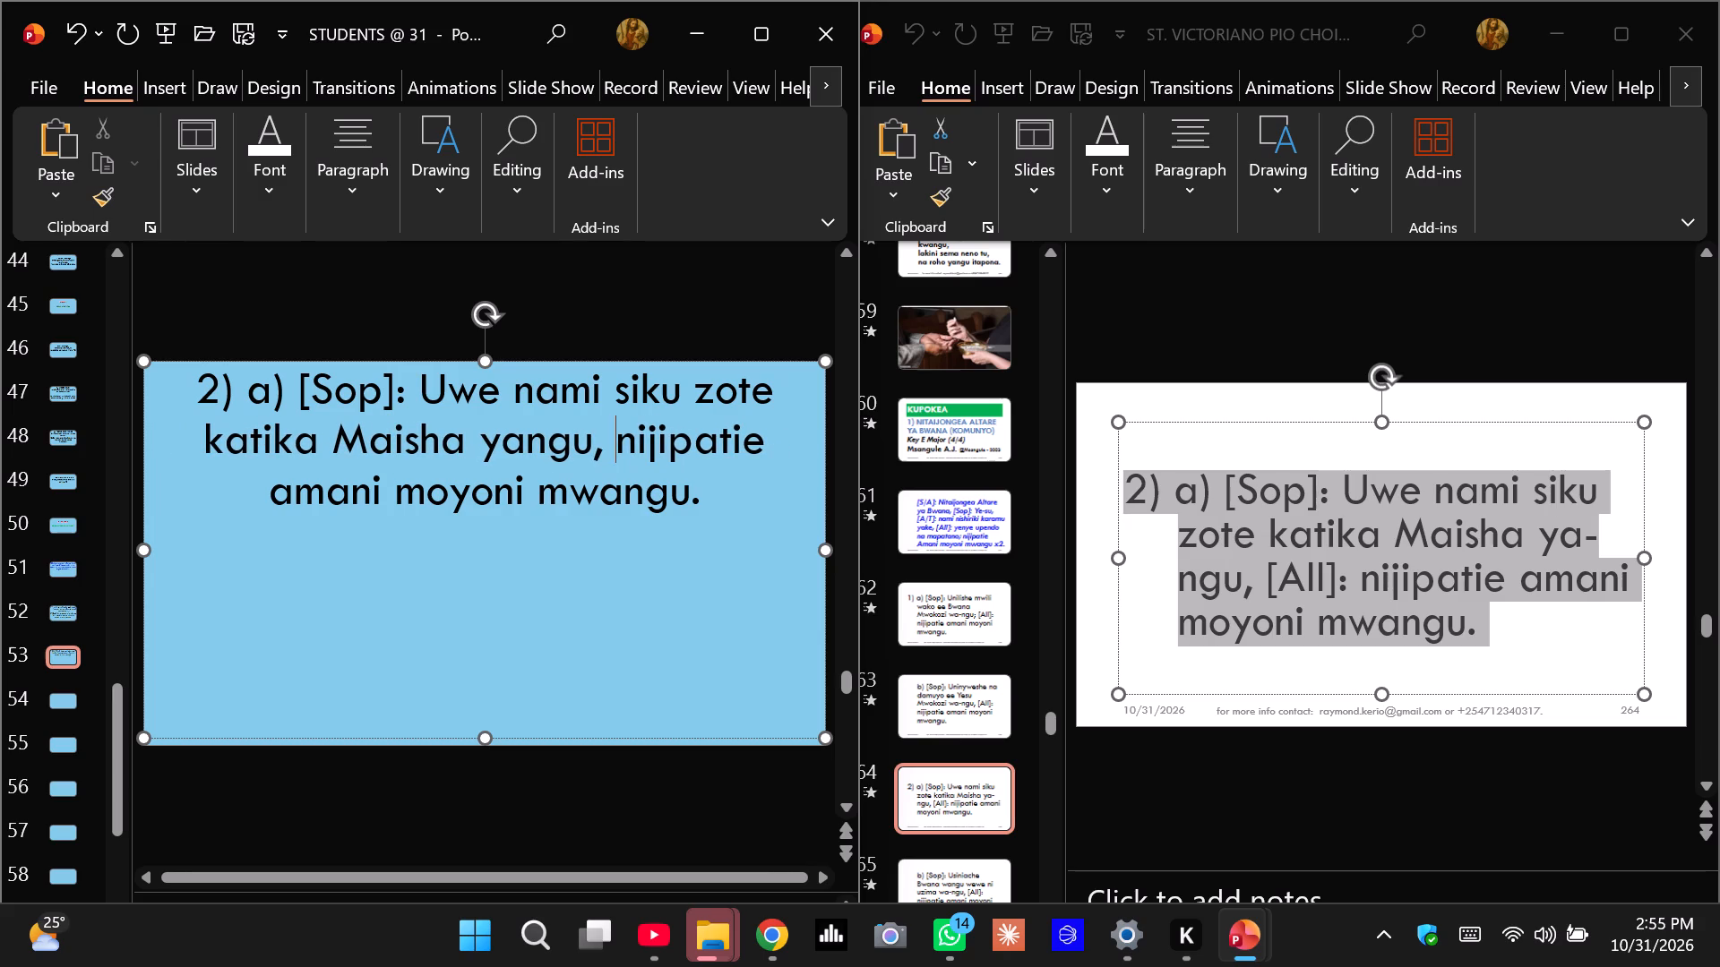
Copy verse b) "Usiniache Bwana wangu" from choir presentation slide 265 onto a new line below verse 2) a) on slide 53.
left_click(755, 485)
key("Return")
left_click(962, 878)
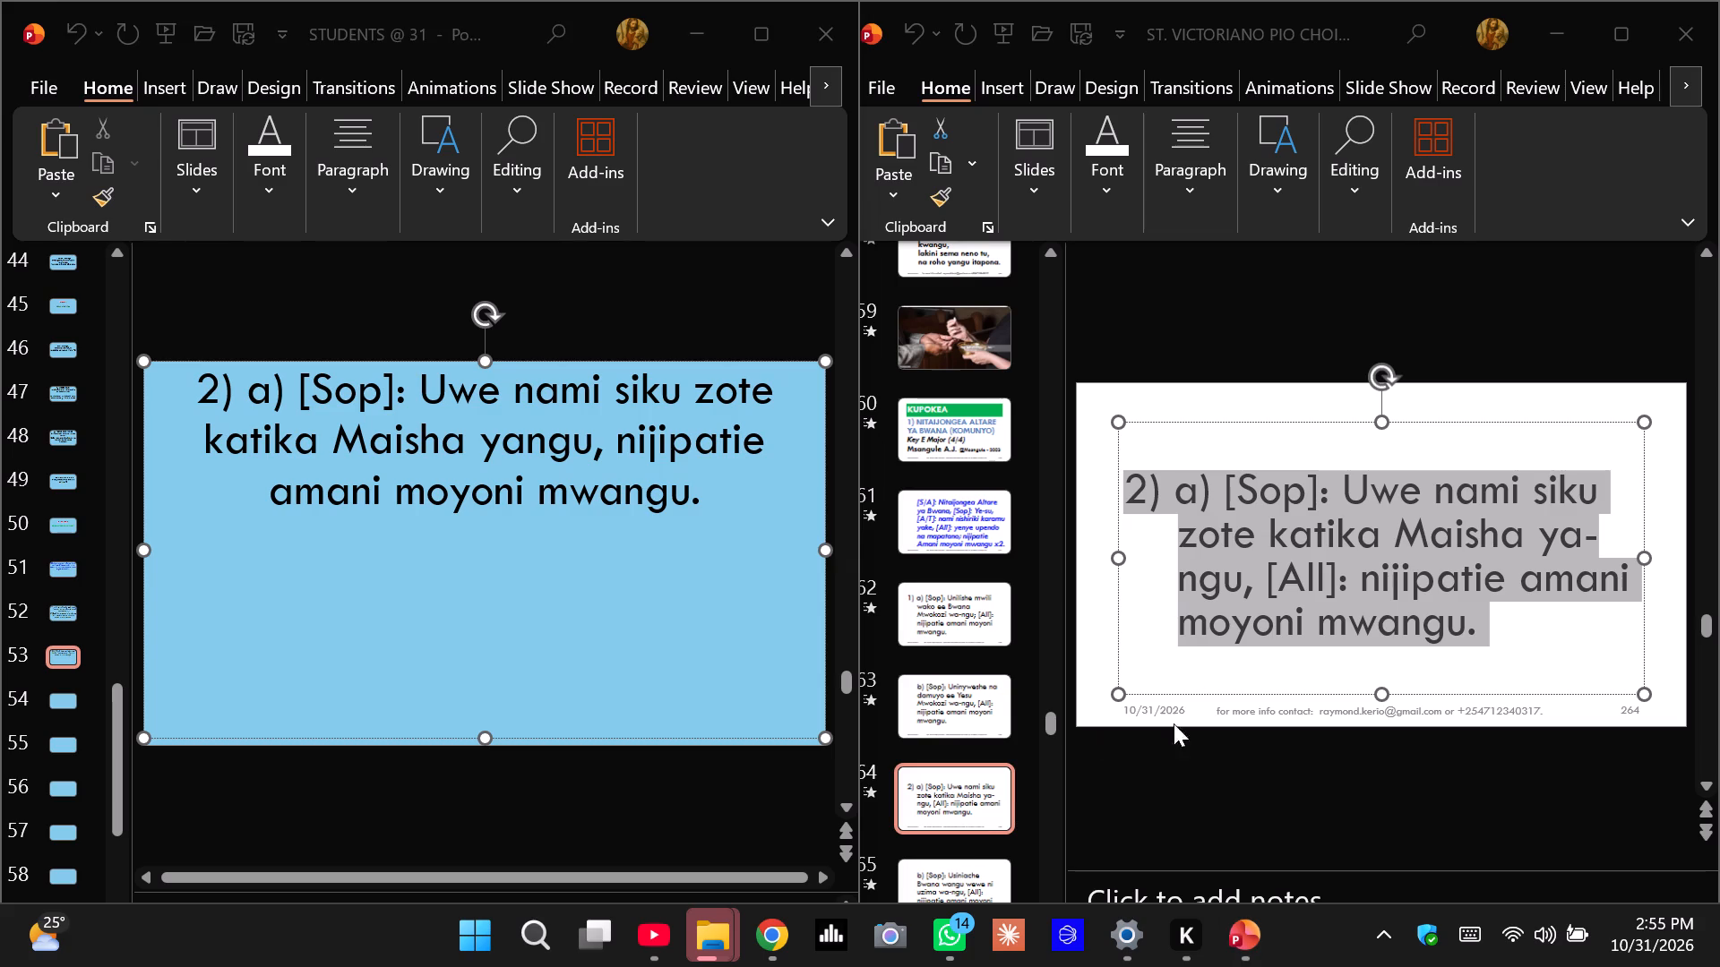
left_click(998, 789)
left_click(964, 878)
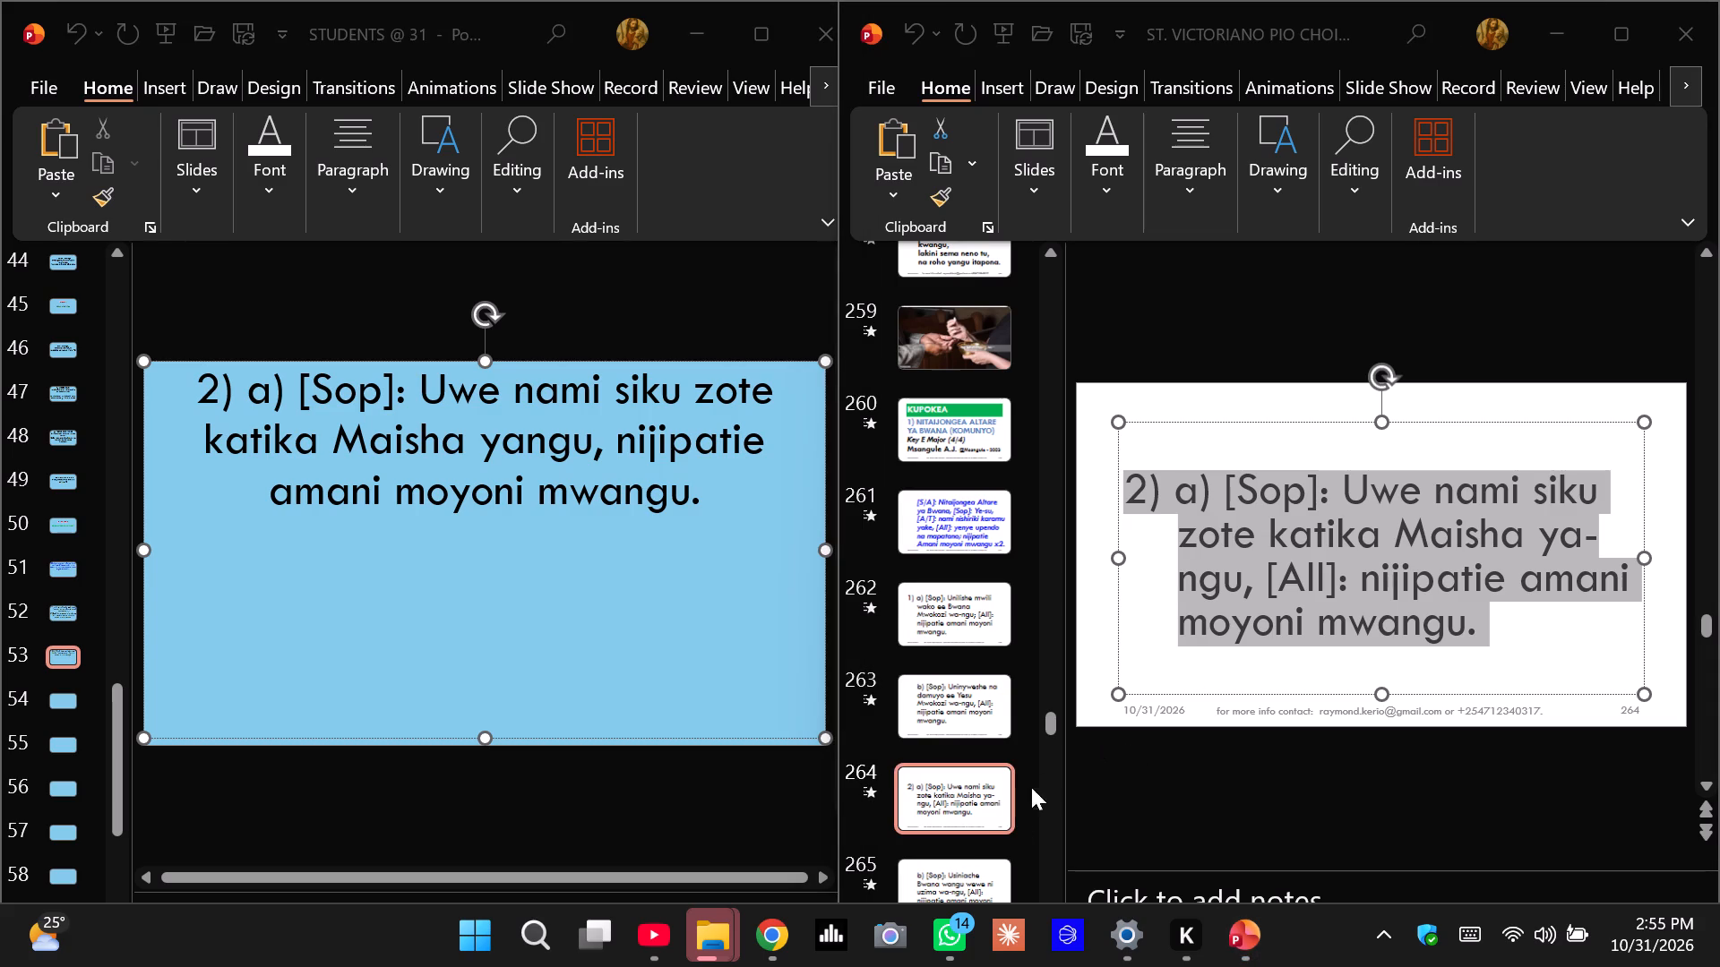
scroll(973, 862, "down", 1)
left_click(964, 836)
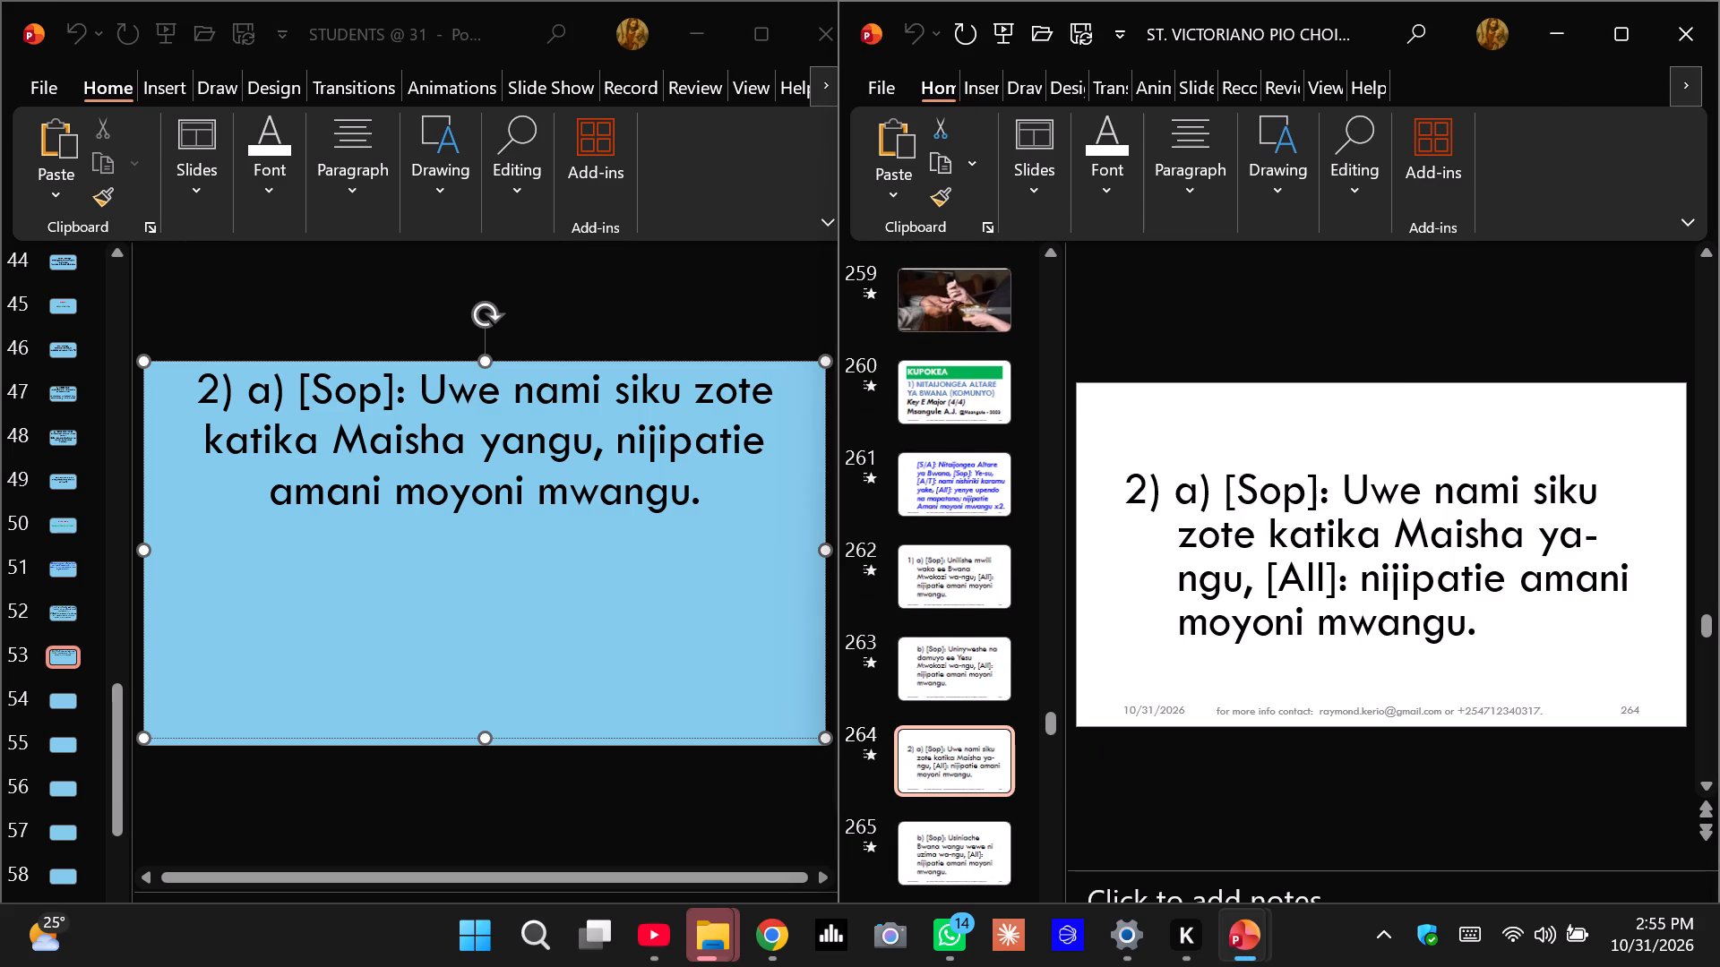
left_click(941, 775)
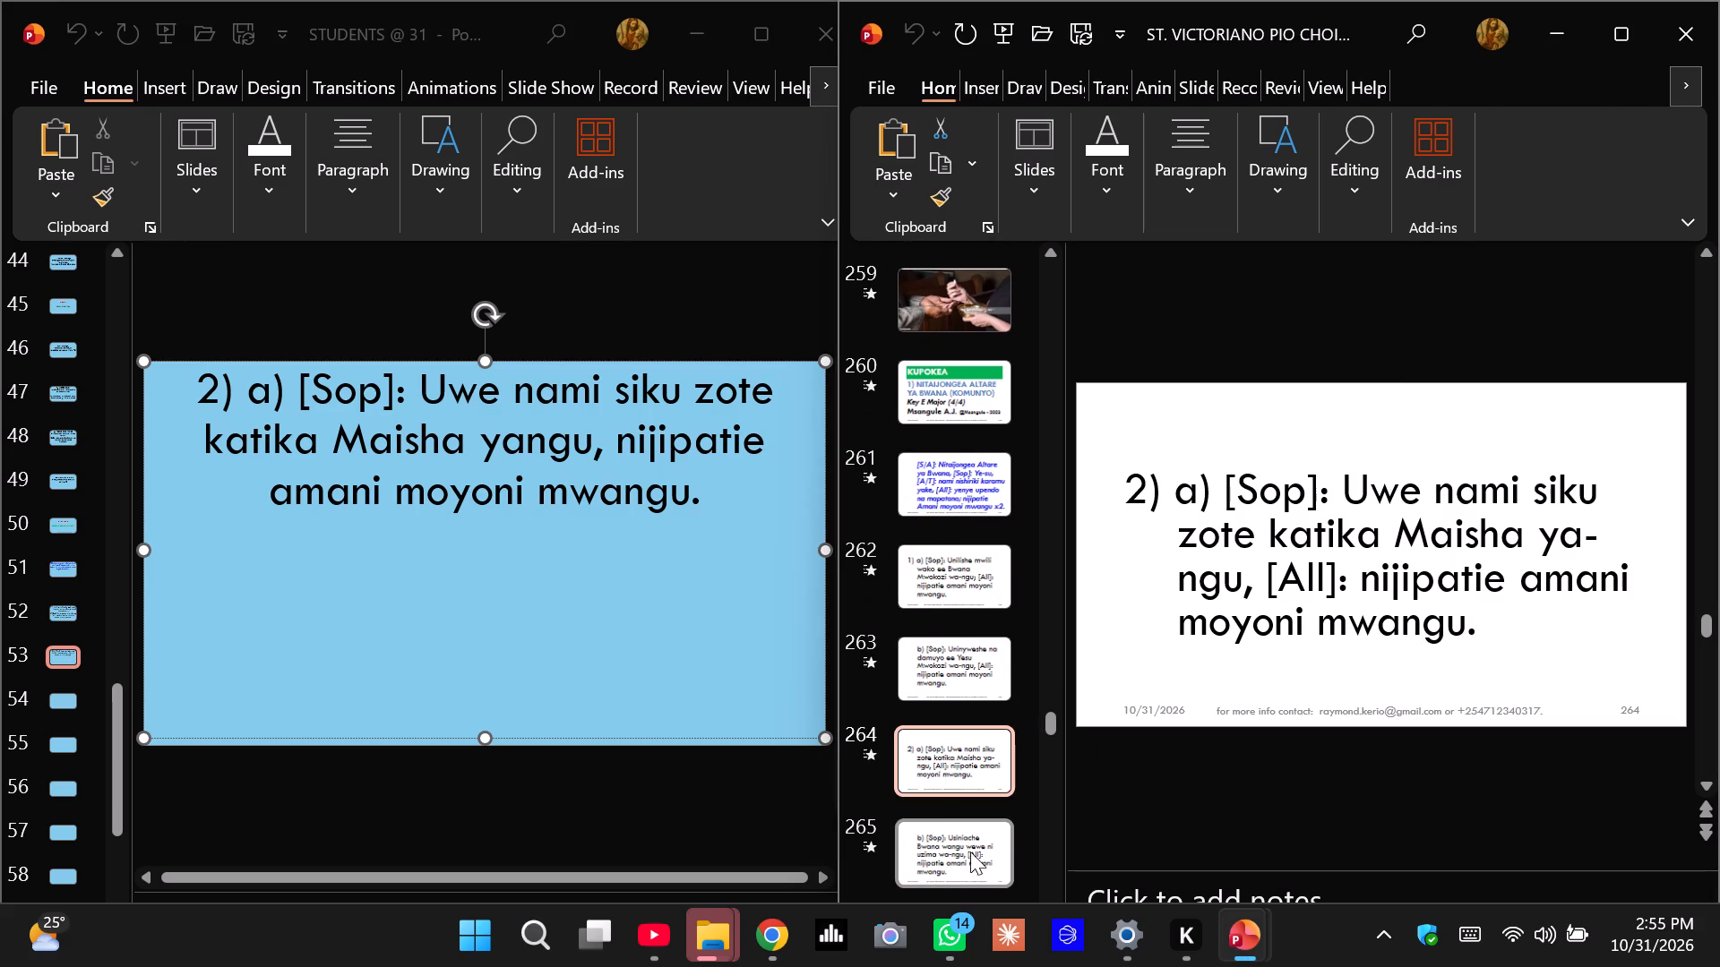
left_click(968, 851)
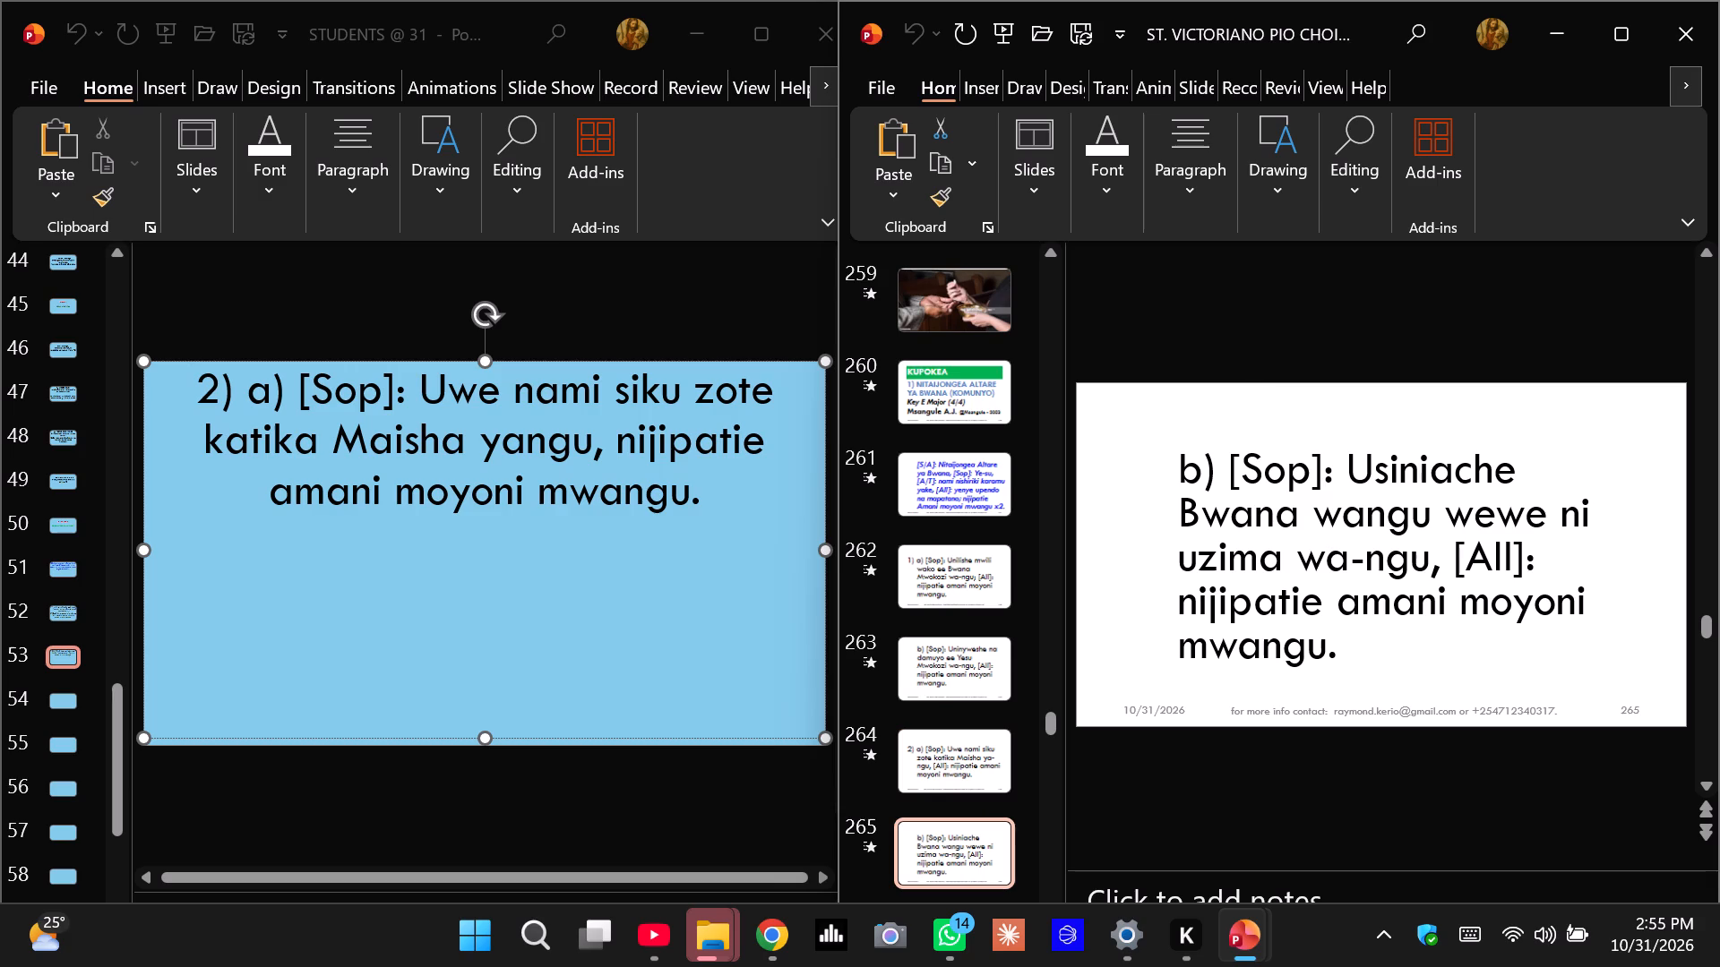
left_click_drag(1179, 487, 1559, 671)
right_click(1423, 578)
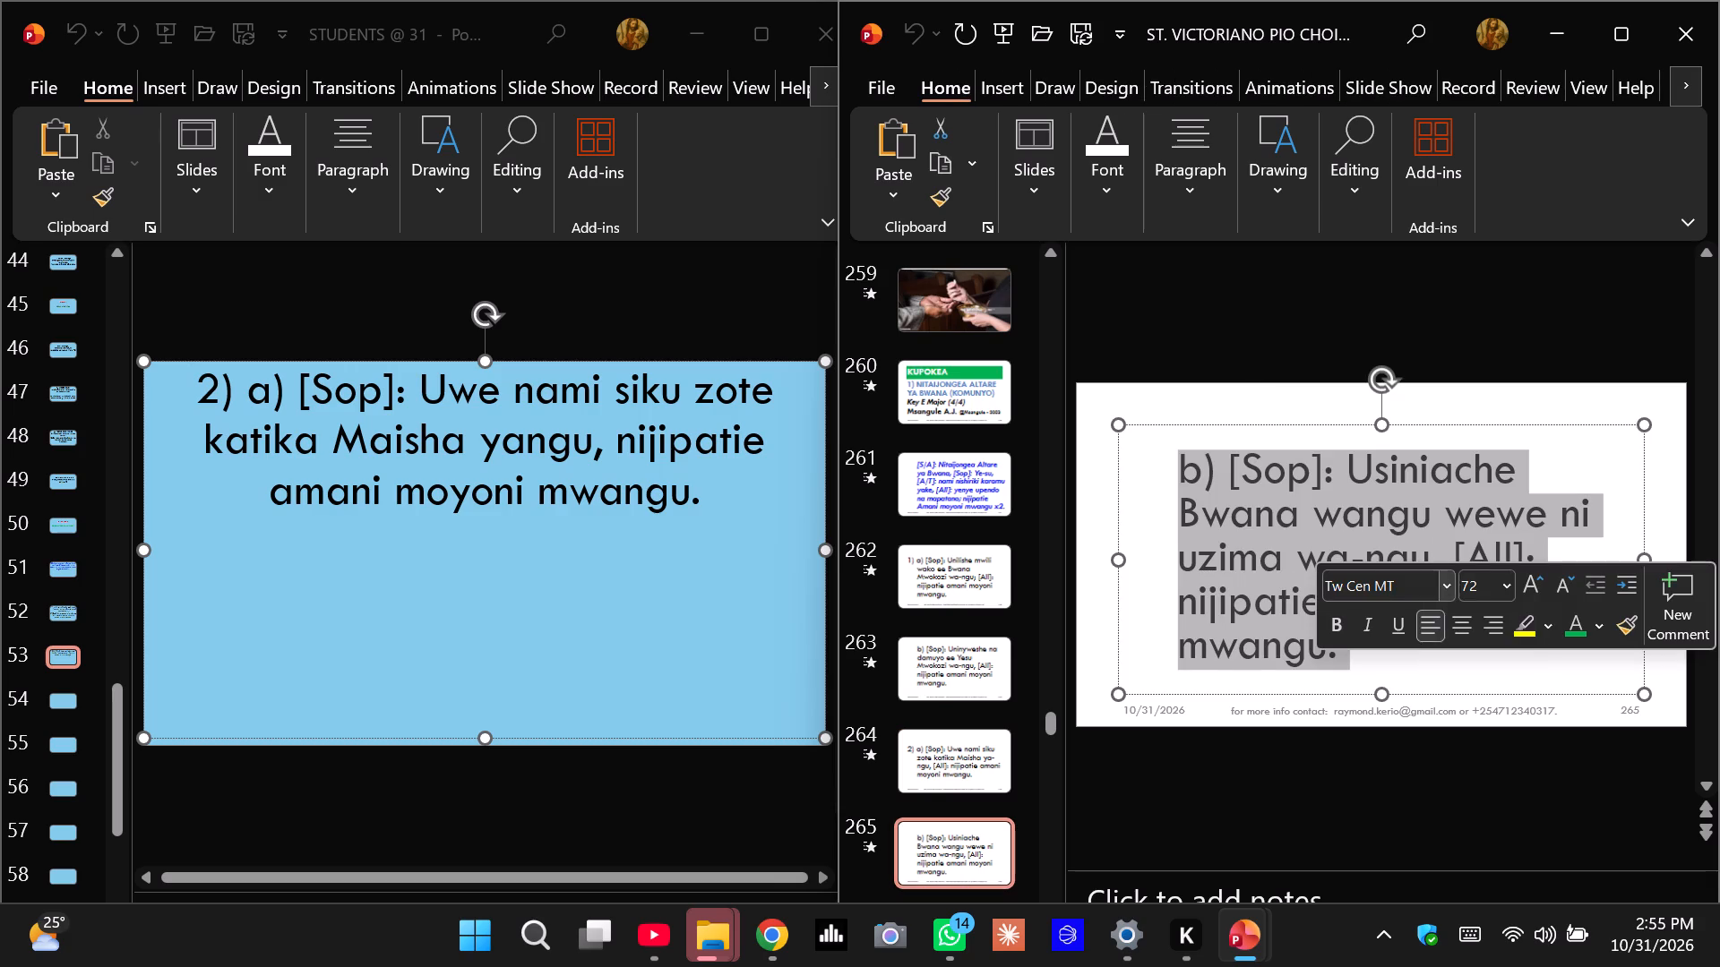
right_click(1373, 509)
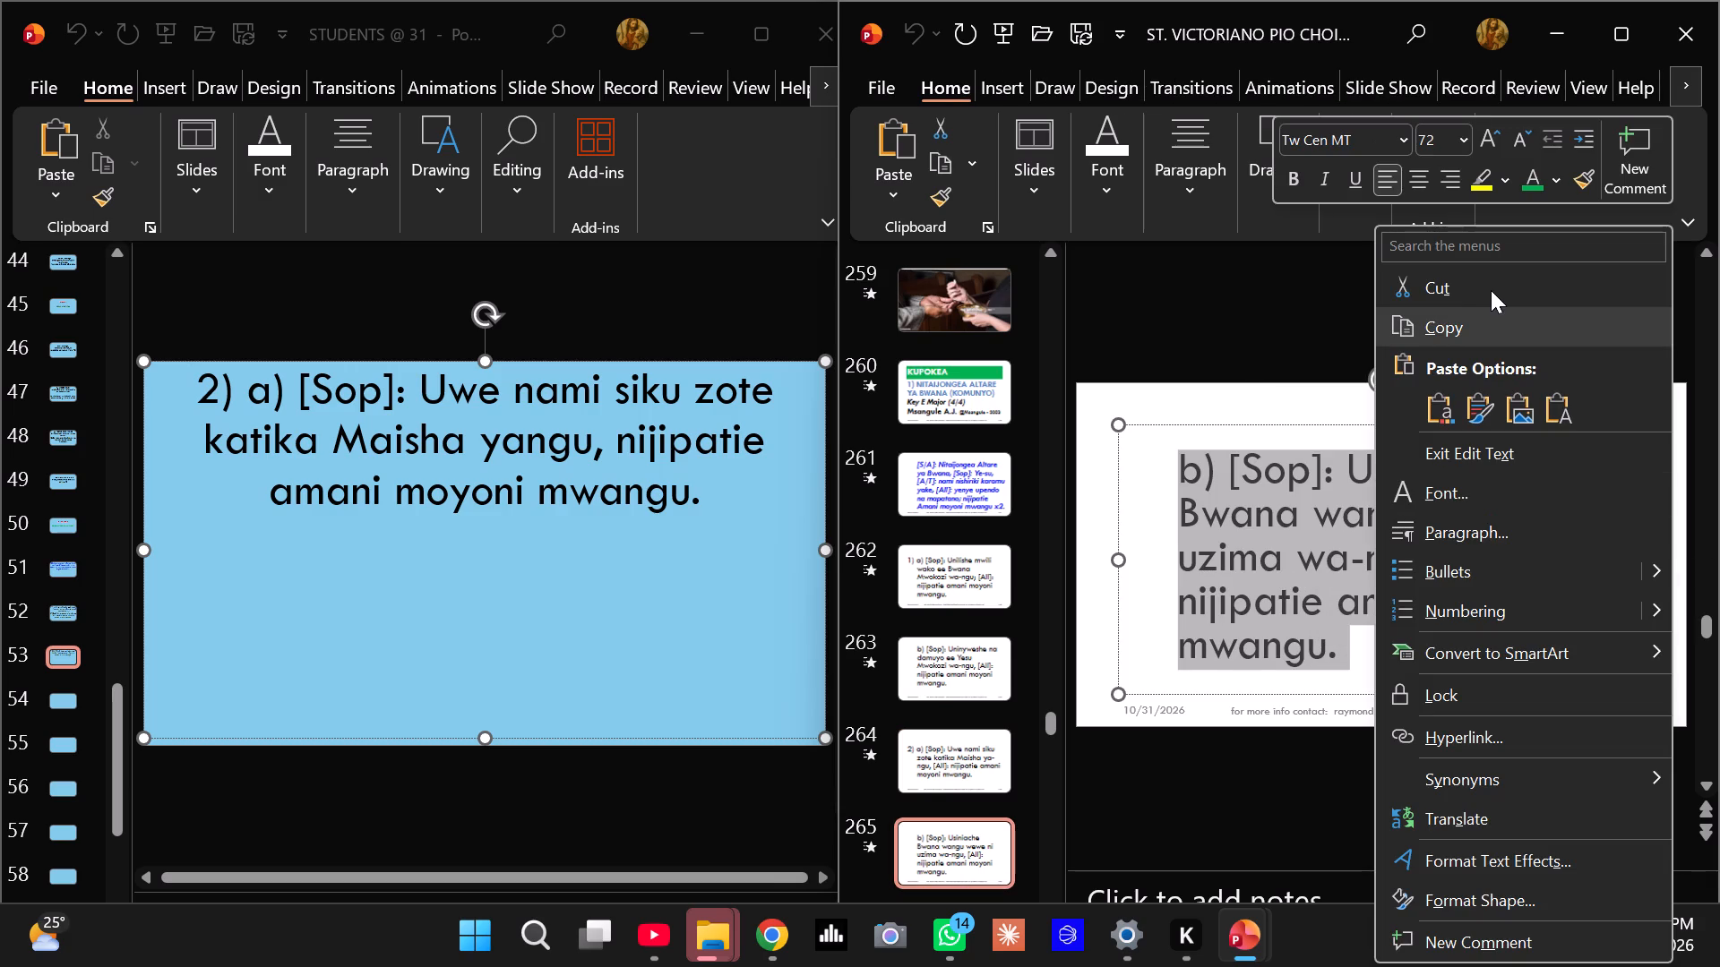
left_click(1482, 338)
left_click(508, 549)
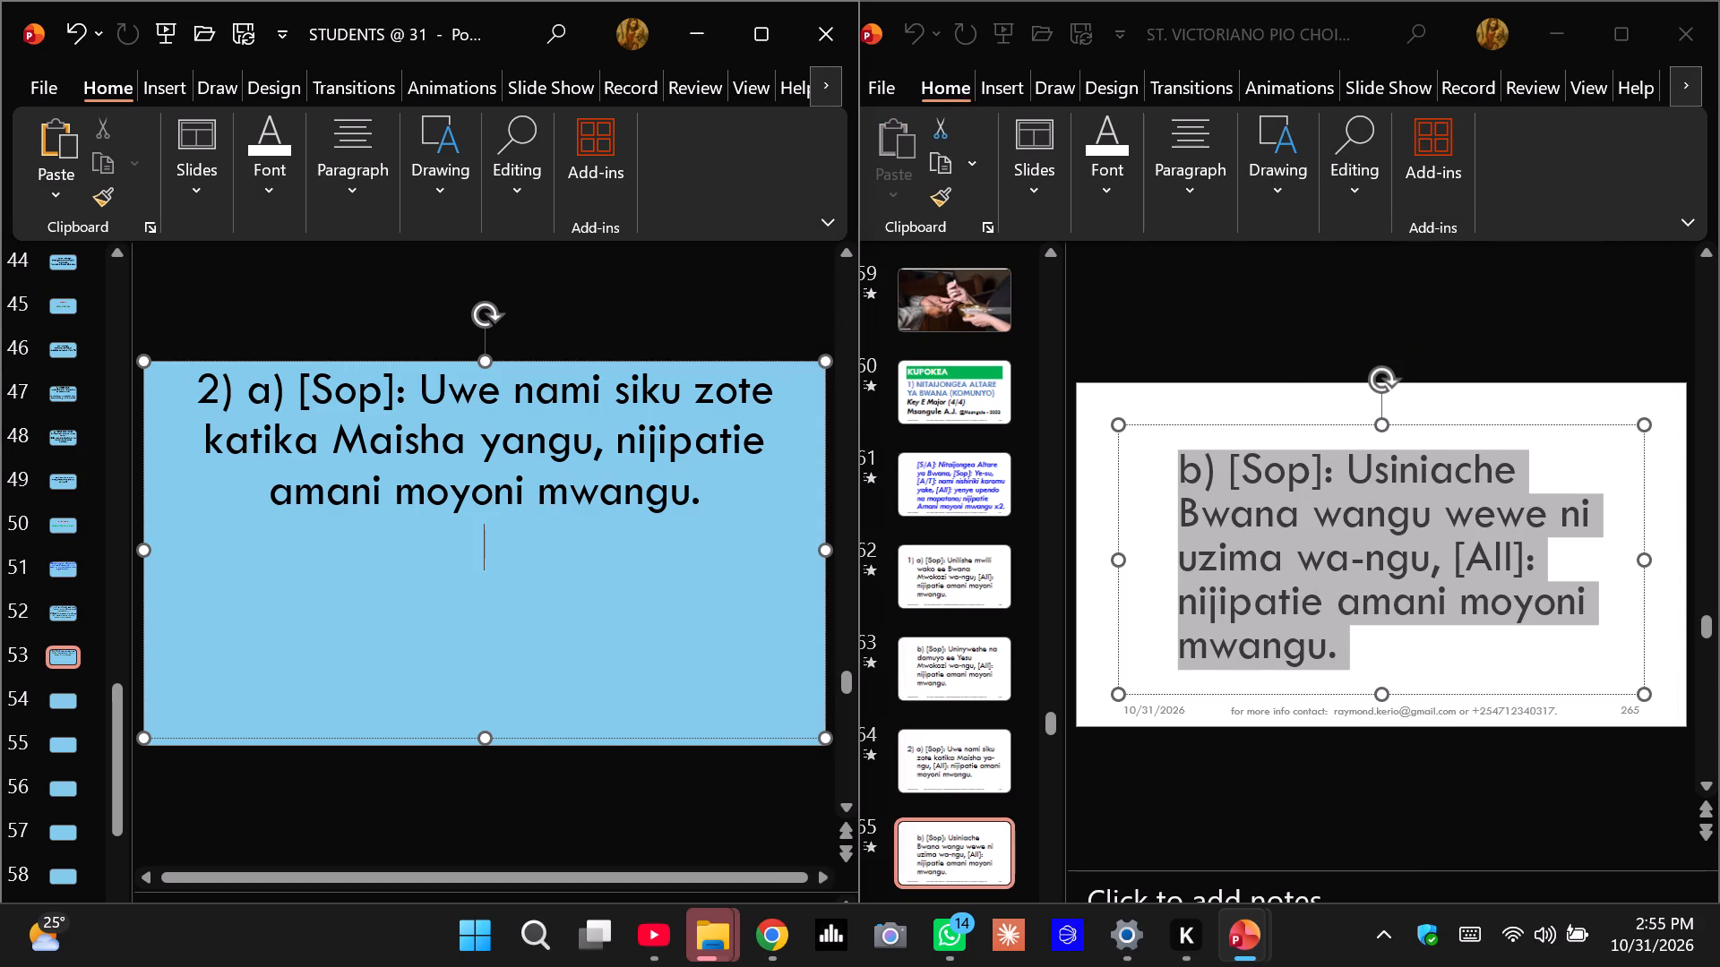
key("ctrl+v")
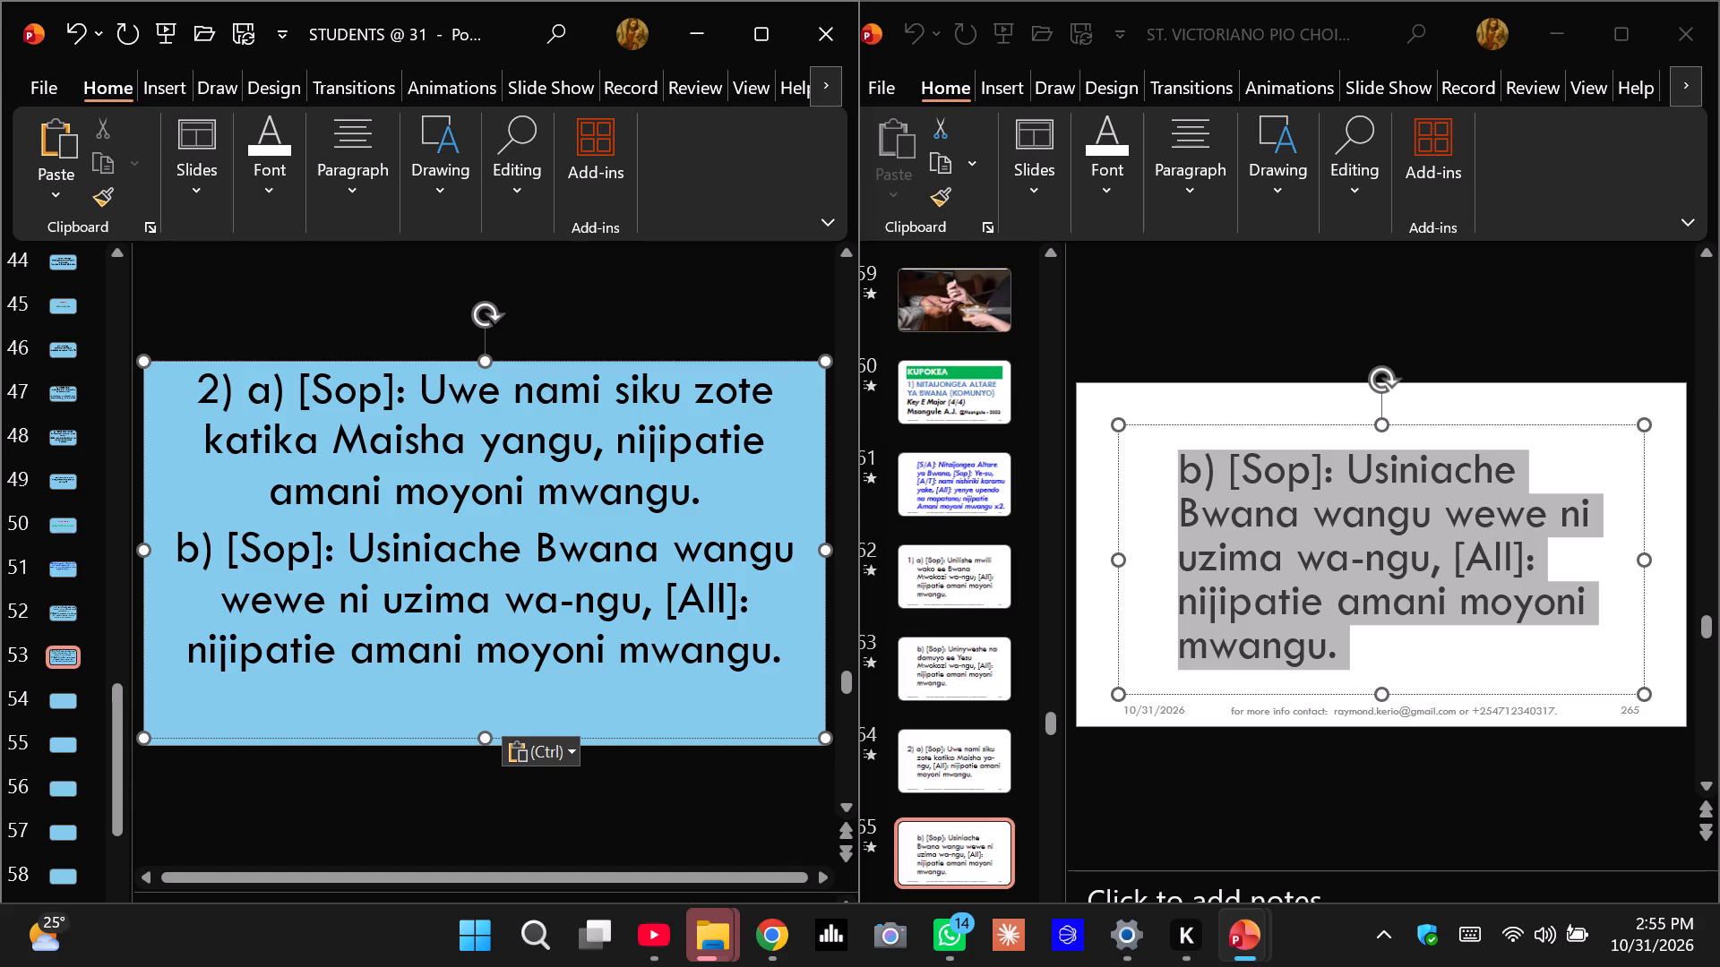
Delete the "[Sop]:" voice-part markers from verses a) and b) on slide 53.
left_click_drag(352, 547, 238, 549)
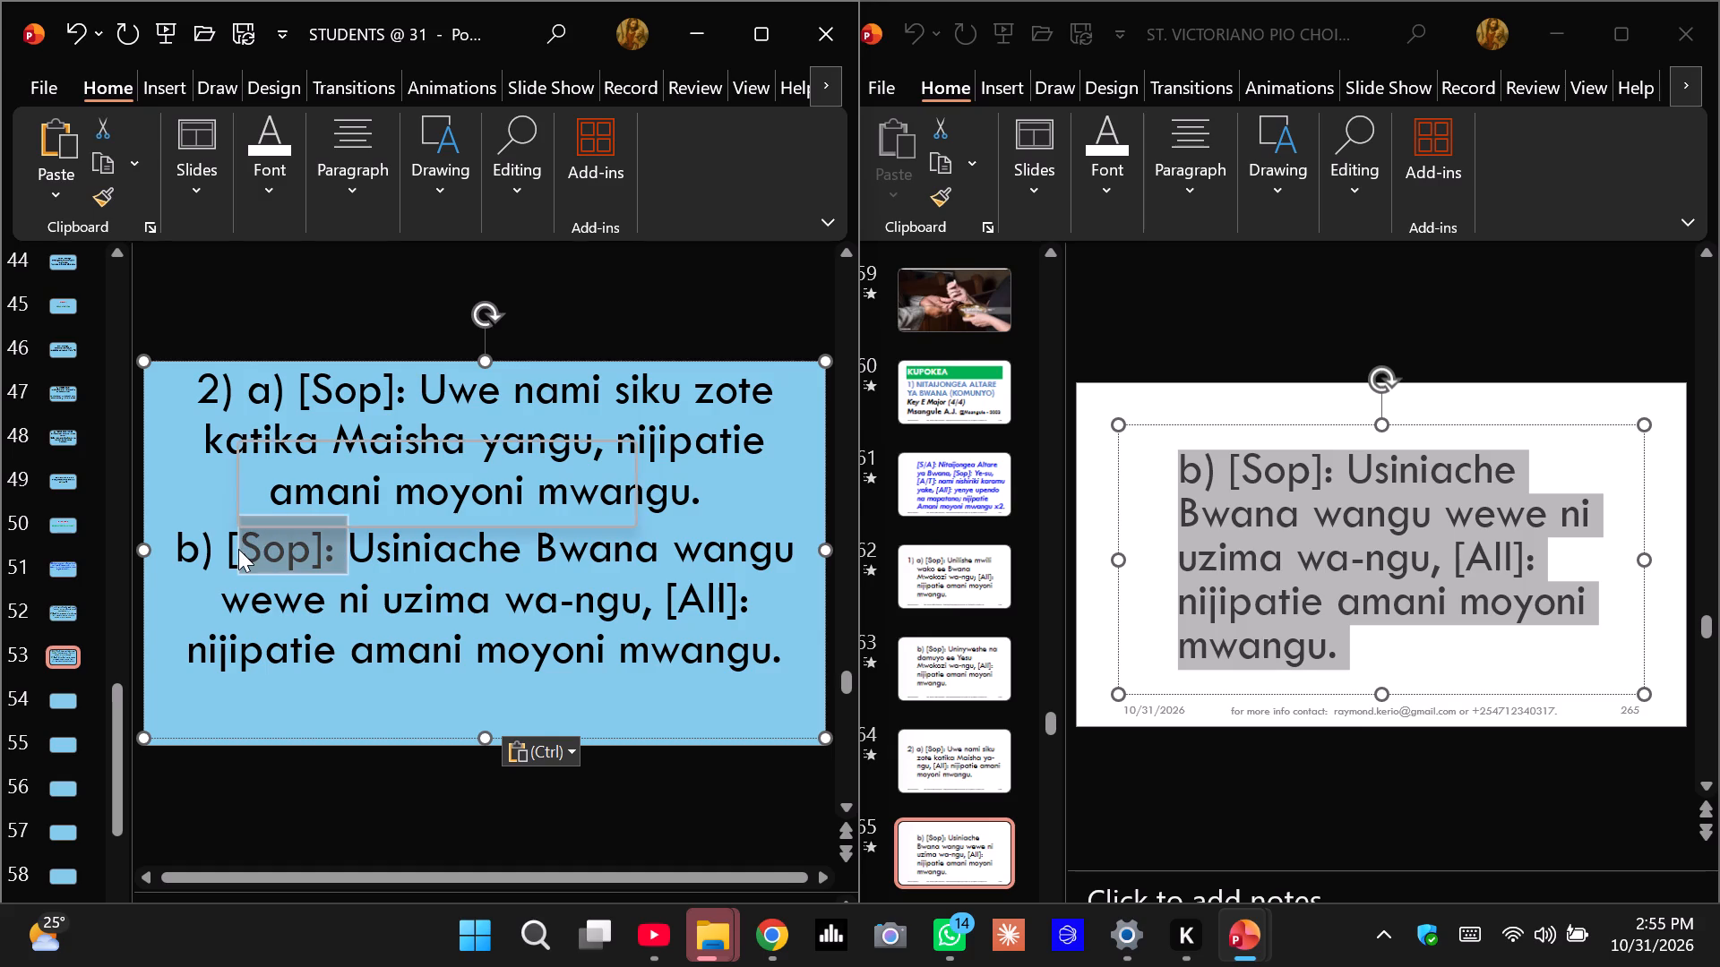
key("BackSpace")
key("BackSpace")
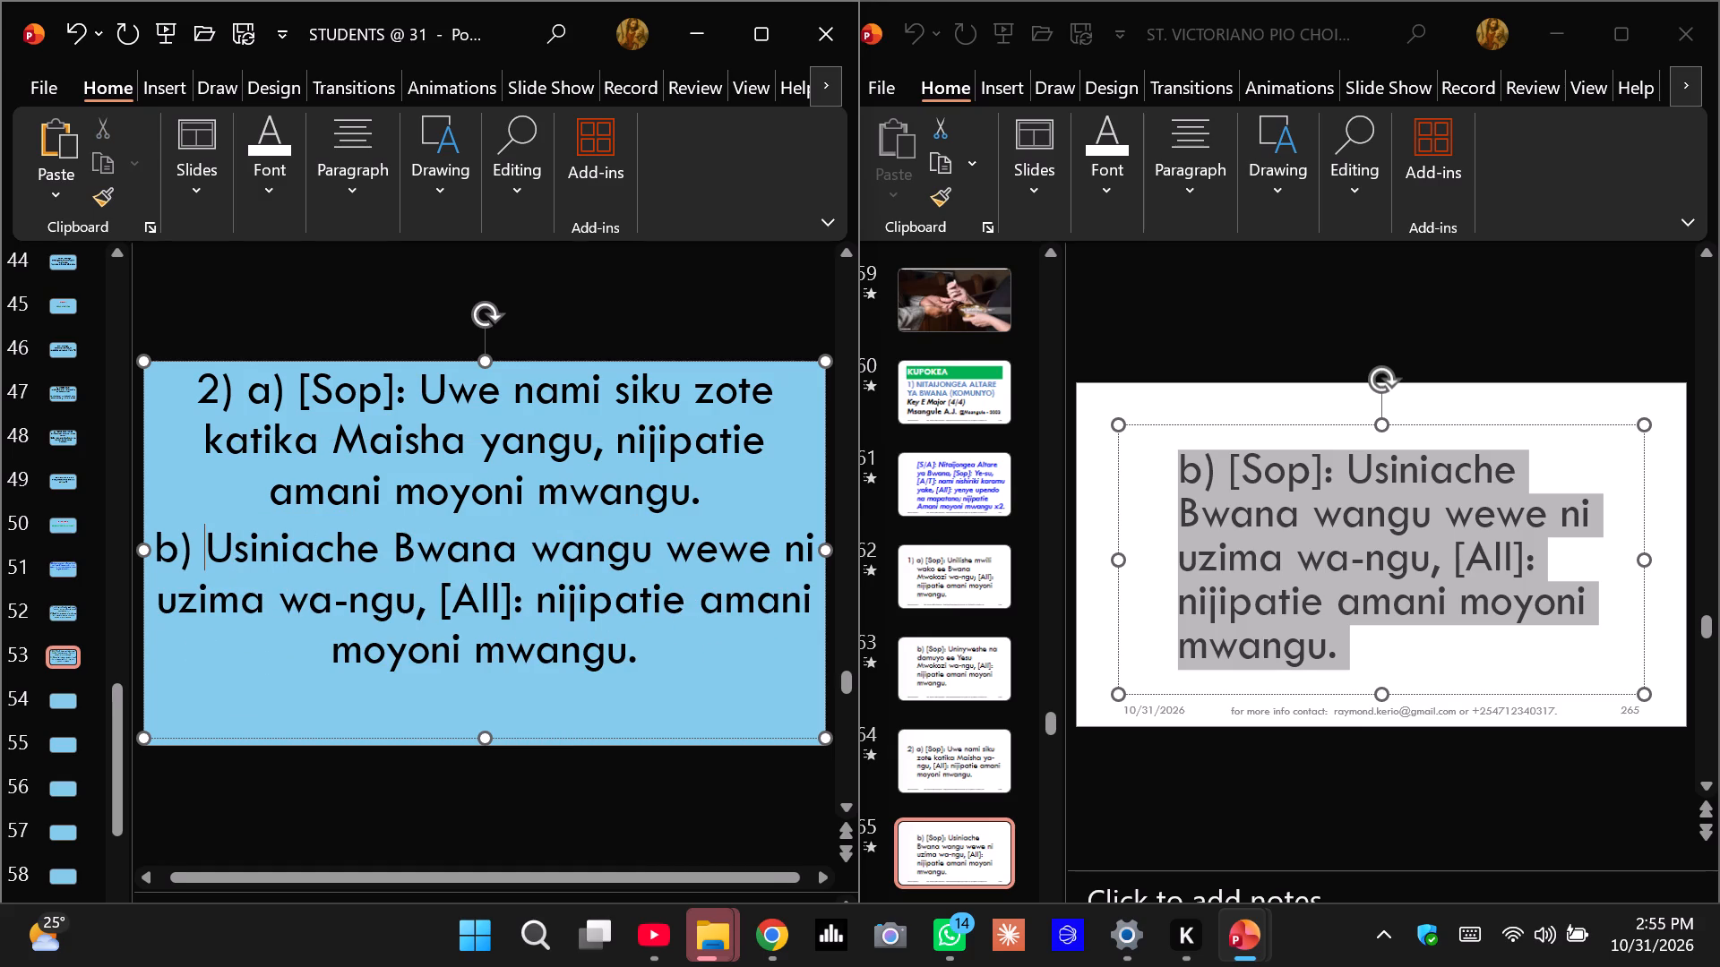
left_click(418, 393)
key("BackSpace")
key("BackSpace")
key("BackSpace")
key("BackSpace")
key("BackSpace")
key("BackSpace")
key("BackSpace")
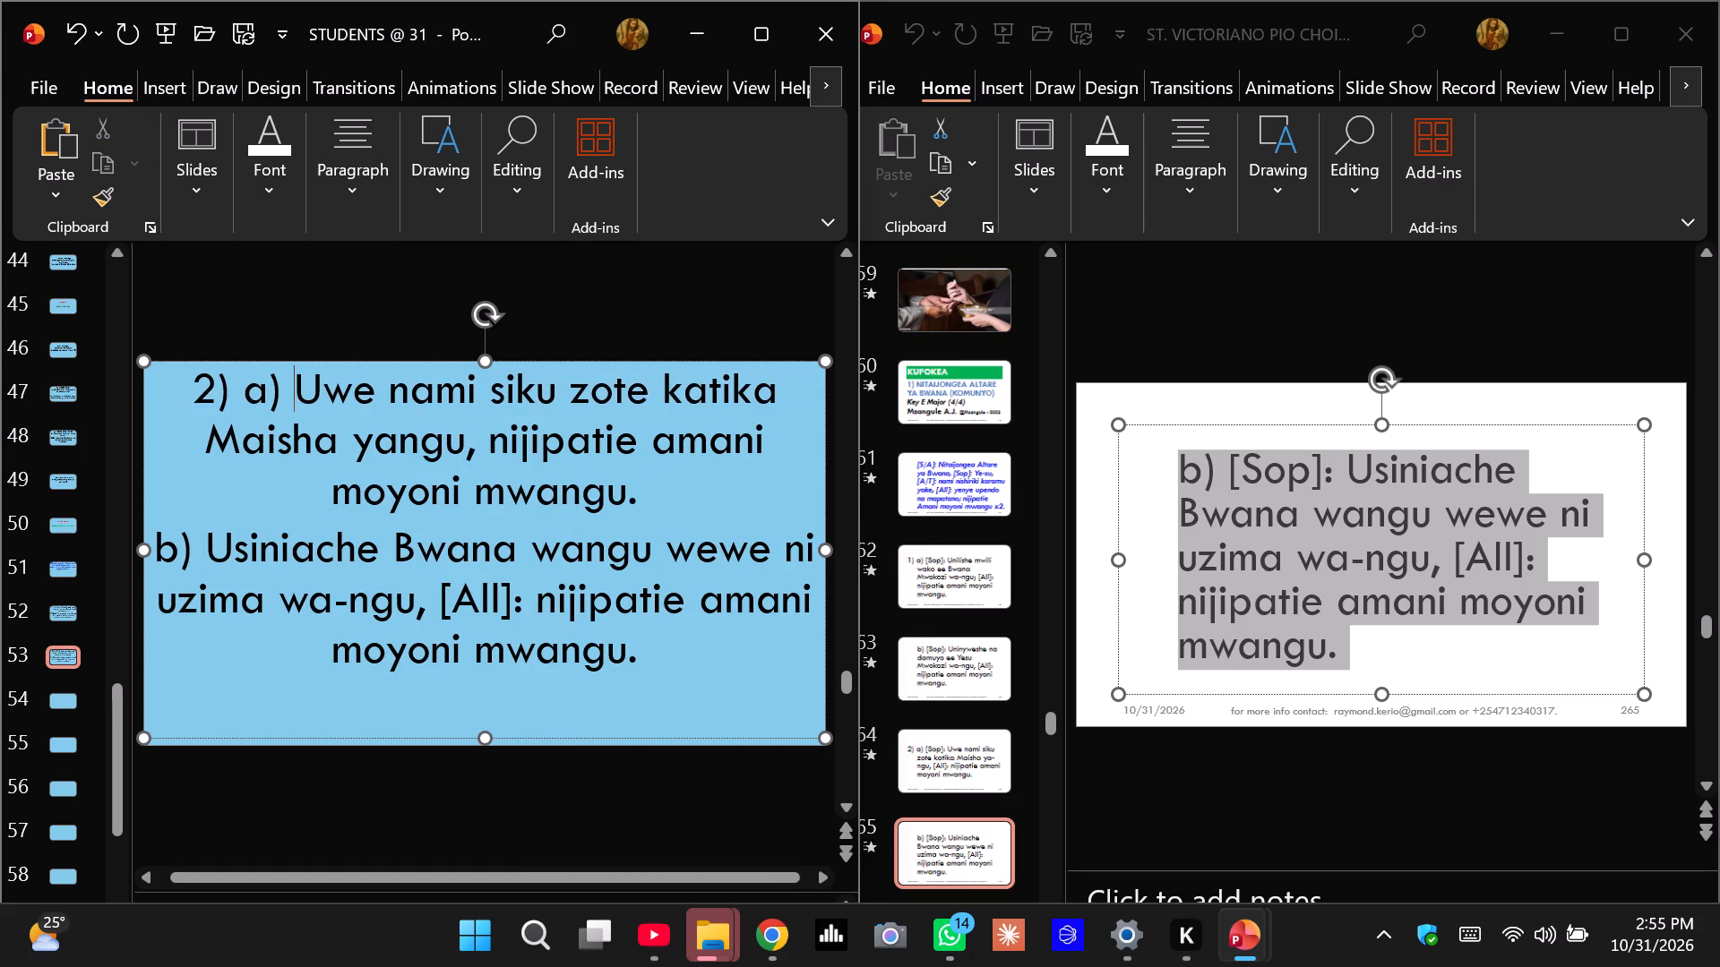
Delete the "[All]:" voice-part marker from verse b) on slide 53.
left_click(531, 596)
key("BackSpace")
key("BackSpace")
key("BackSpace")
key("BackSpace")
key("BackSpace")
key("BackSpace")
key("BackSpace")
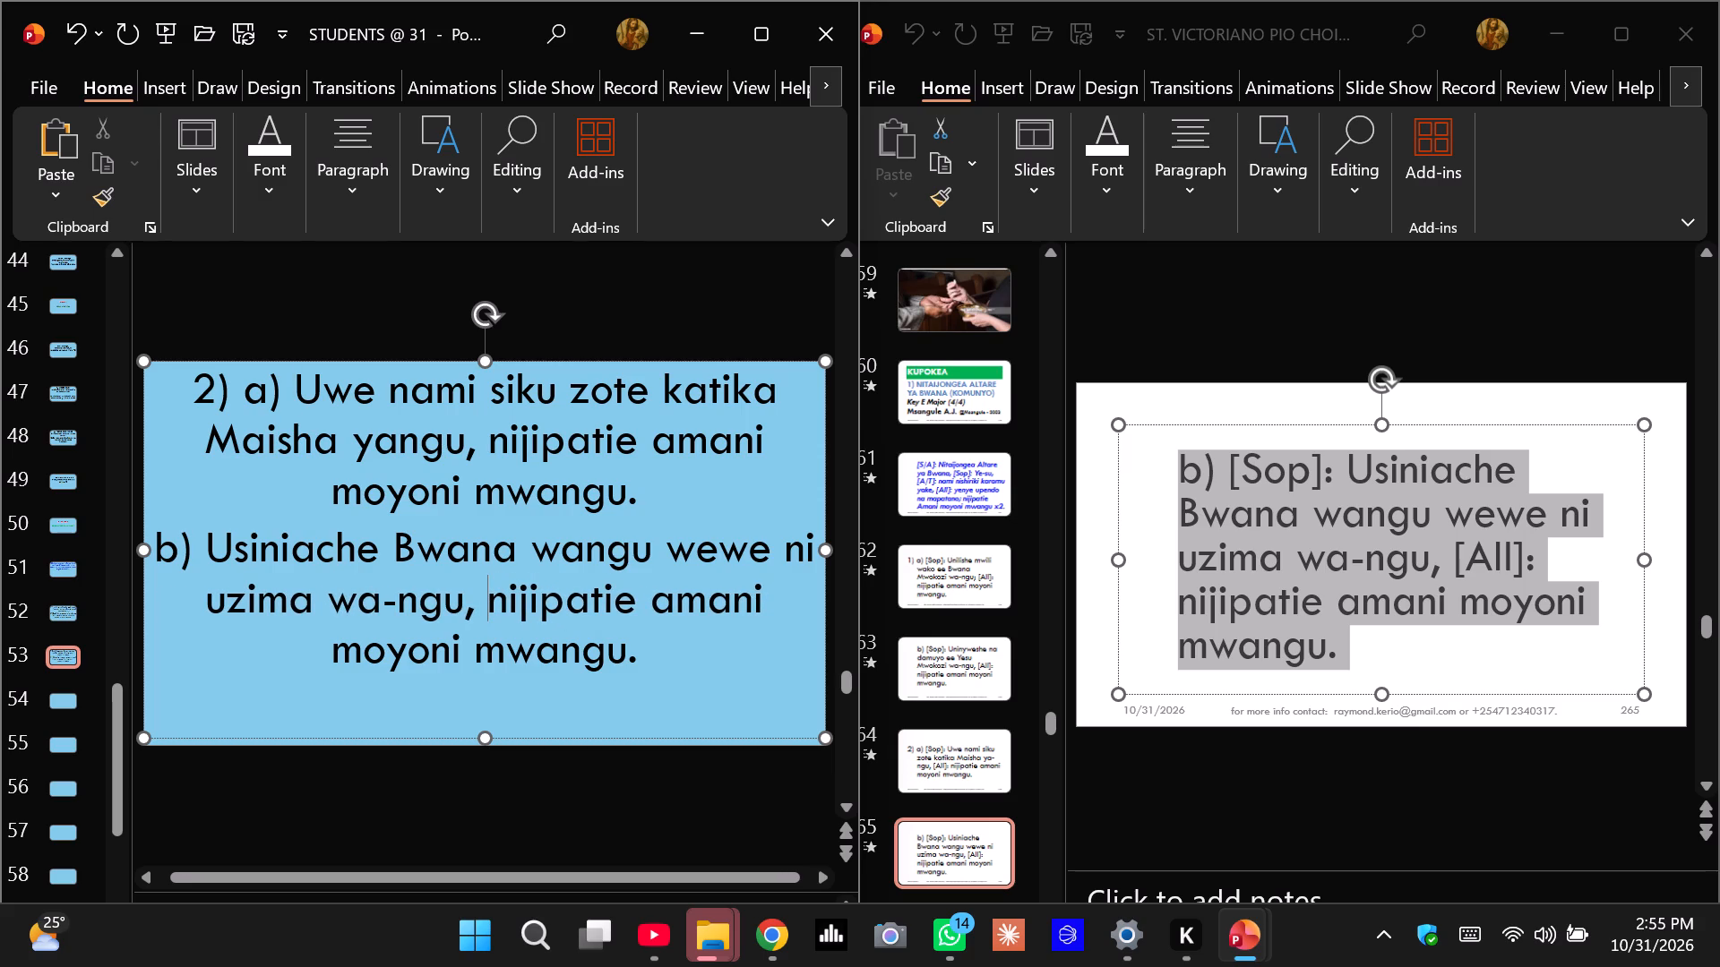
Copy verse 3) a) "Ukae nda-ni yangu" from choir presentation slide 266 into the empty text box on slide 54.
left_click(62, 702)
left_click(349, 441)
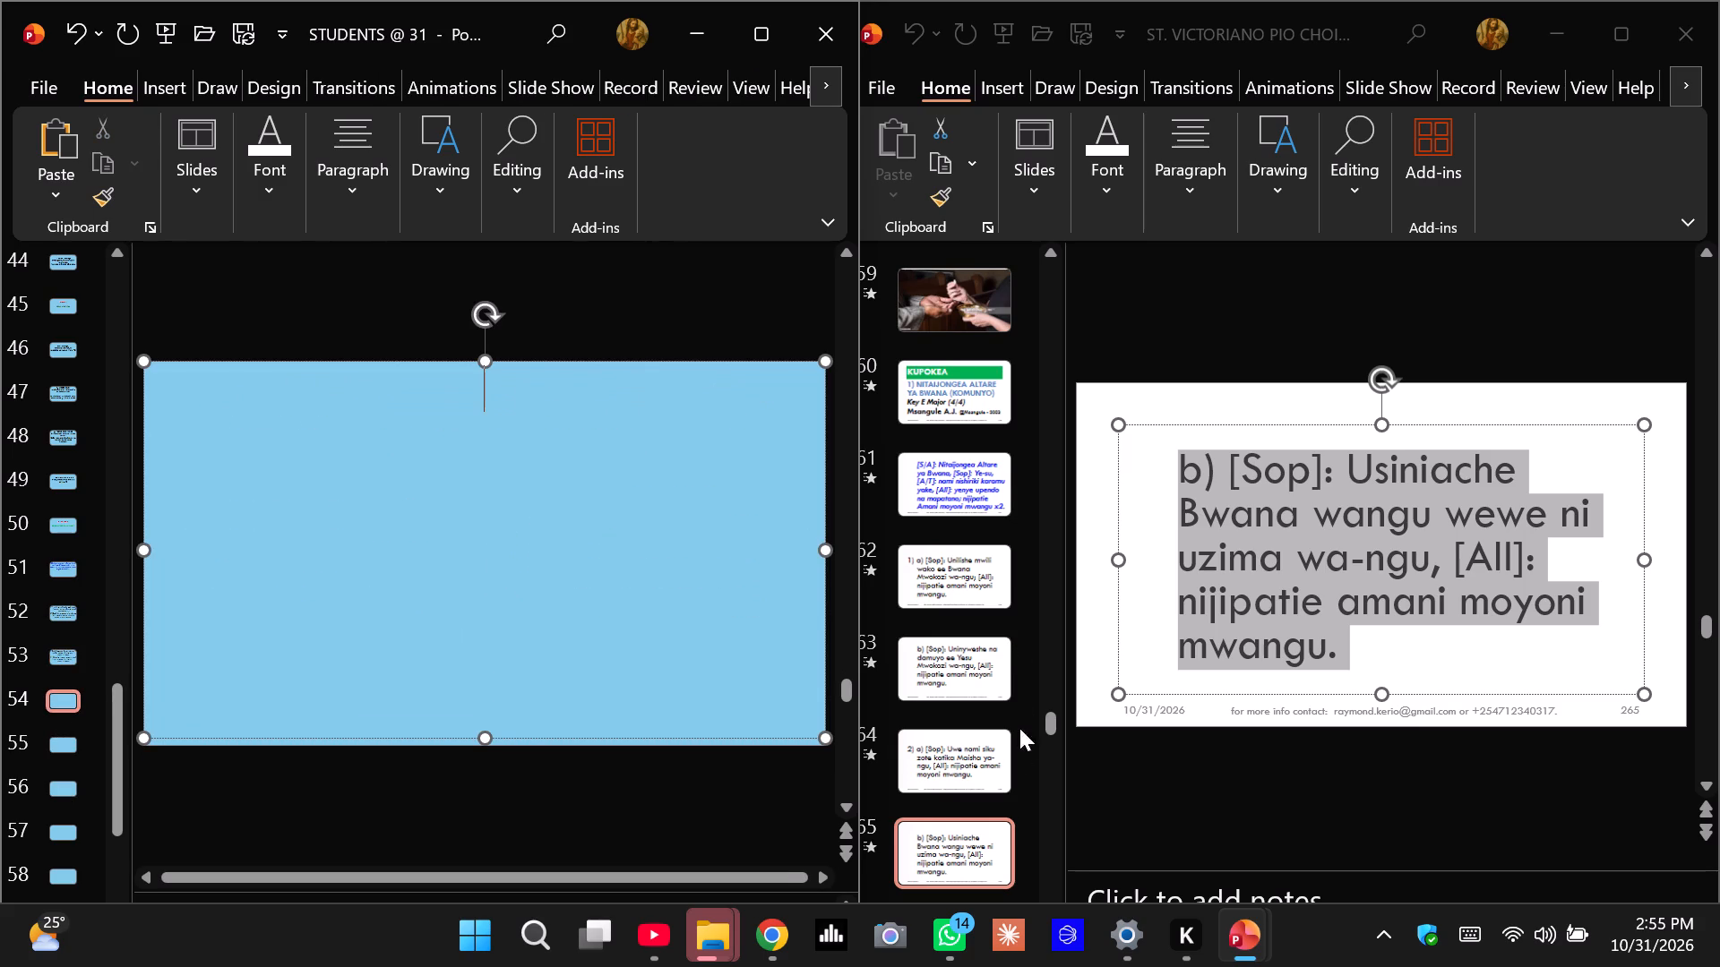
scroll(940, 834, "down", 5)
left_click(959, 740)
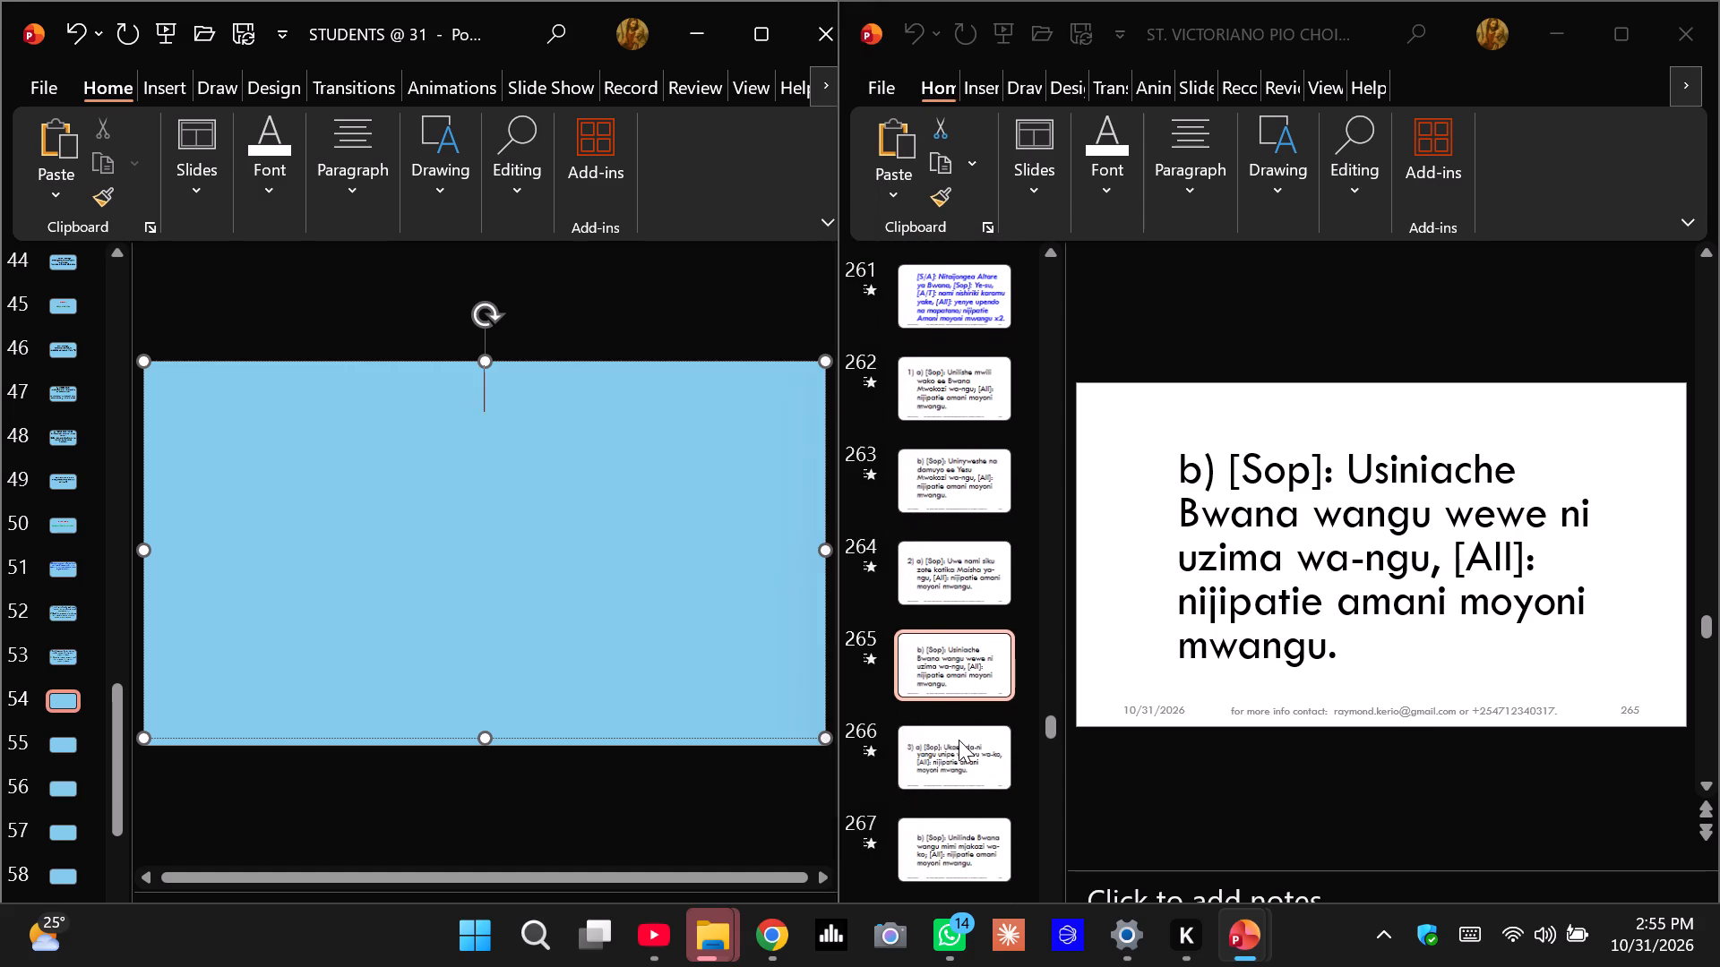
left_click(960, 758)
scroll(963, 665, "down", 4)
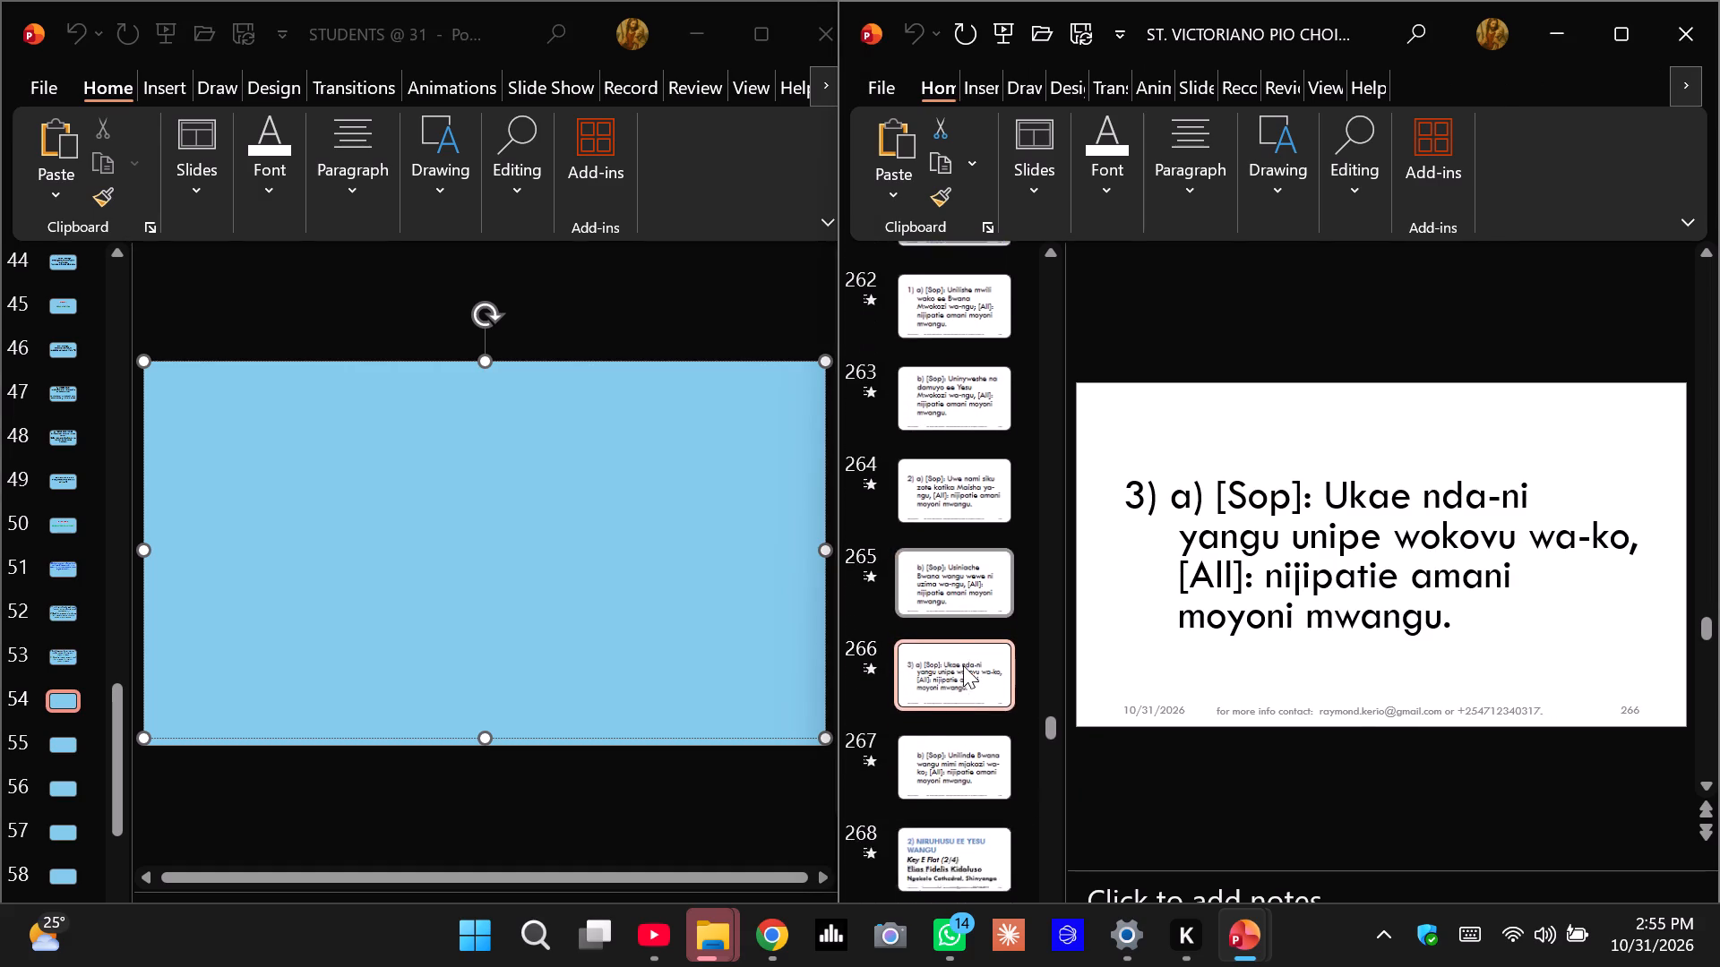
scroll(963, 665, "down", 1)
left_click(1122, 491)
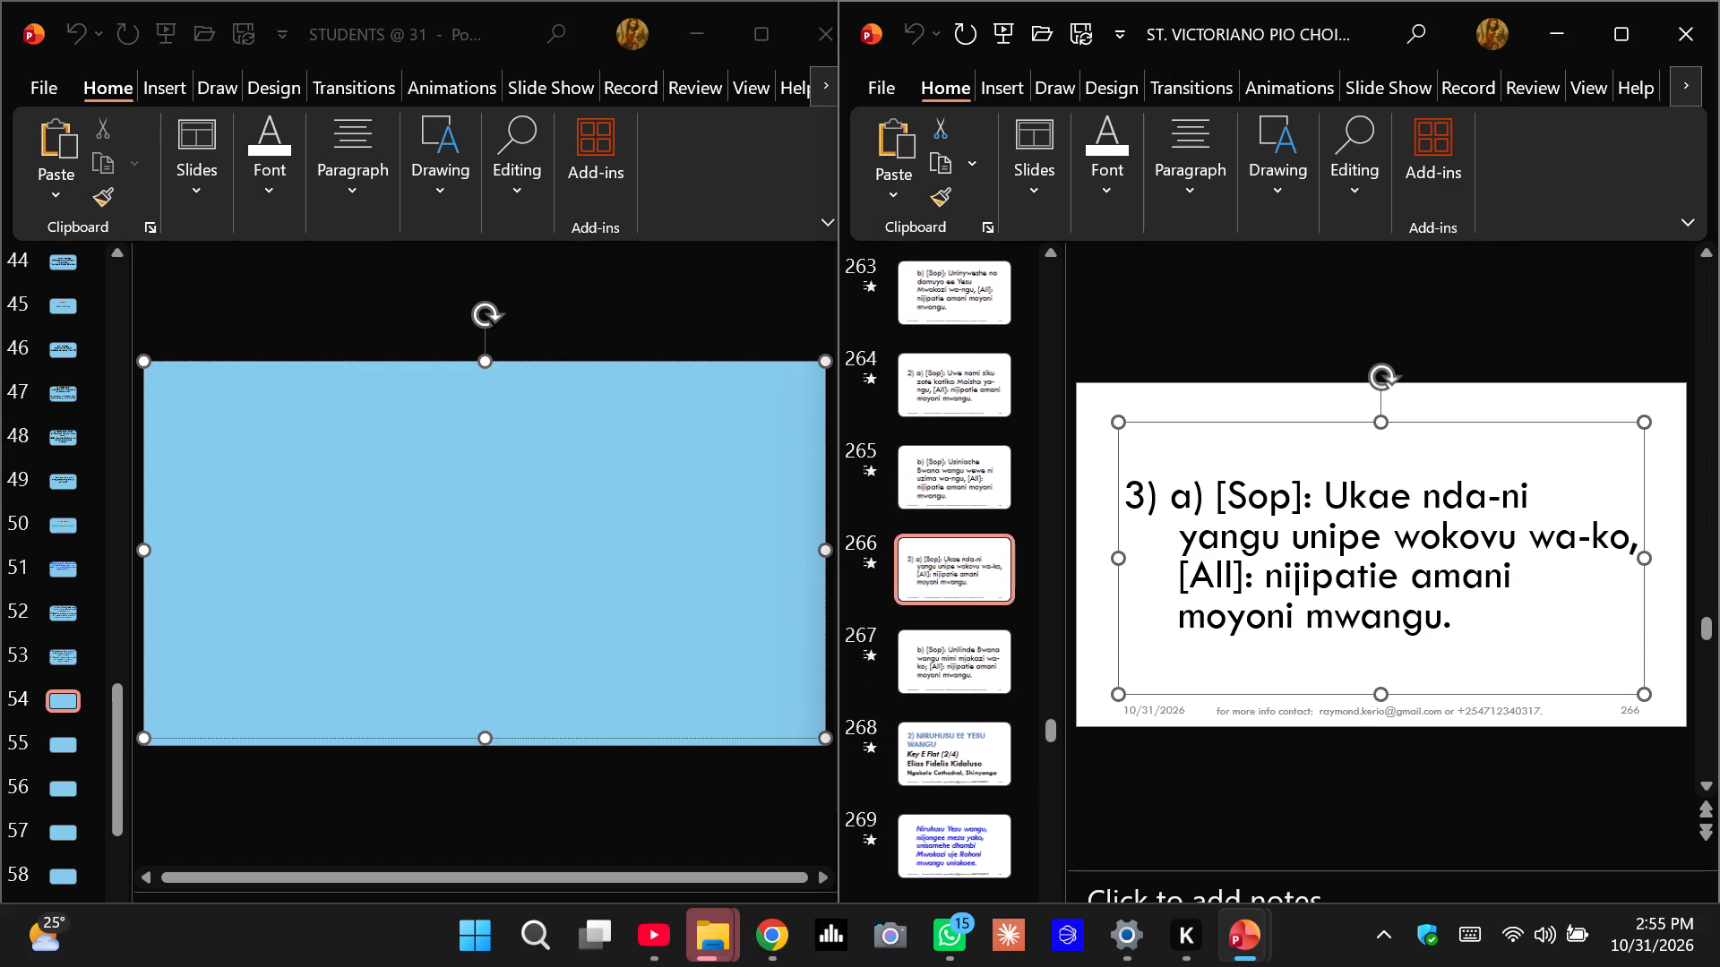
left_click(1134, 505)
left_click_drag(1134, 505, 1479, 640)
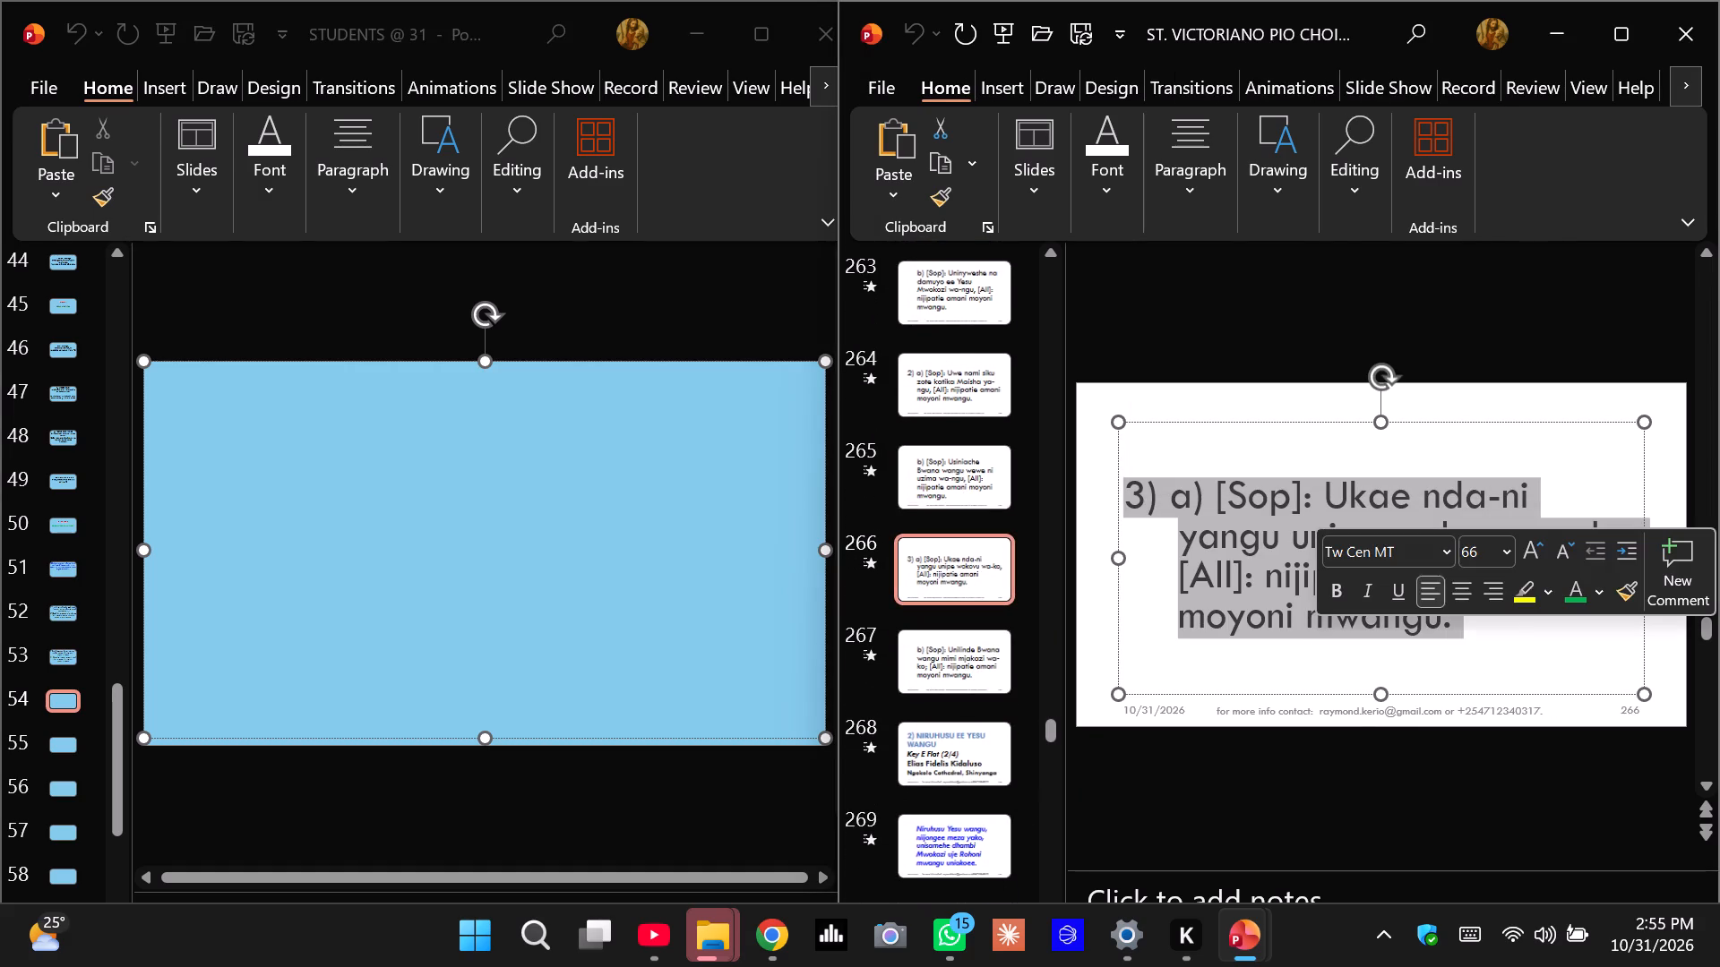
right_click(1420, 552)
right_click(1295, 519)
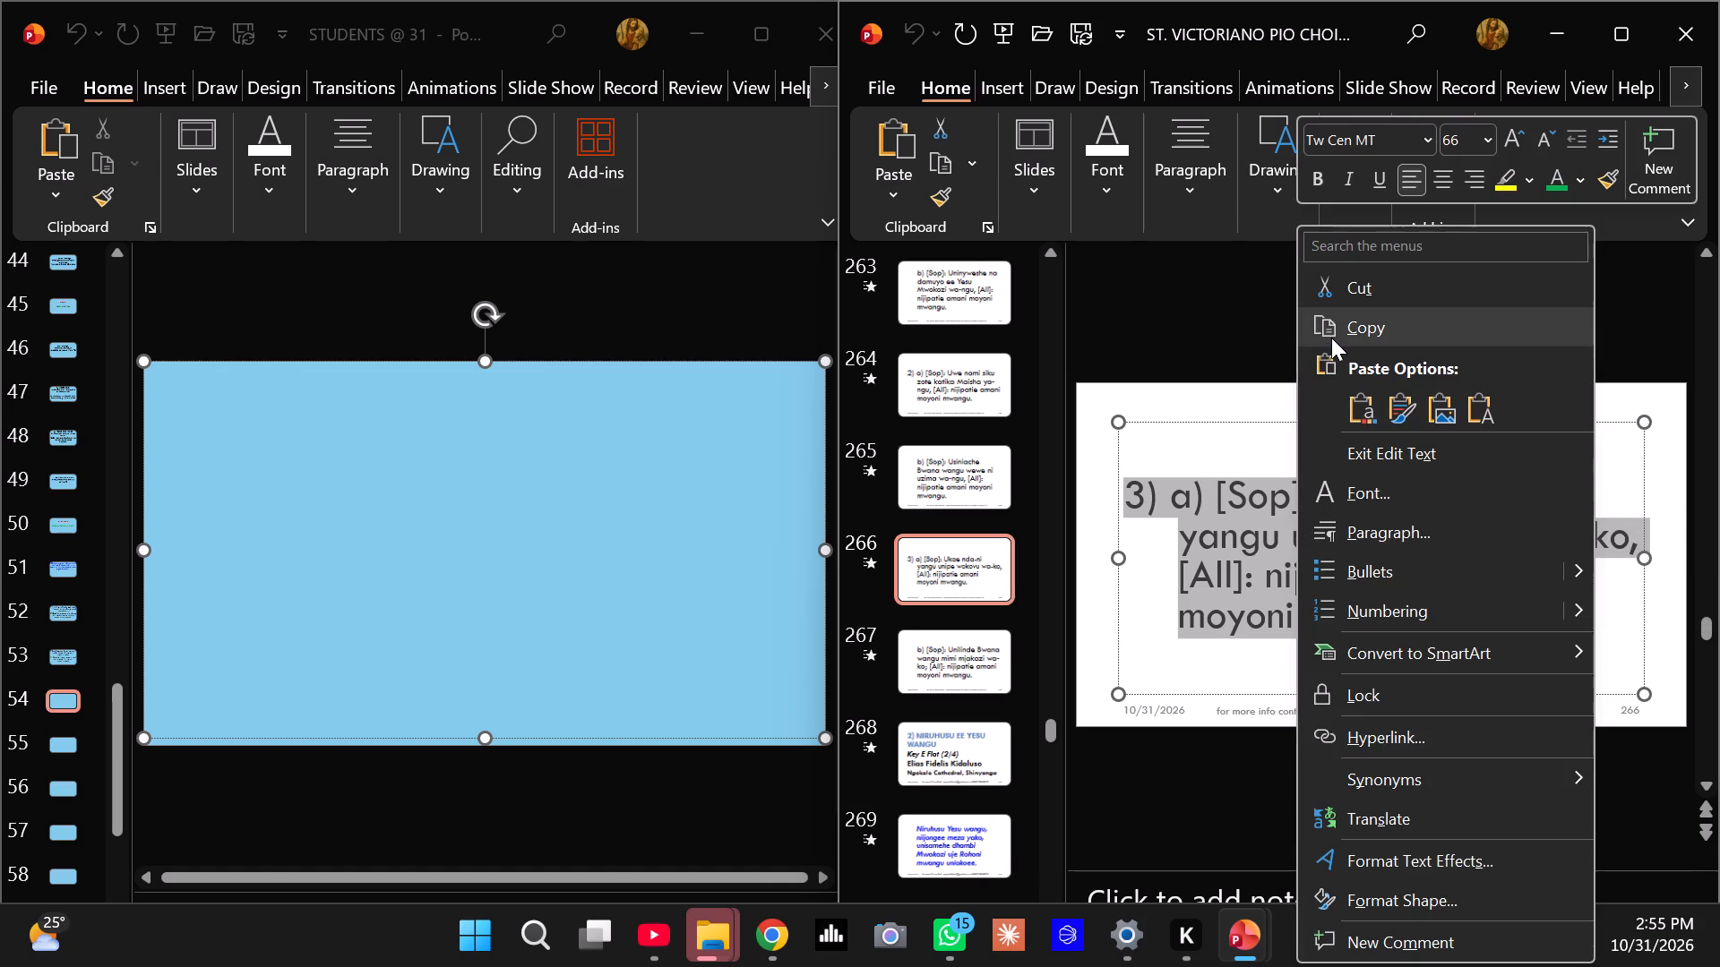
left_click(1333, 333)
left_click(534, 379)
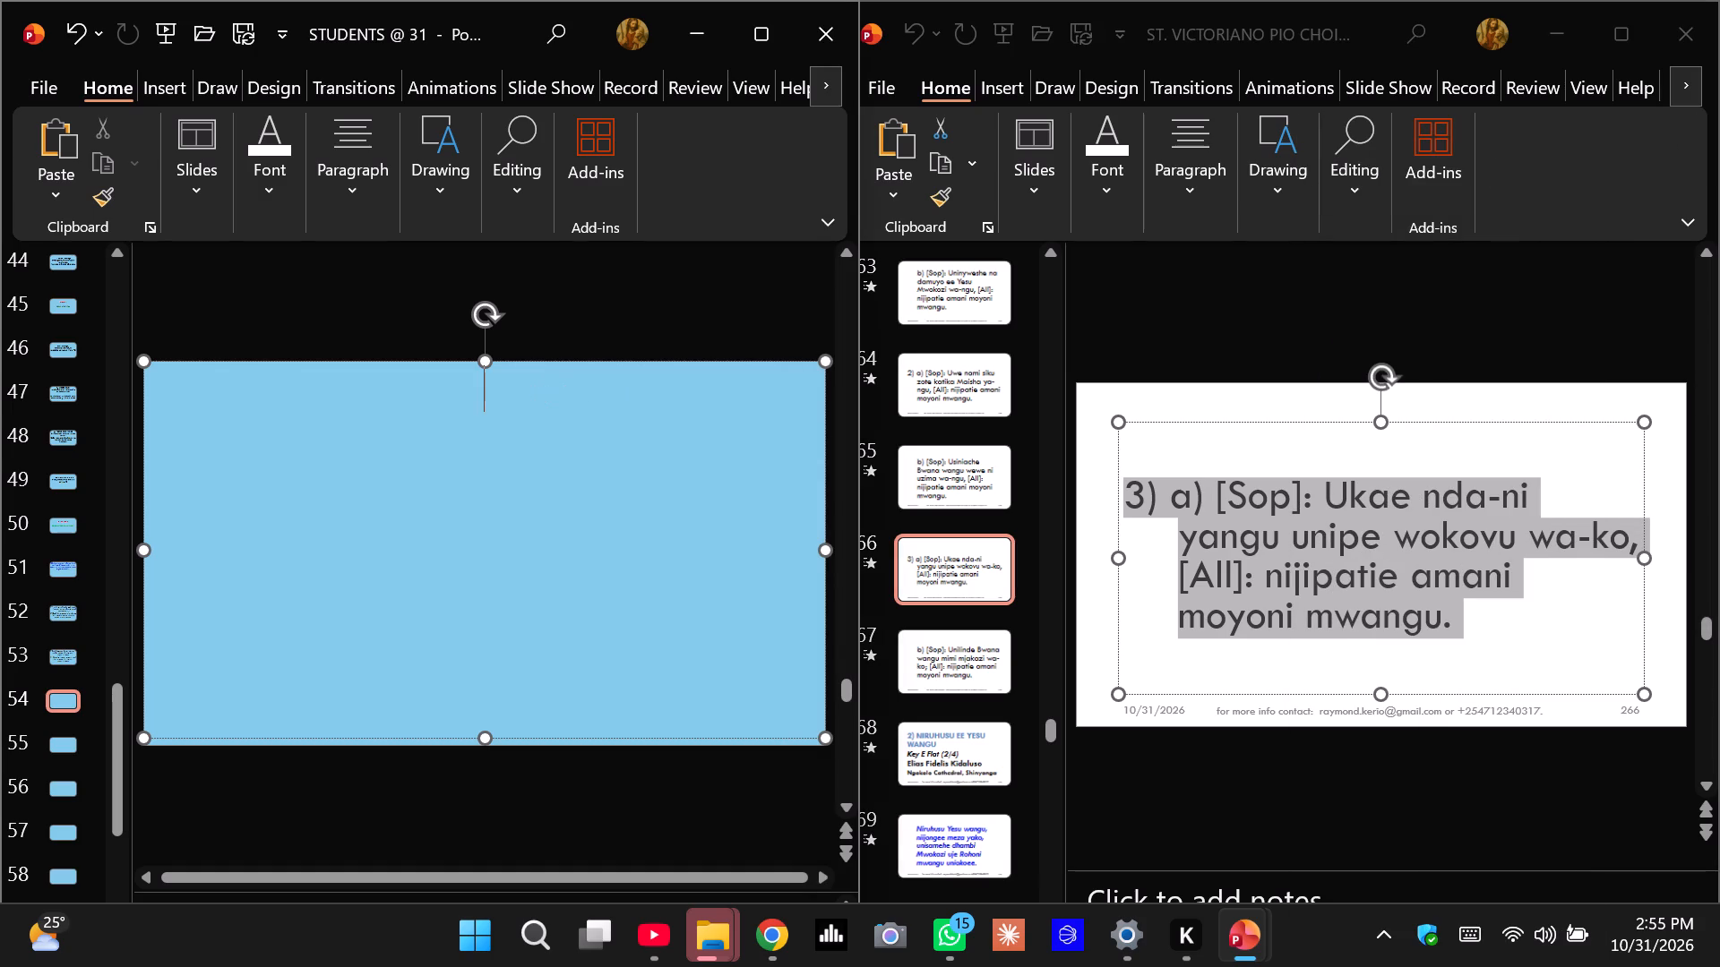
key("ctrl+v")
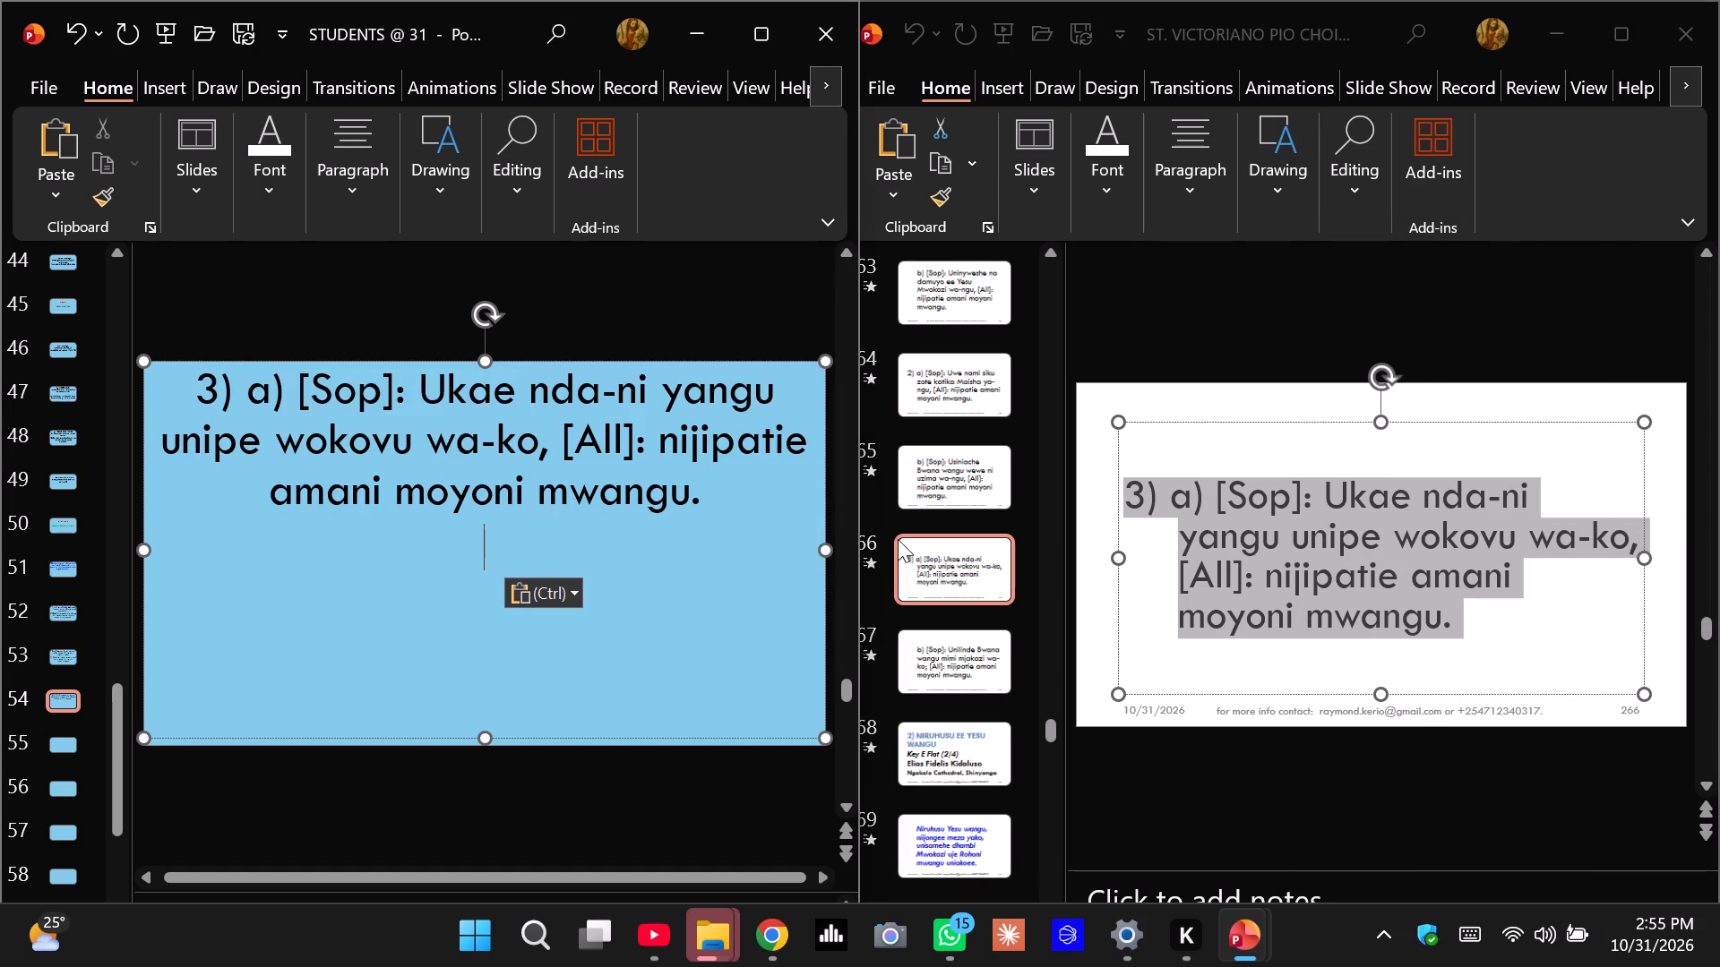
Copy verse b) "Unilinde Bwana wangu" from choir presentation slide 267 onto the line below verse 3) a) on slide 54.
left_click(922, 663)
left_click(987, 653)
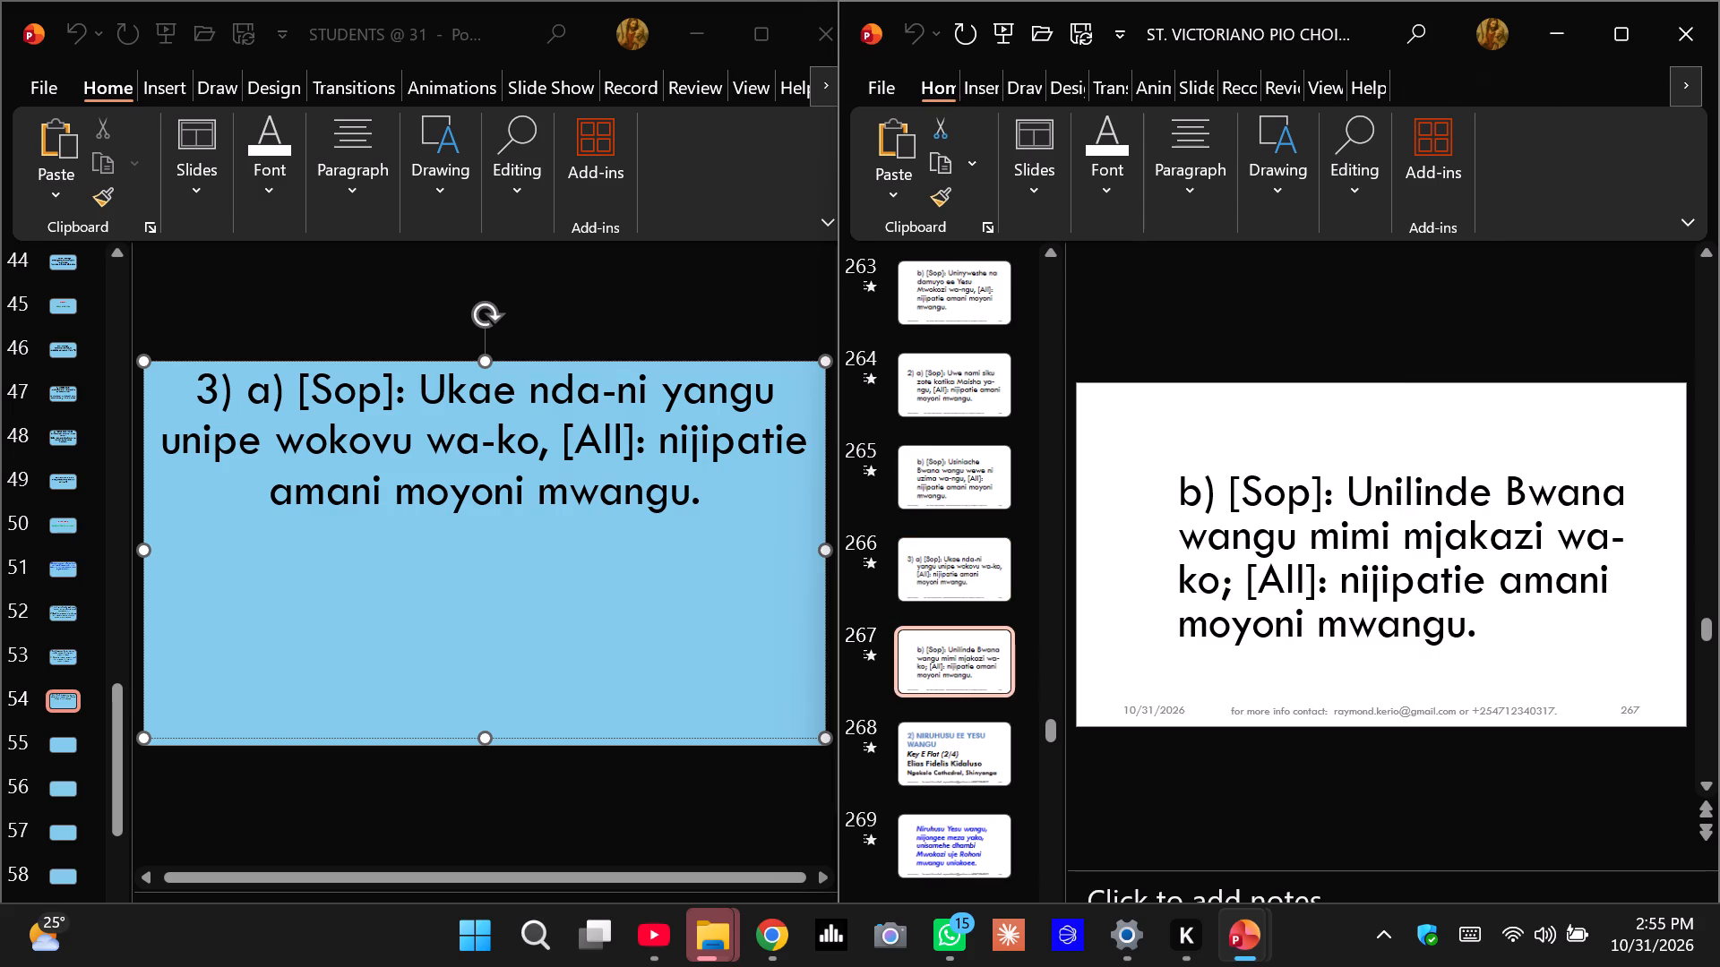
left_click(1182, 492)
left_click_drag(1182, 492, 1528, 621)
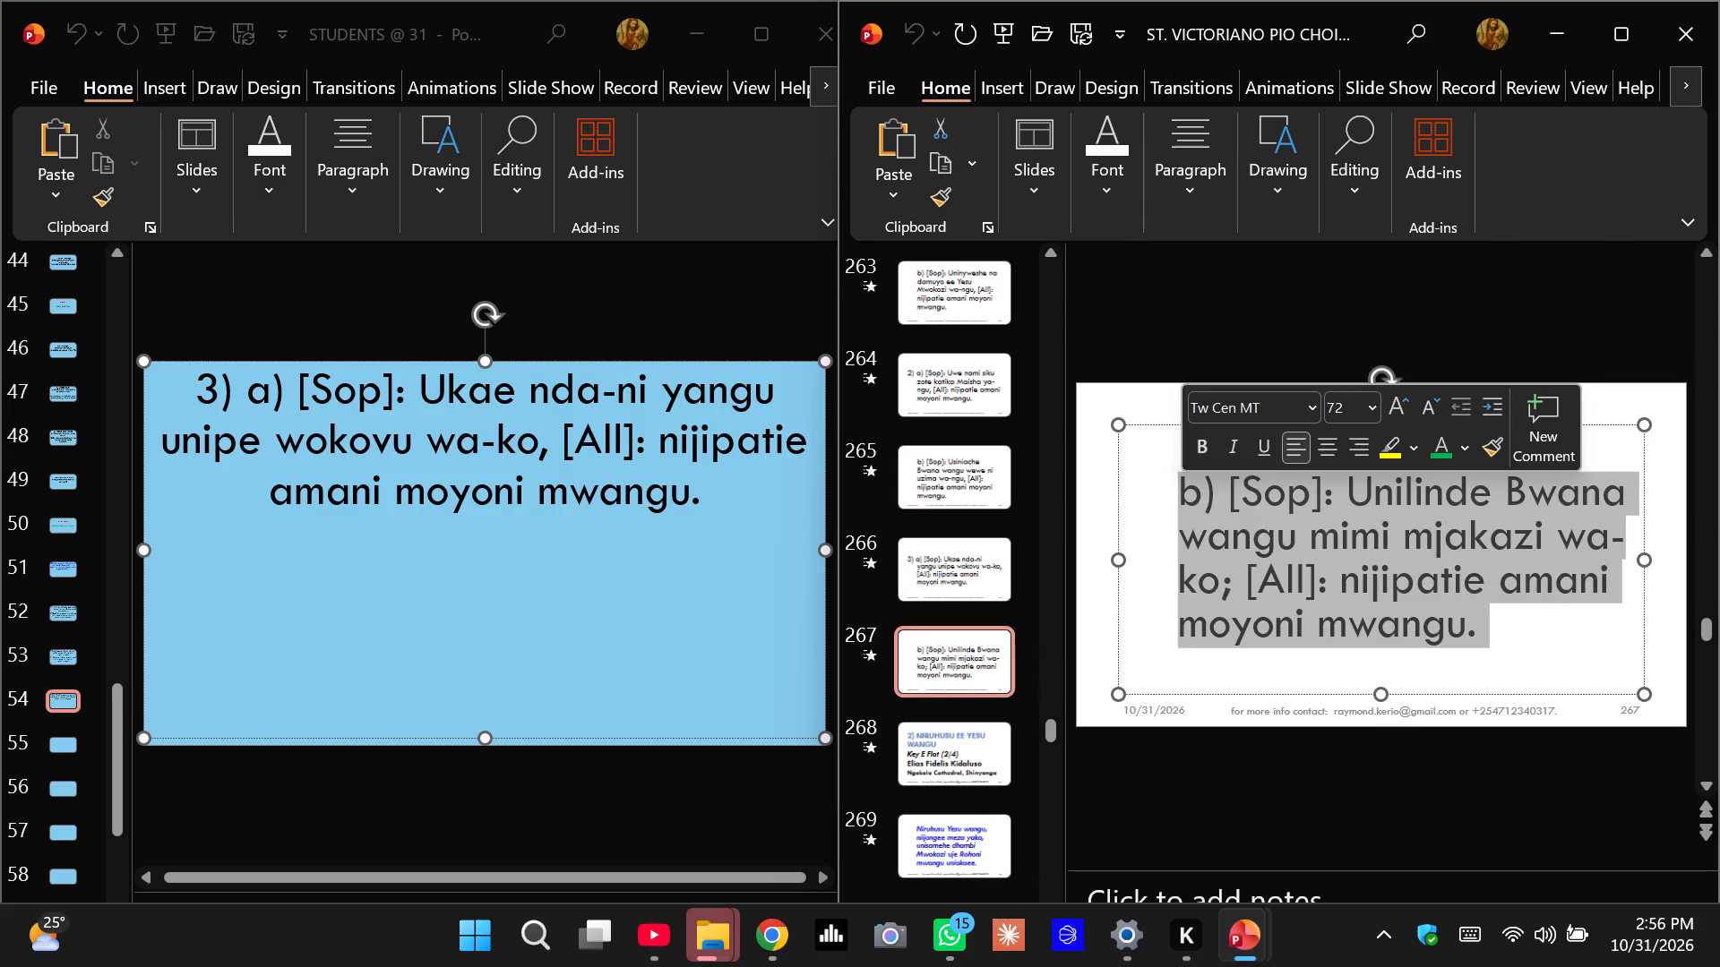
left_click_drag(1528, 621, 1526, 622)
right_click(1426, 535)
right_click(1298, 500)
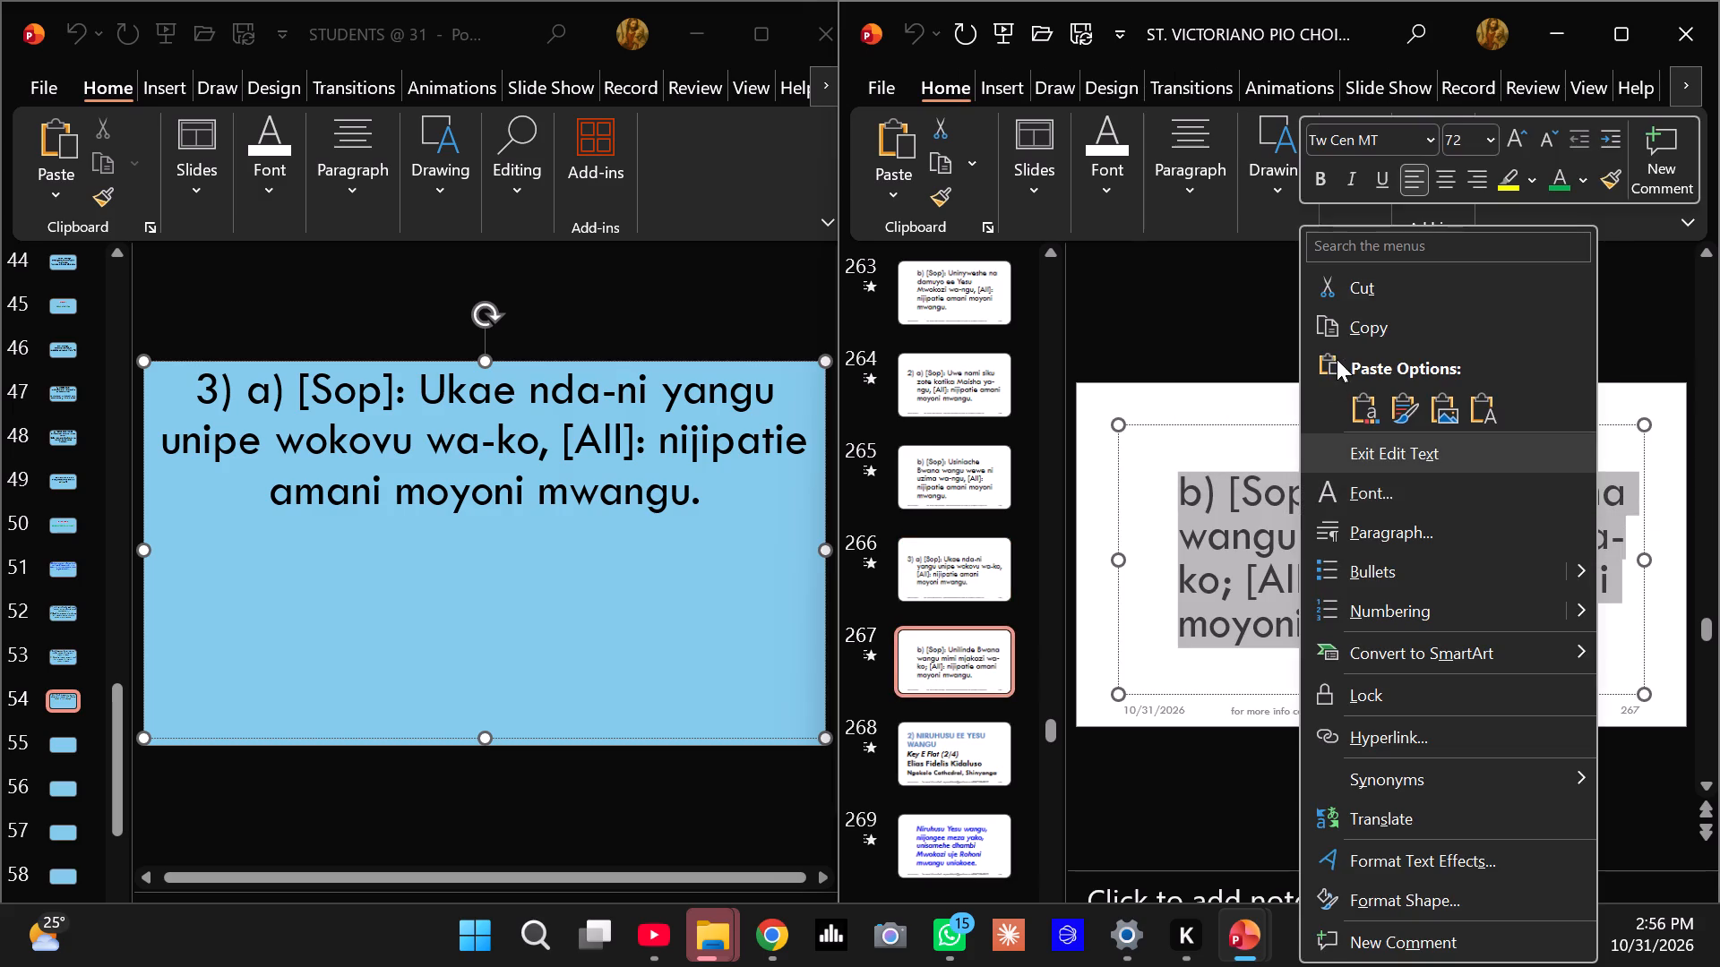
left_click(1358, 319)
right_click(1350, 546)
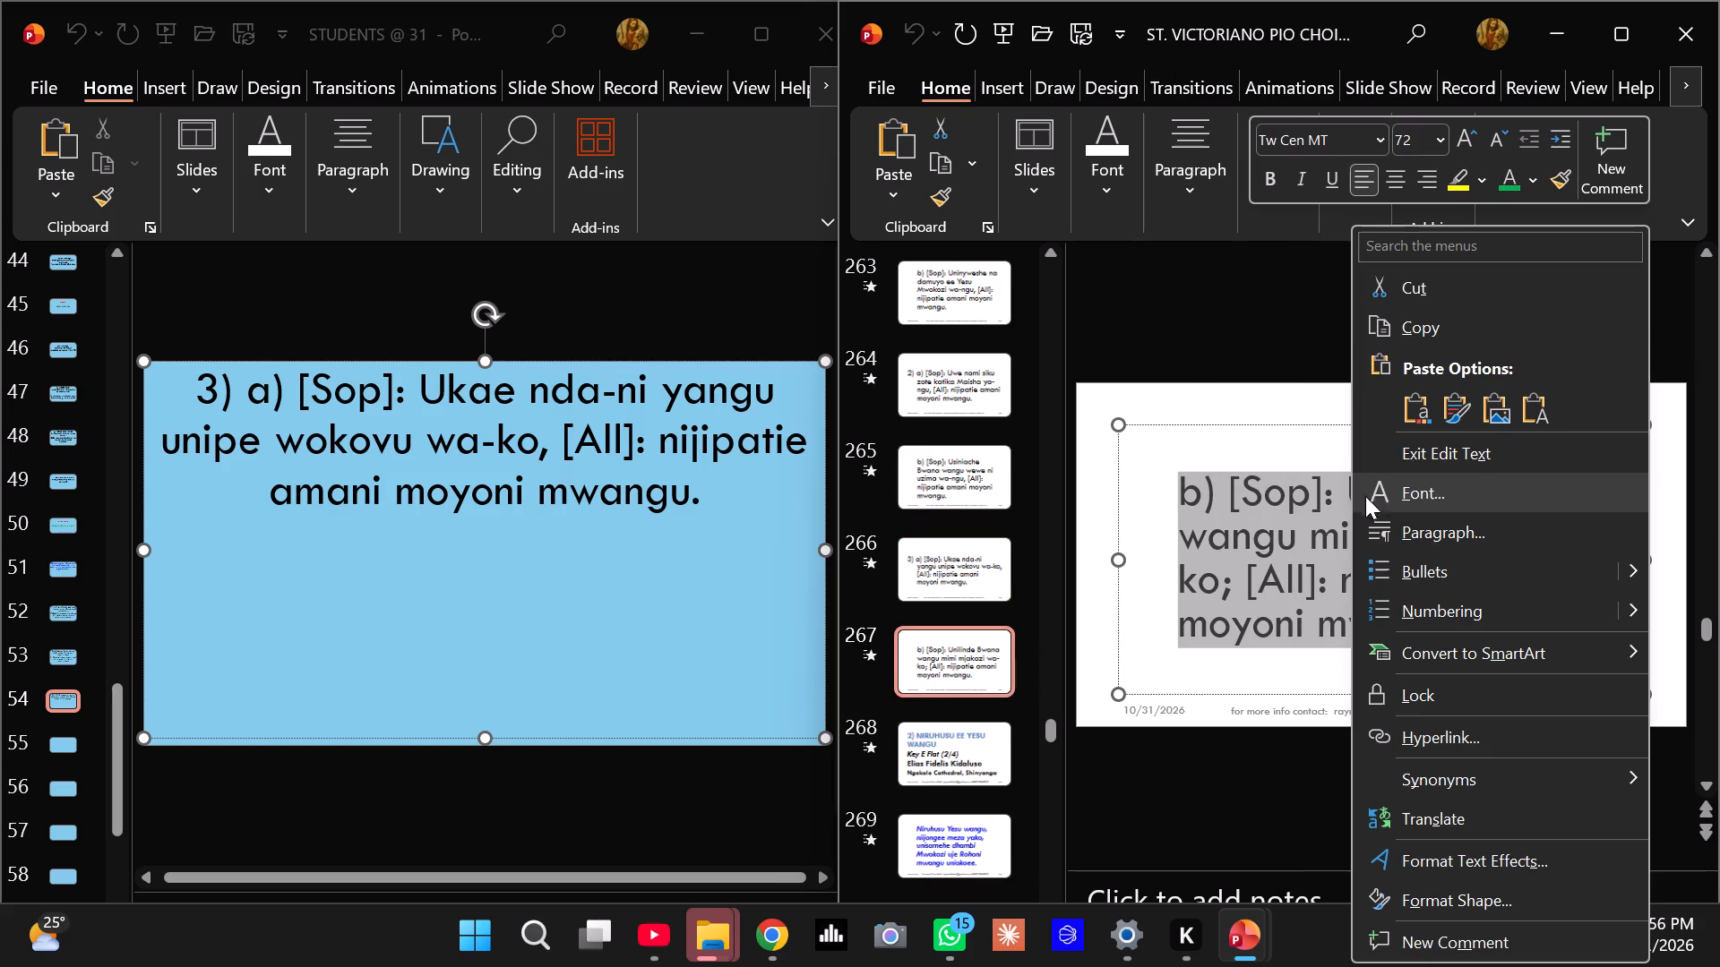
left_click(1434, 338)
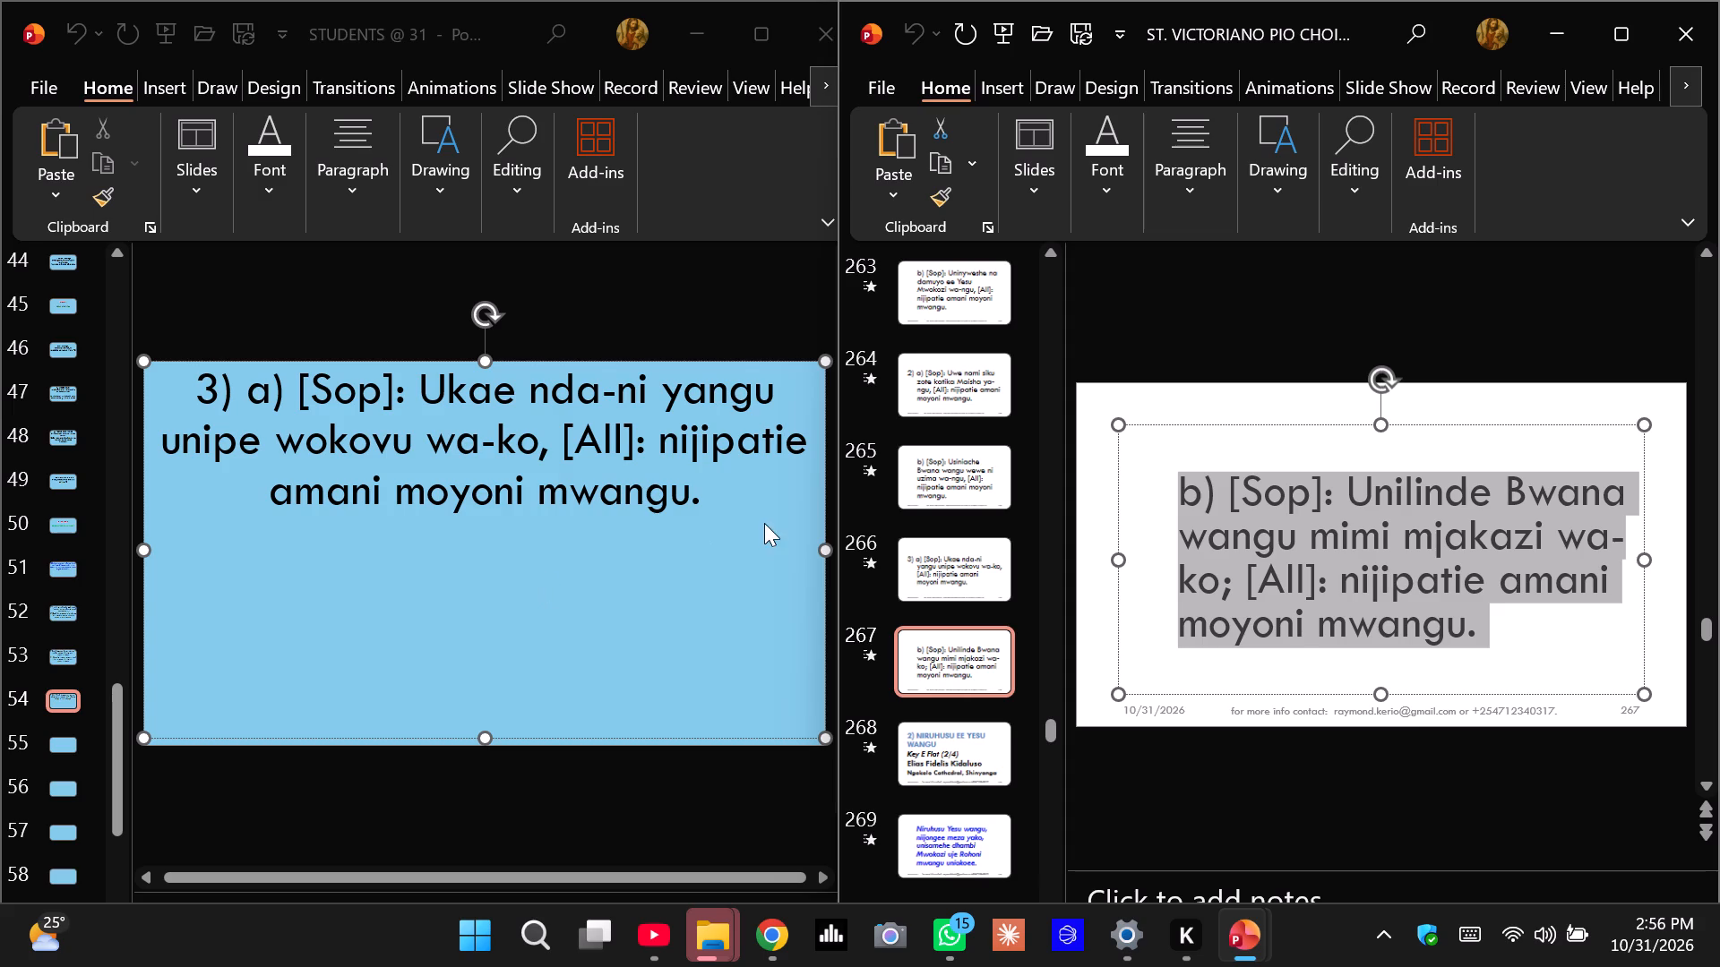
left_click(763, 508)
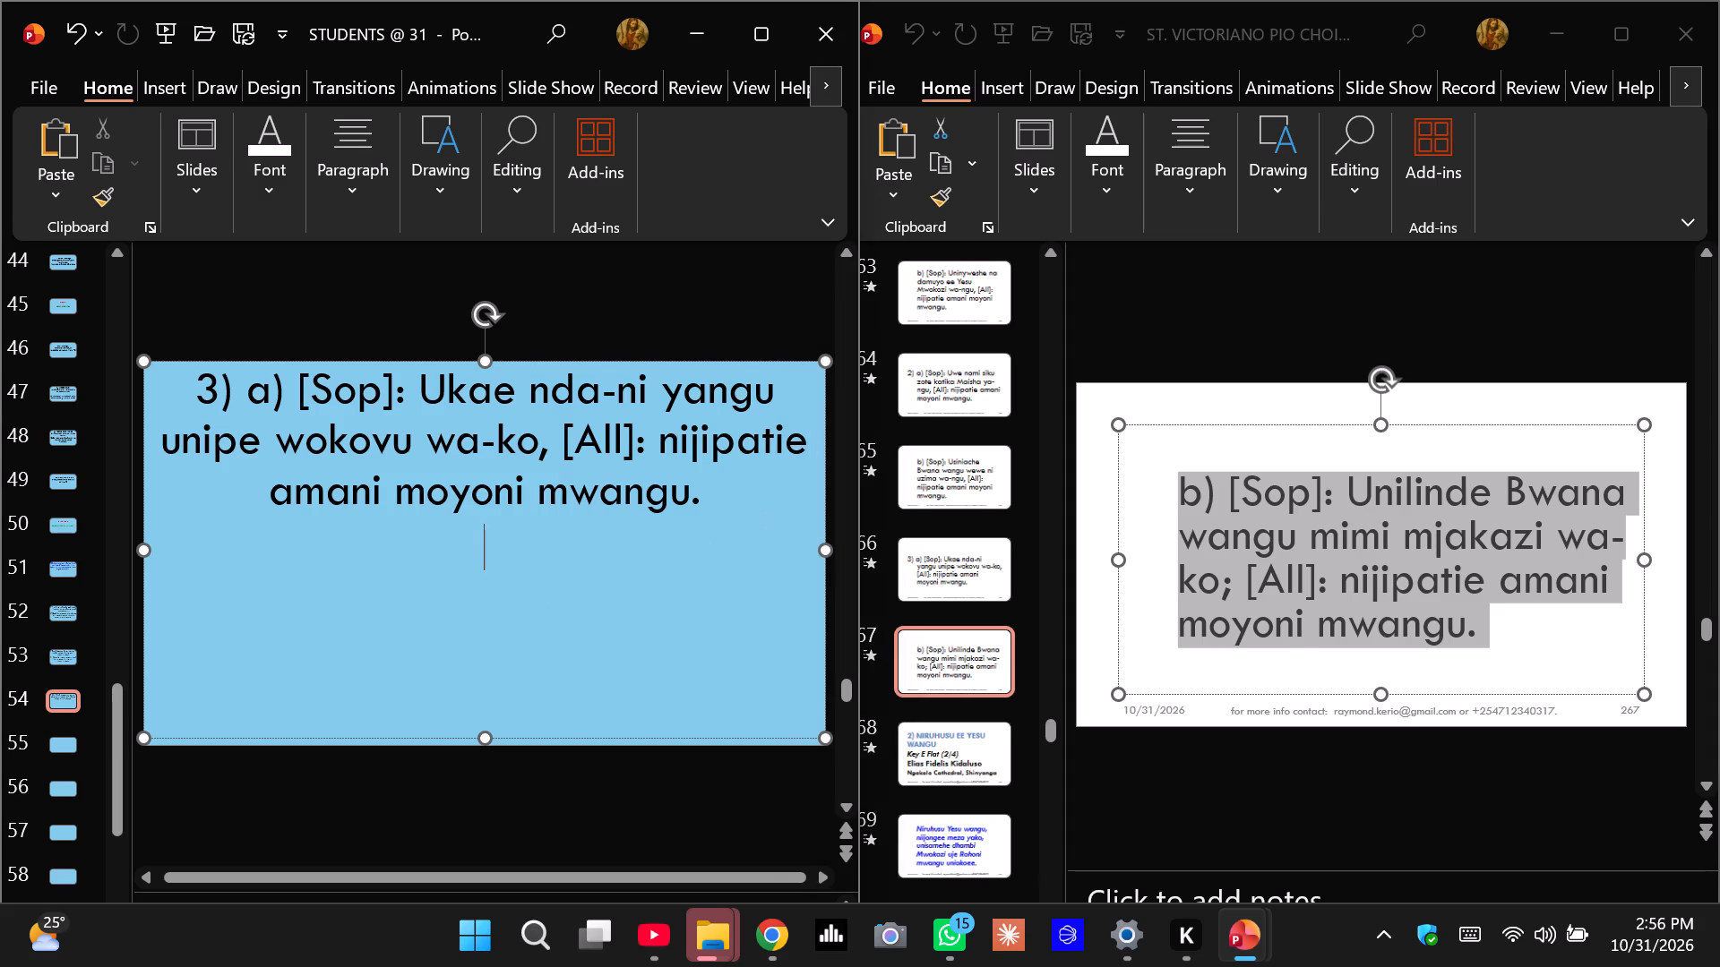
key("ctrl+v")
key("ctrl+space")
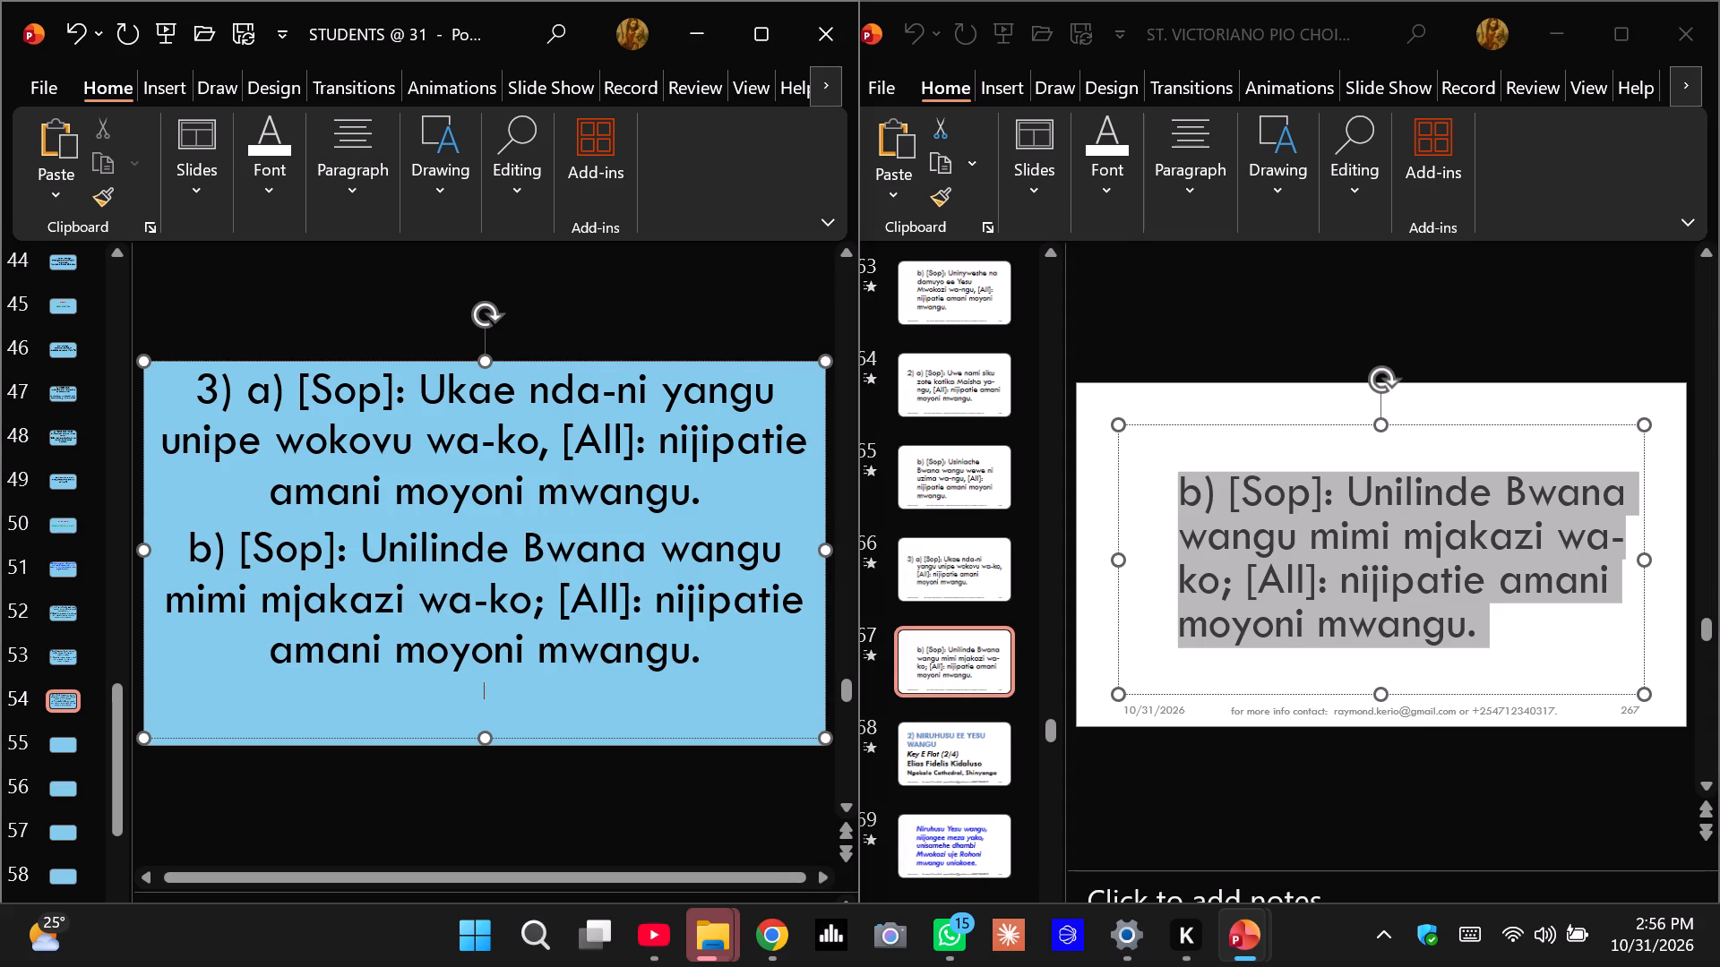
Delete the "[Sop]:" voice-part marker from verse 3) a) on slide 54, keeping one space before "Ukae".
left_click(424, 396)
key("BackSpace")
key("BackSpace")
key("BackSpace")
key("BackSpace")
key("BackSpace")
key("BackSpace")
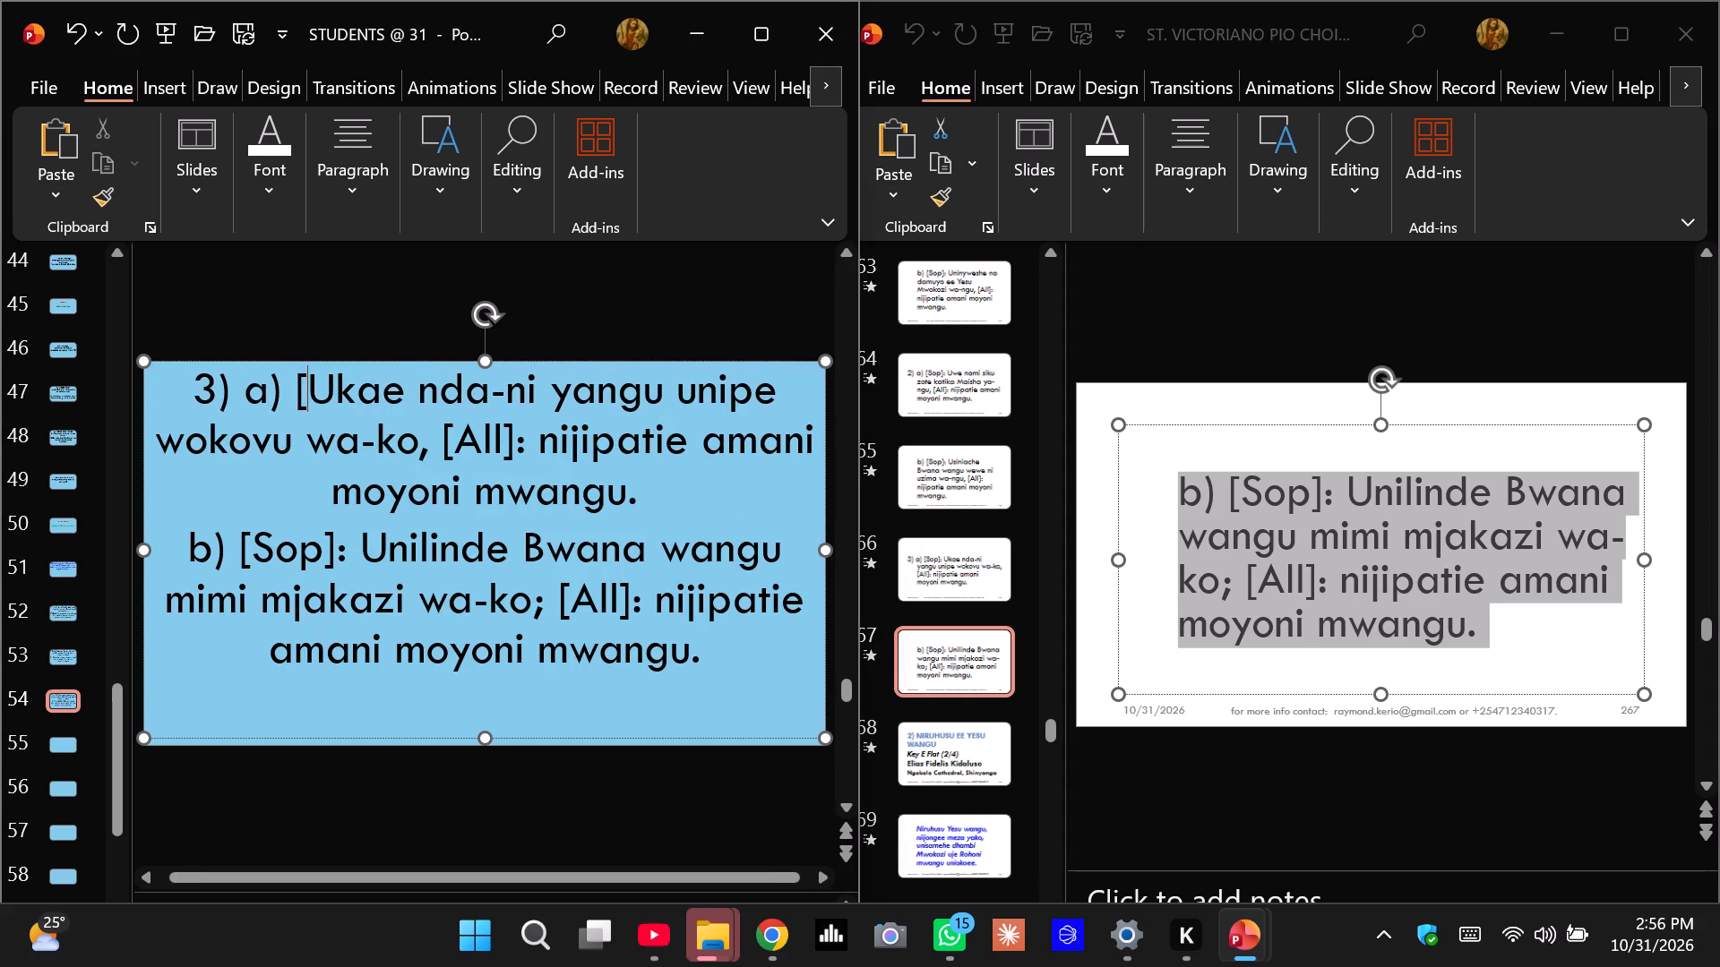
key("BackSpace")
key("BackSpace")
key("space")
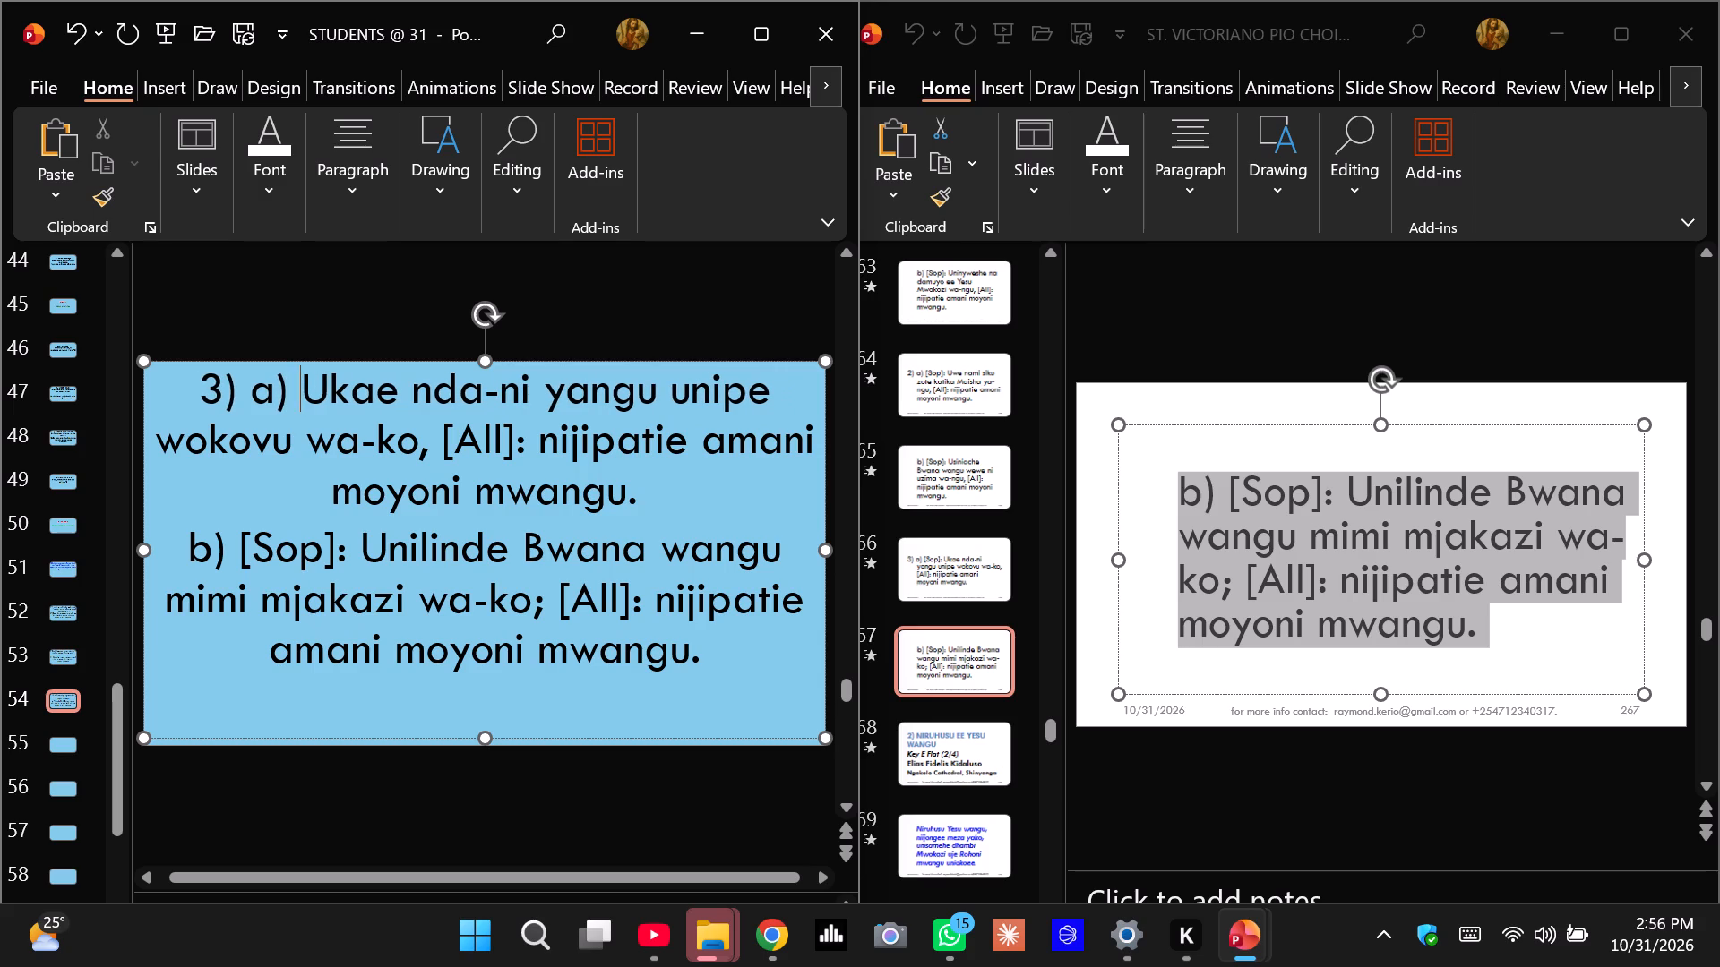
Correct "nda-ni" to "ndani" in verse 3) a) on slide 54.
left_click(507, 409)
key("BackSpace")
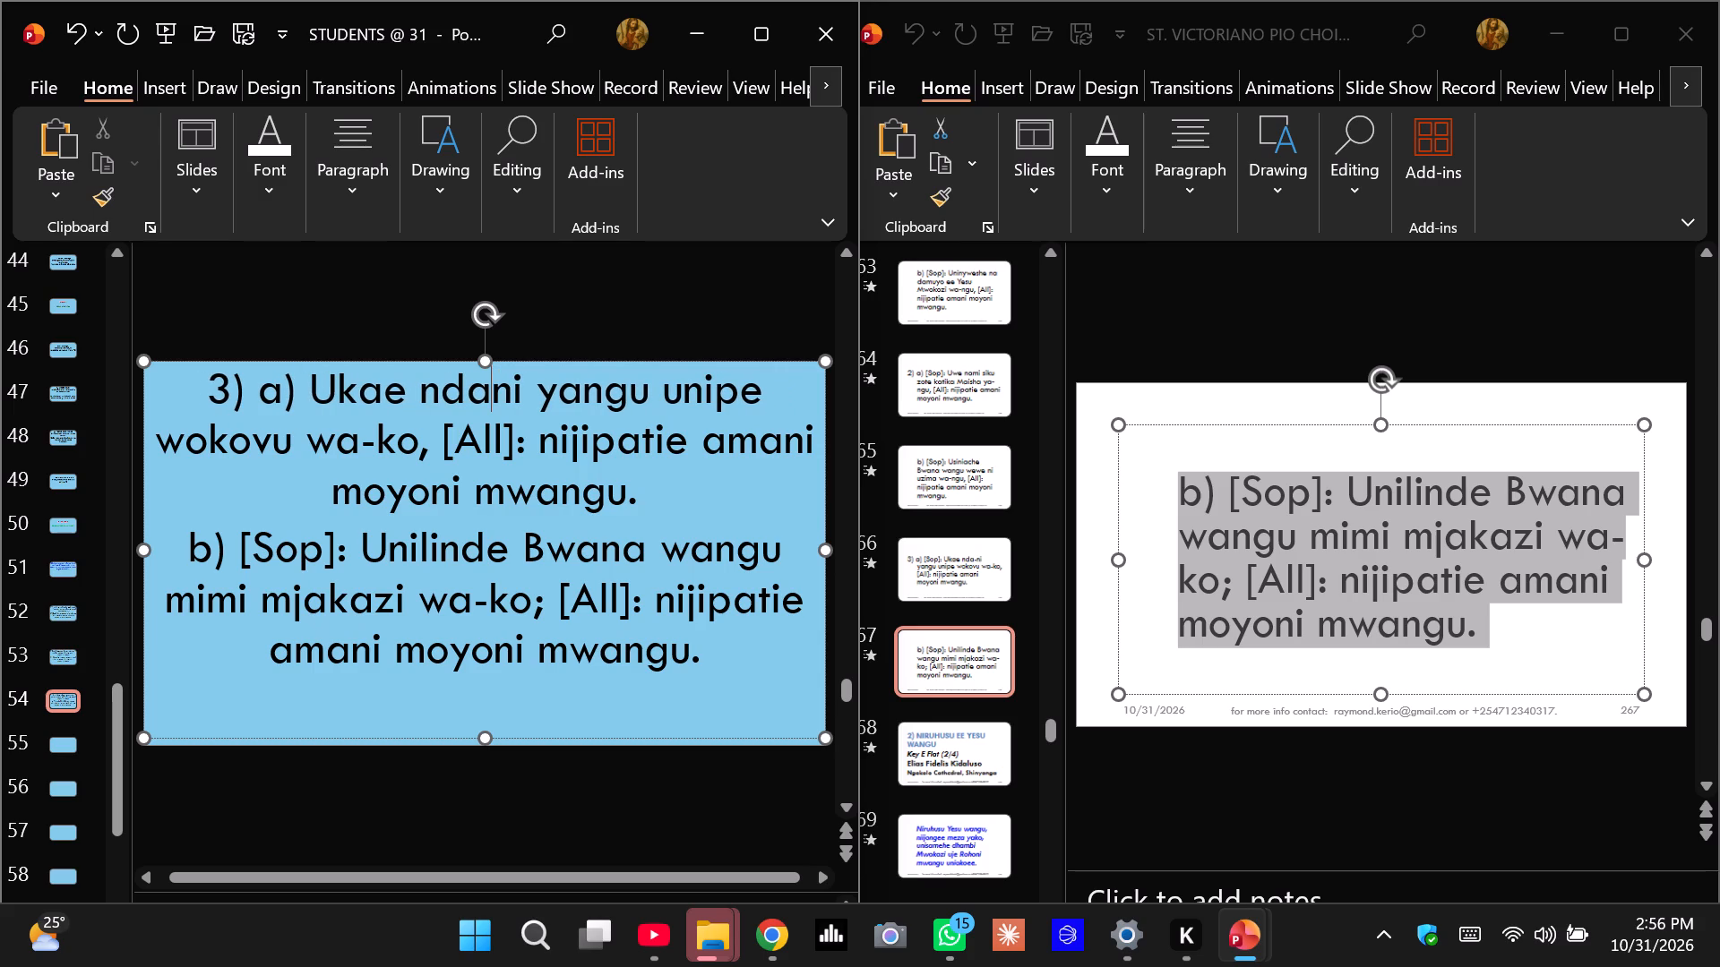
Delete the "[All]:" voice-part marker from verse 3) a) on slide 54, keeping one space before "nijipatie".
left_click(538, 449)
key("BackSpace")
key("BackSpace")
key("BackSpace")
key("BackSpace")
key("BackSpace")
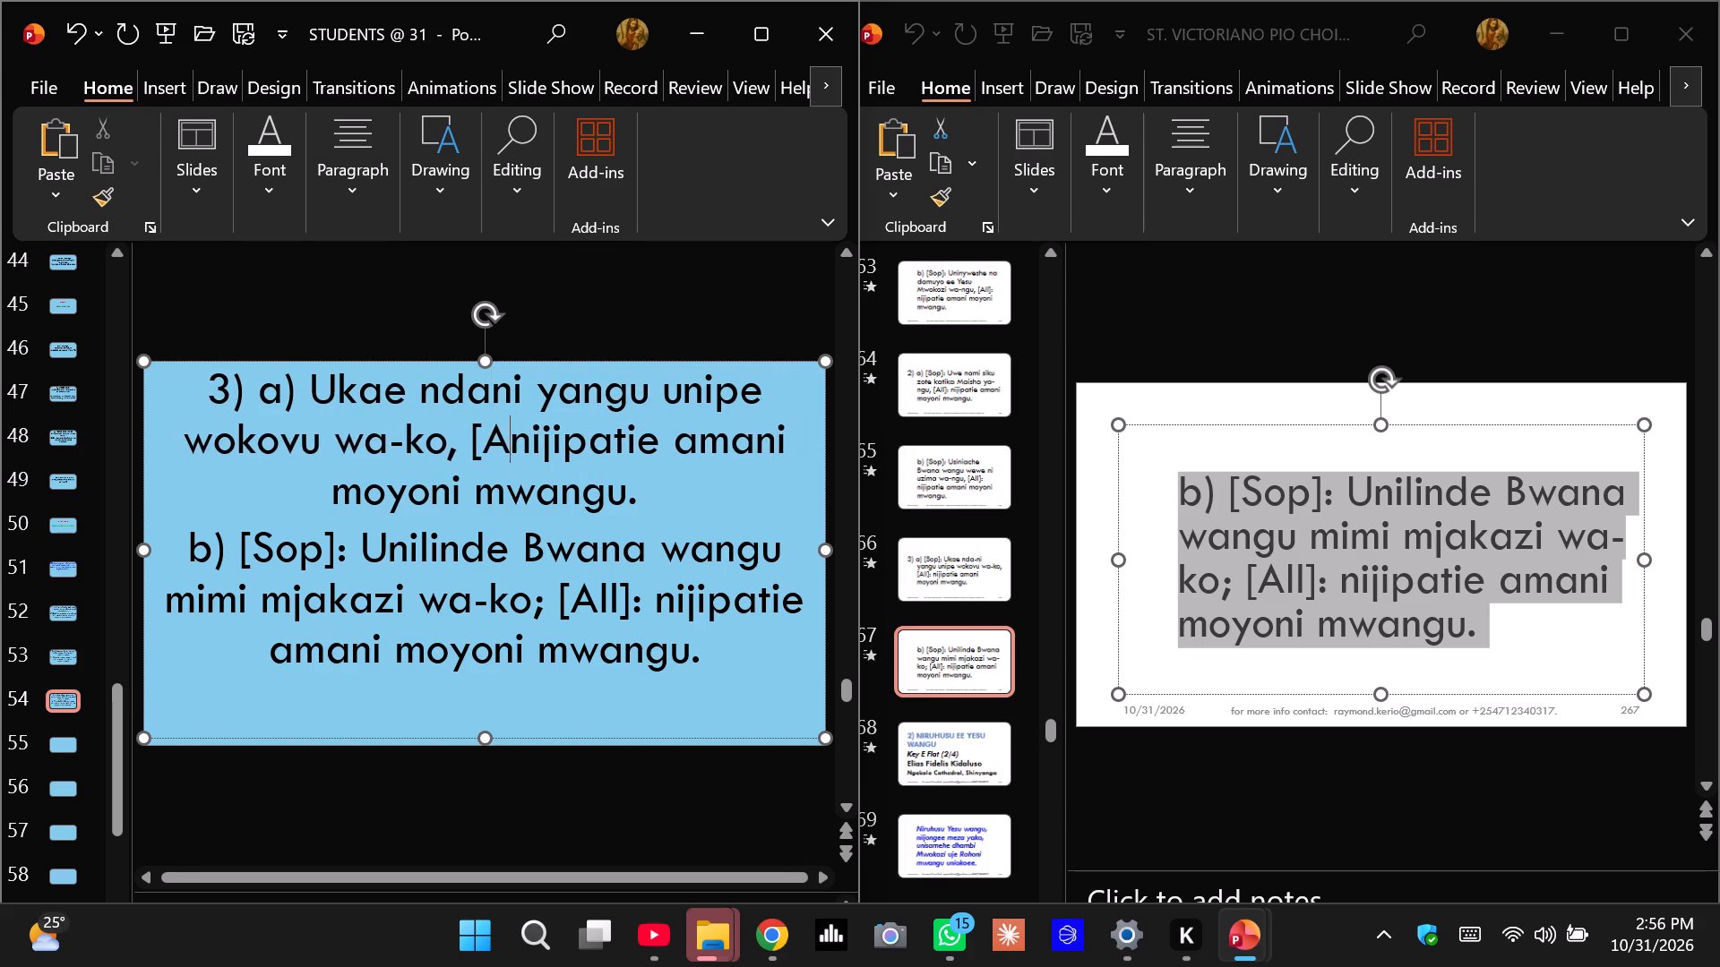
key("BackSpace")
key("BackSpace")
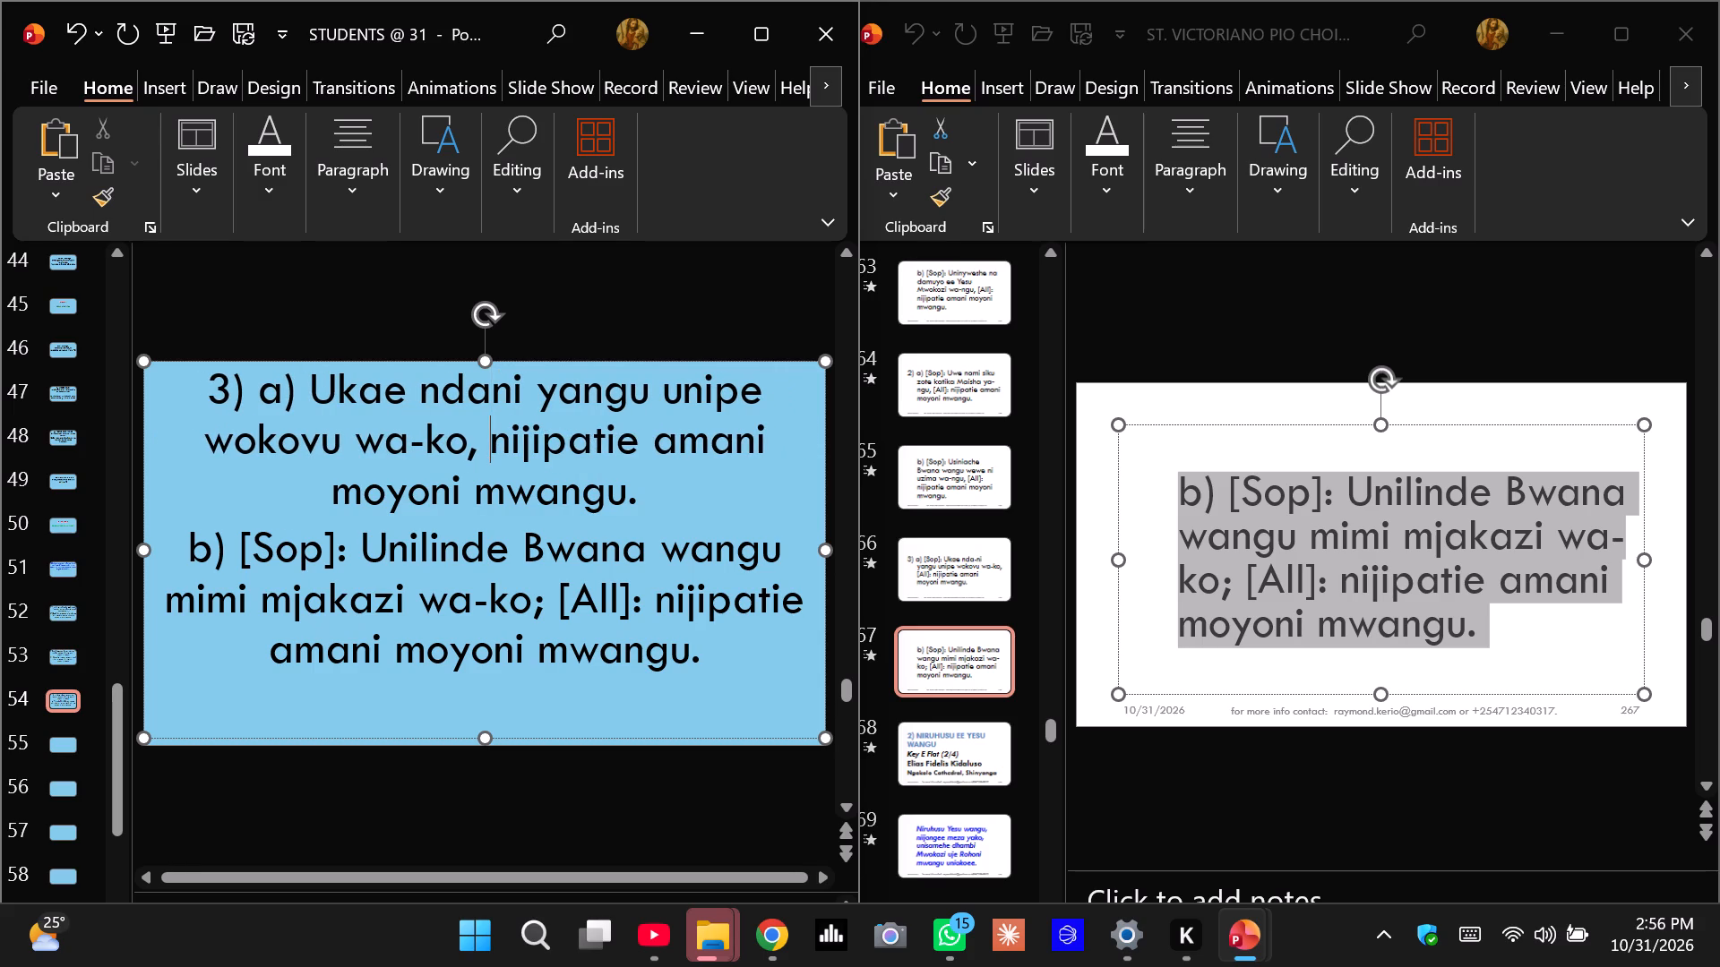
Delete the "[Sop]:" voice-part marker from verse b) on slide 54, keeping one space before "Unilinde".
left_click(349, 561)
key("BackSpace")
key("BackSpace")
key("BackSpace")
key("BackSpace")
key("BackSpace")
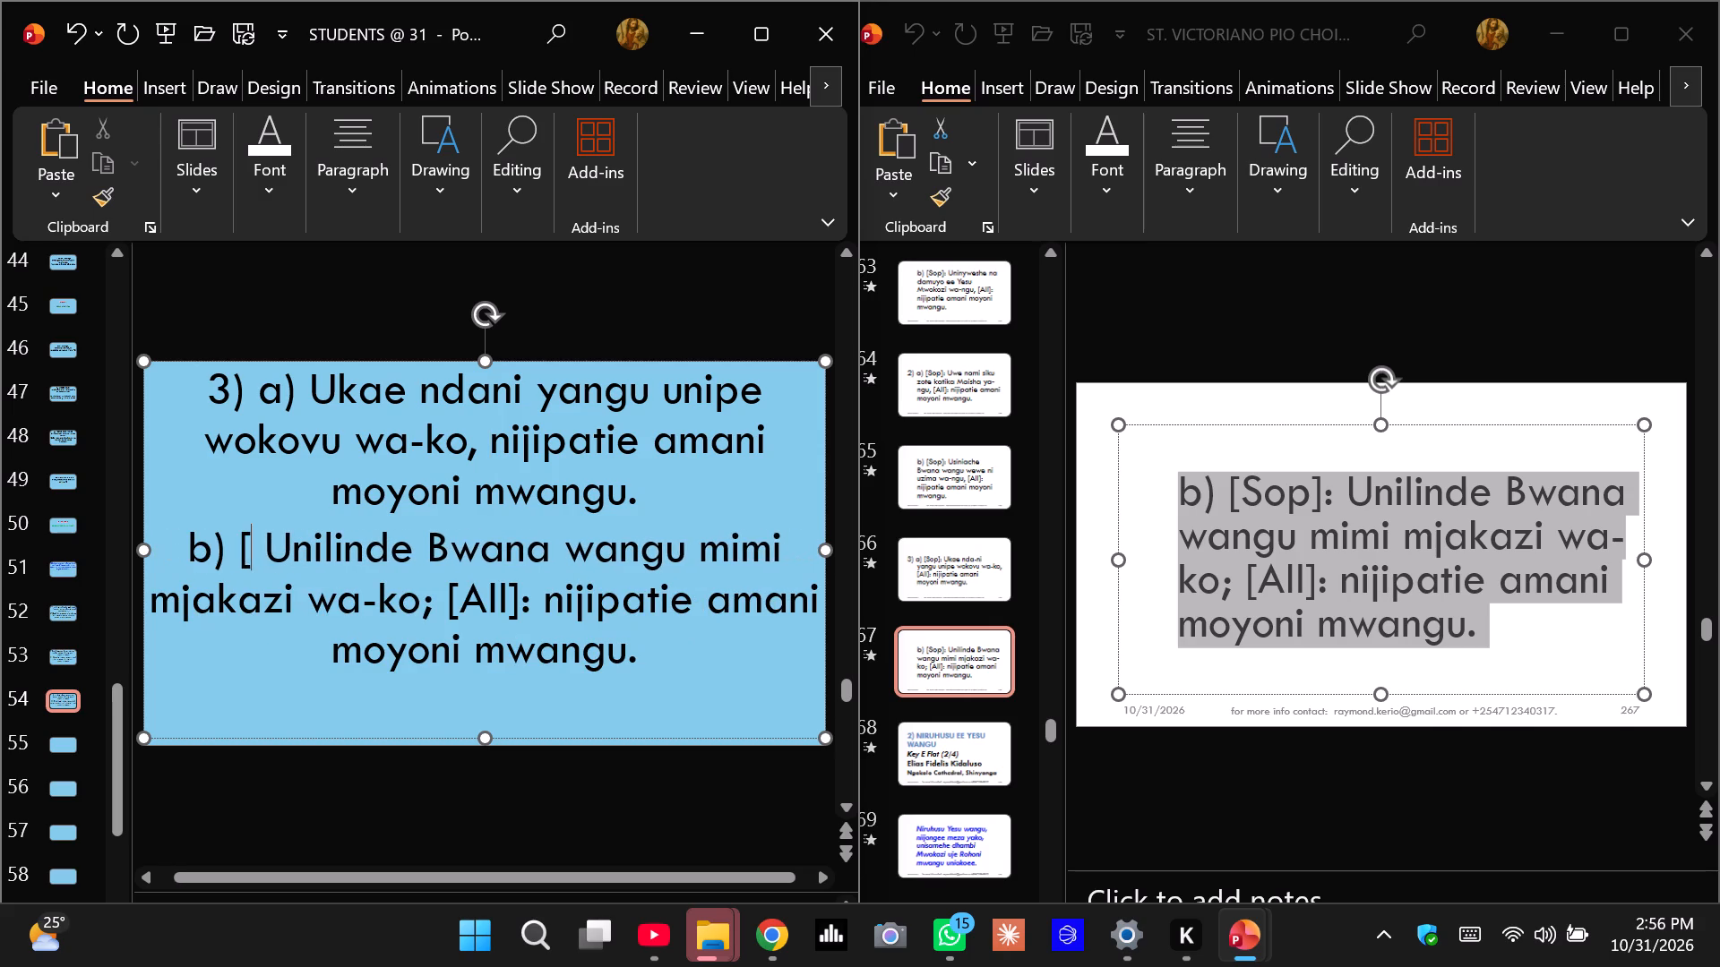
key("BackSpace")
key("BackSpace")
Delete the "[All]:" voice-part marker from verse b) on slide 54, keeping one space before "nijipatie".
left_click(532, 610)
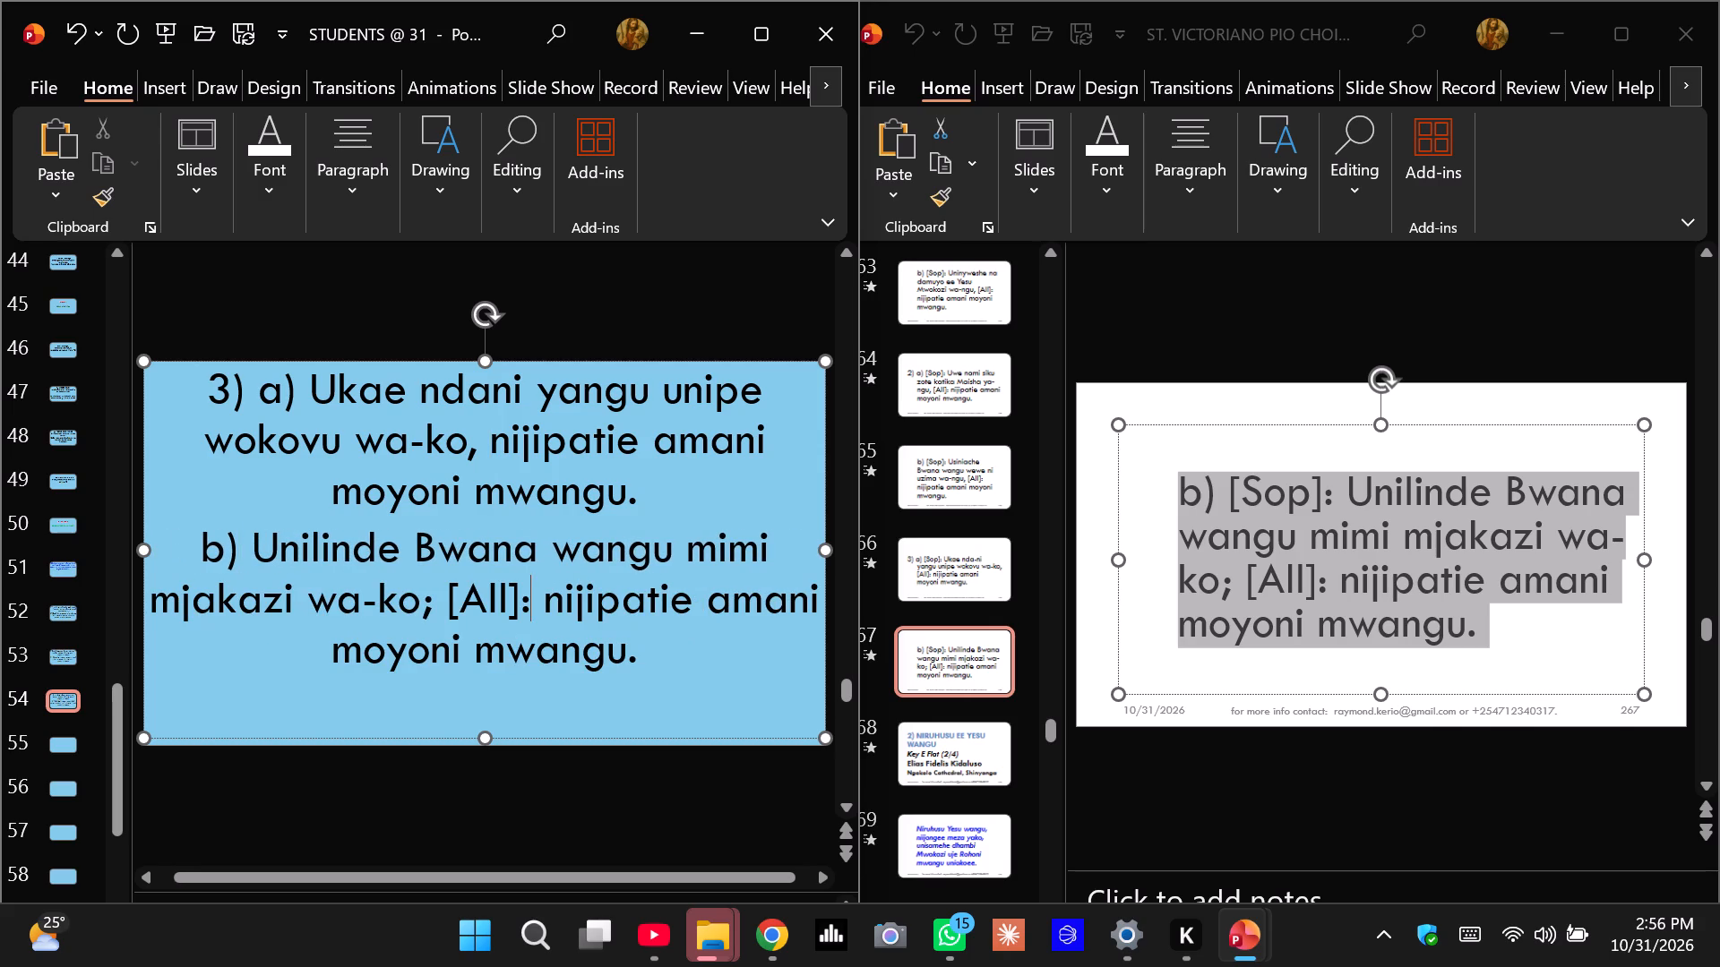
key("BackSpace")
key("BackSpace")
key("BackSpace")
key("BackSpace")
key("BackSpace")
key("BackSpace")
key("BackSpace")
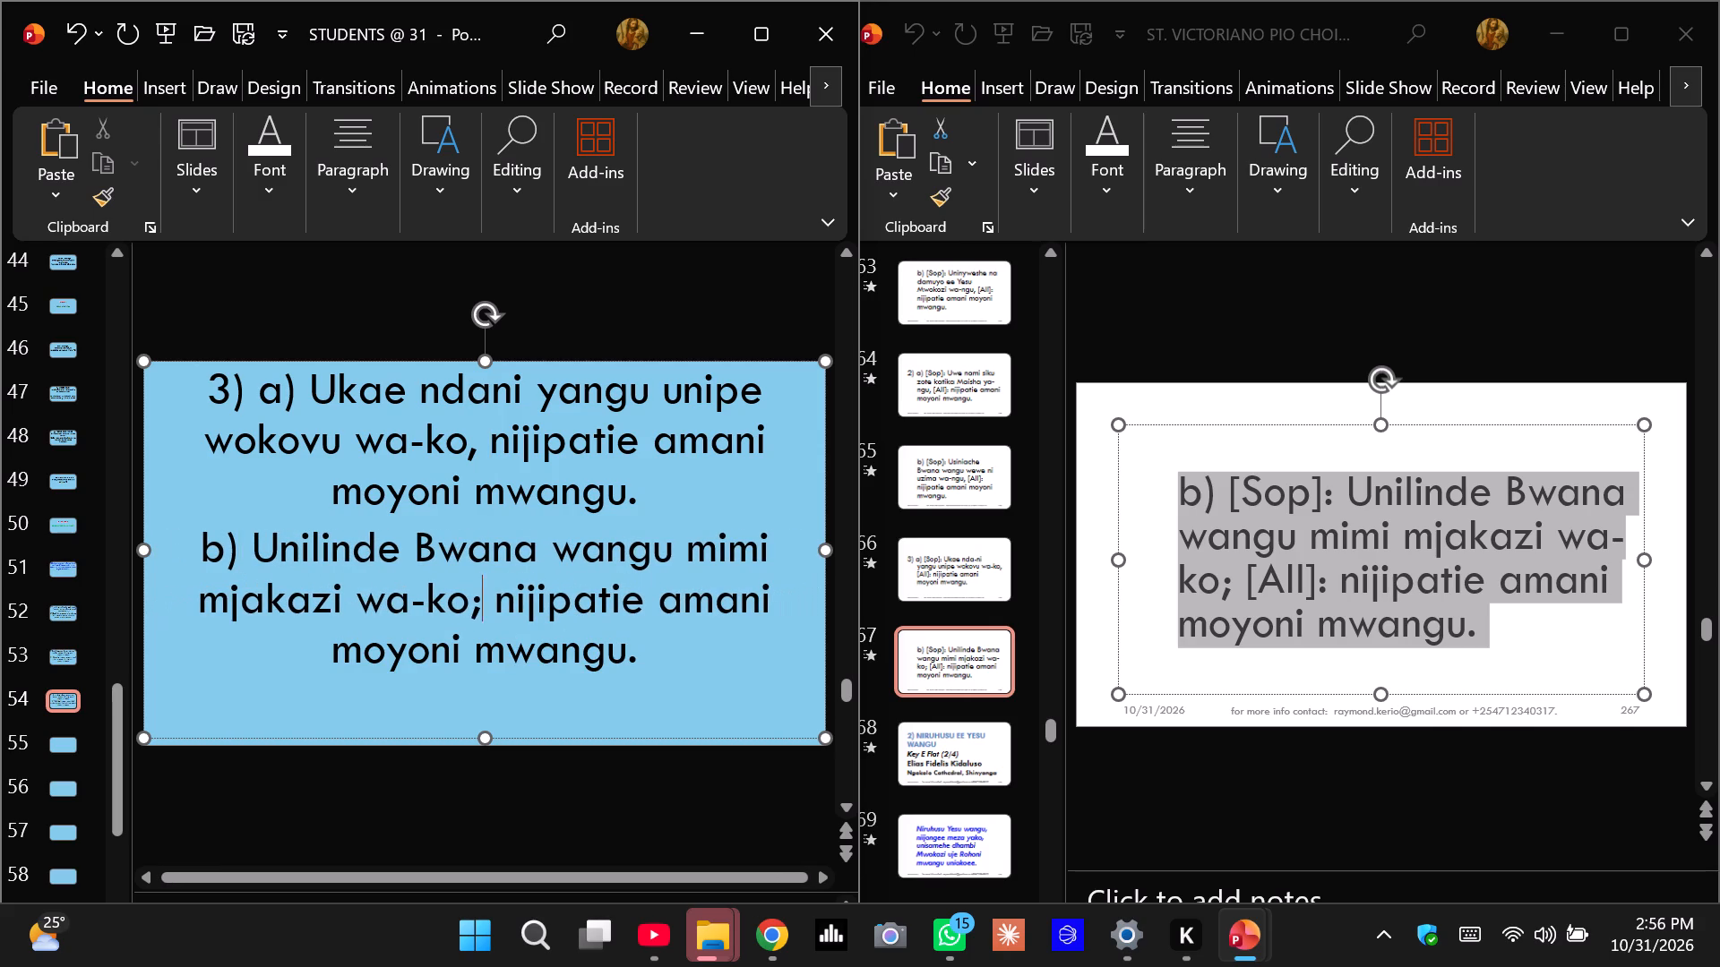
Correct "wa-ko" to "wako" in verse b) on slide 54.
left_click(429, 601)
key("BackSpace")
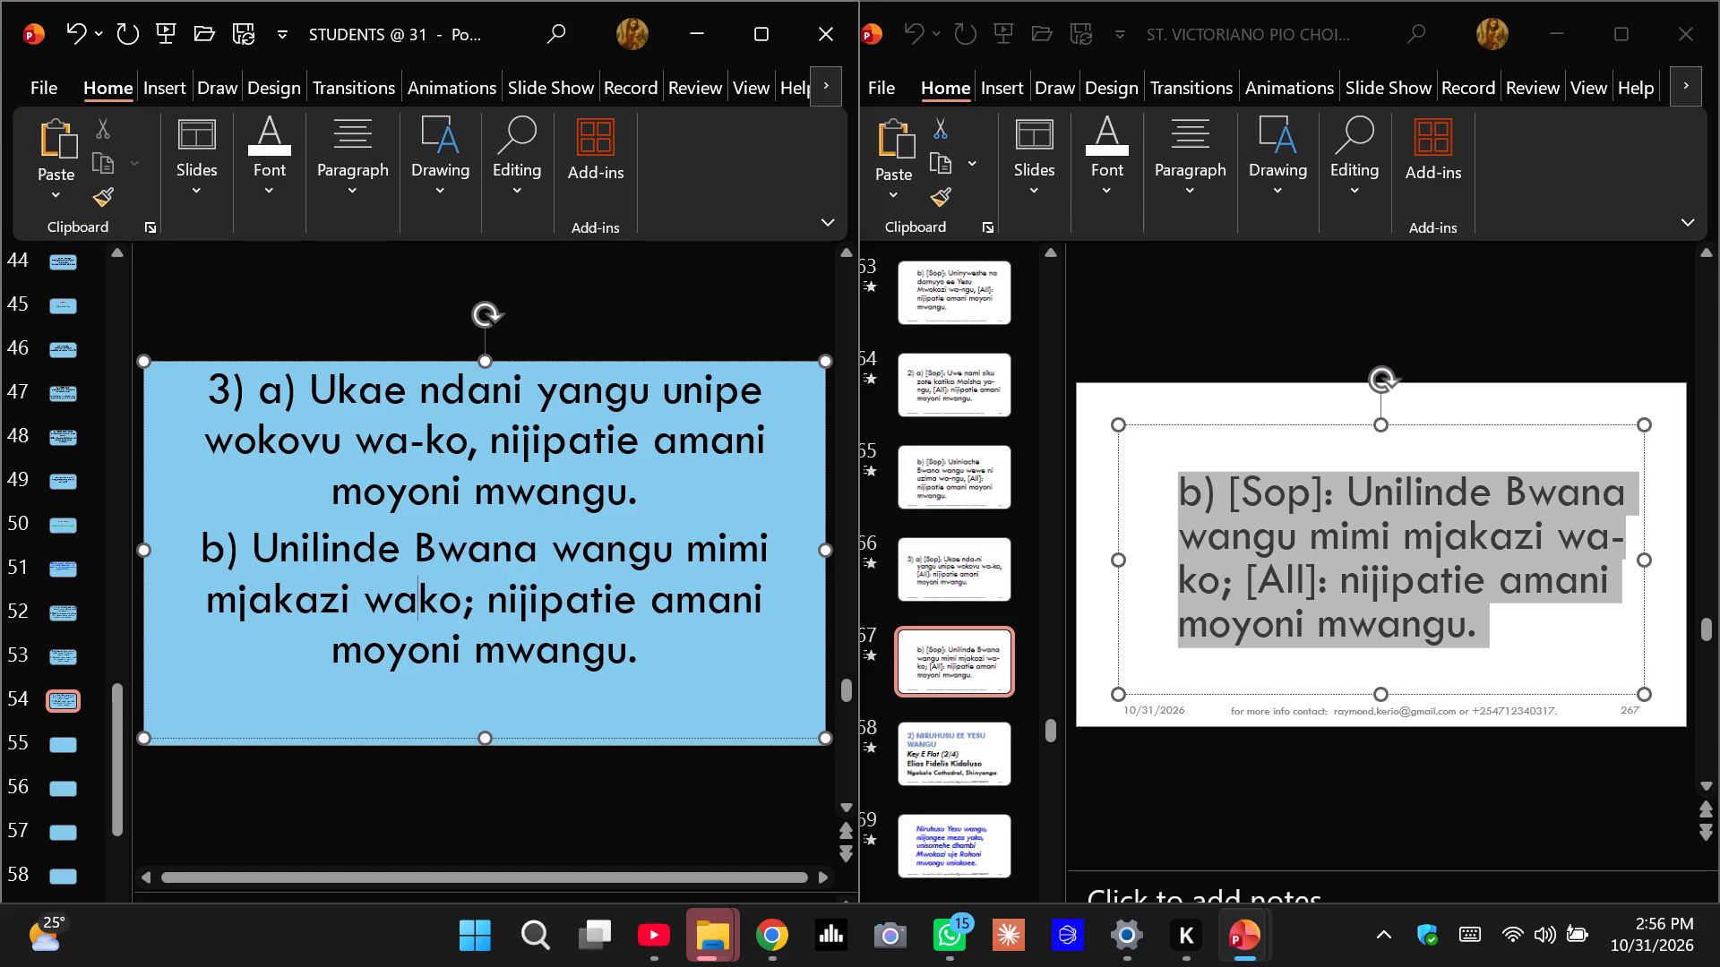
Close the choir presentation and maximize the STUDENTS @ 31 window.
scroll(359, 563, "down", 5)
scroll(359, 563, "up", 4)
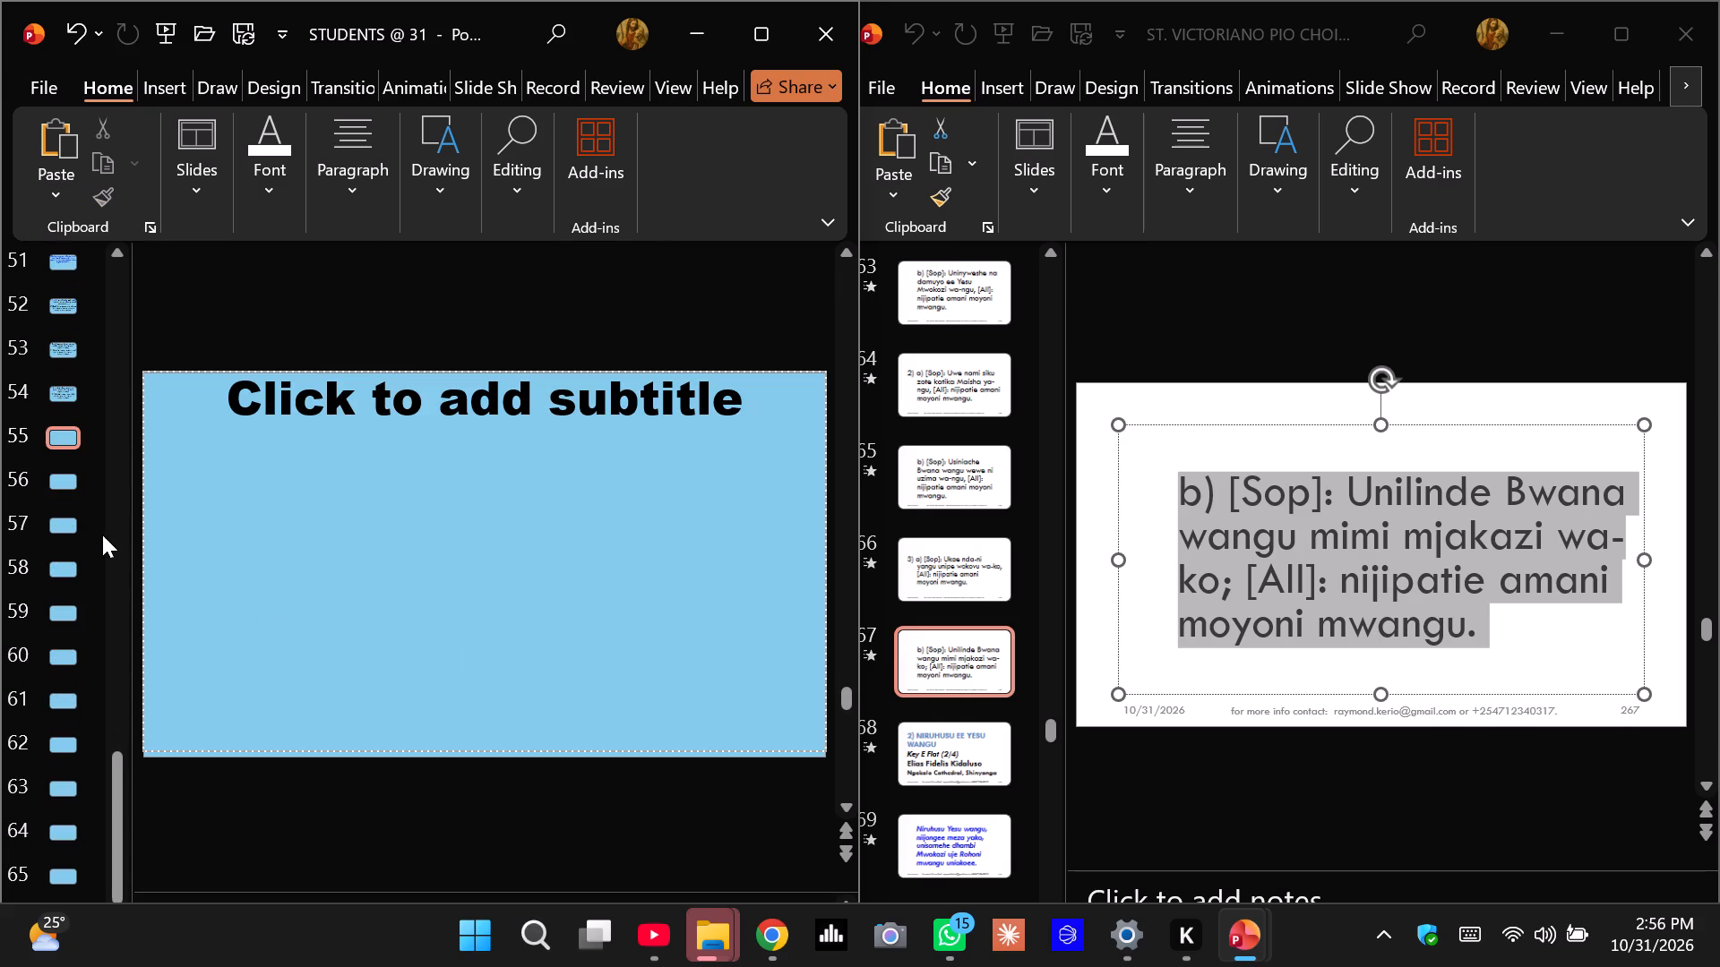
left_click(1672, 38)
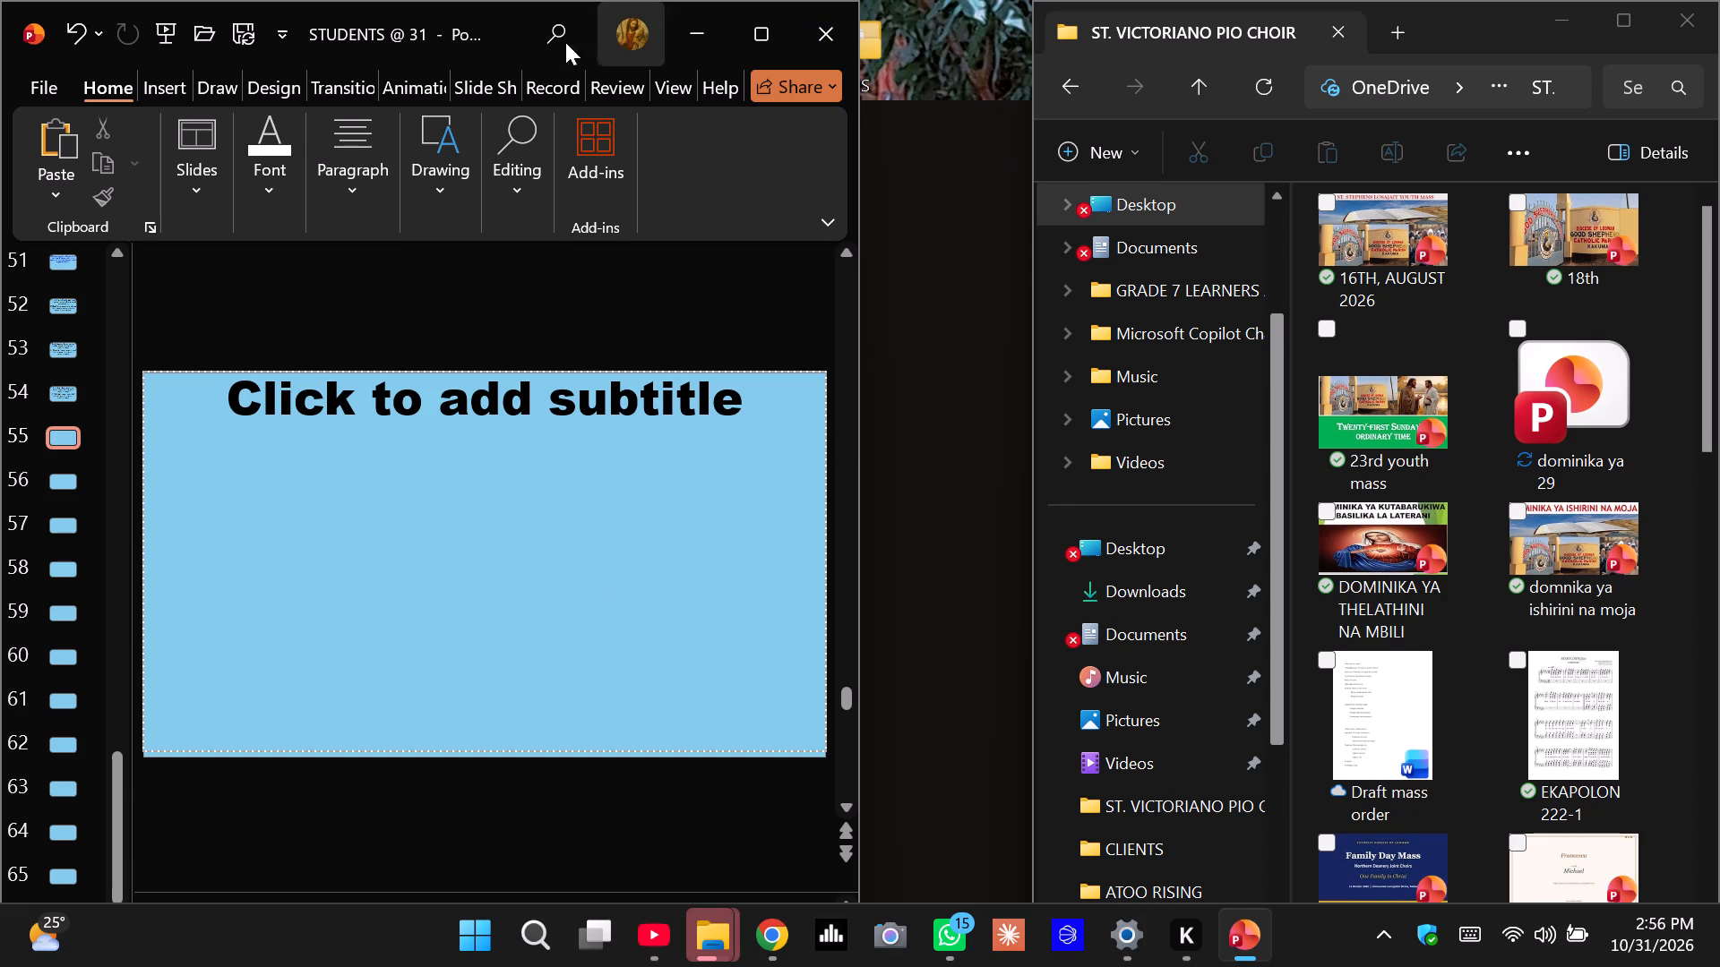
left_click_drag(509, 18, 521, 41)
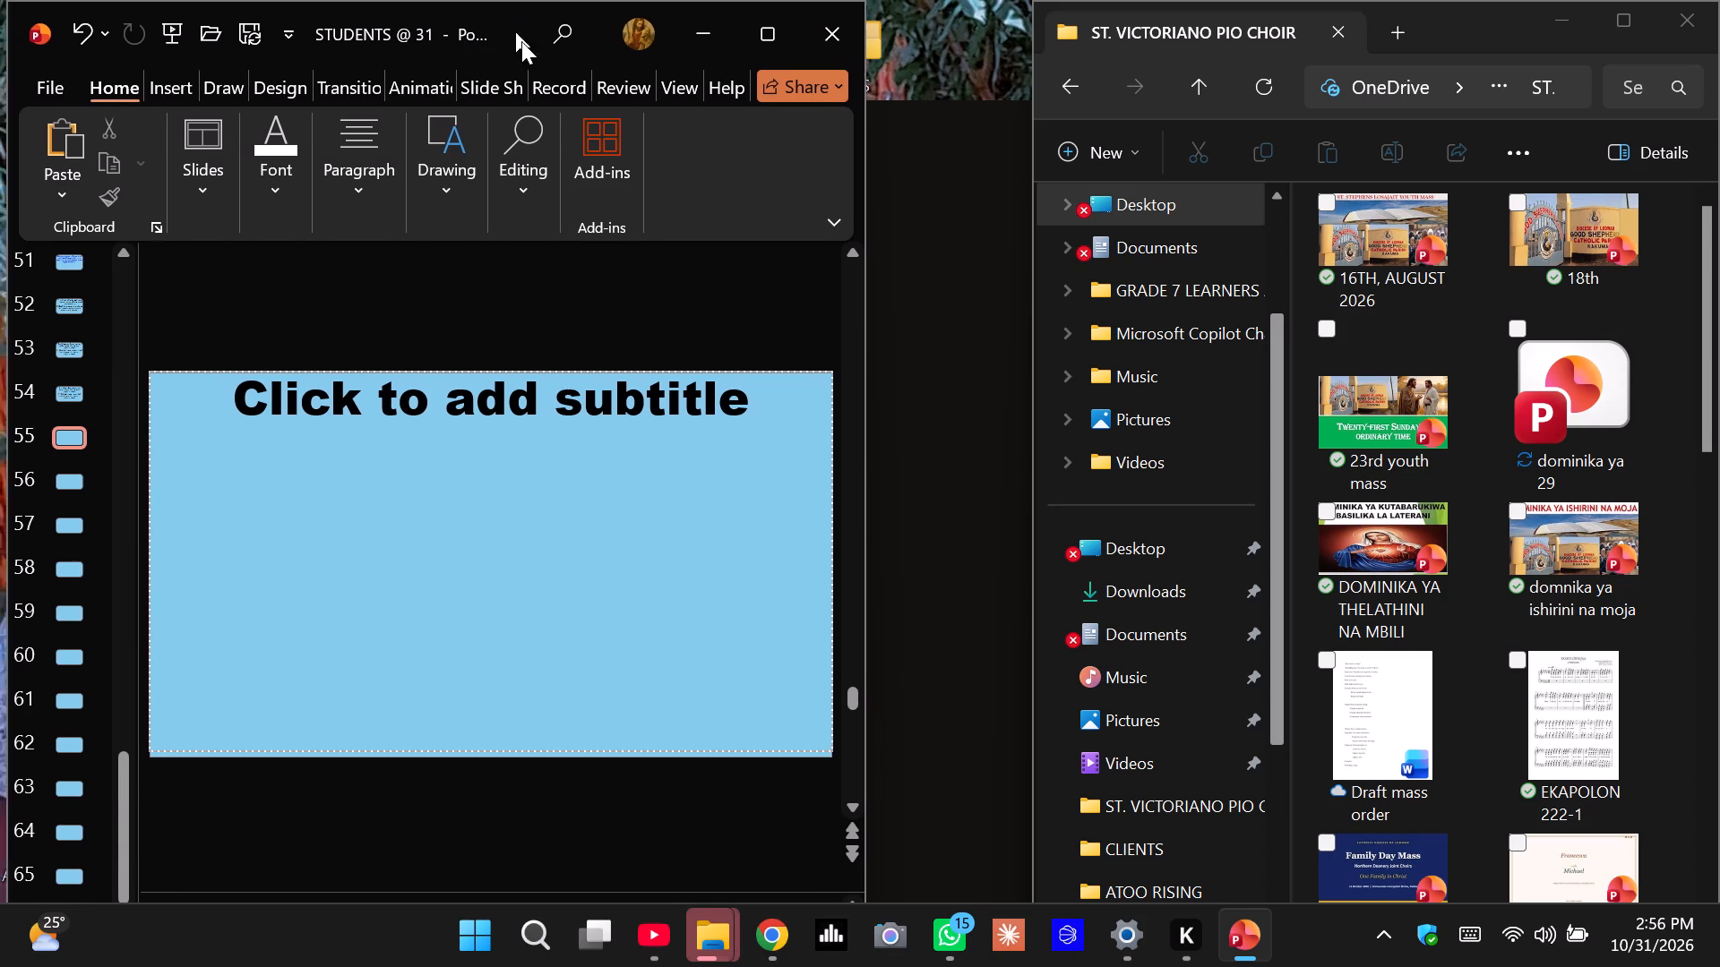
left_click_drag(521, 41, 546, 0)
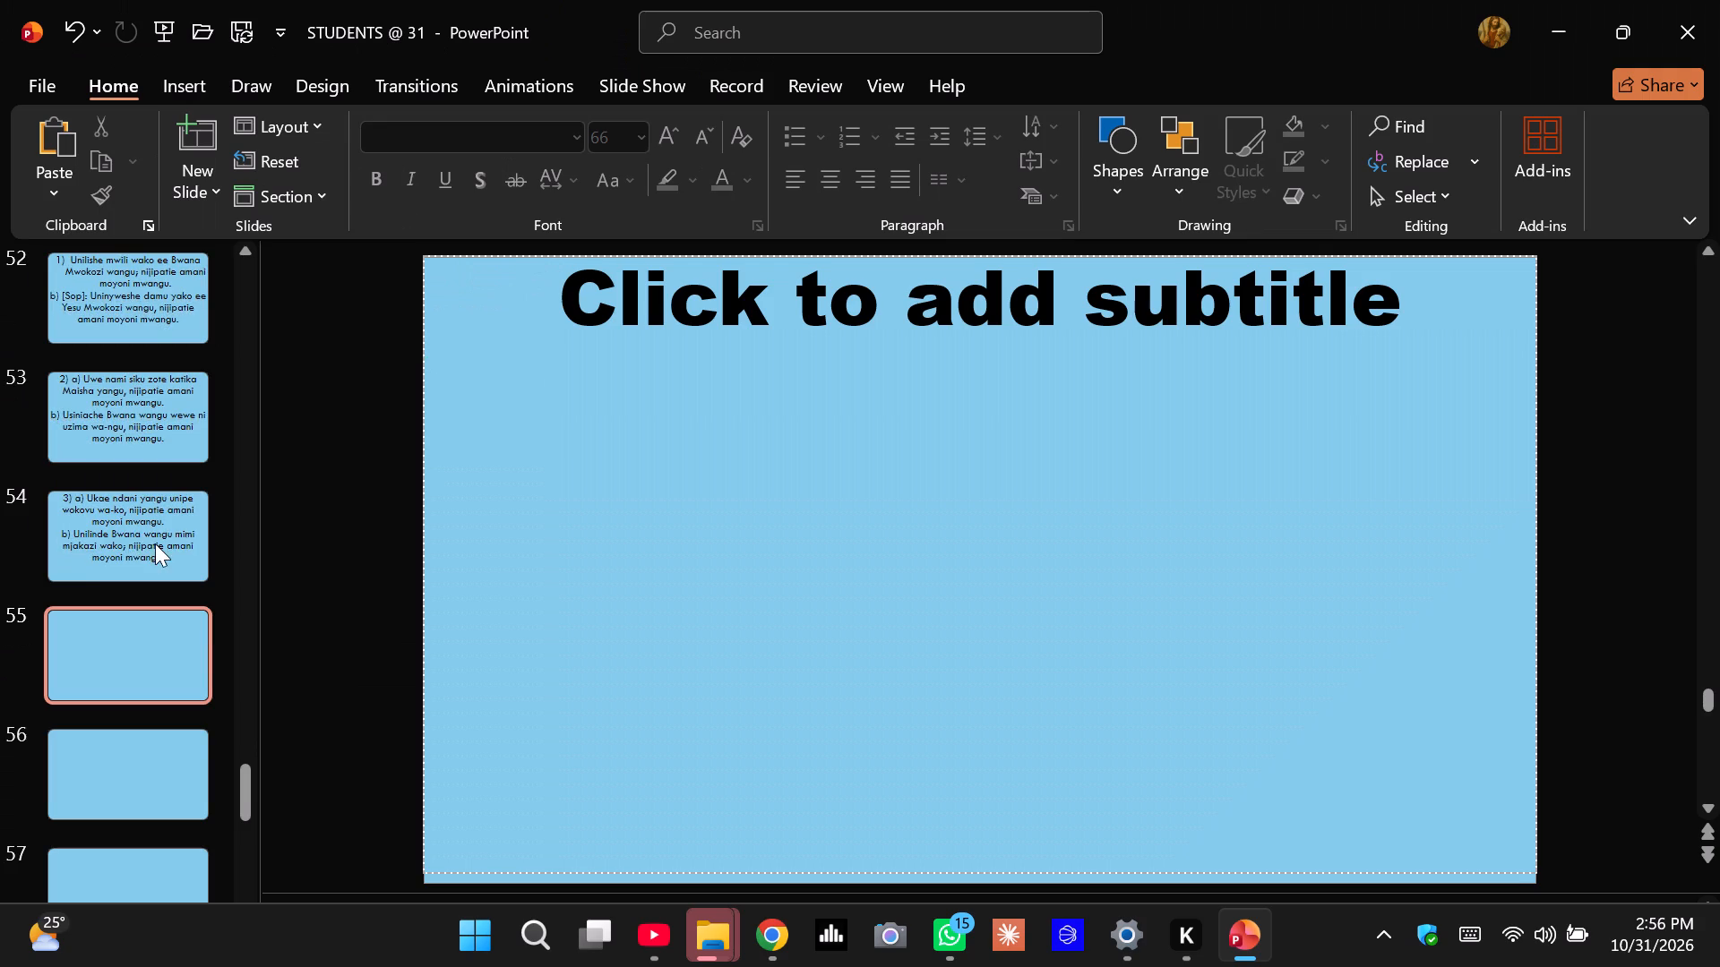
Set the font of the whole "Nitaijongea Altare ya Bwana Yesu" chorus on slide 51 to Arial Black.
scroll(155, 543, "up", 8)
left_click(145, 535)
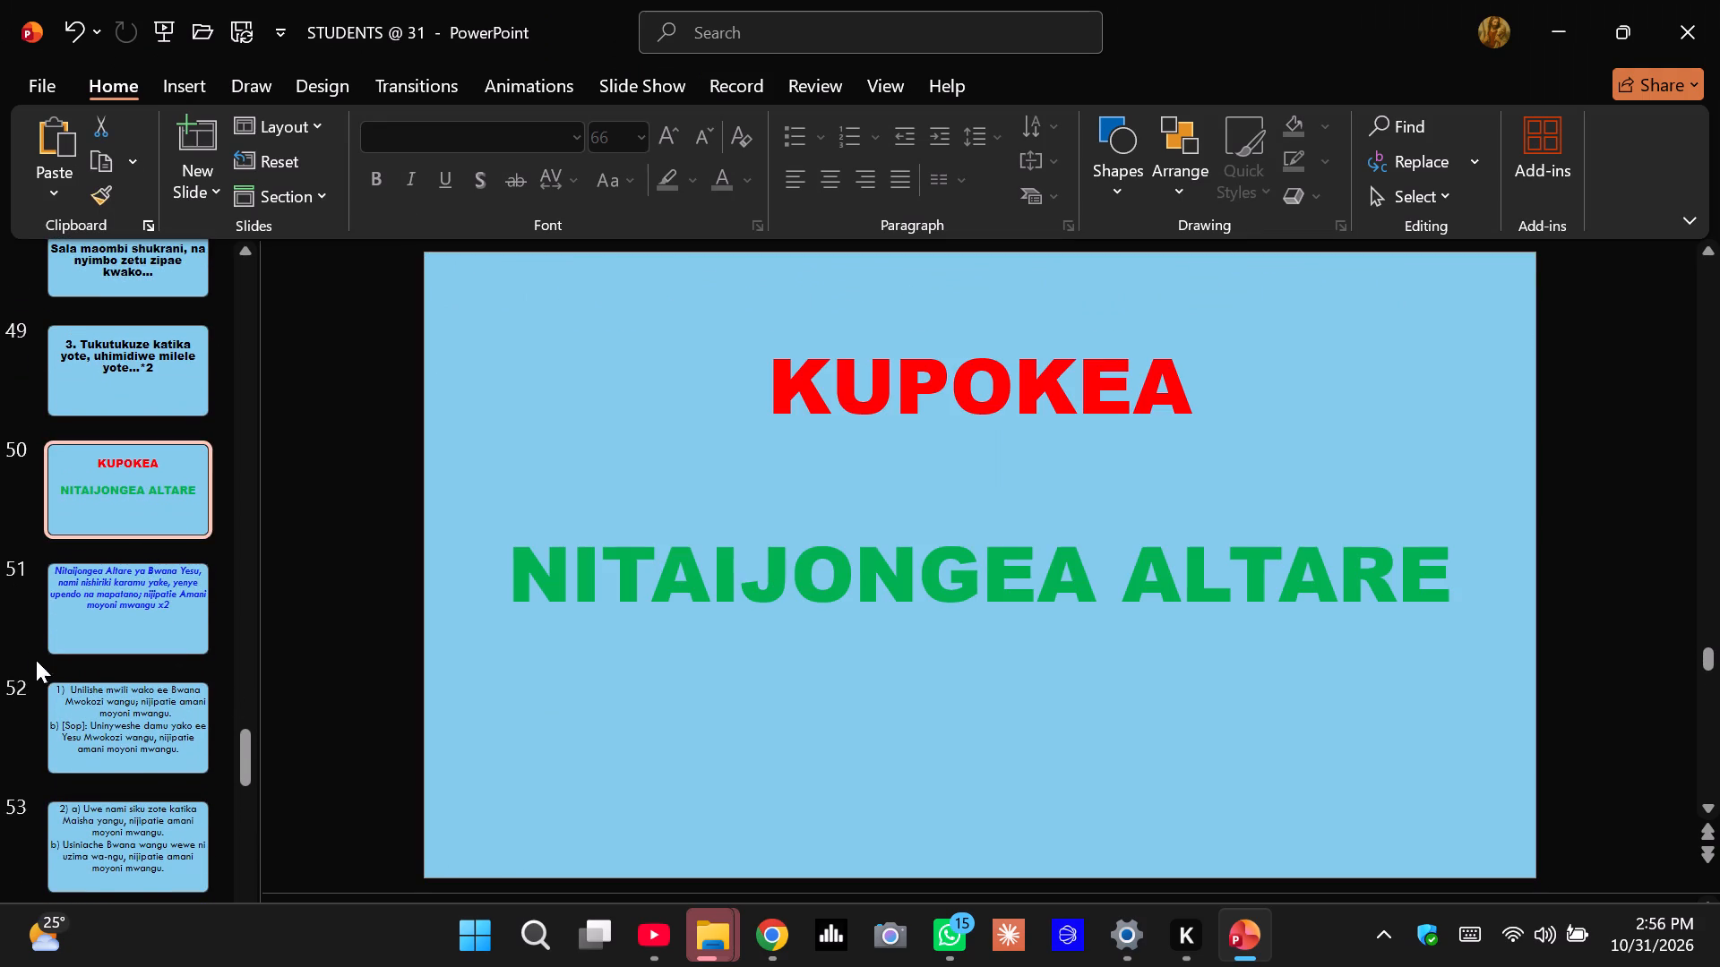
left_click(21, 626)
left_click(464, 299)
left_click_drag(464, 300, 1156, 480)
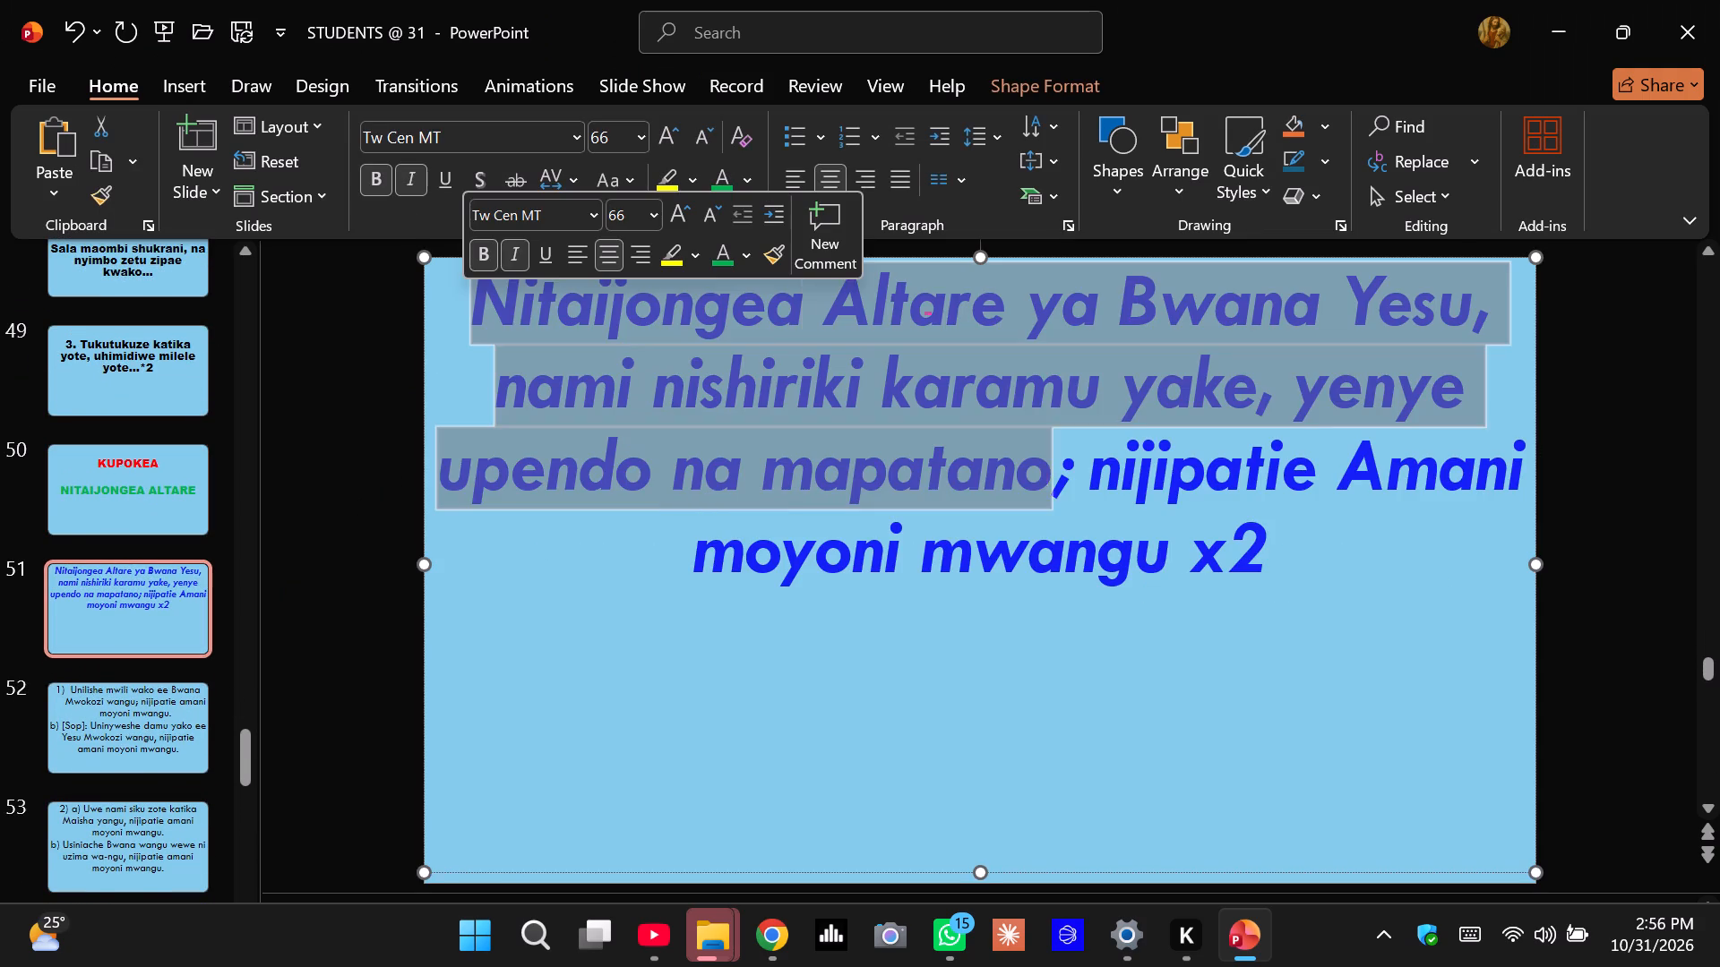
left_click_drag(1156, 480, 1491, 521)
left_click(576, 146)
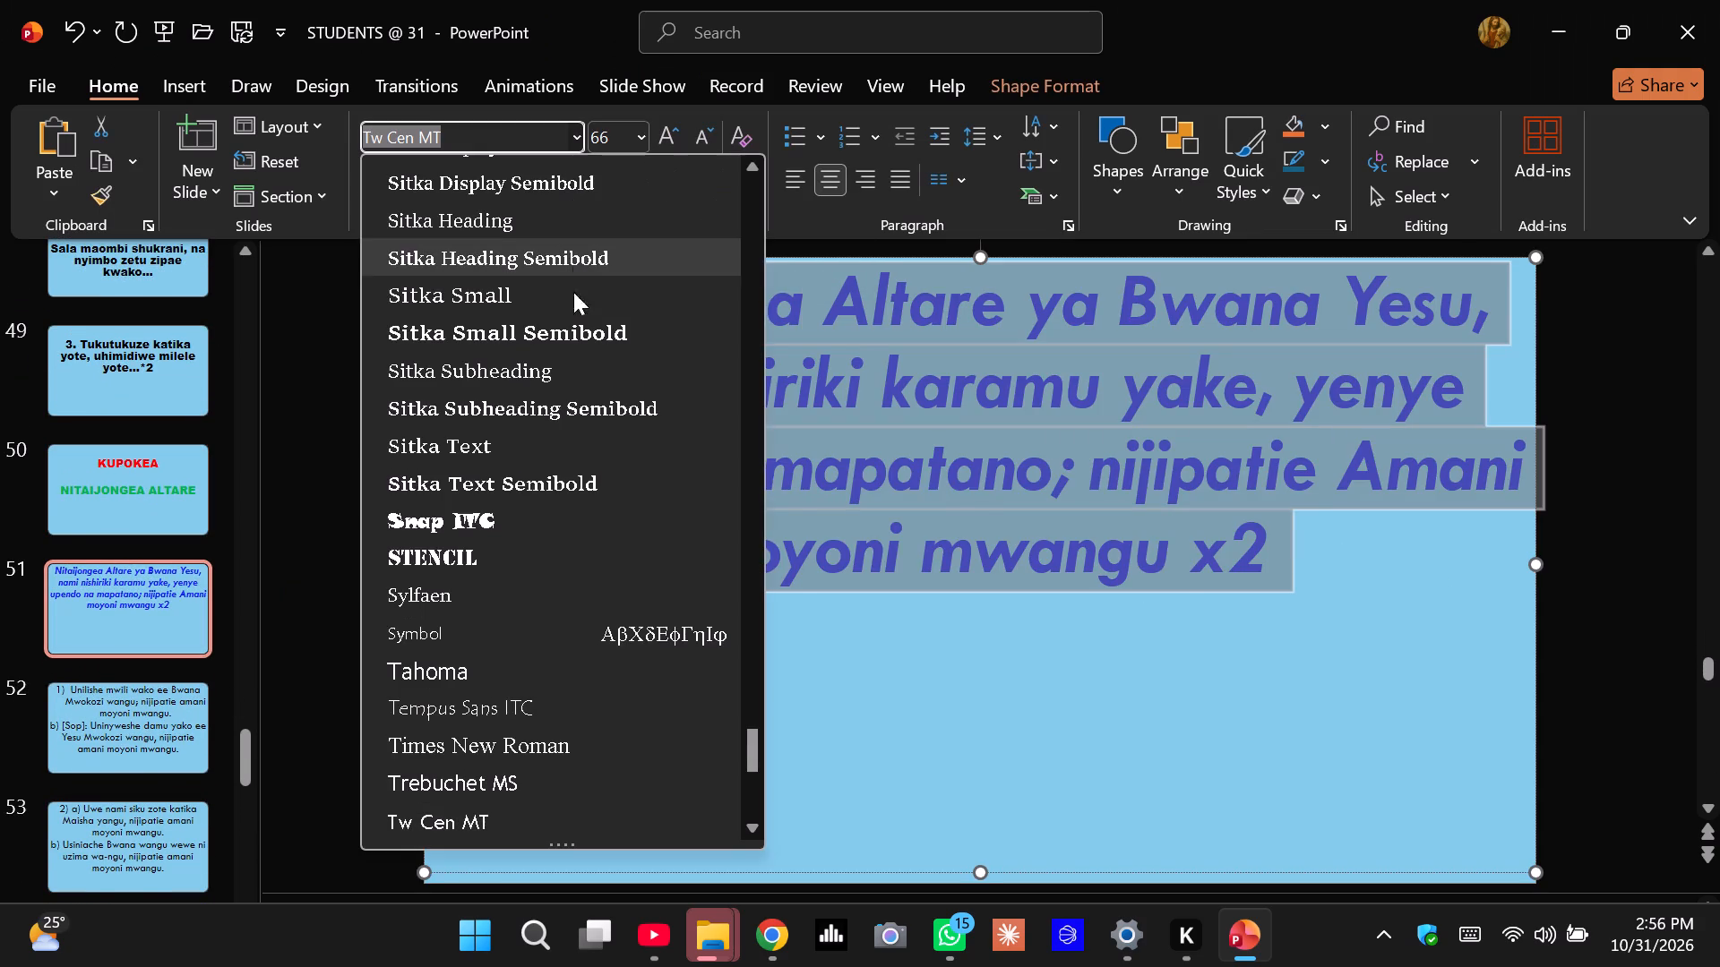
scroll(554, 295, "up", 20)
scroll(554, 295, "up", 15)
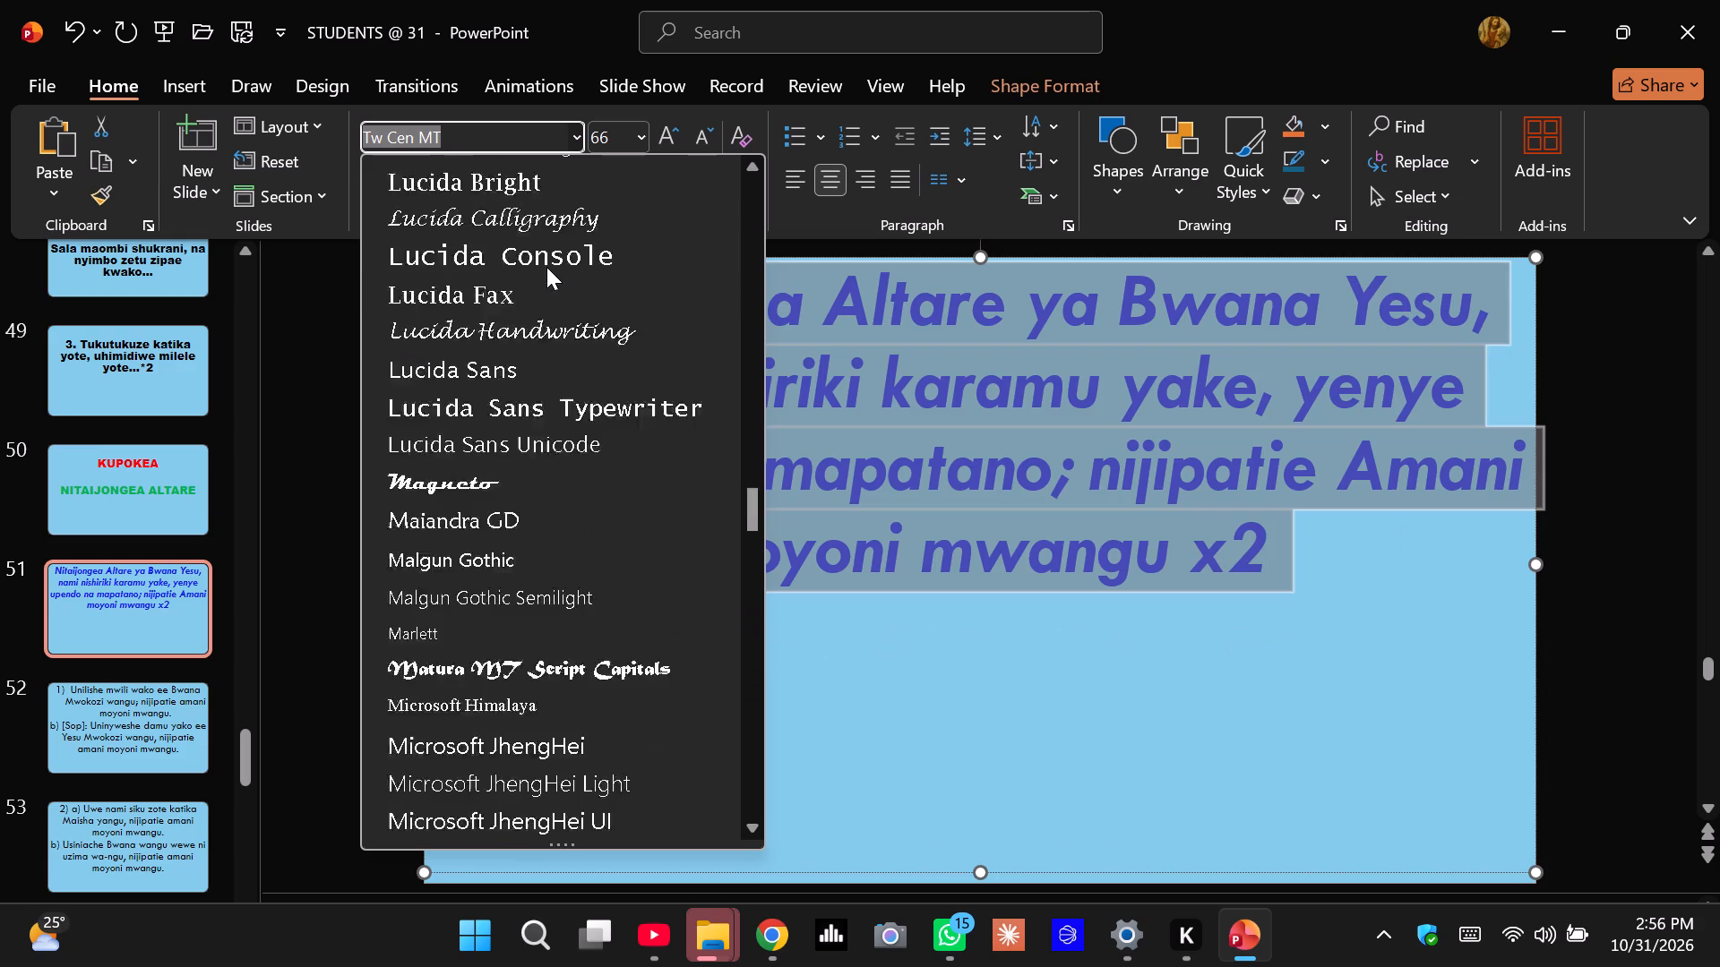
scroll(546, 267, "up", 20)
scroll(546, 267, "up", 2)
left_click_drag(747, 347, 664, 76)
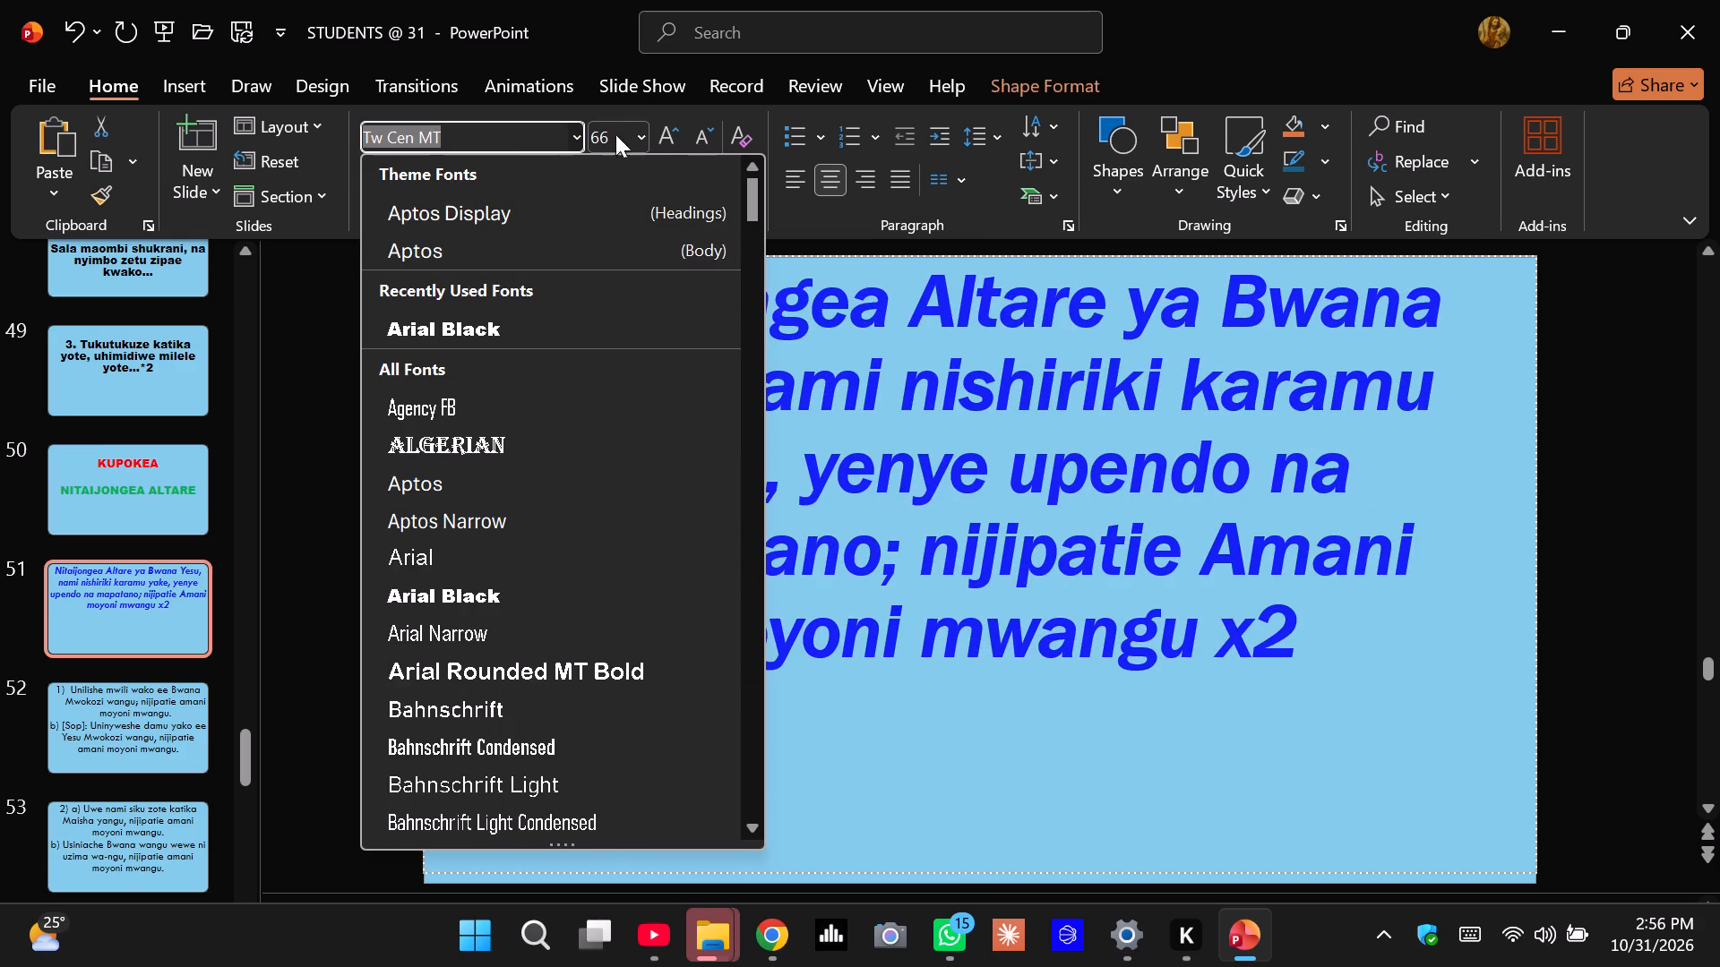
left_click(554, 343)
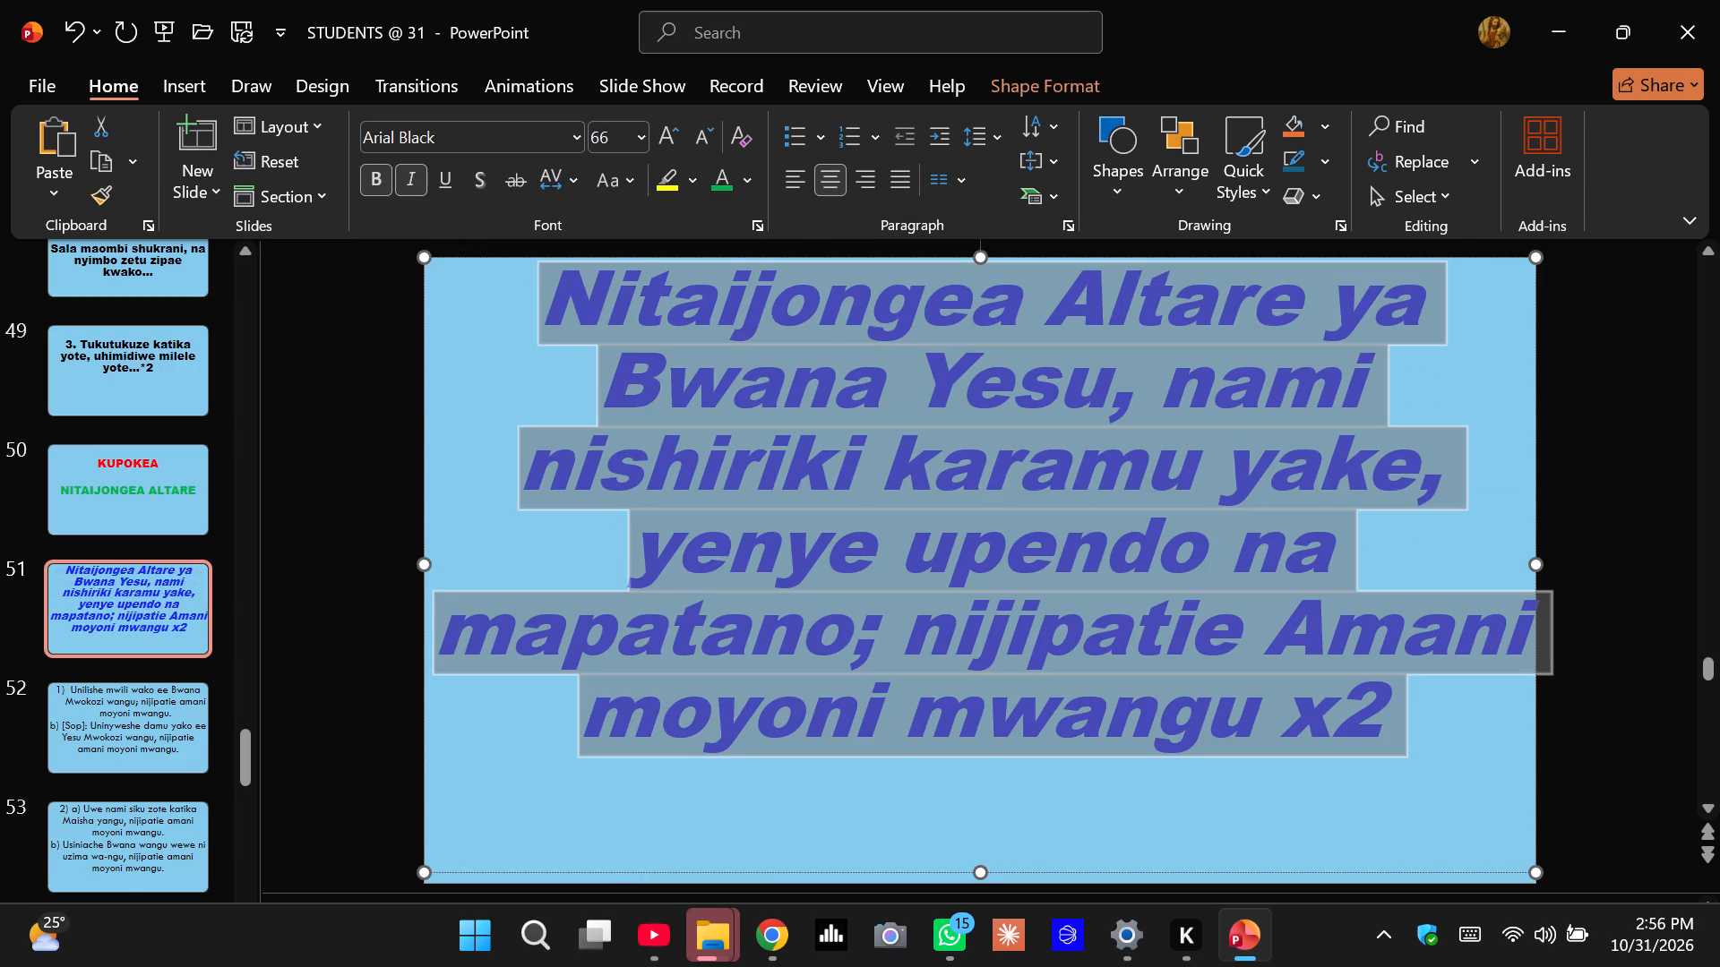
Remove the italics from the "Nitaijongea Altare ya Bwana Yesu" chorus on slide 51 and set its text colour to black.
left_click(392, 179)
left_click(404, 194)
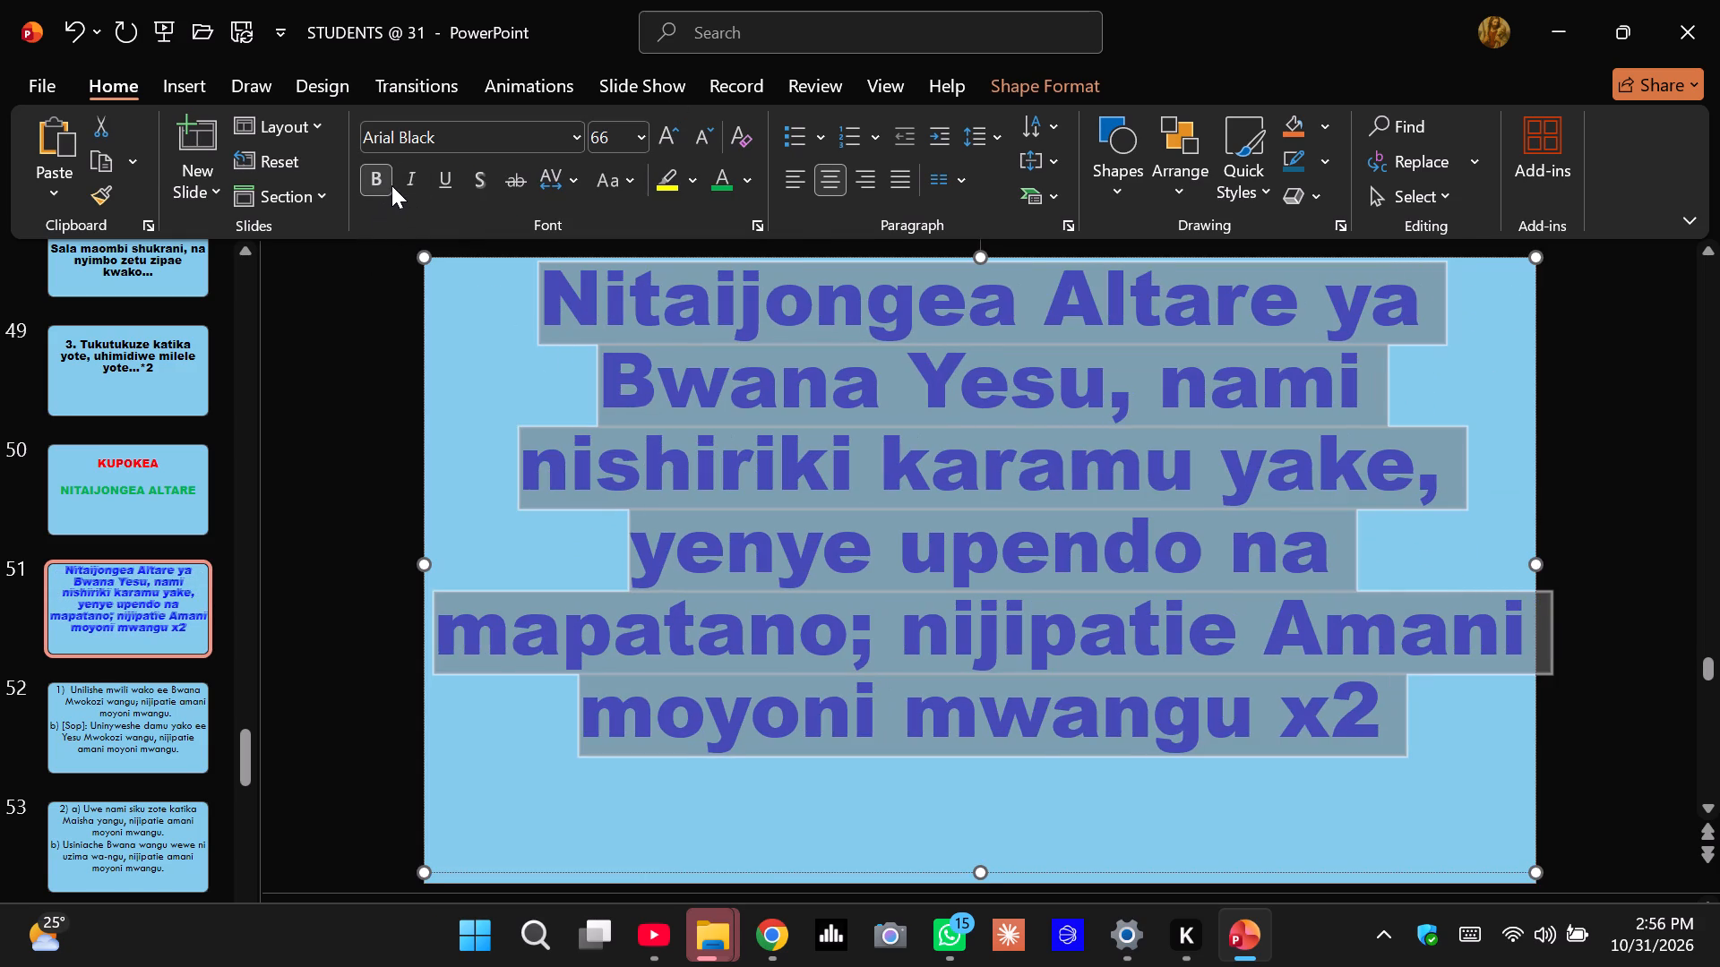
left_click(391, 185)
left_click(391, 185)
double_click(391, 185)
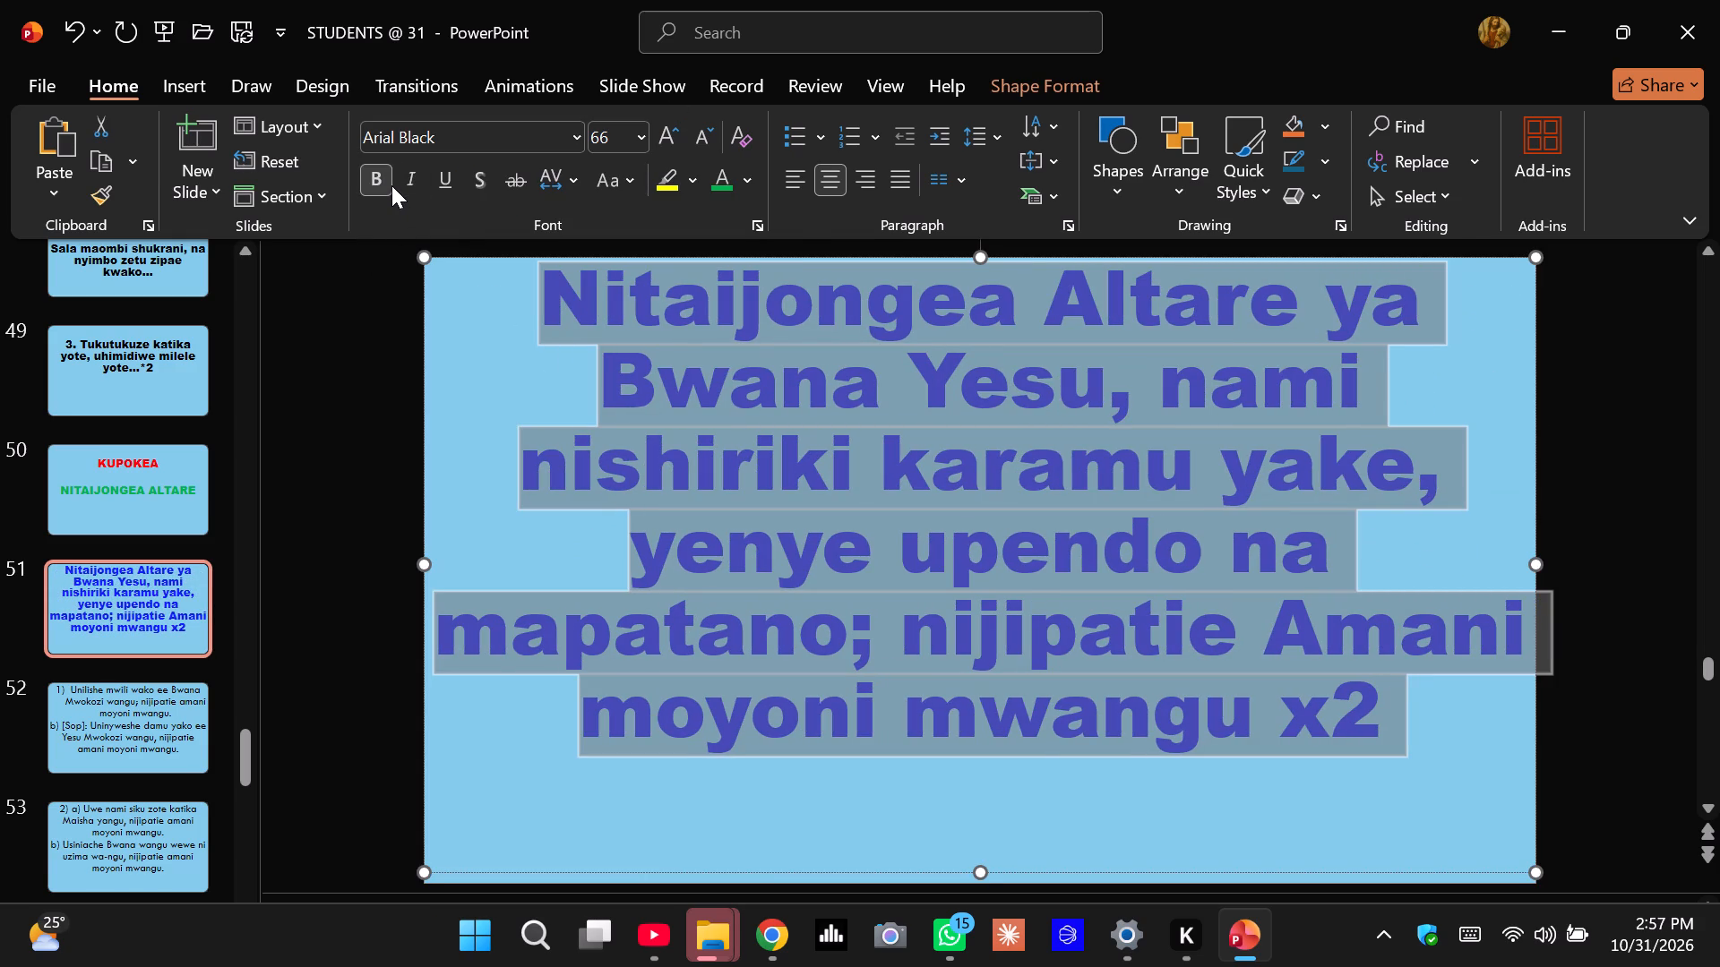
double_click(391, 185)
left_click(750, 174)
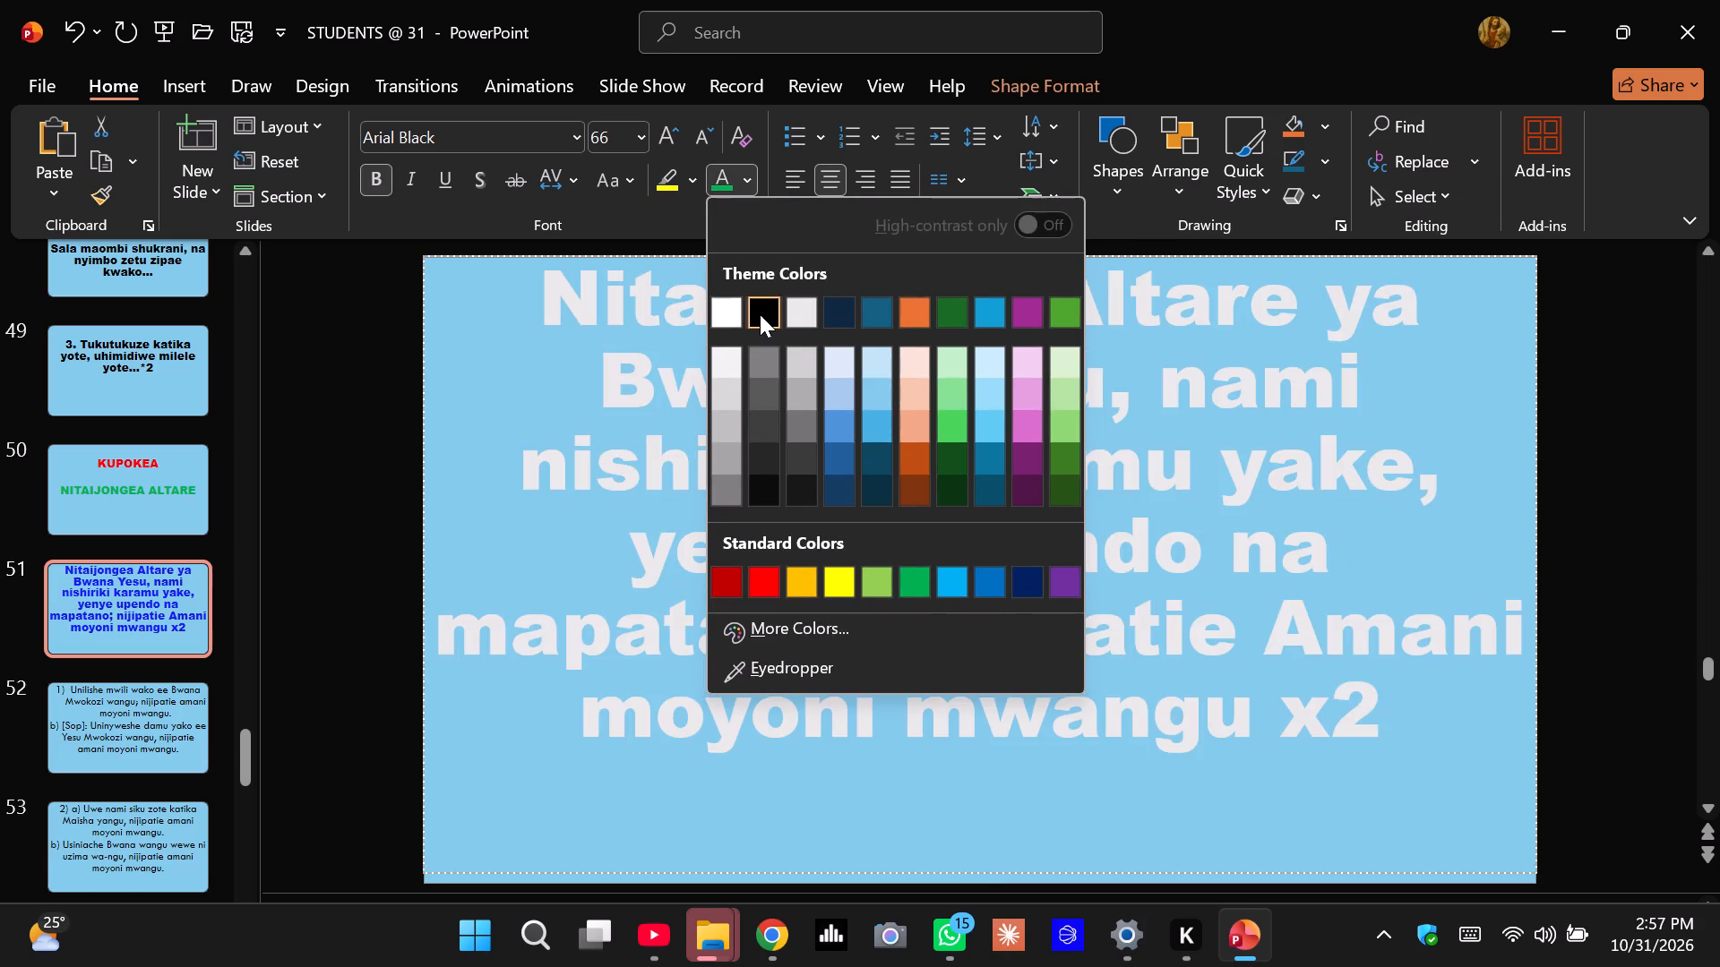
left_click(760, 314)
Set the font of both verses on slide 52, from "Unilishe mwili wako" to the end, to Arial Black.
left_click(169, 727)
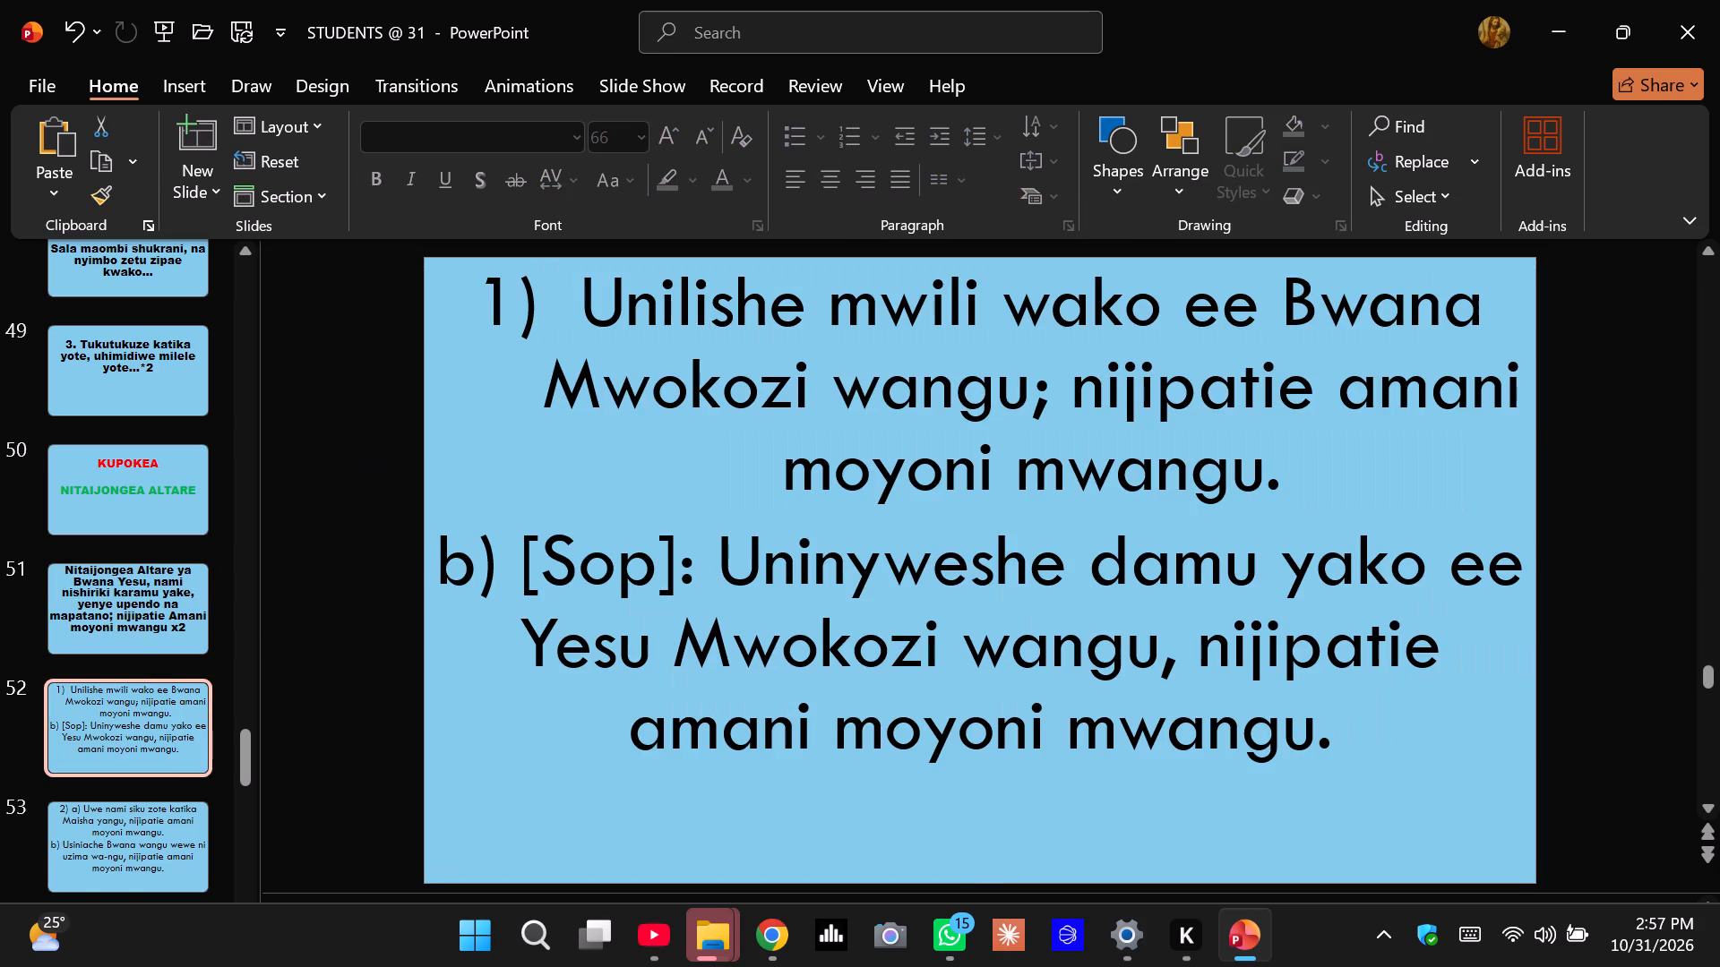
left_click(485, 323)
left_click(485, 323)
left_click(504, 345)
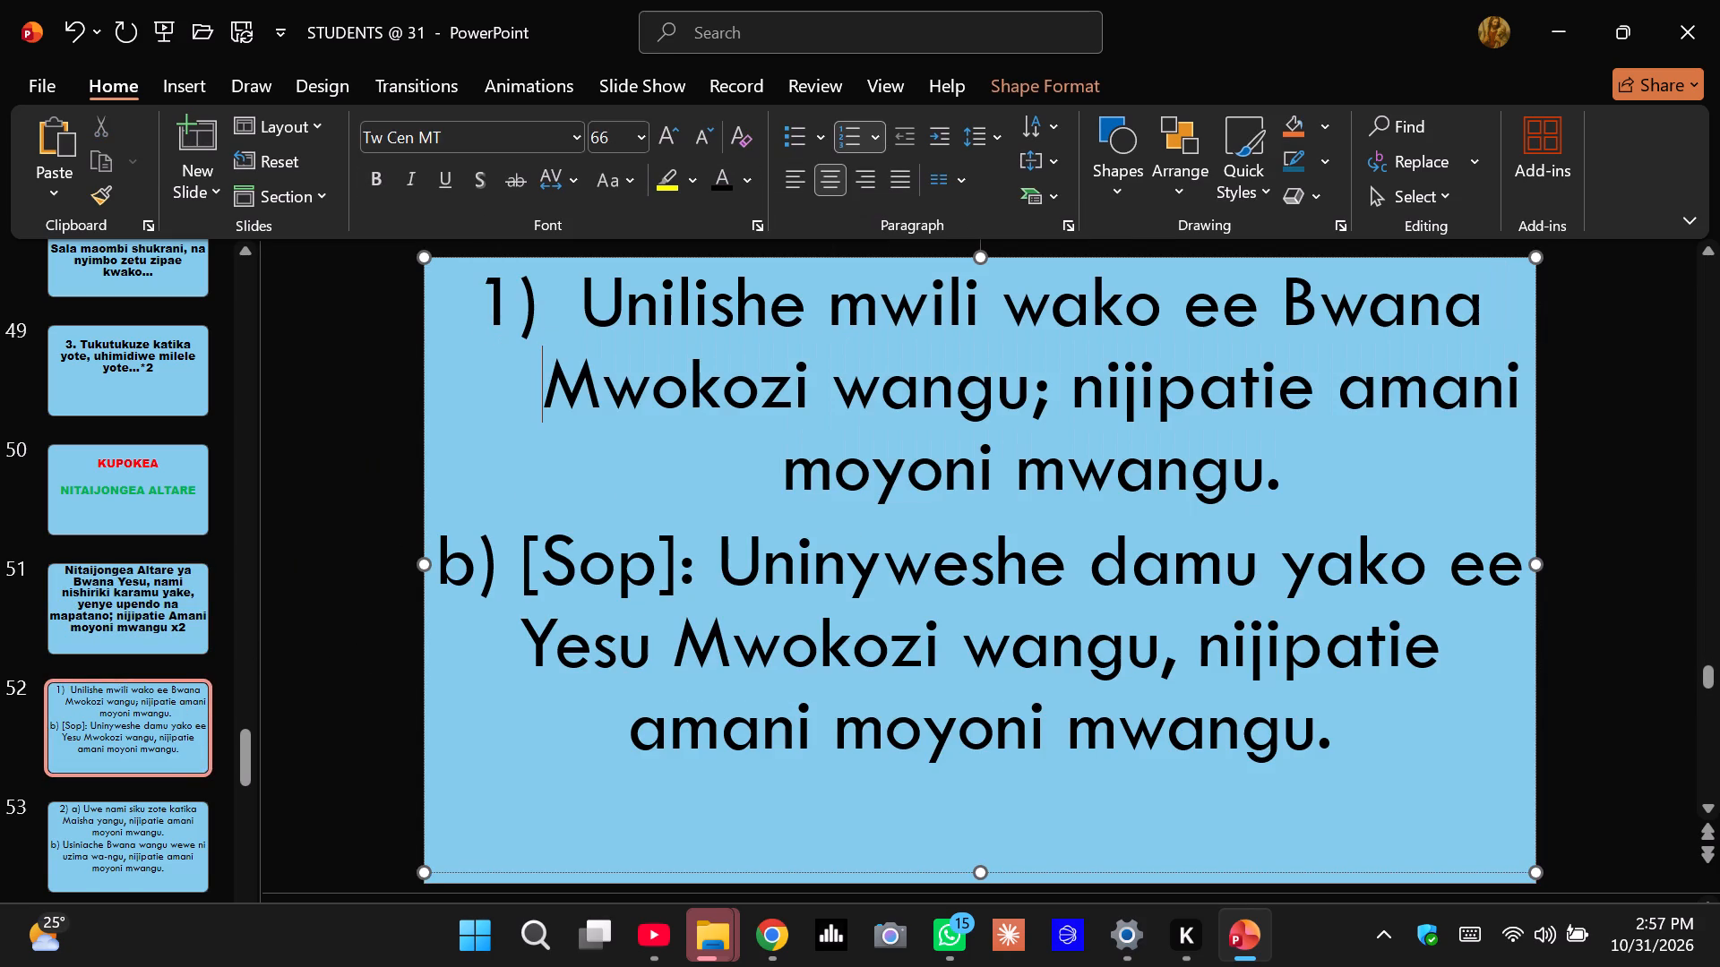
left_click_drag(1379, 758, 447, 382)
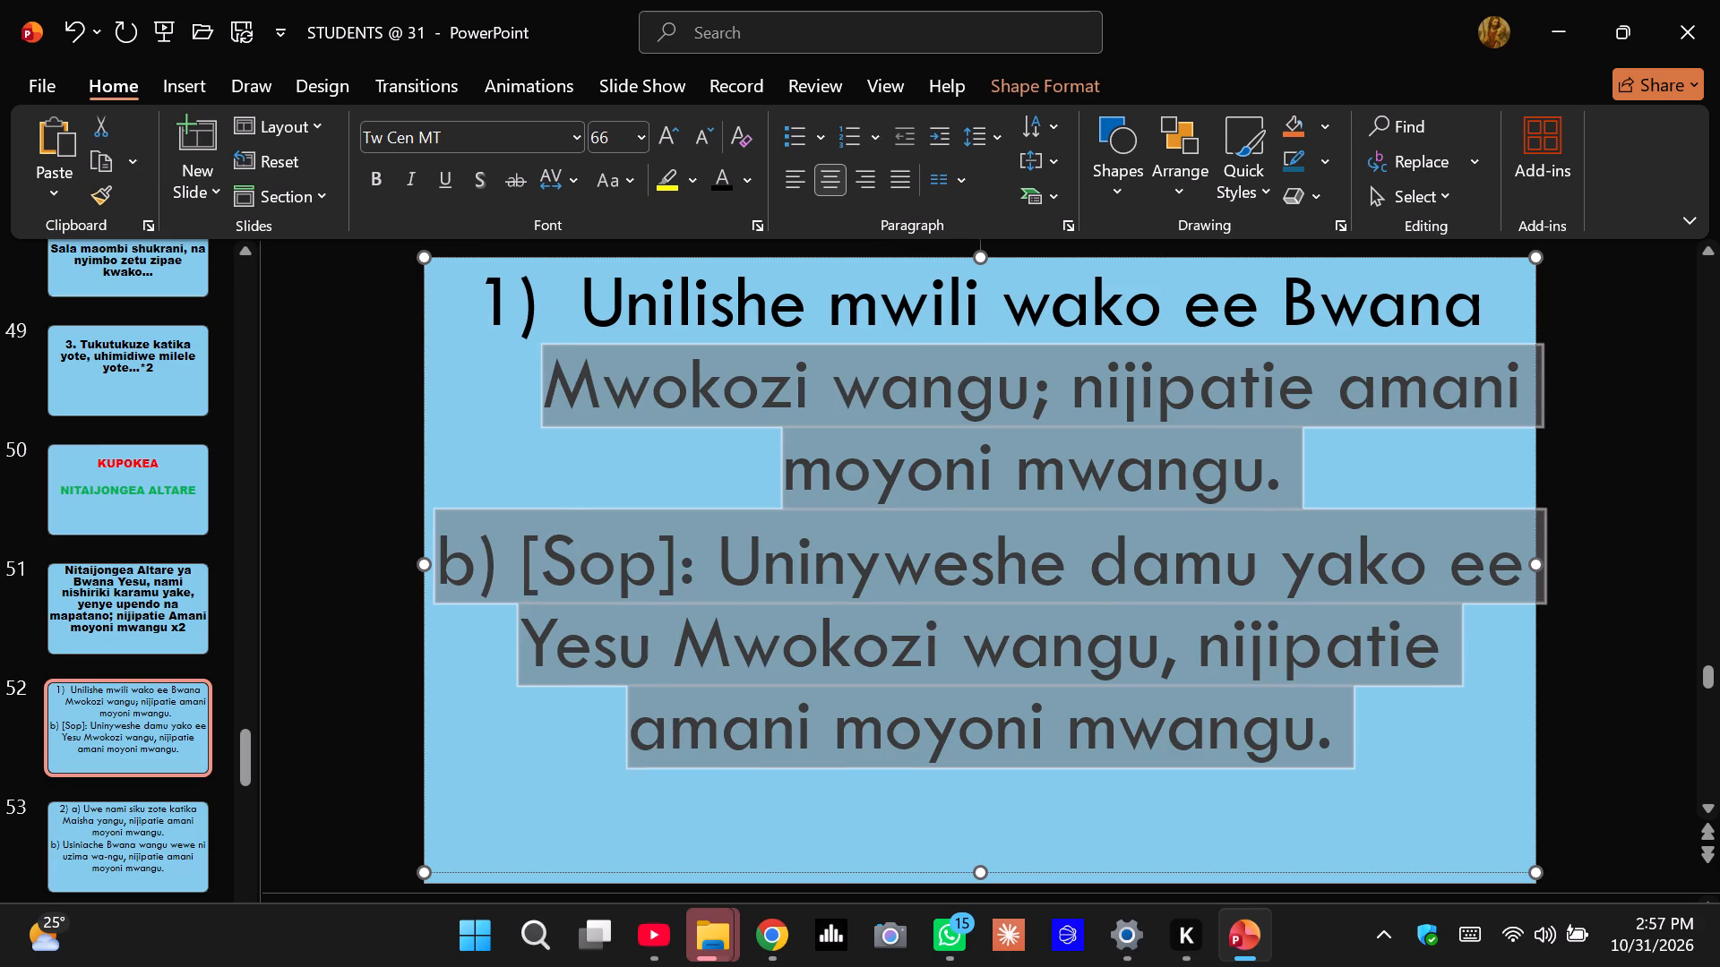
left_click_drag(447, 382, 437, 325)
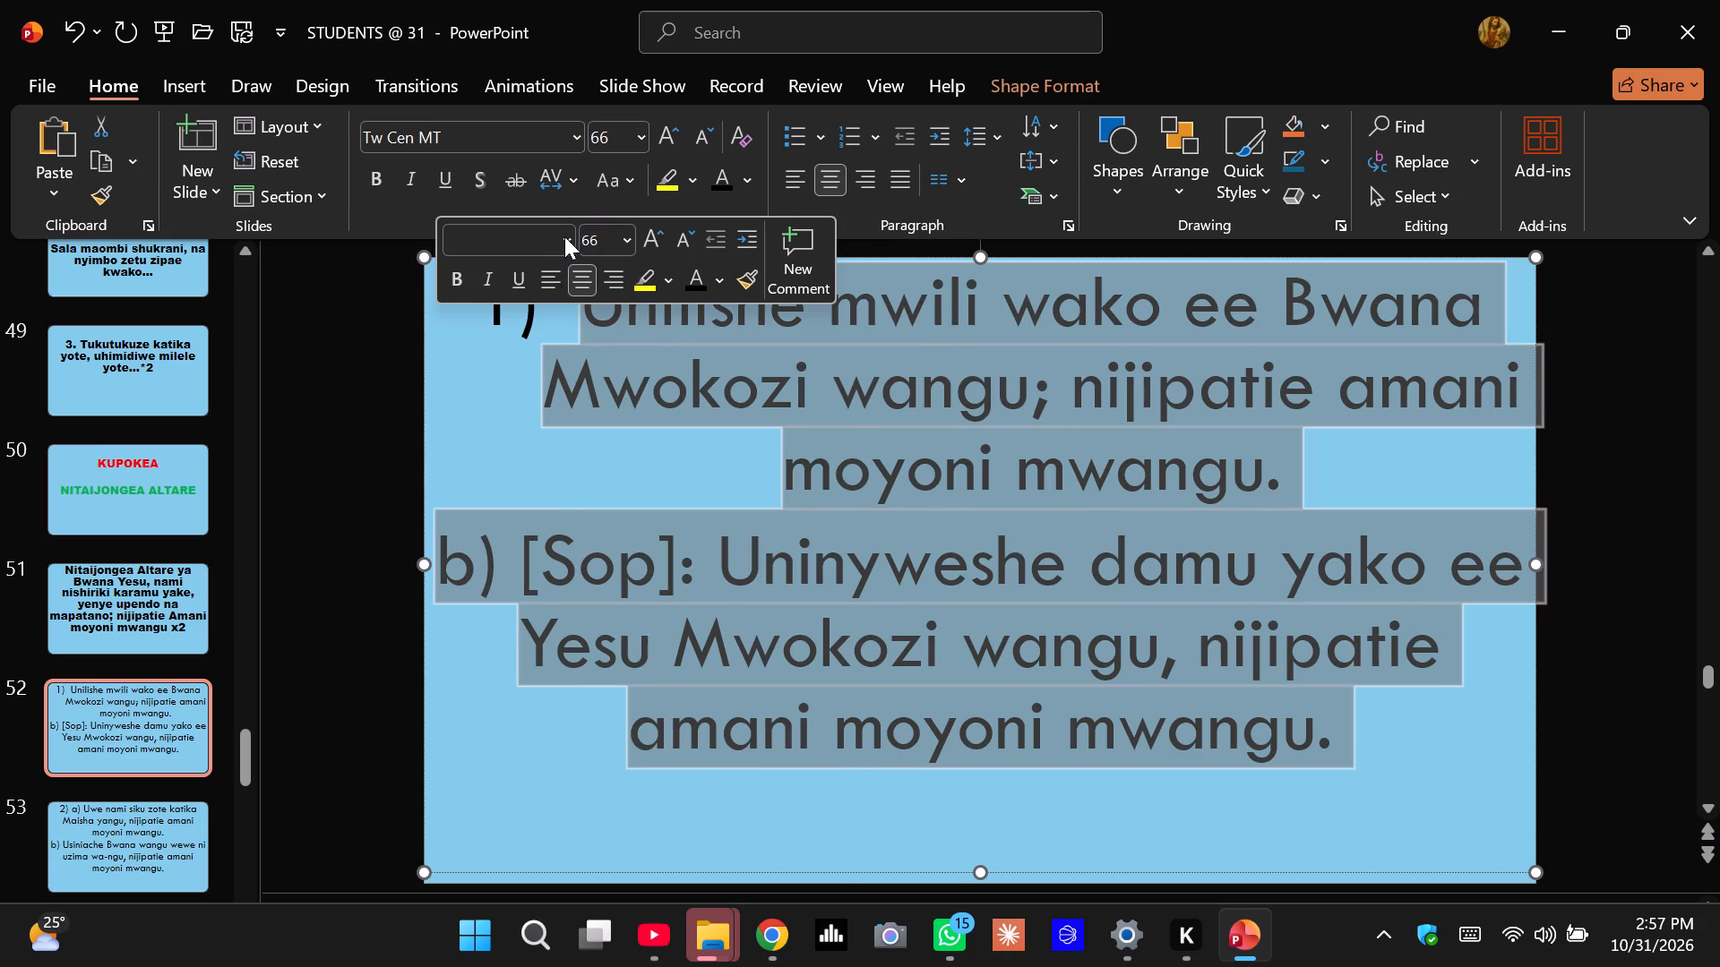
left_click(564, 236)
scroll(628, 445, "up", 10)
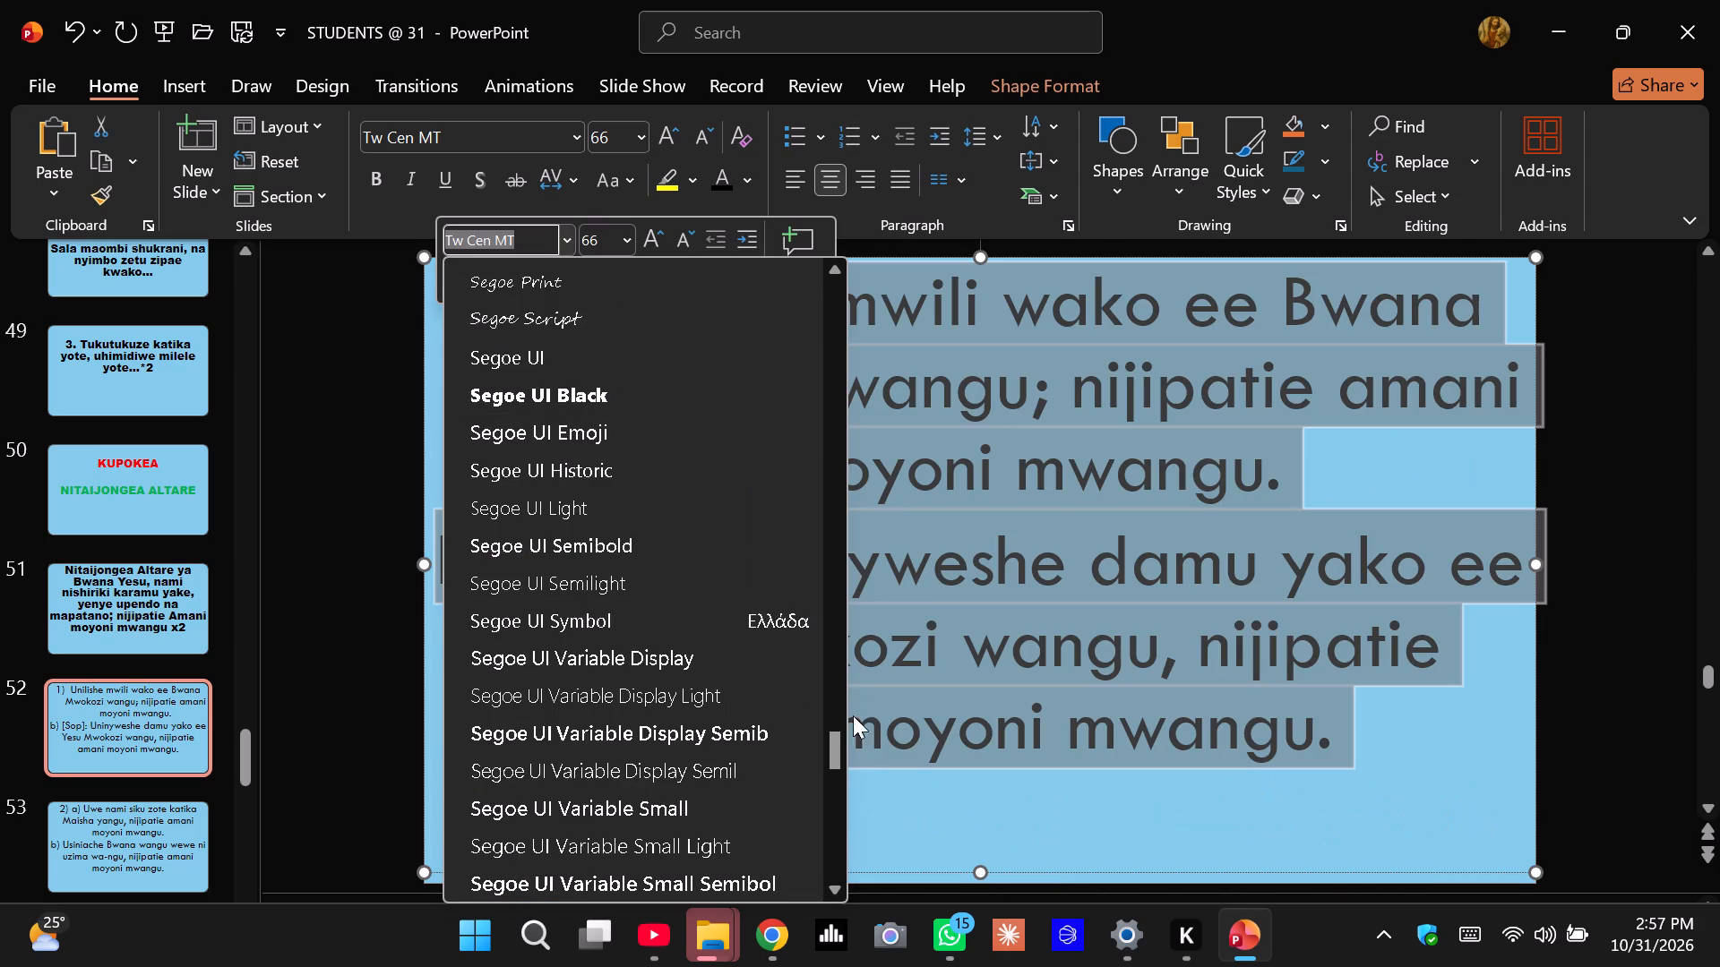
left_click_drag(838, 746, 728, 232)
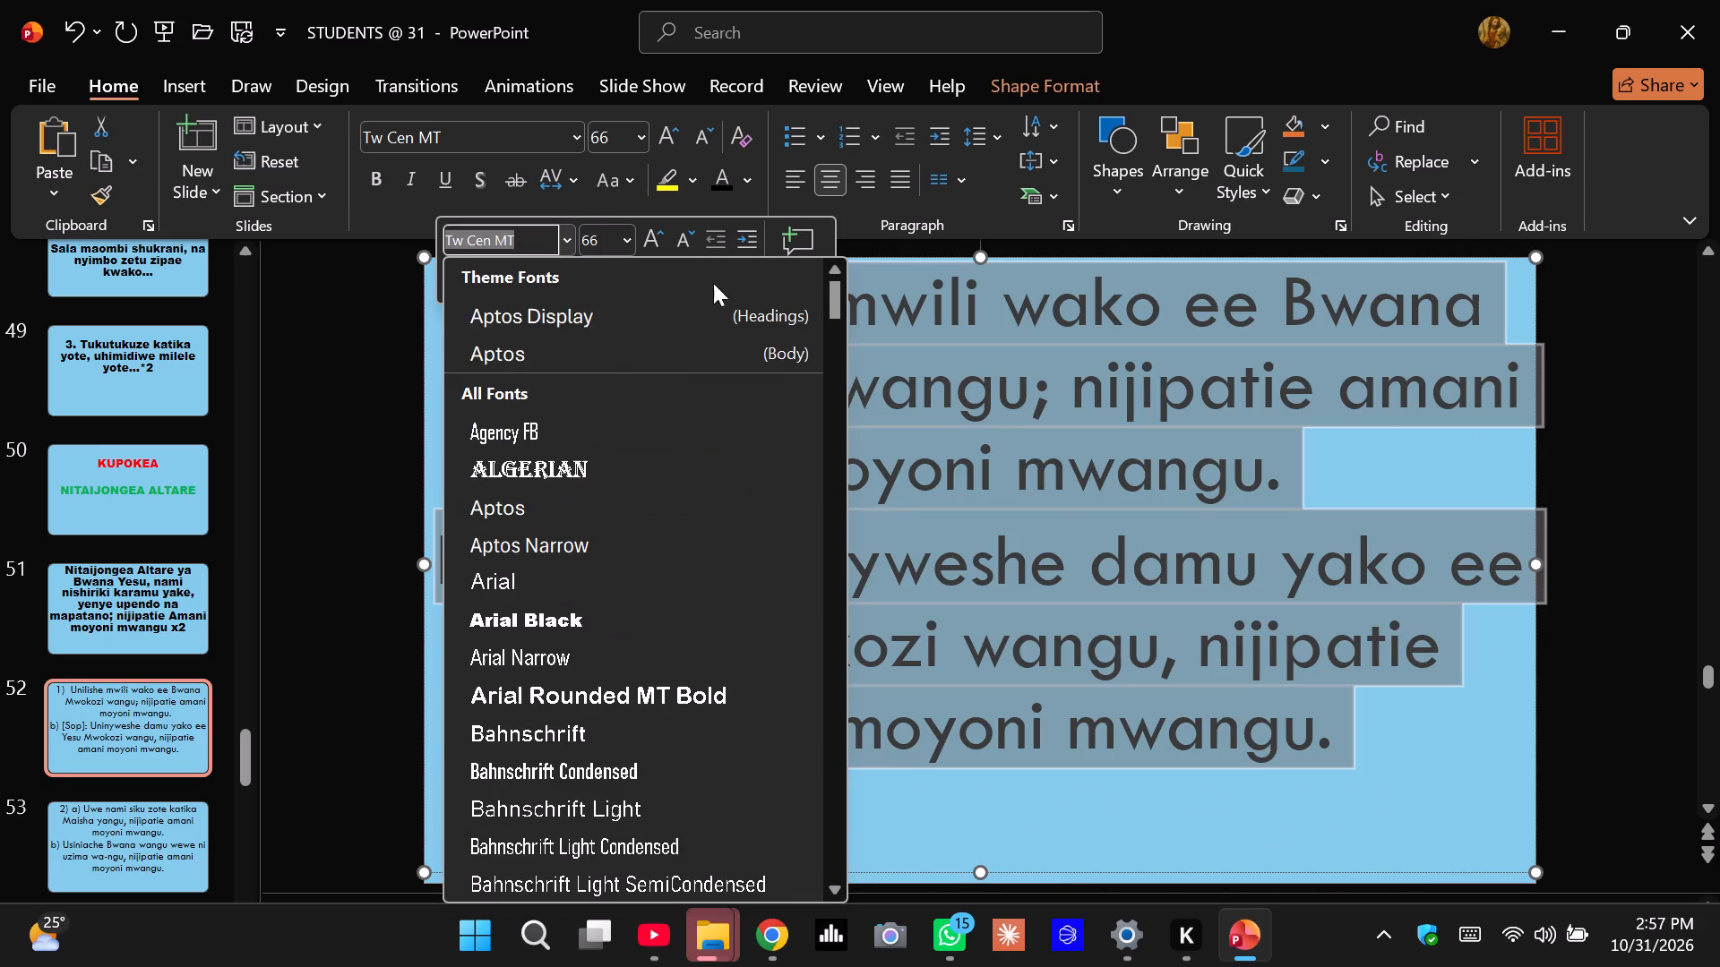
scroll(663, 381, "up", 8)
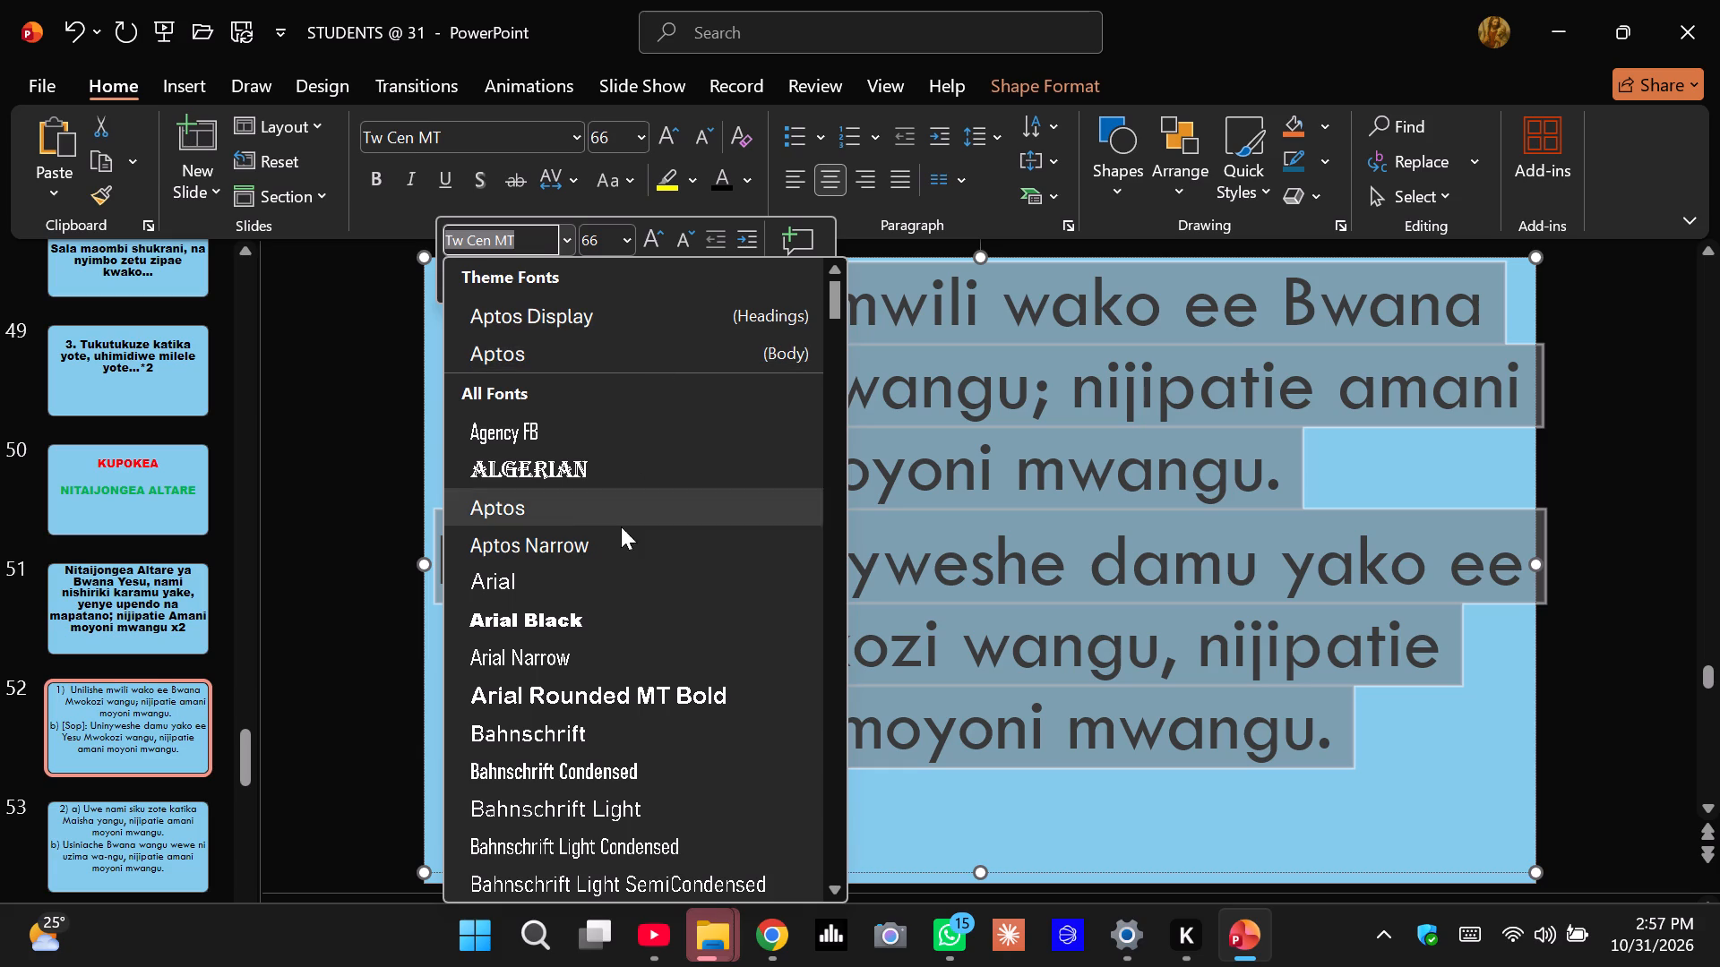
left_click(641, 626)
left_click(717, 473)
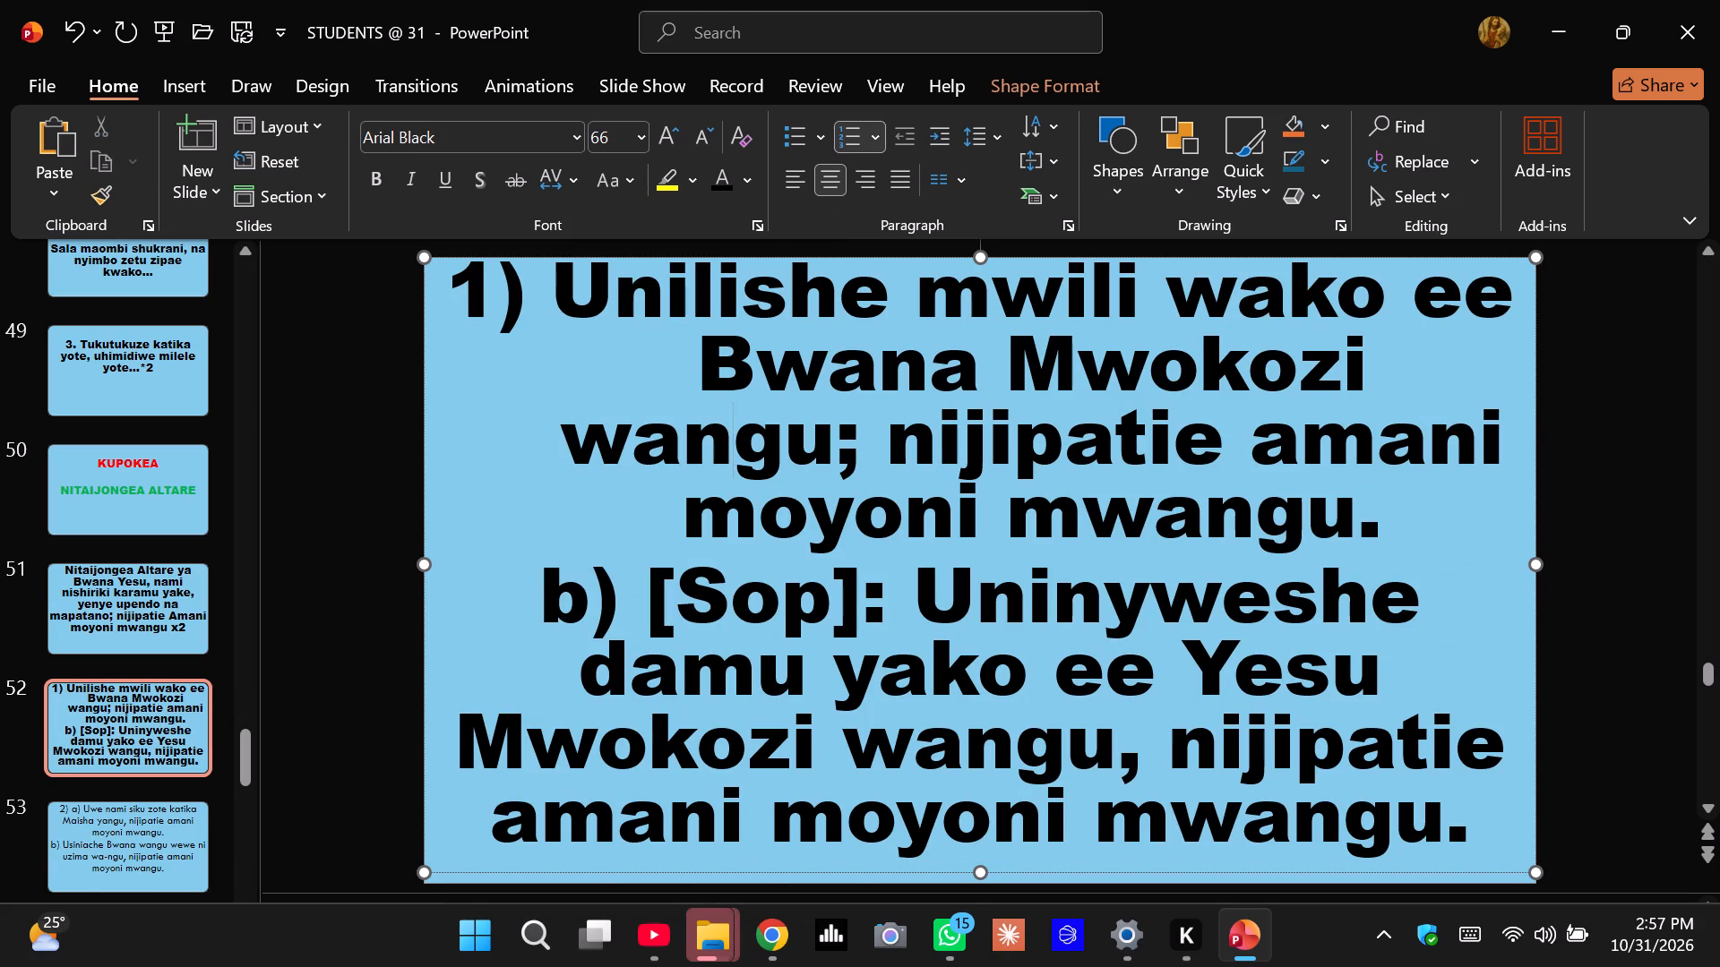
Set the font of verses 2) a) and b) on slide 53 to Arial Black.
left_click(129, 850)
left_click(494, 308)
left_click_drag(495, 308, 1349, 743)
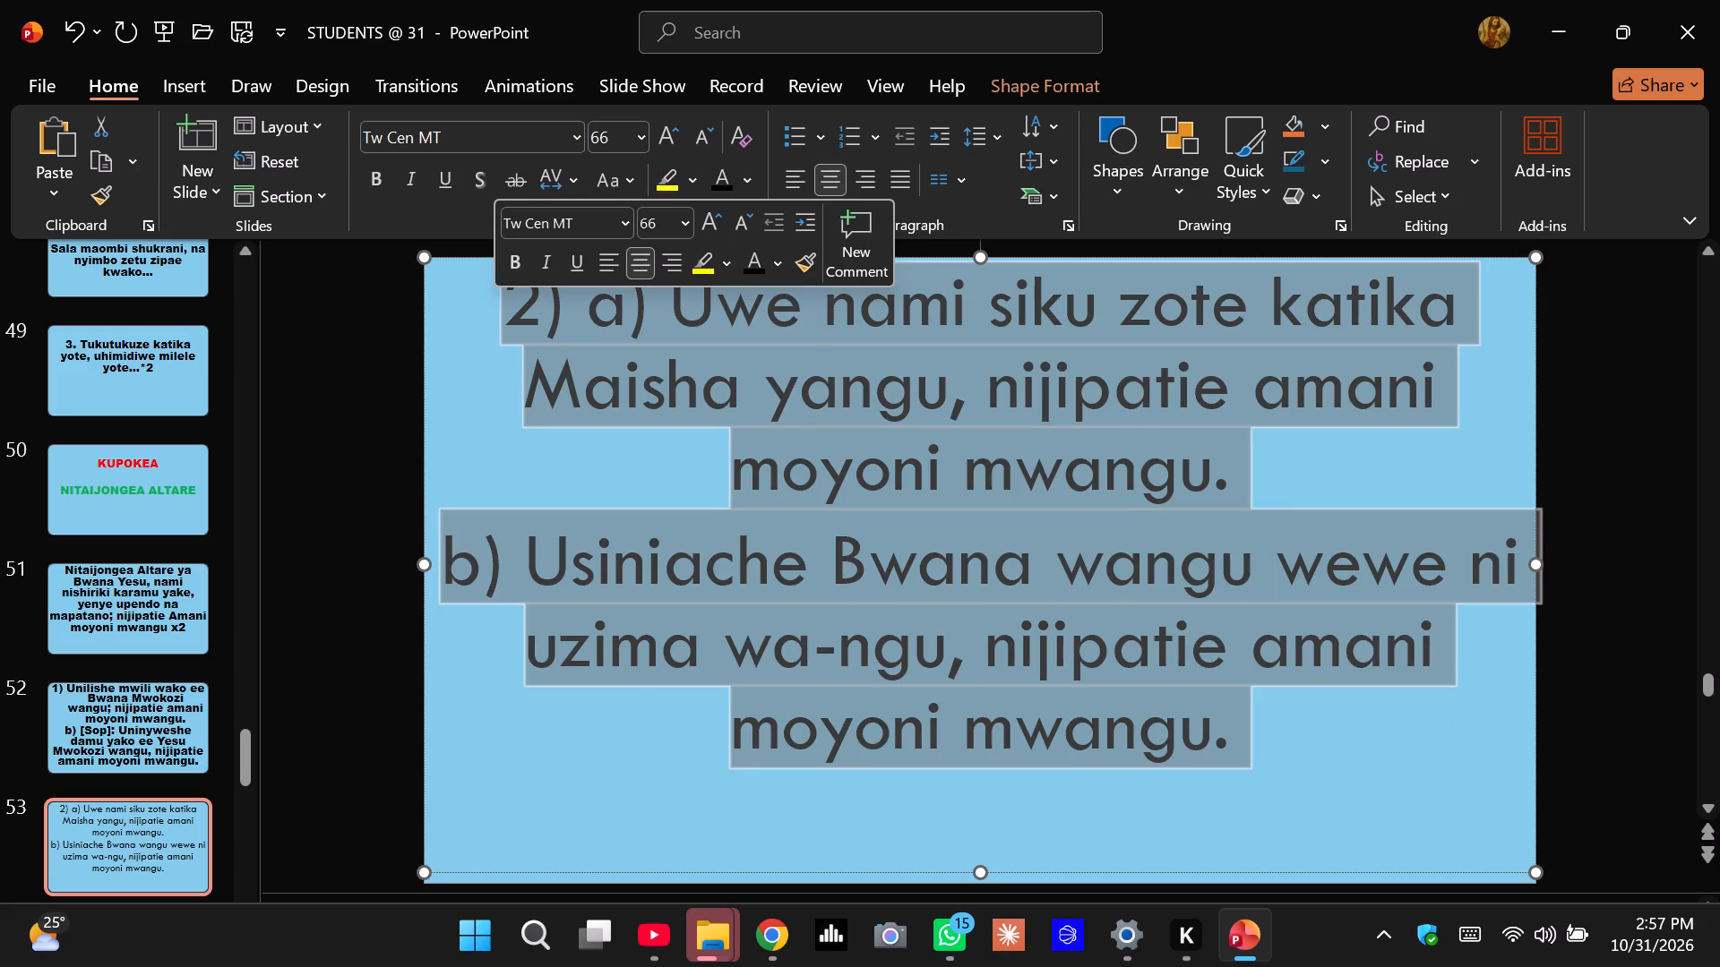
left_click_drag(1349, 743, 1349, 748)
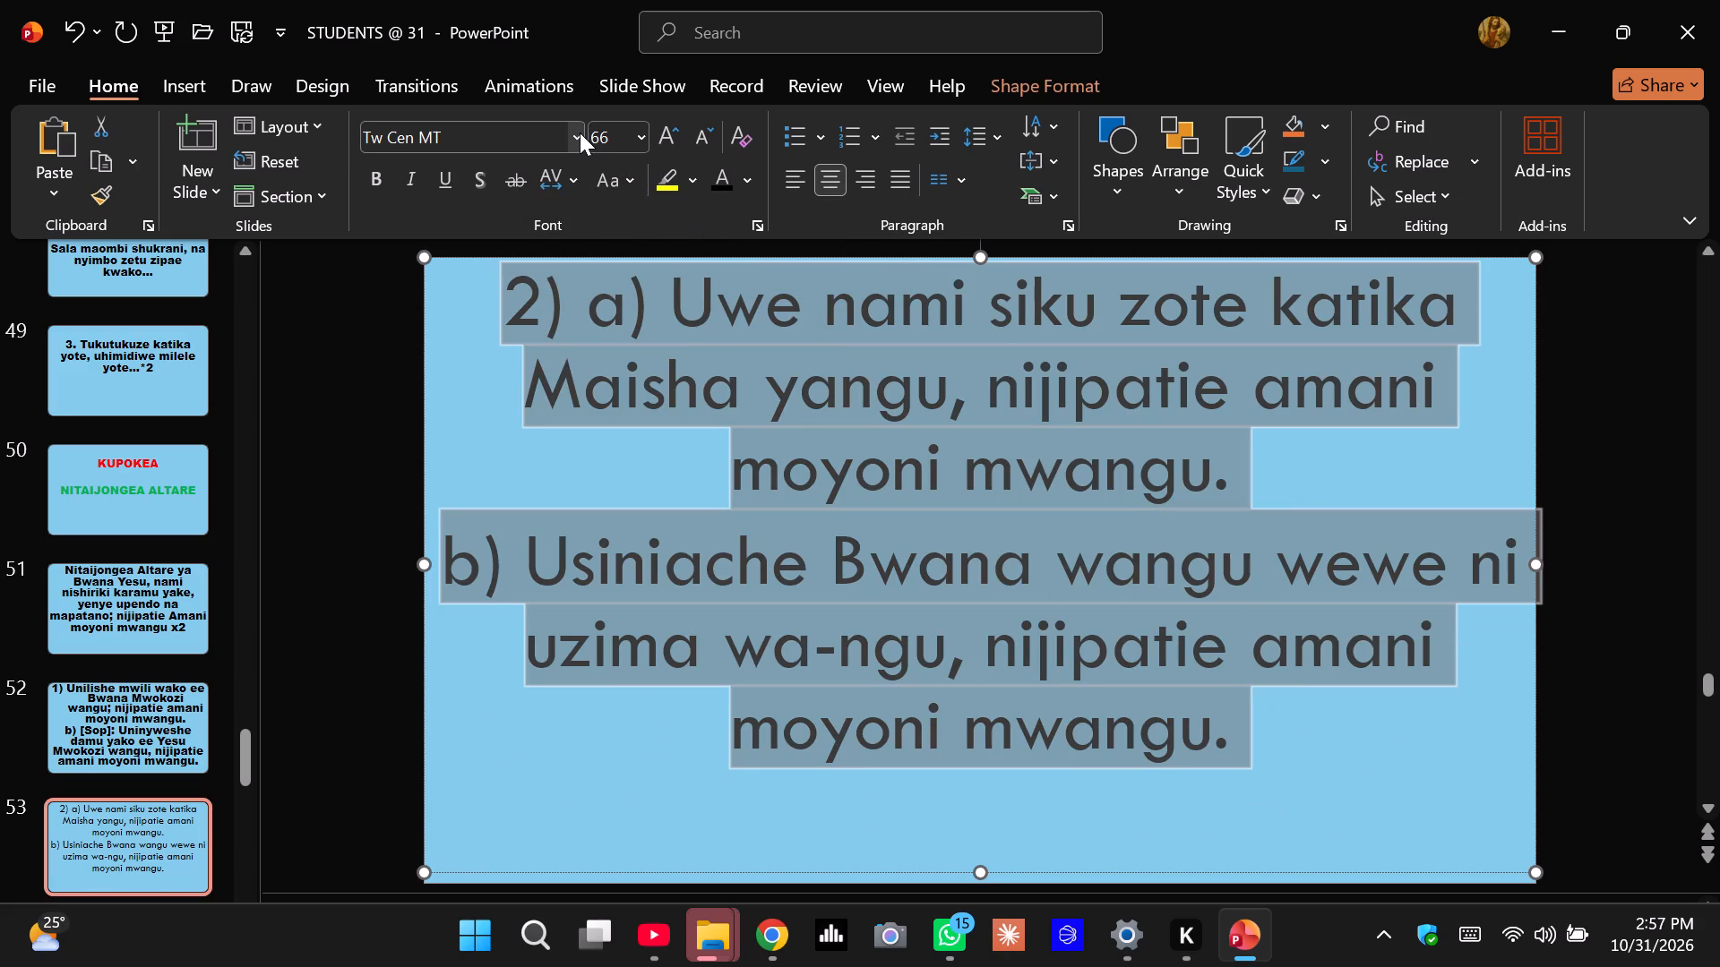
left_click(580, 133)
scroll(600, 248, "up", 10)
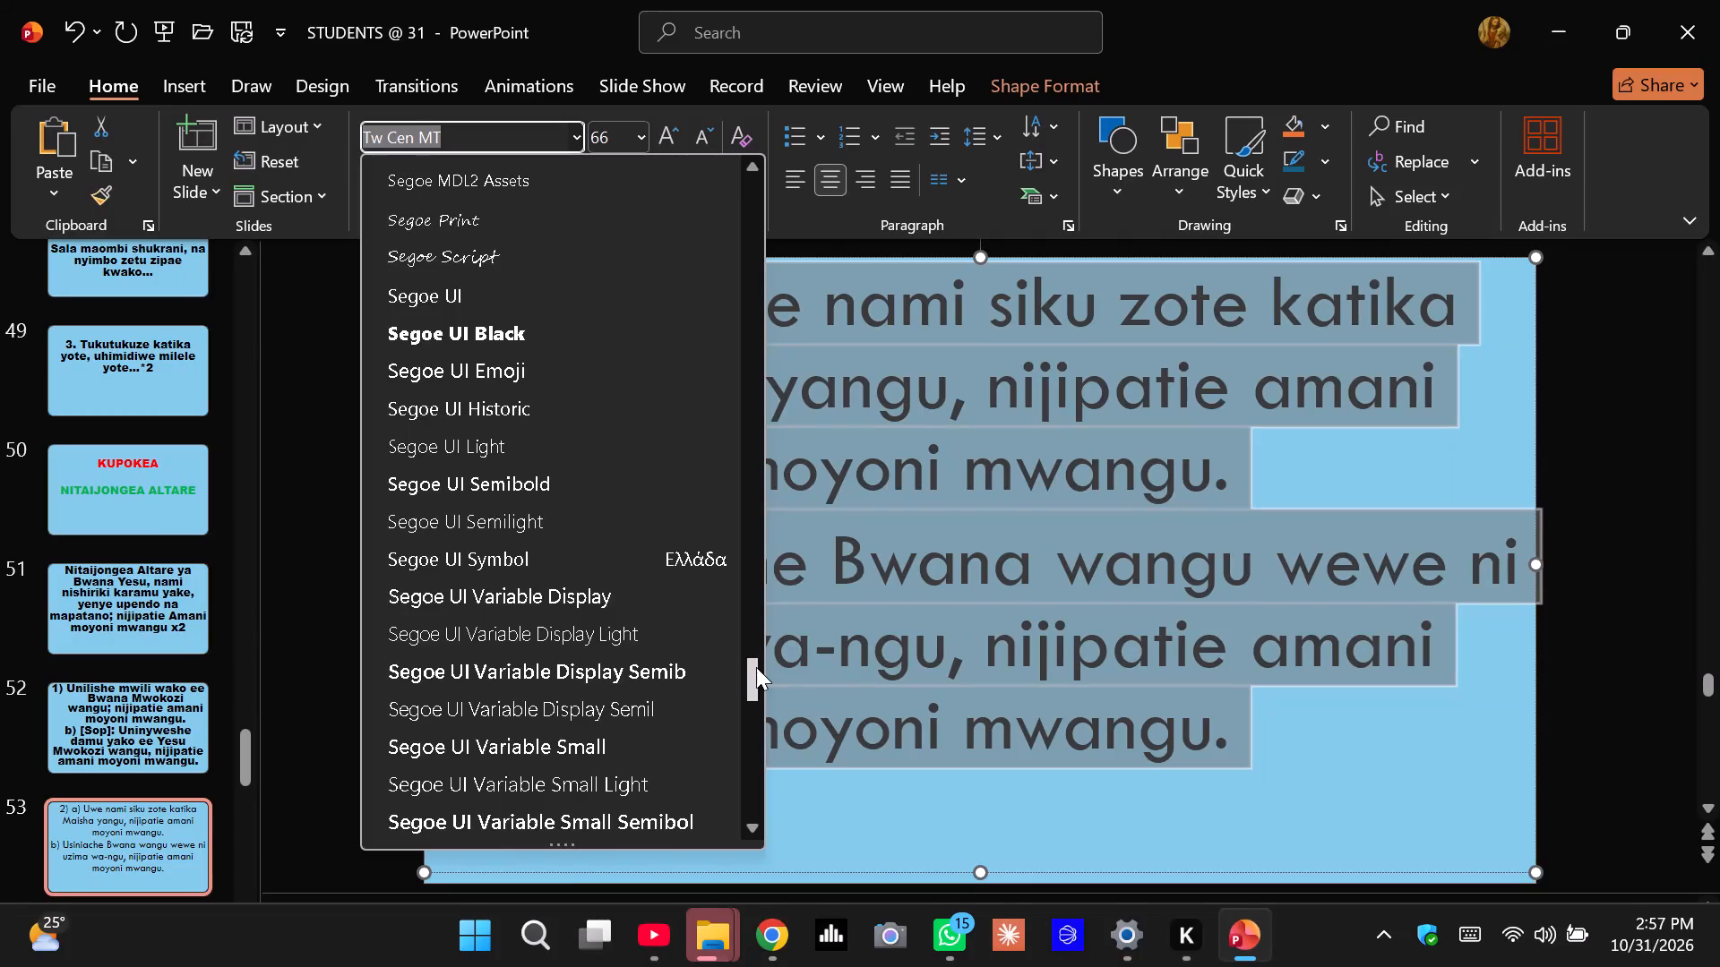
left_click_drag(759, 667, 742, 83)
left_click(570, 341)
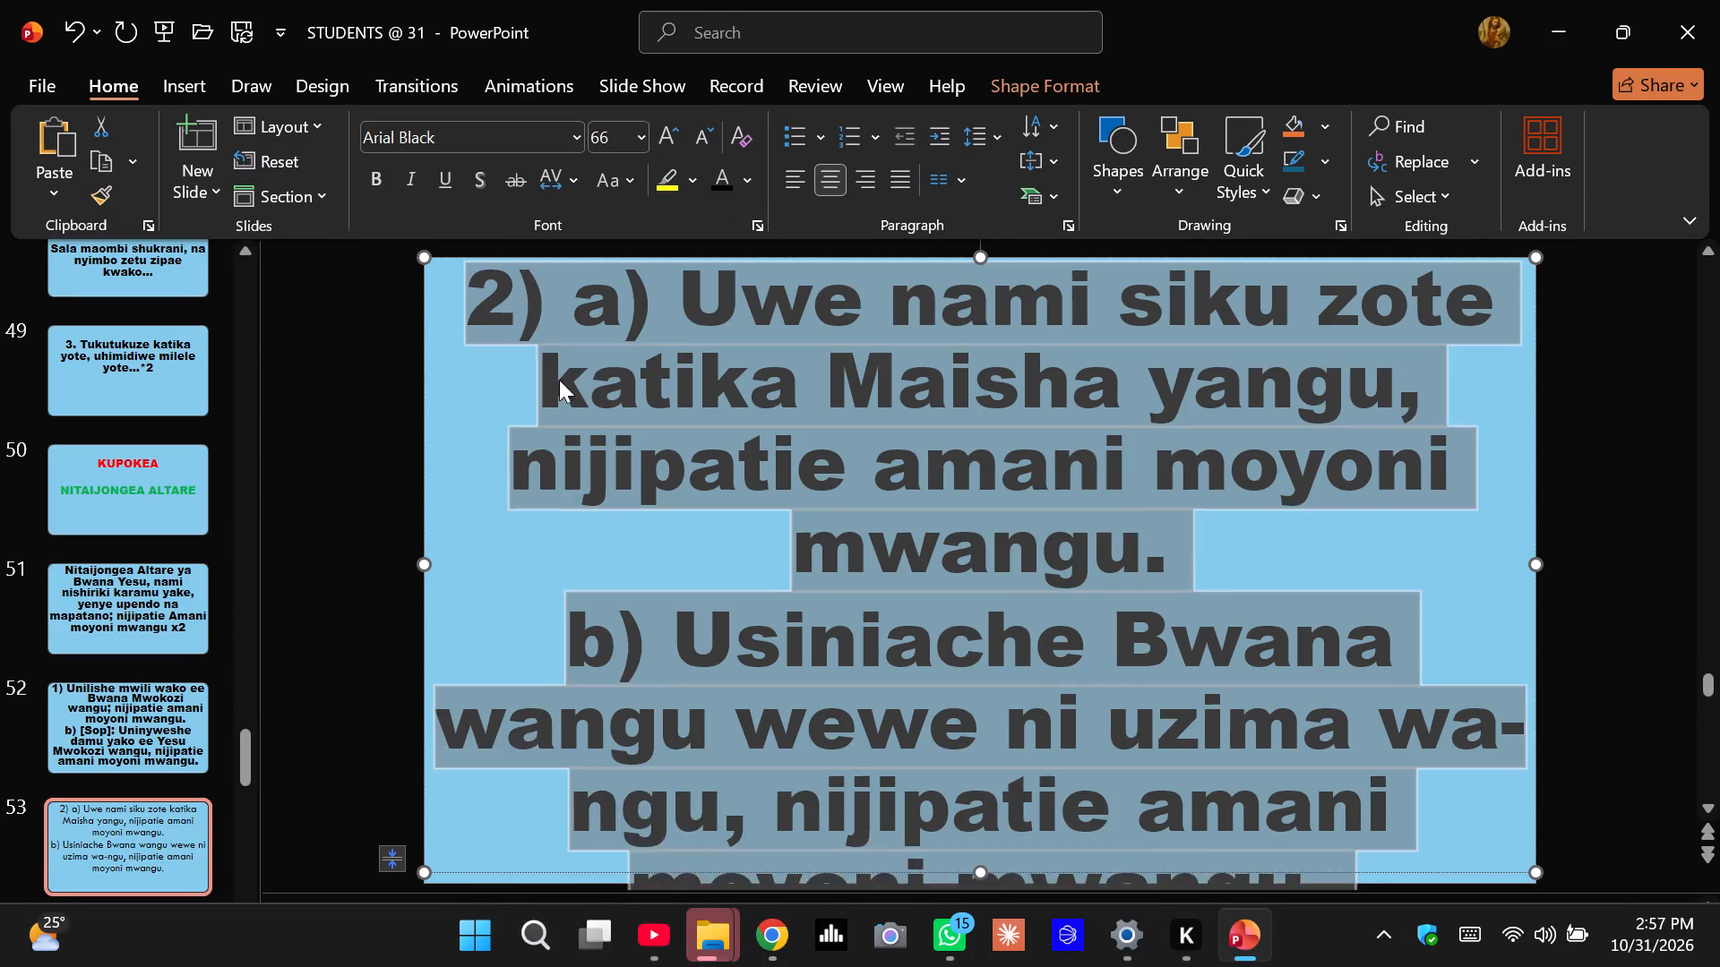
Set the font of verses 3) a) and b) on slide 54 to Arial Black.
scroll(141, 828, "down", 5)
left_click(158, 682)
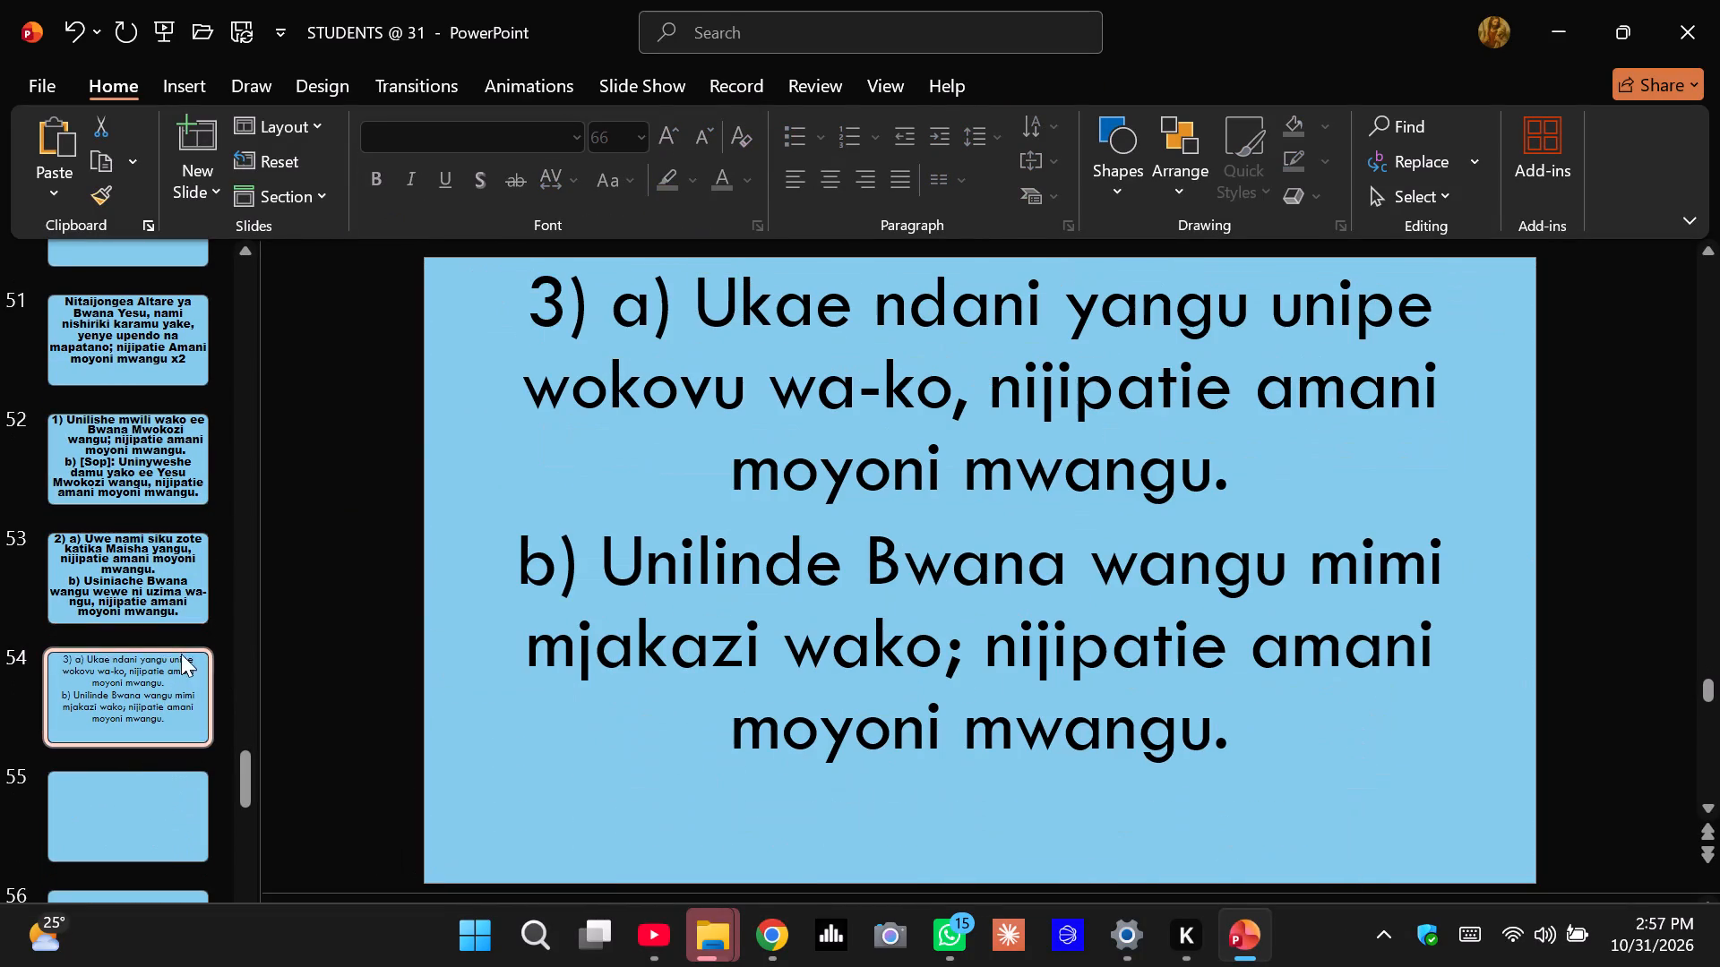
left_click(529, 310)
left_click_drag(529, 310, 1262, 800)
left_click(571, 148)
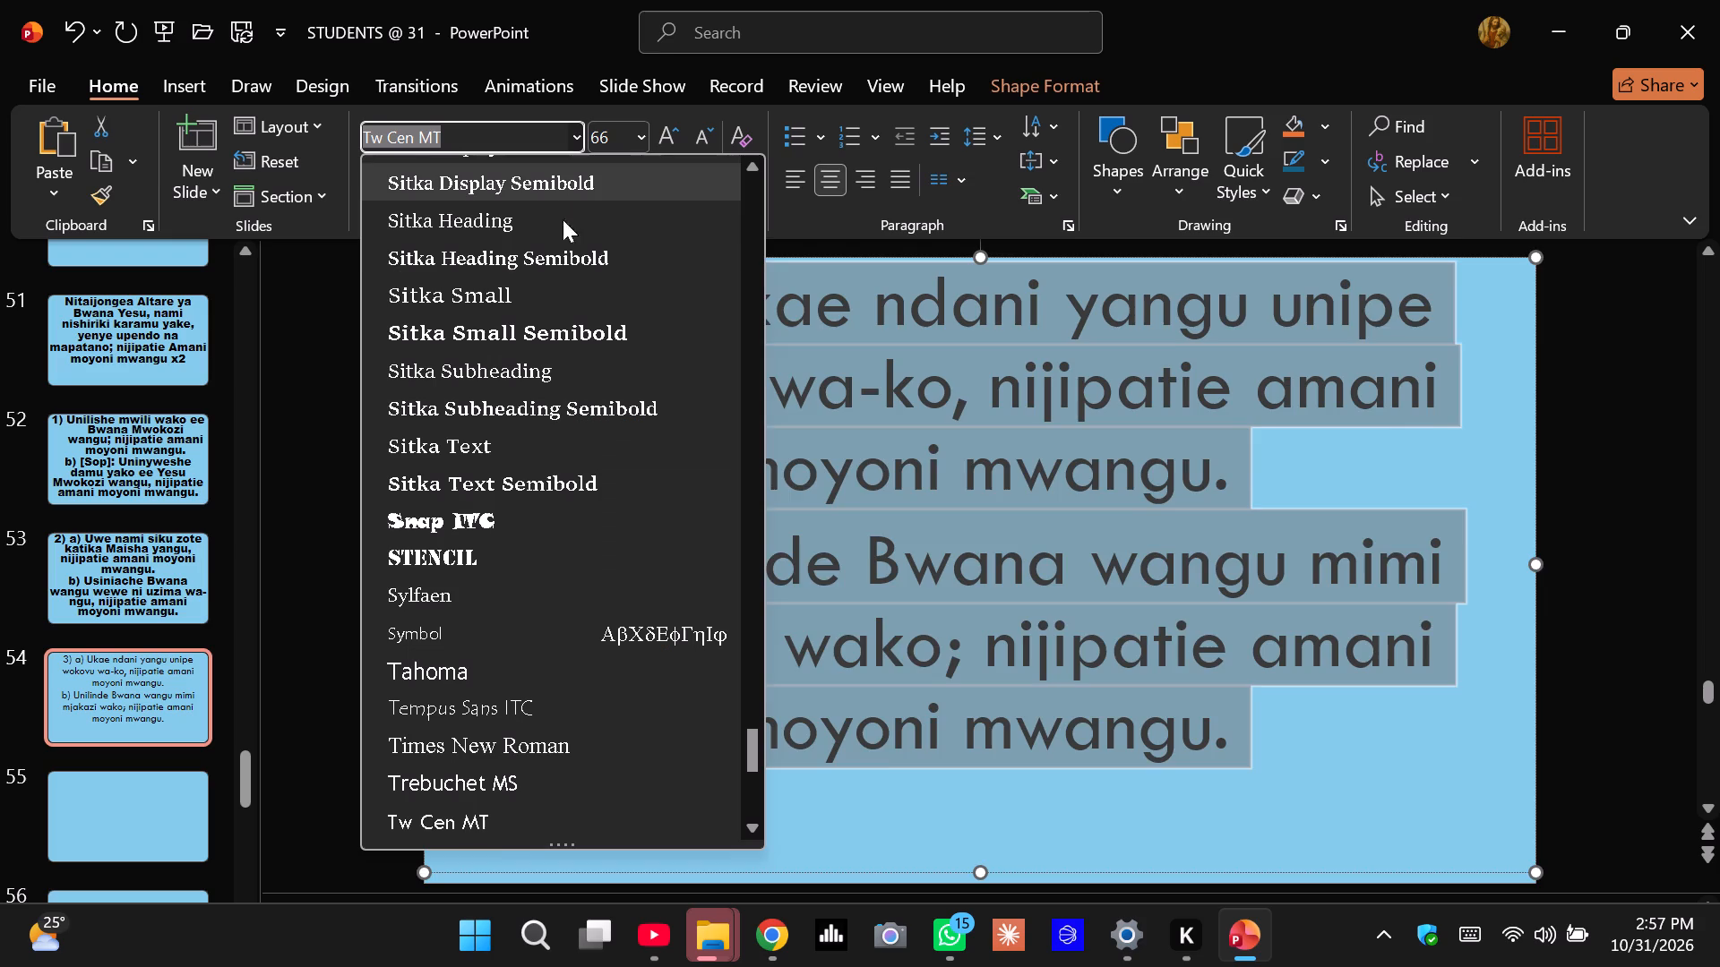
left_click_drag(754, 754, 725, 288)
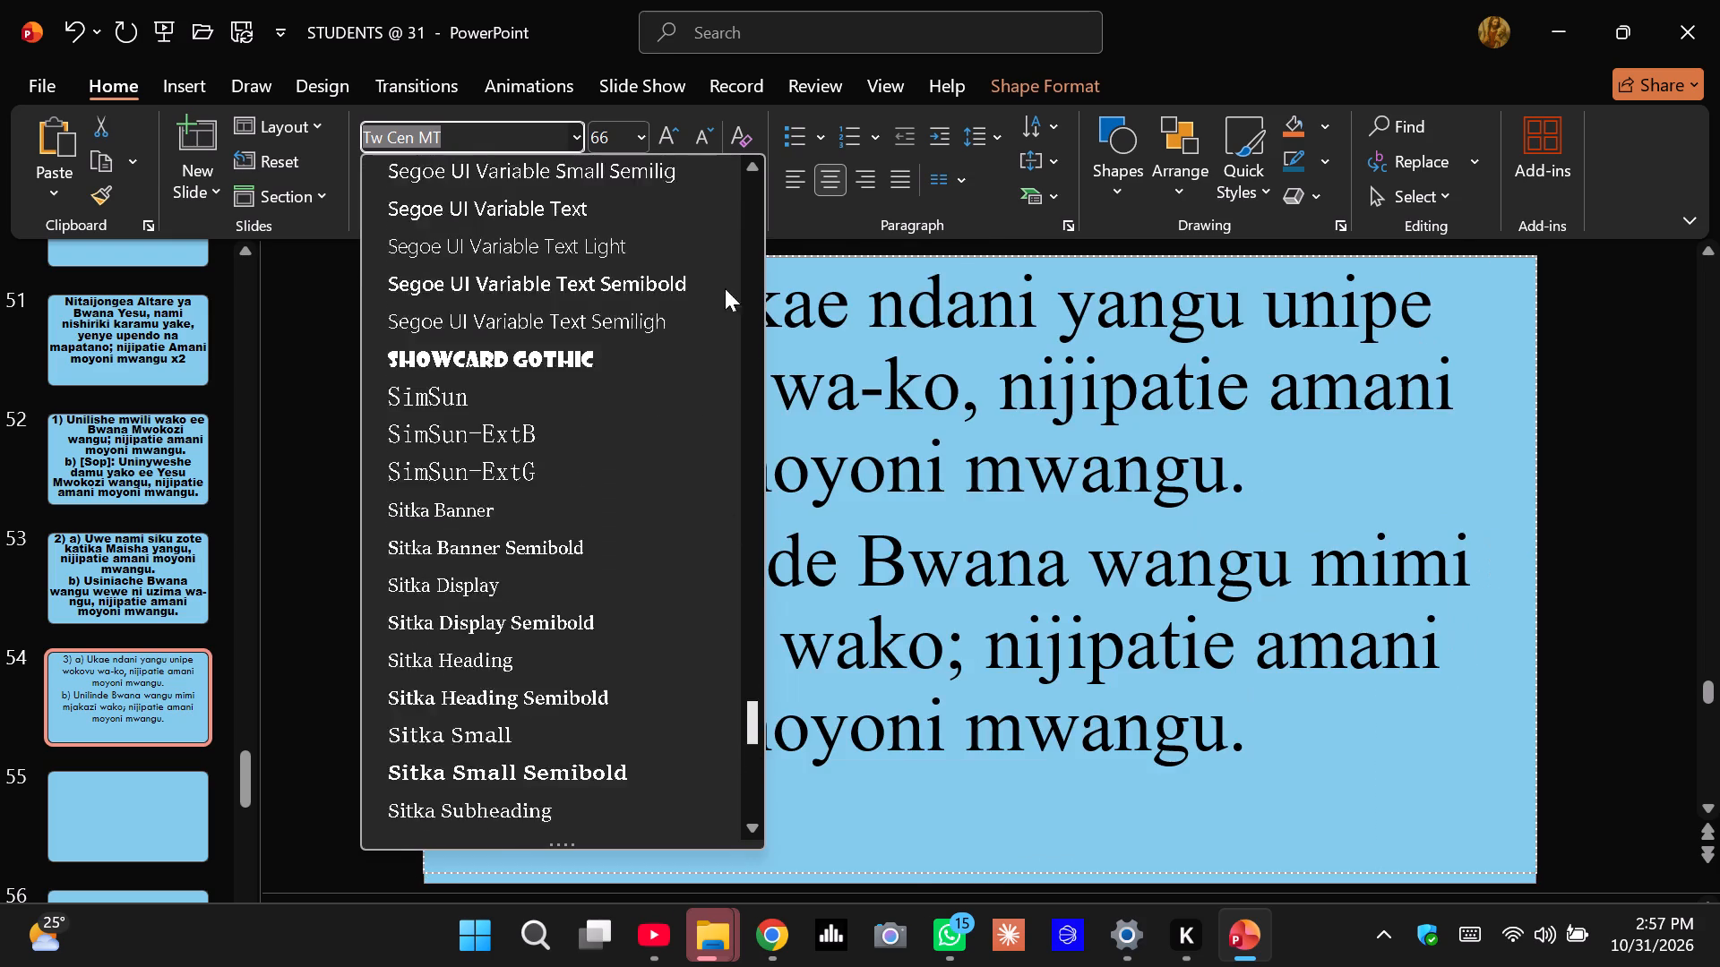
left_click_drag(725, 288, 746, 0)
left_click(523, 336)
left_click(758, 590)
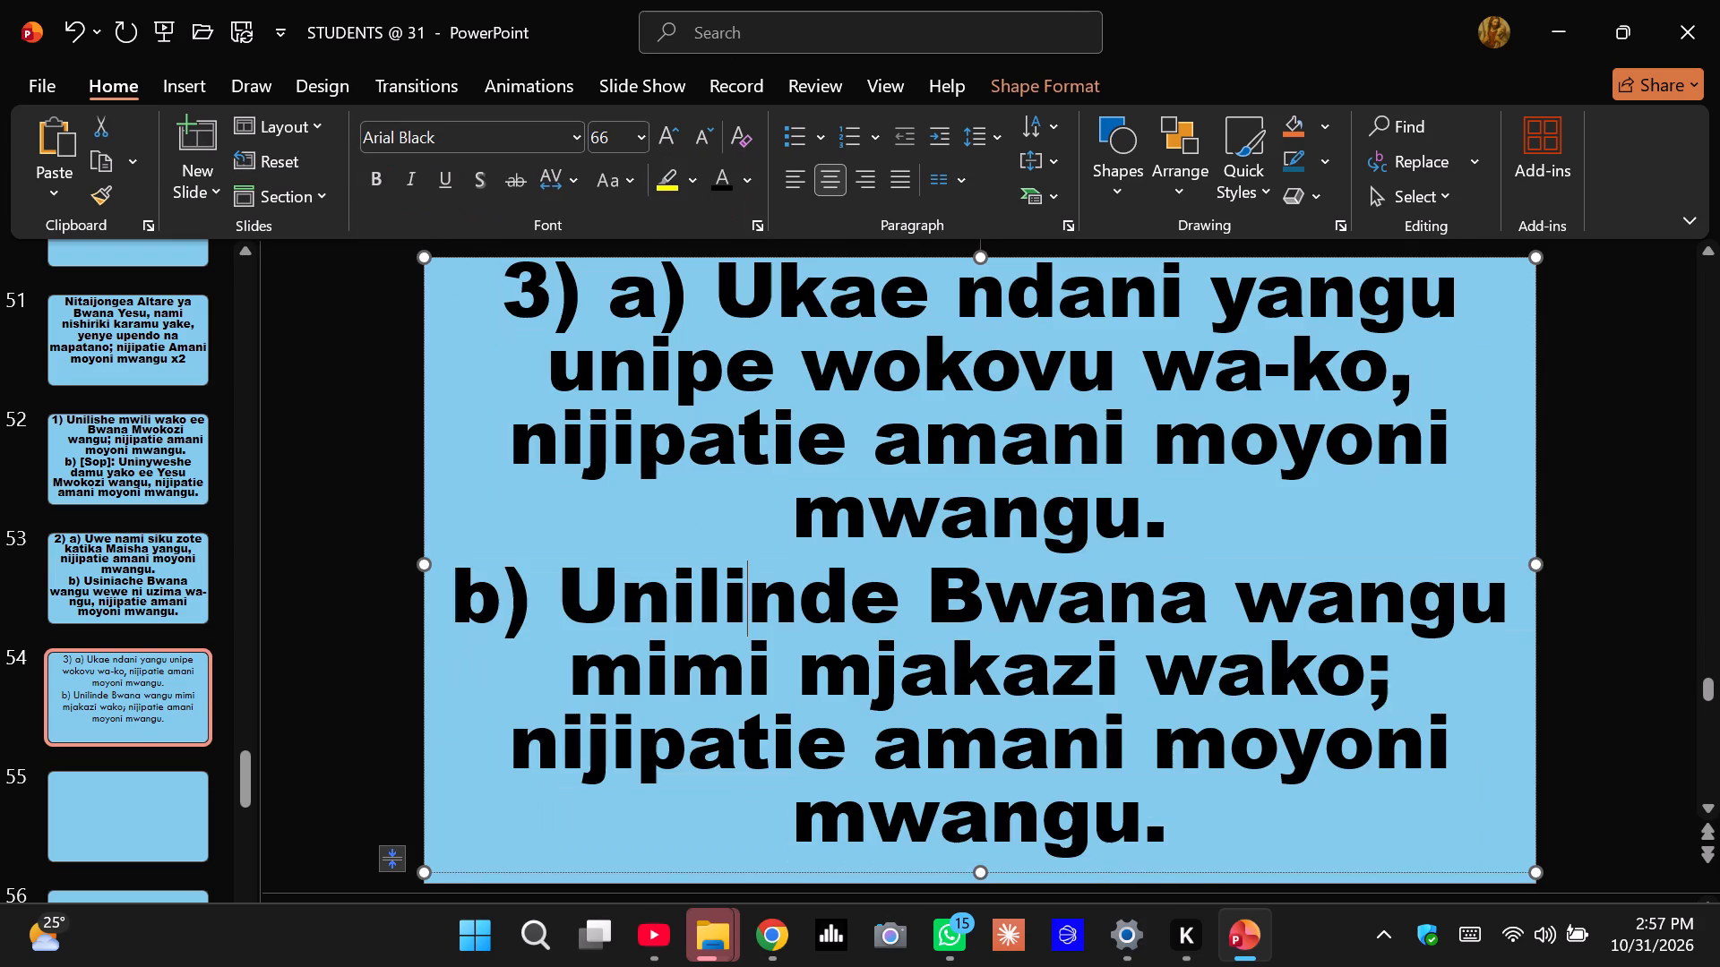
Save the STUDENTS @ 31 presentation.
left_click(256, 31)
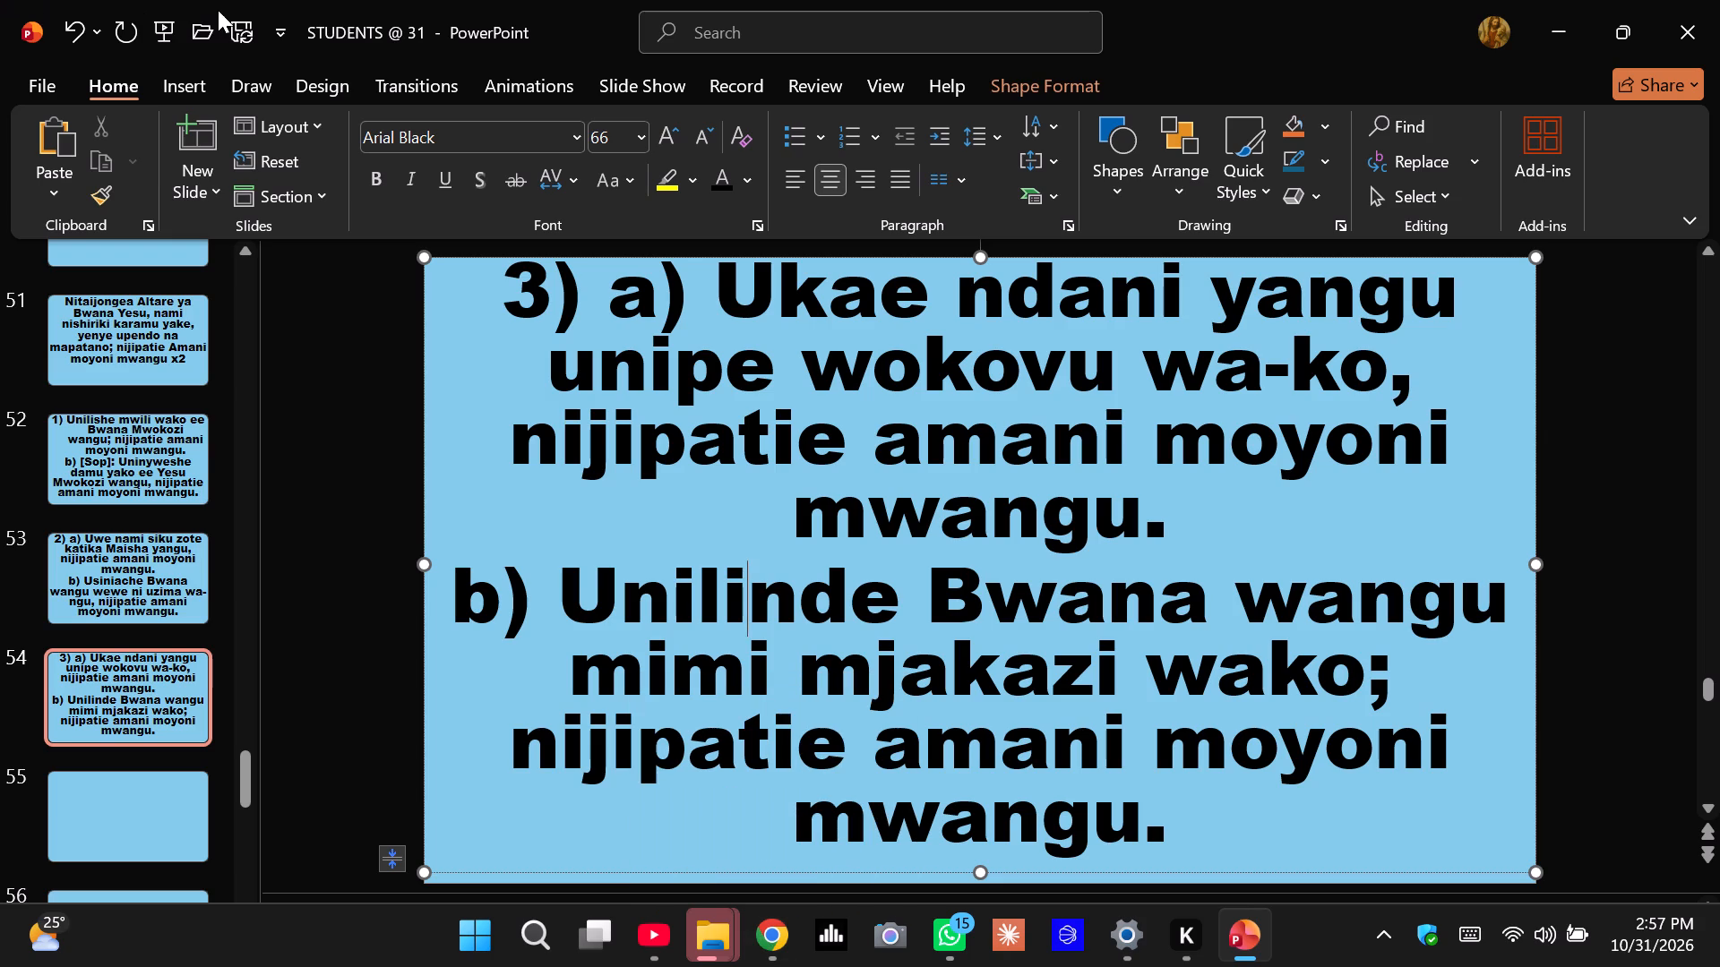
left_click(236, 34)
Go to the empty slide 55 that follows the Nitaijongea Altare verses.
left_click(56, 813)
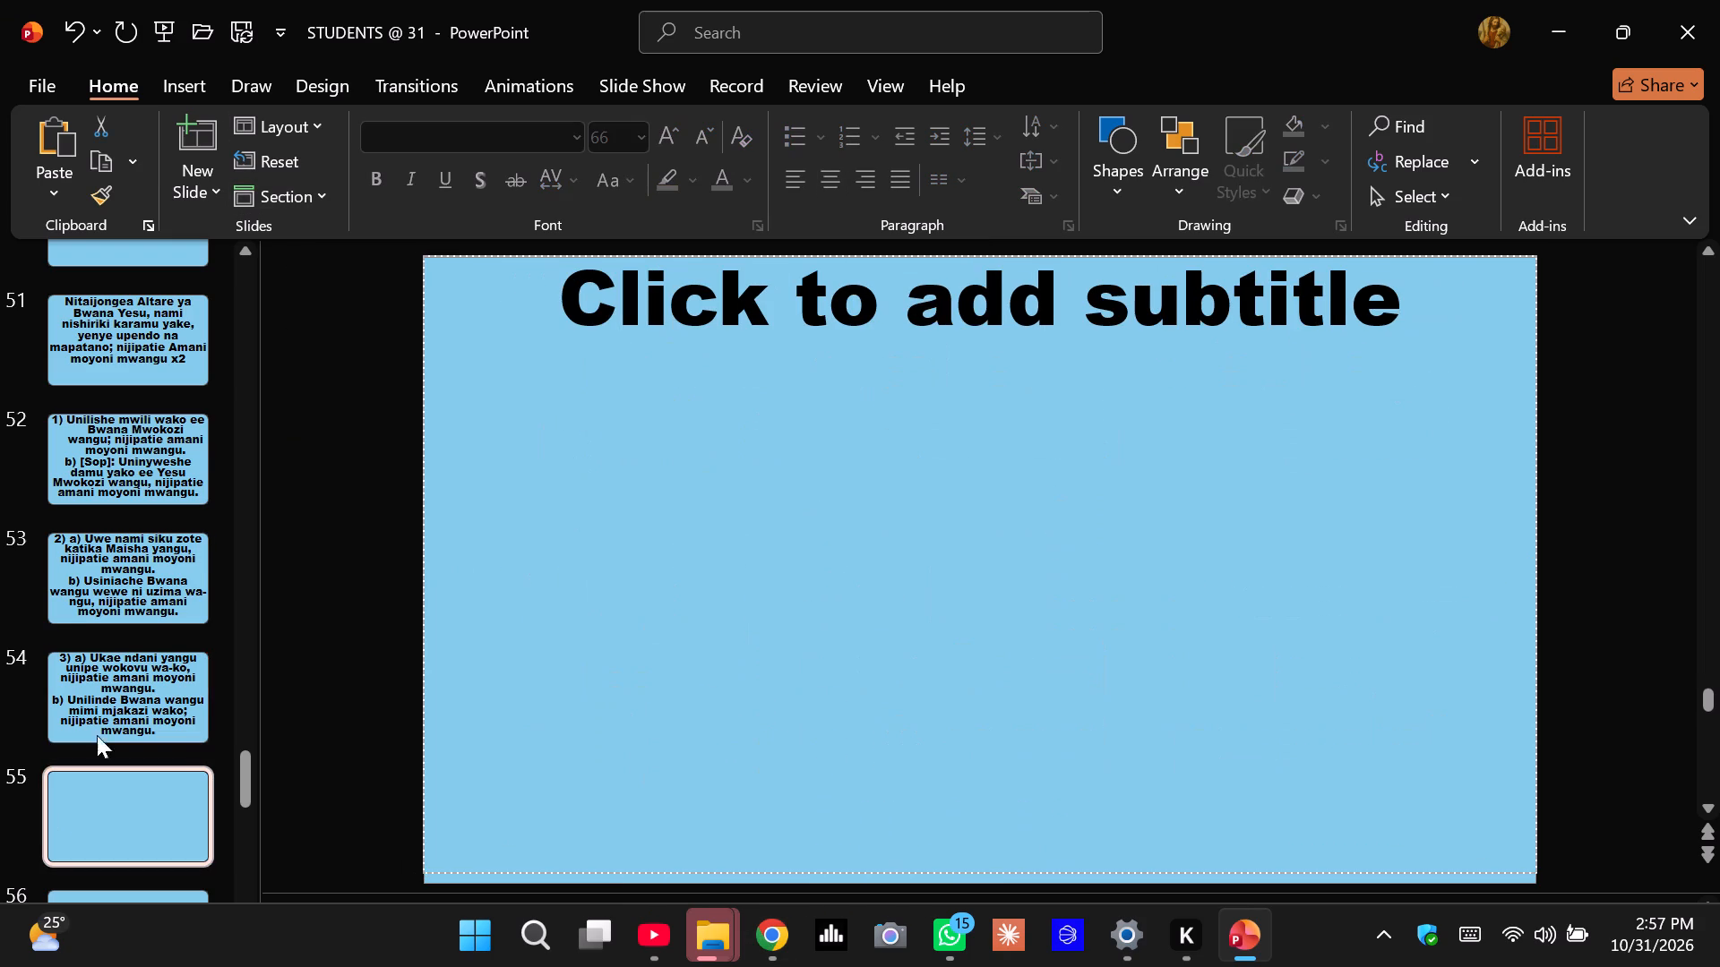
scroll(116, 686, "up", 5)
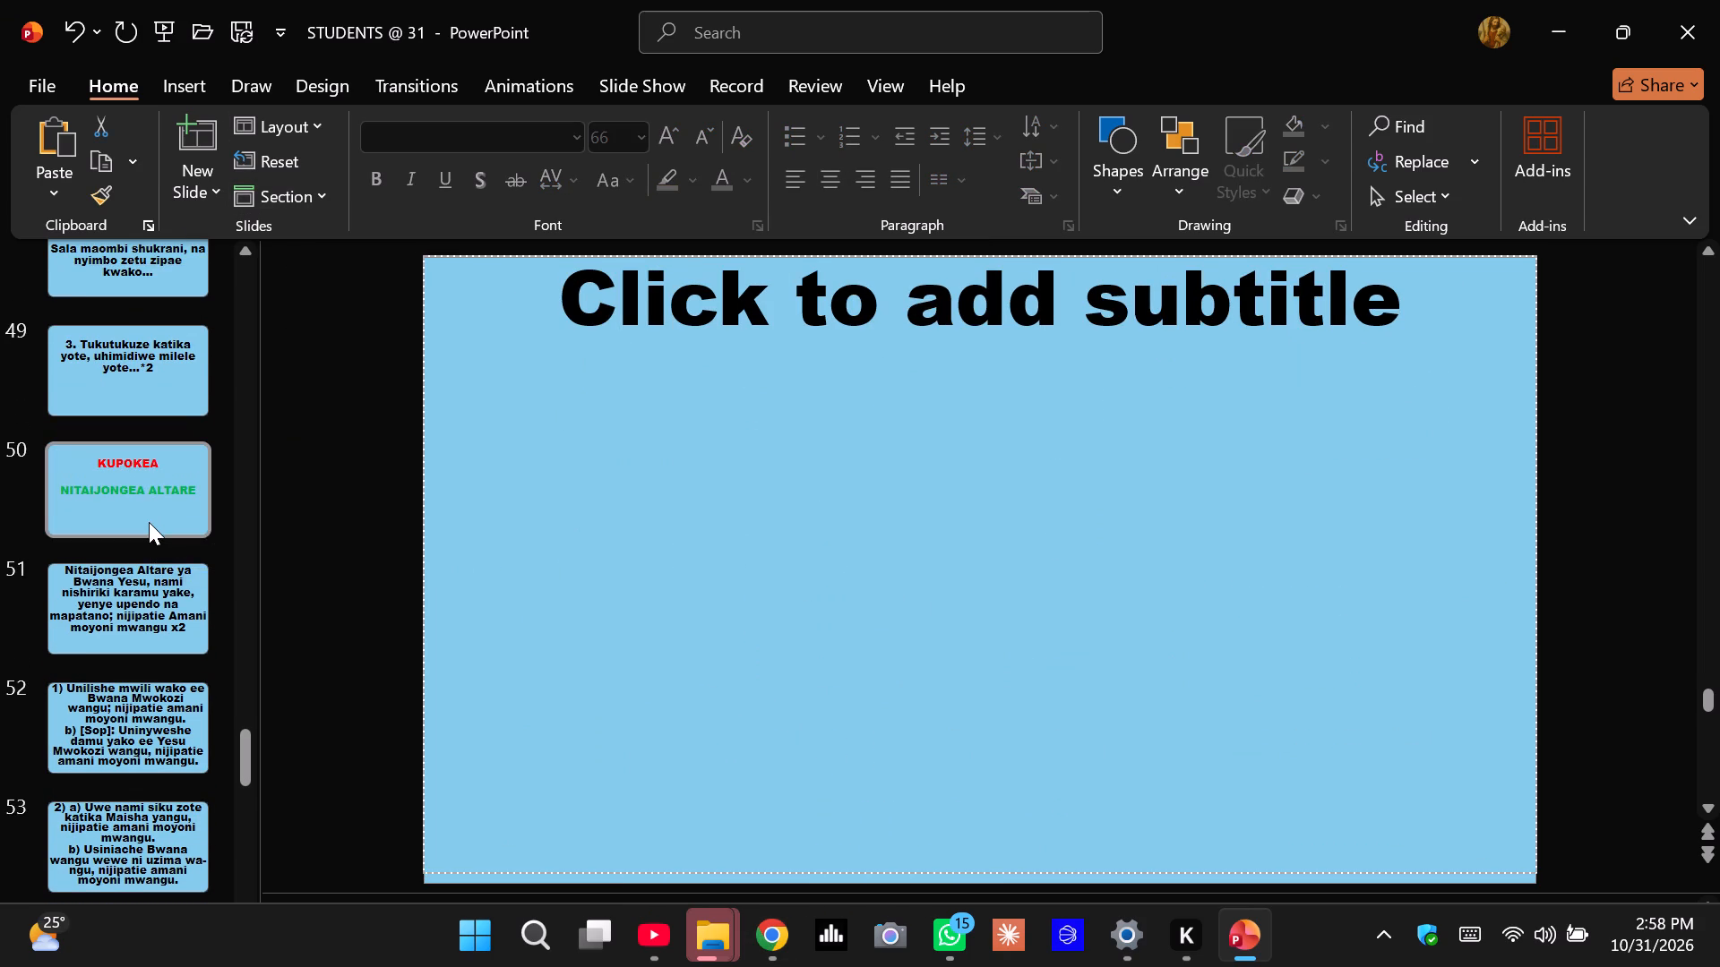
scroll(149, 524, "down", 7)
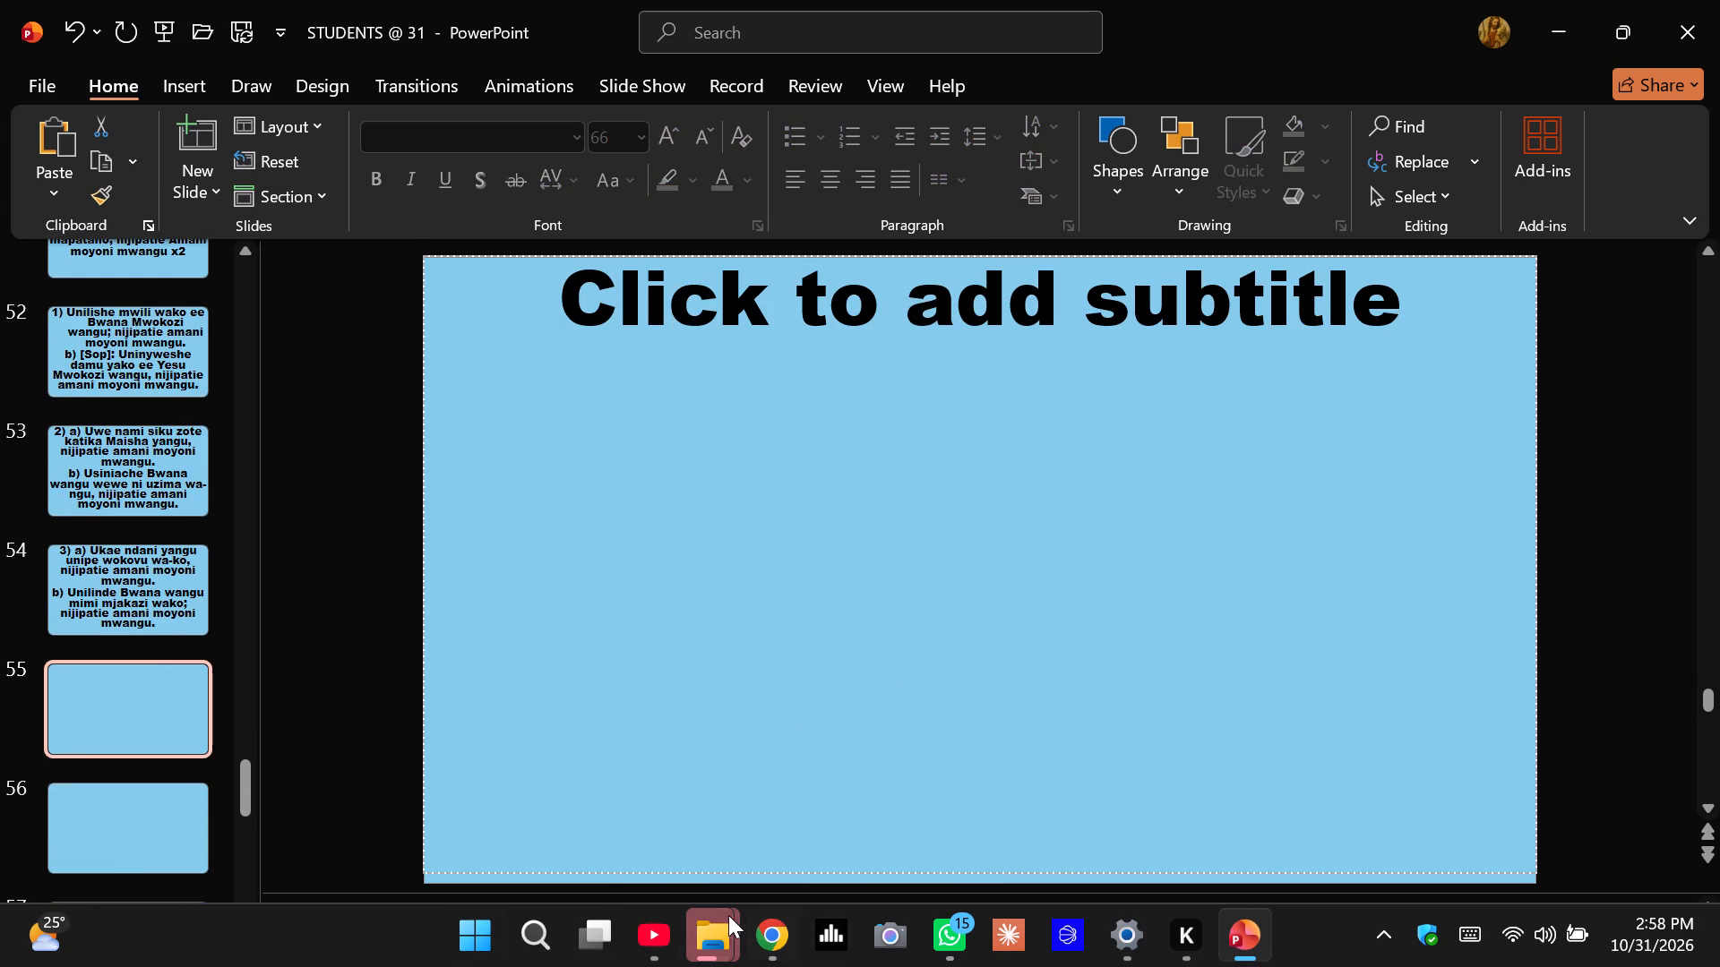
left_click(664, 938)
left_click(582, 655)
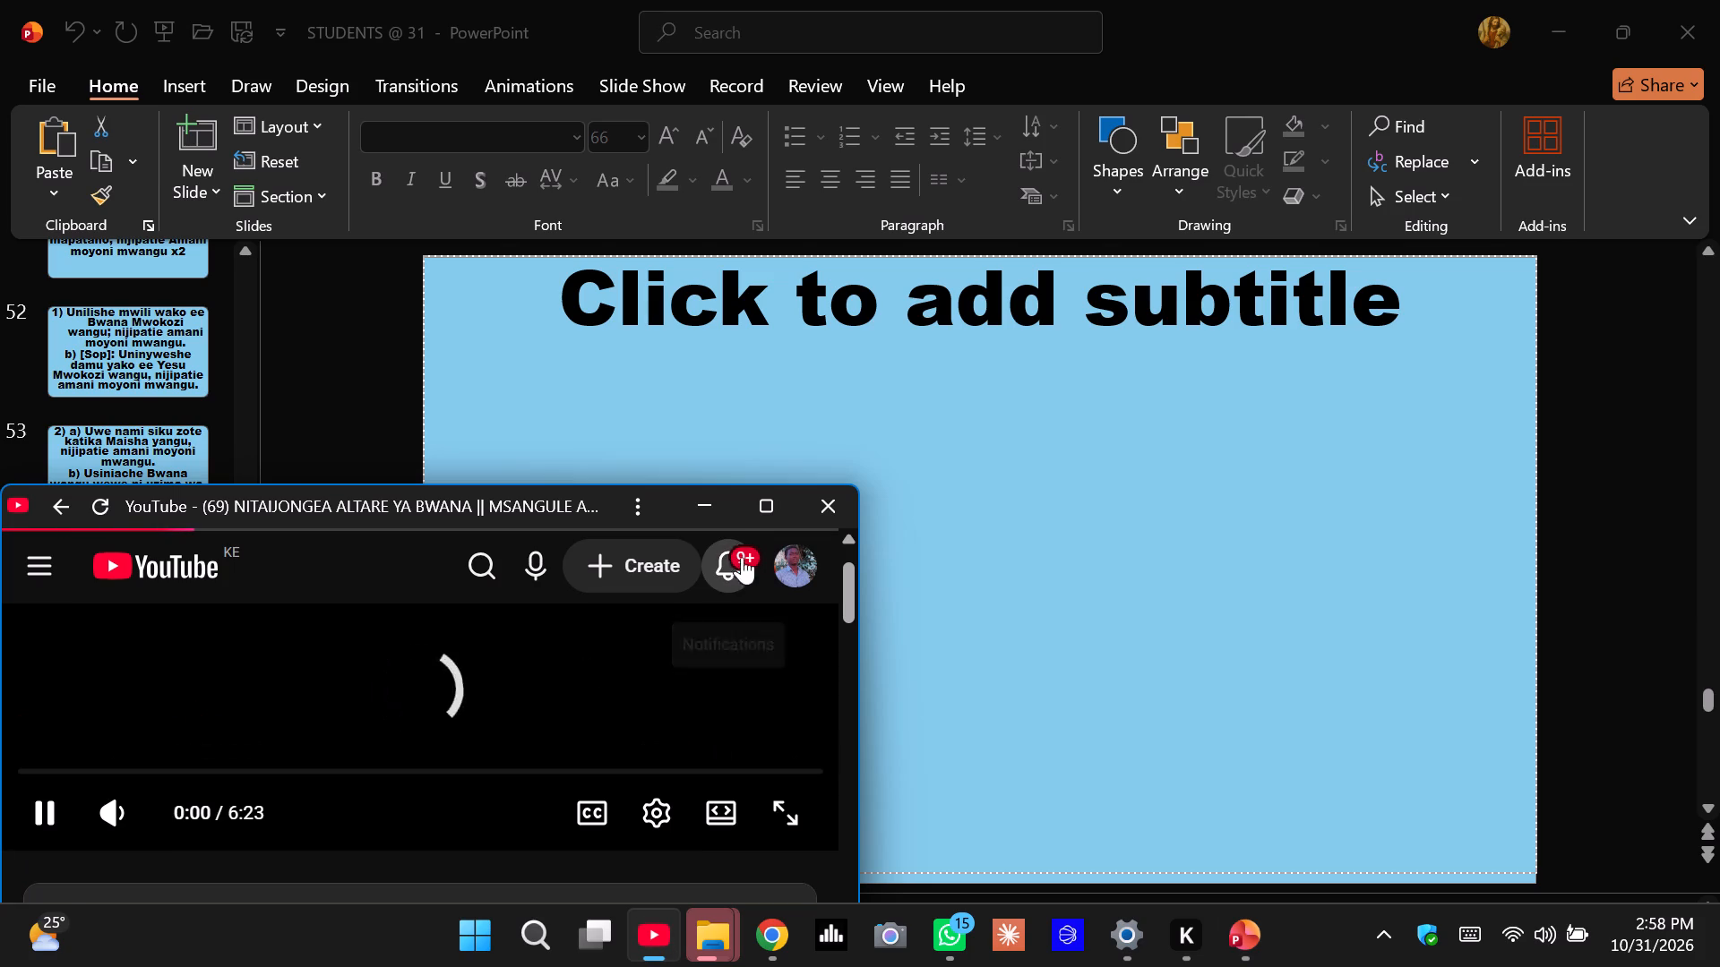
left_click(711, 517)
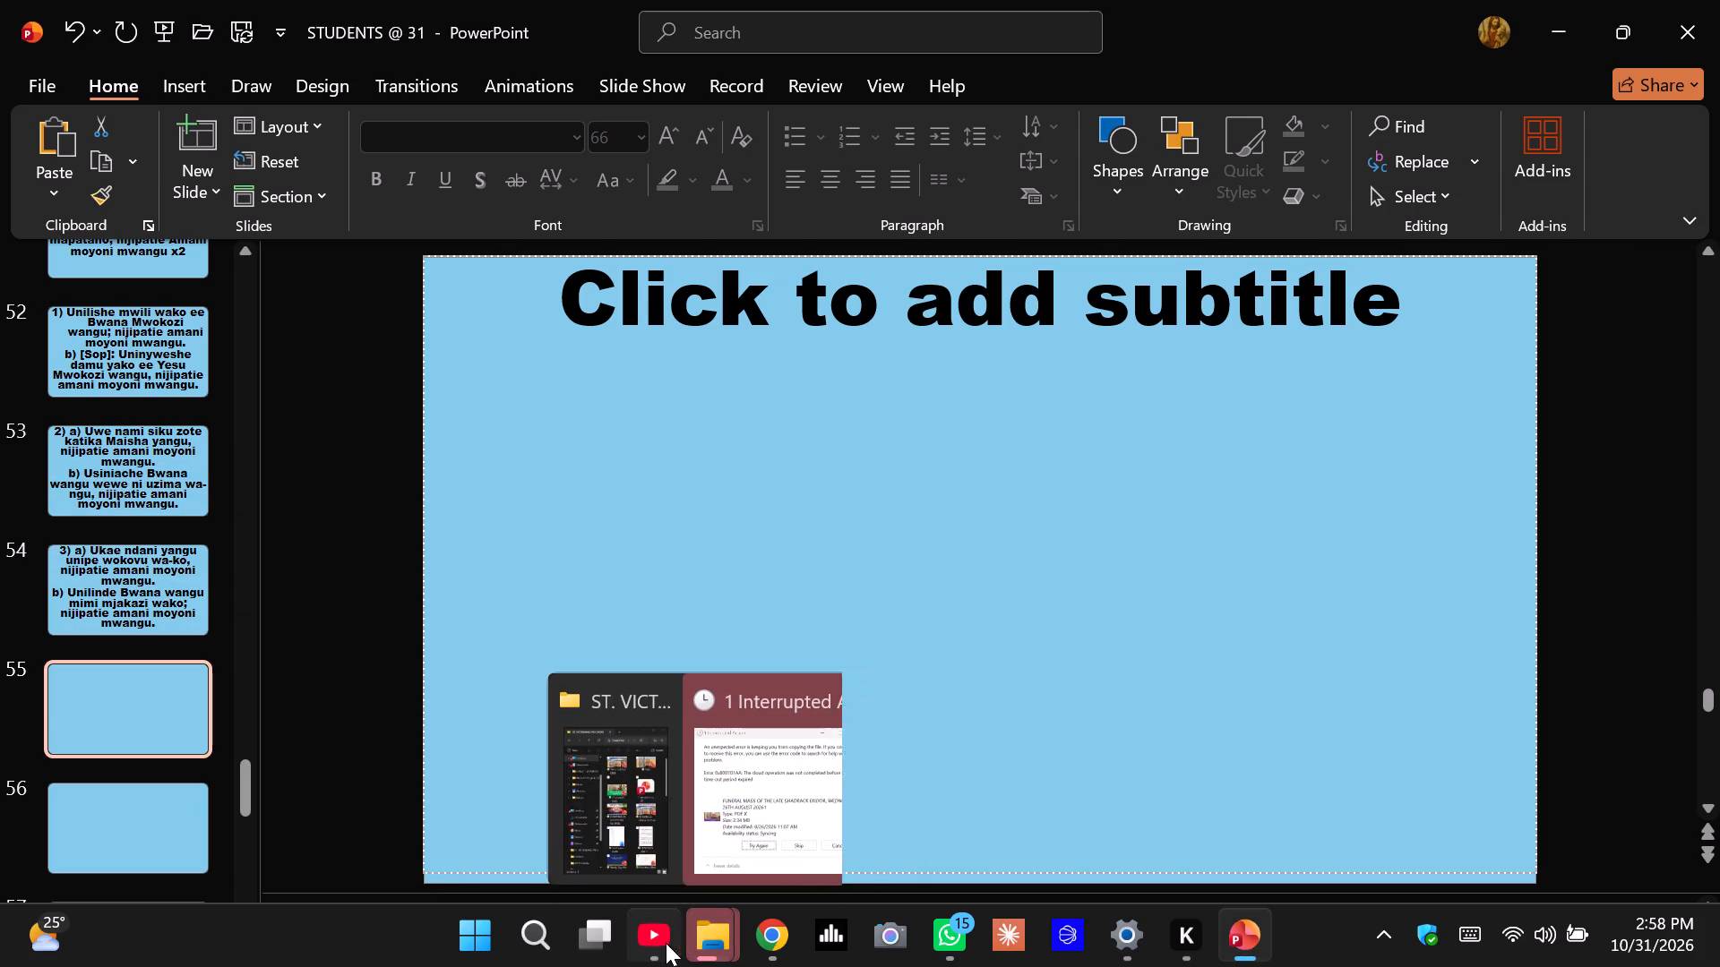
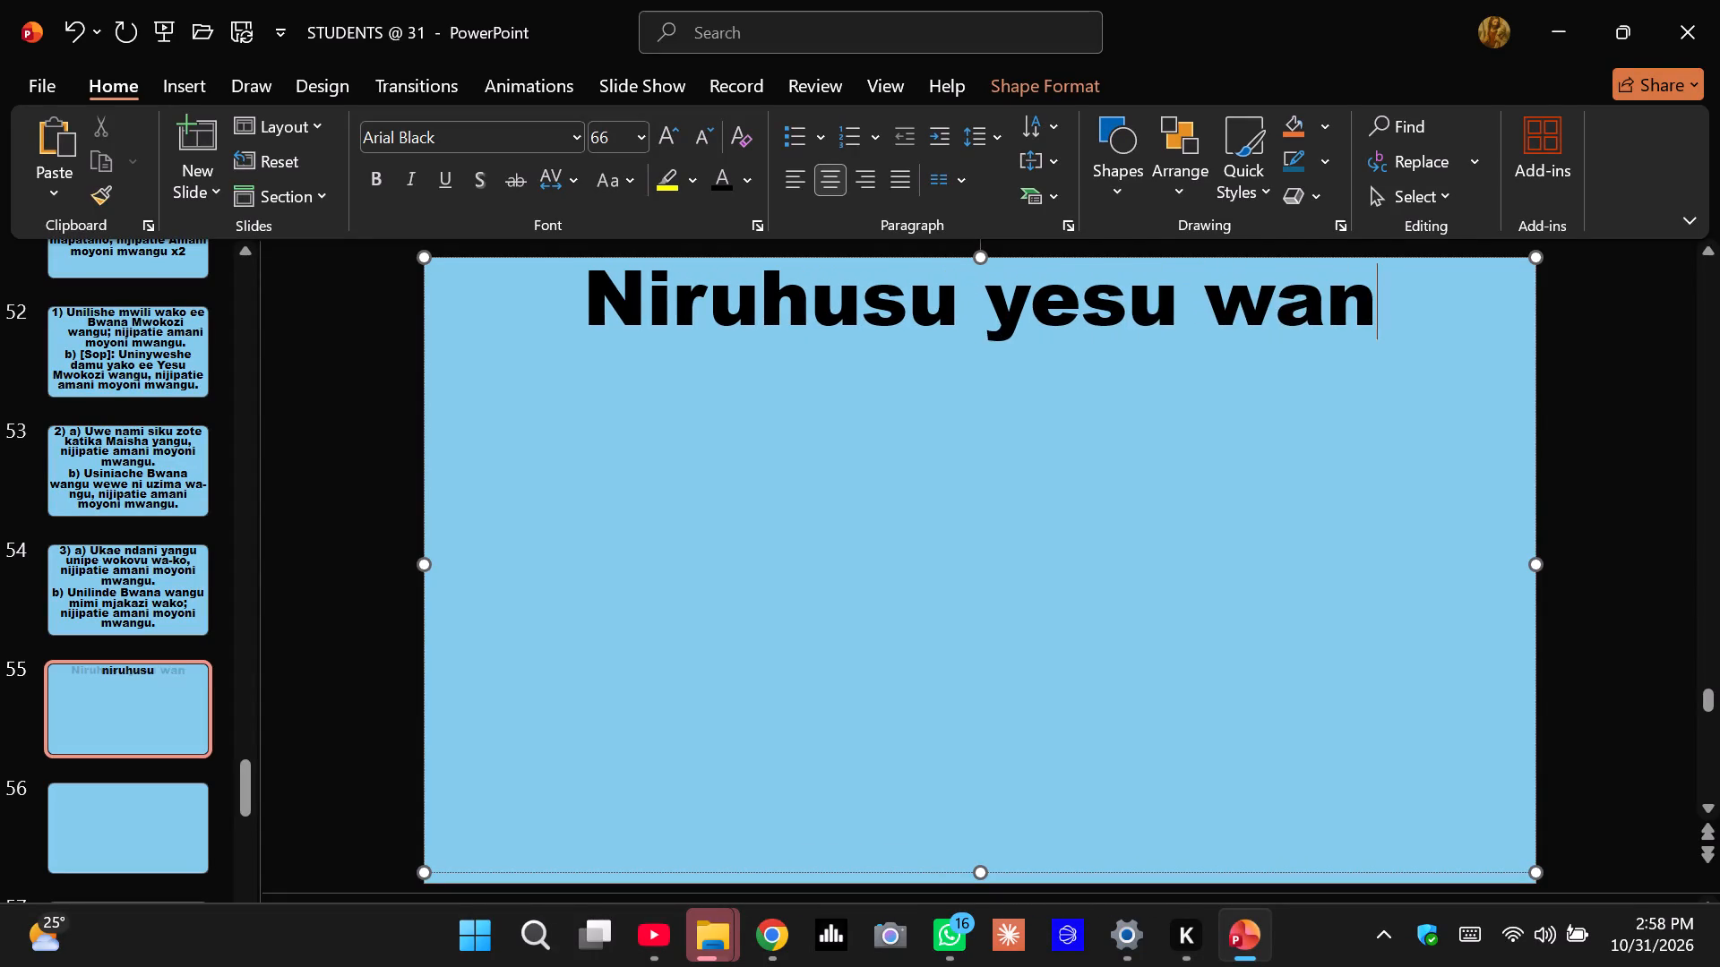
Make the title "Niruhusu yesu wangu" on slide 55 dark green and convert it to uppercase.
left_click(1446, 289)
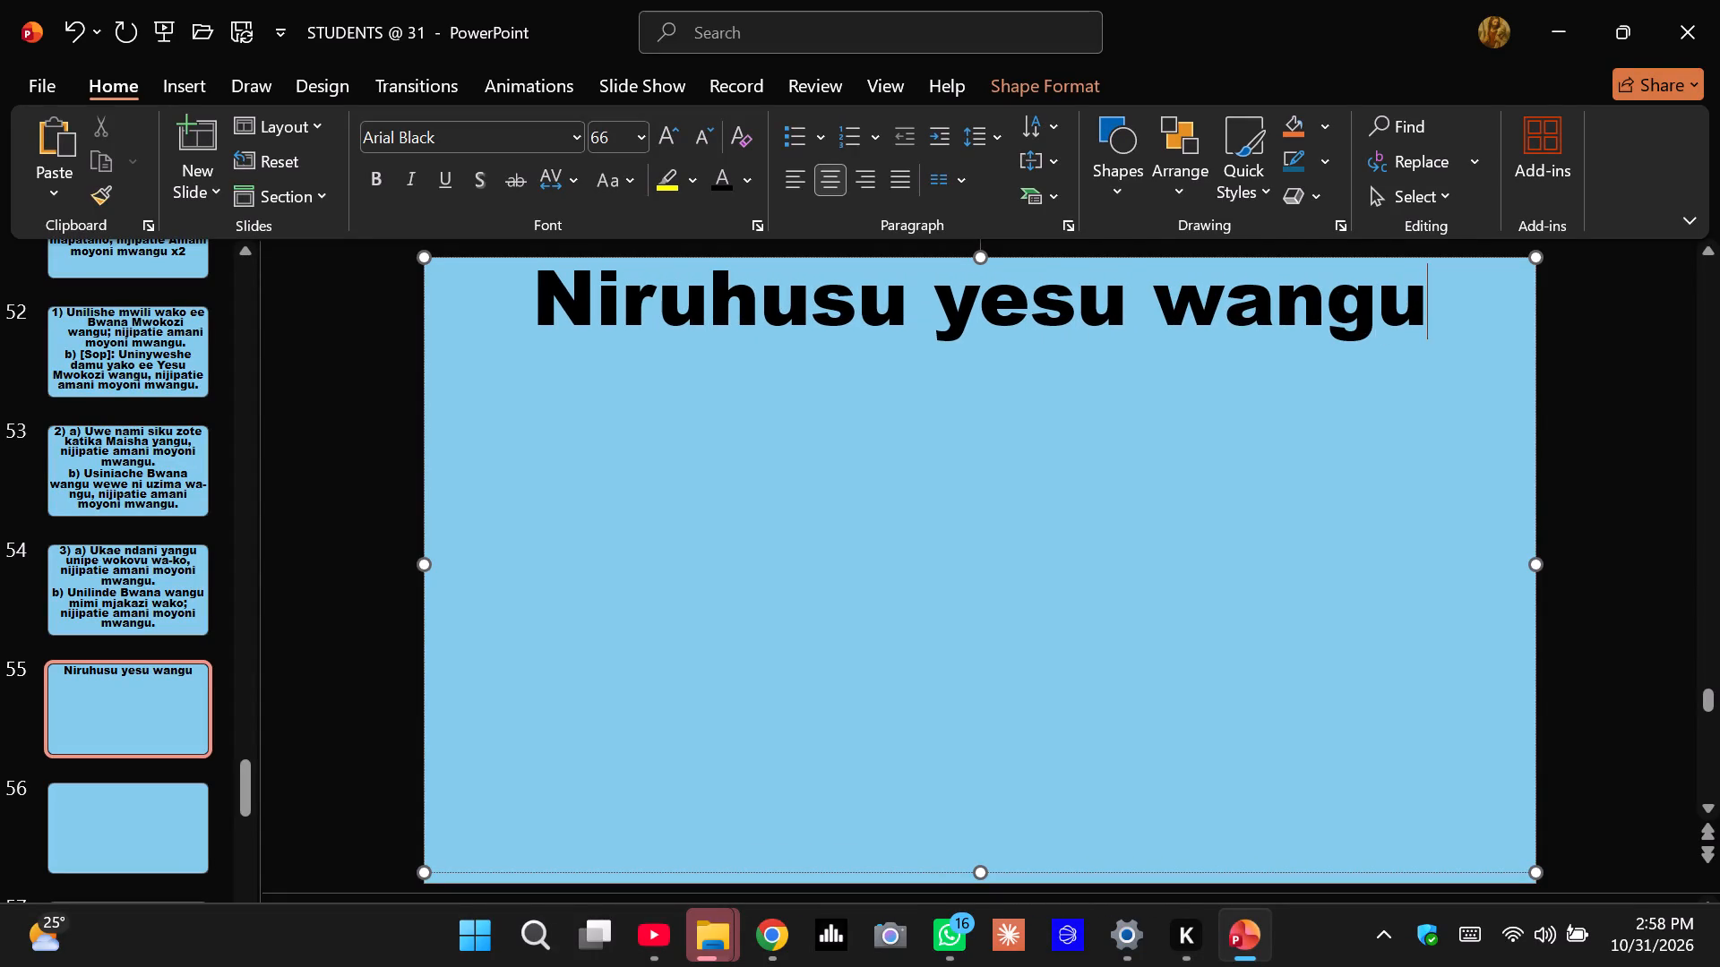
left_click_drag(1446, 289, 689, 382)
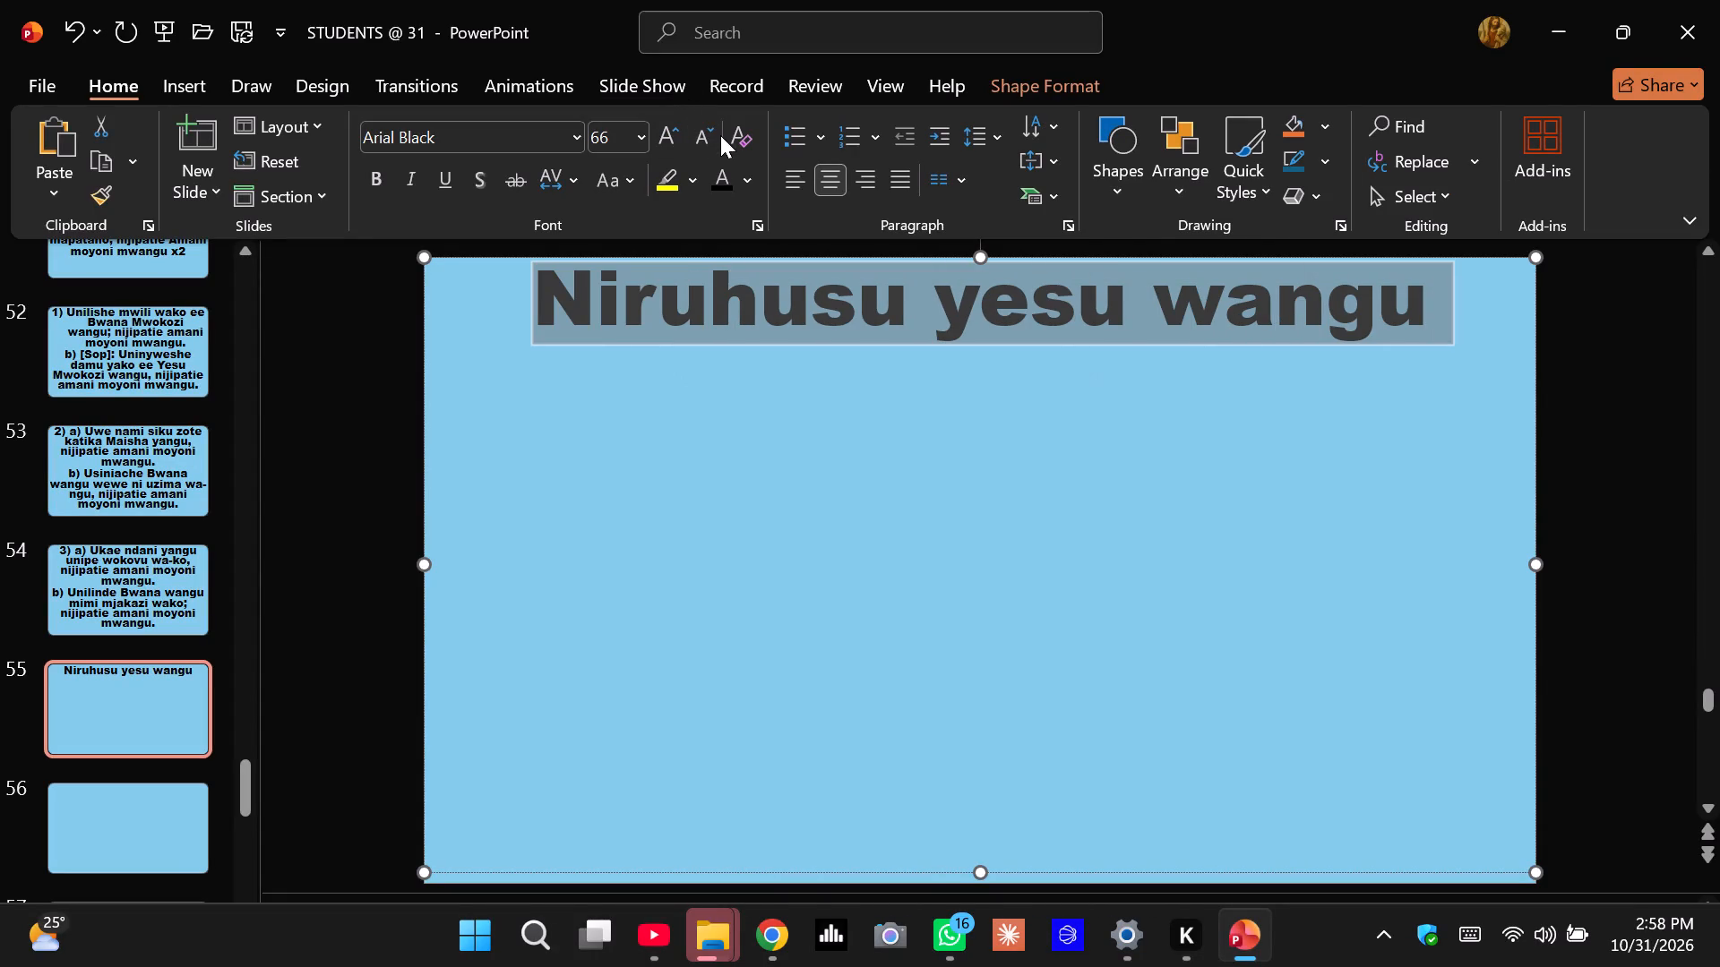
left_click(740, 190)
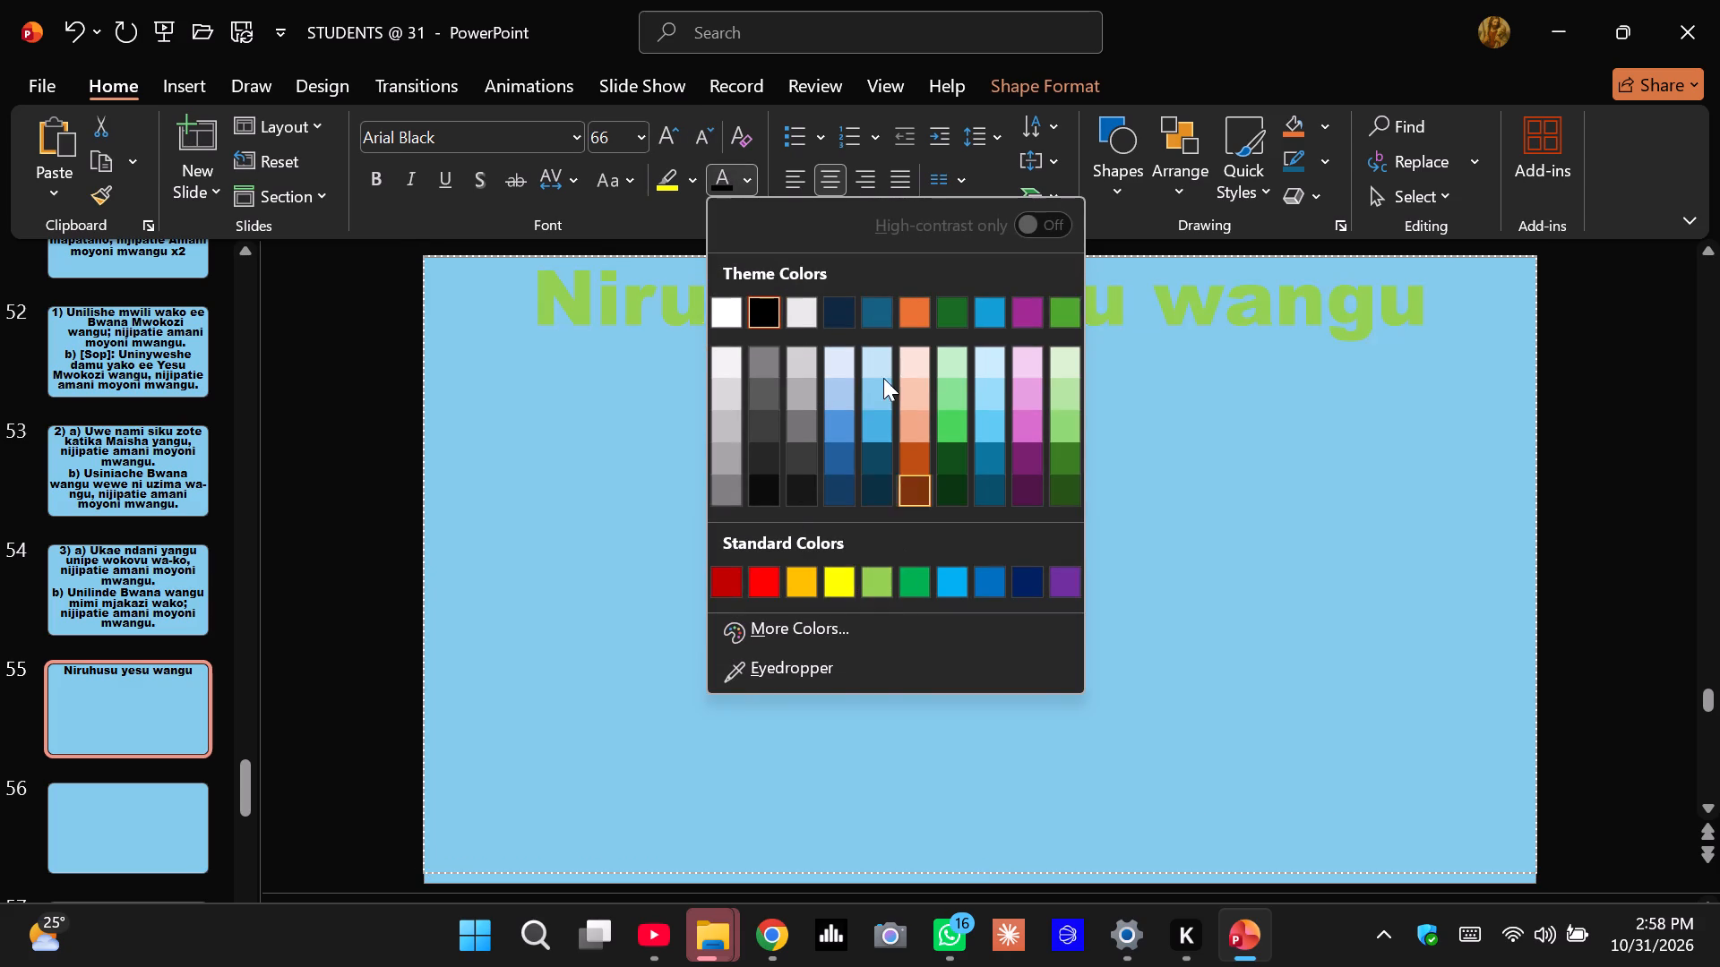
left_click(947, 310)
left_click(632, 174)
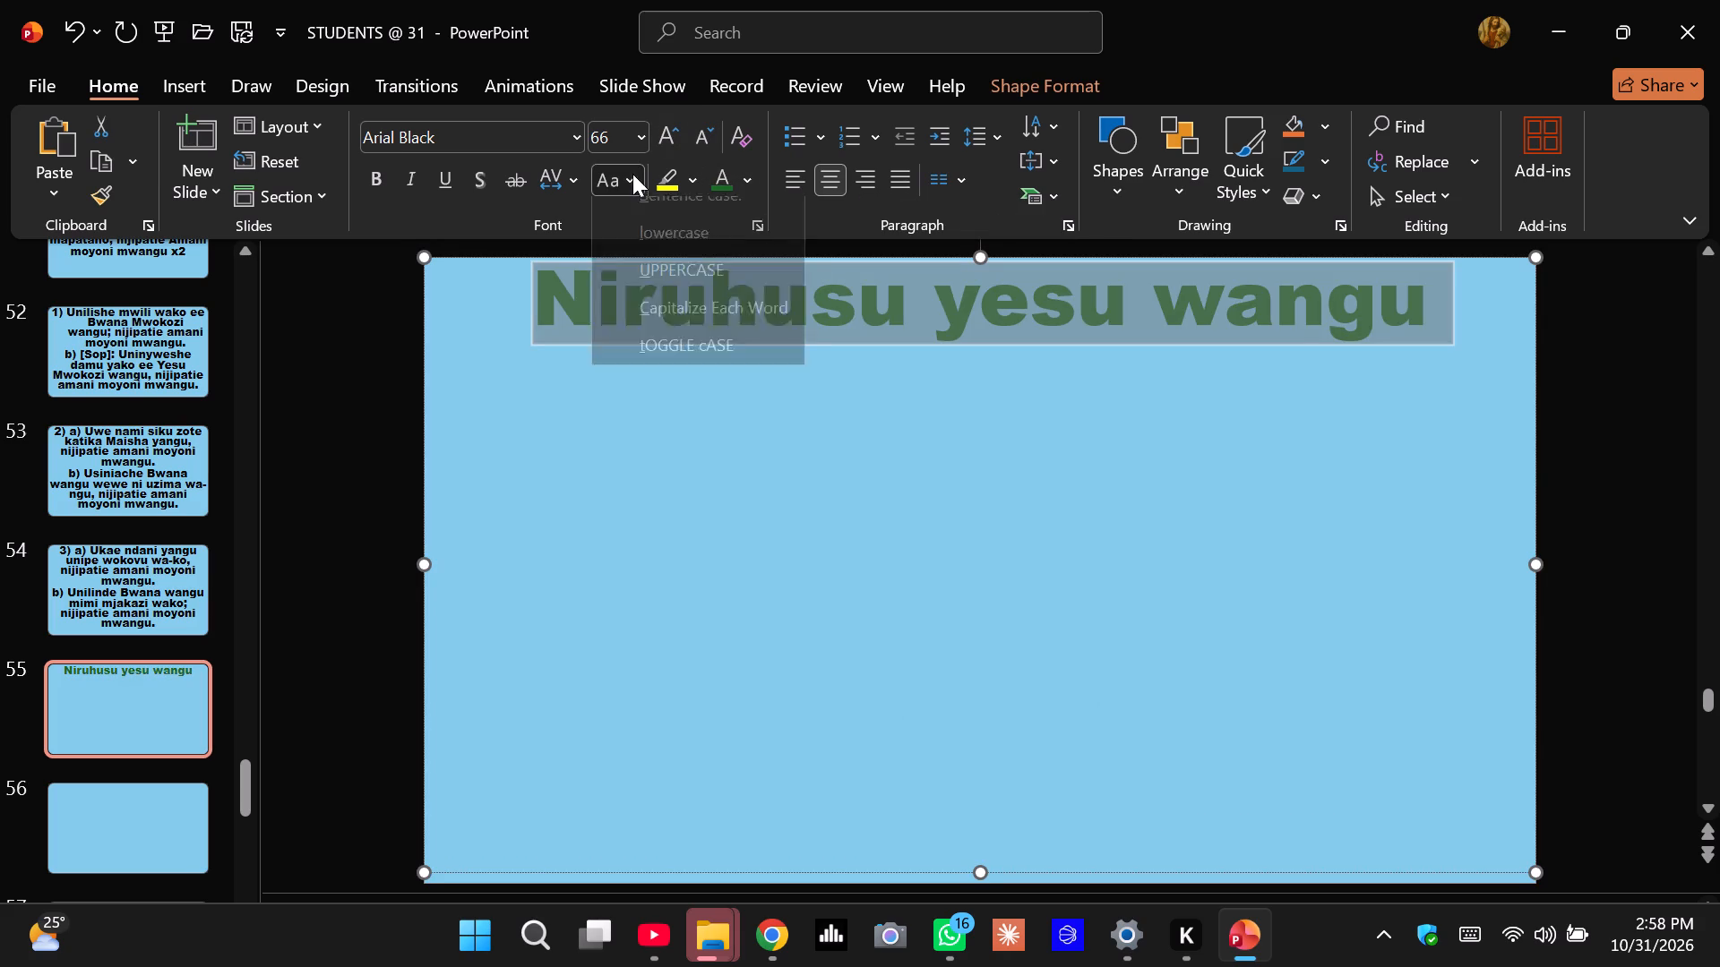
left_click(701, 305)
Move the NIRUHUSU YESU WANGU title down the slide by inserting two blank lines above it.
left_click(461, 317)
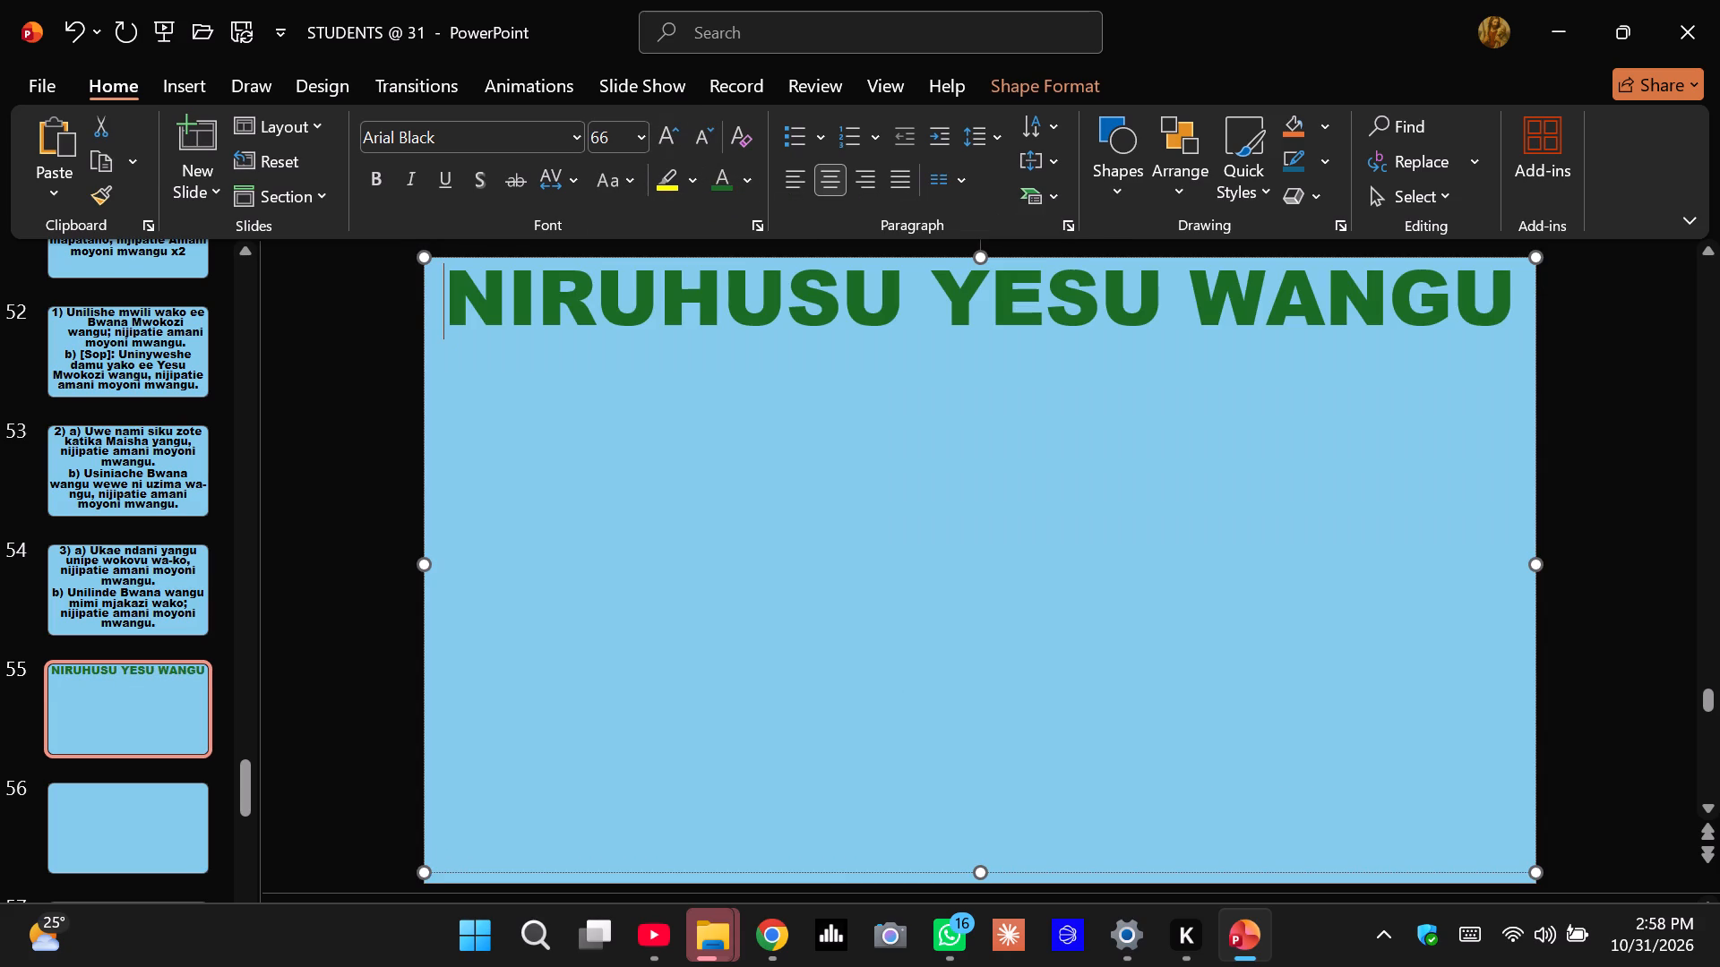
key("Return")
key("Return")
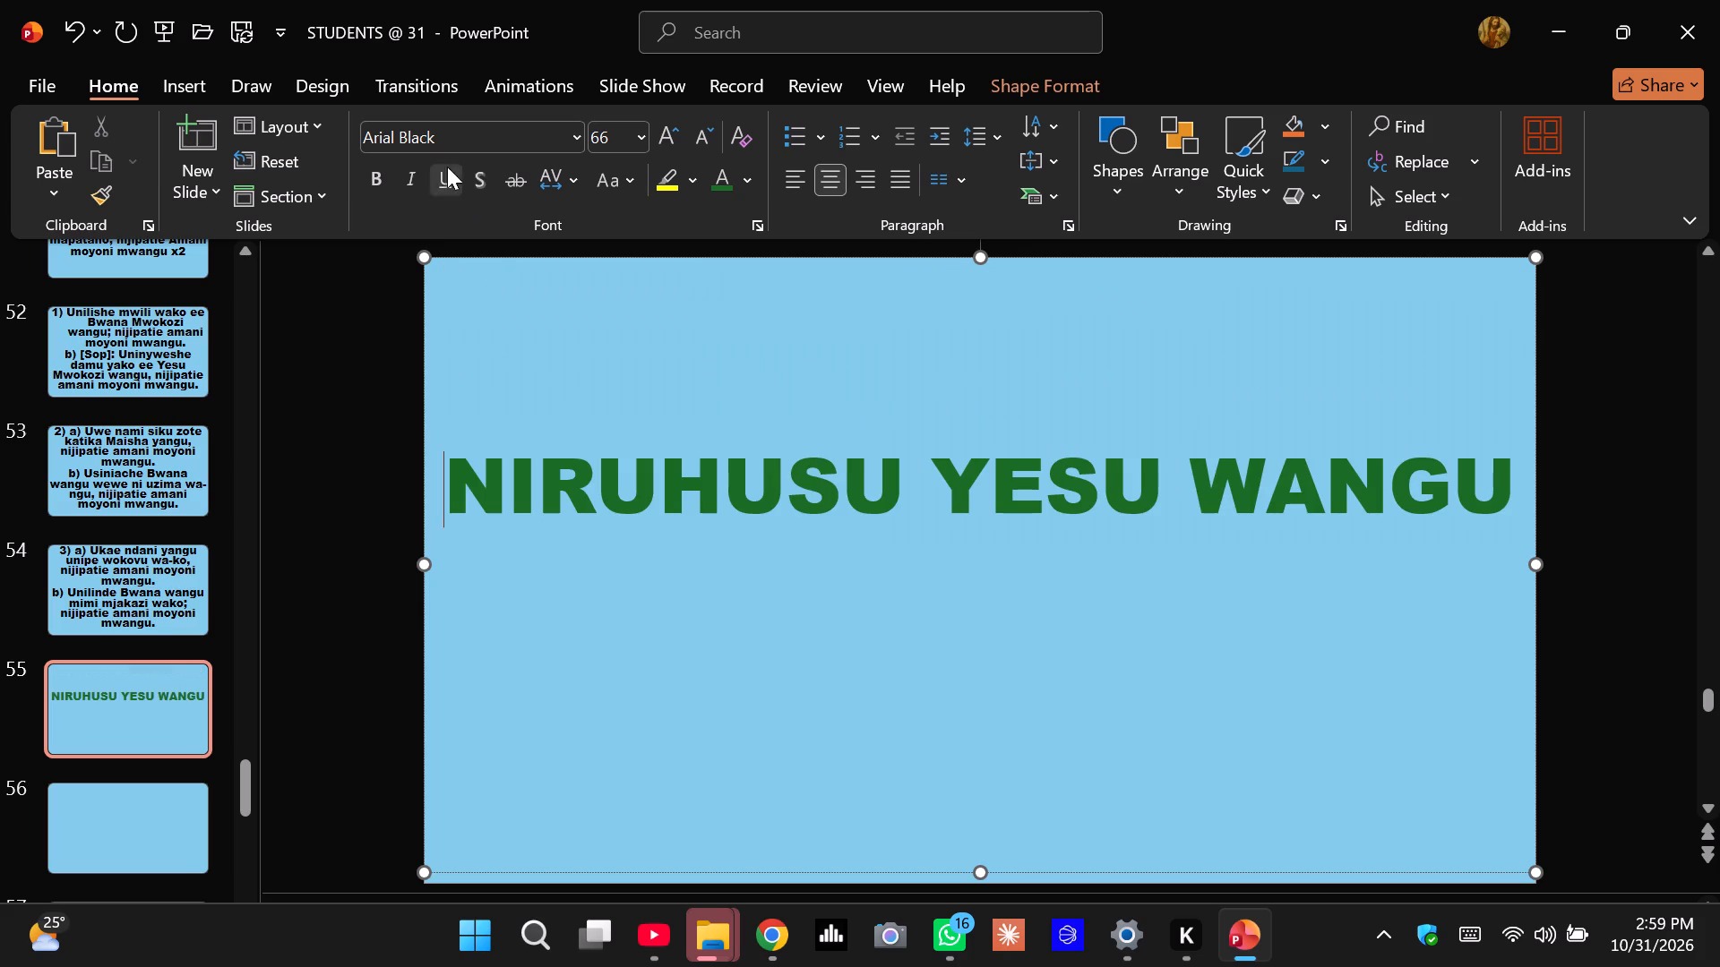
Save the STUDENTS @ 31 presentation.
left_click(230, 39)
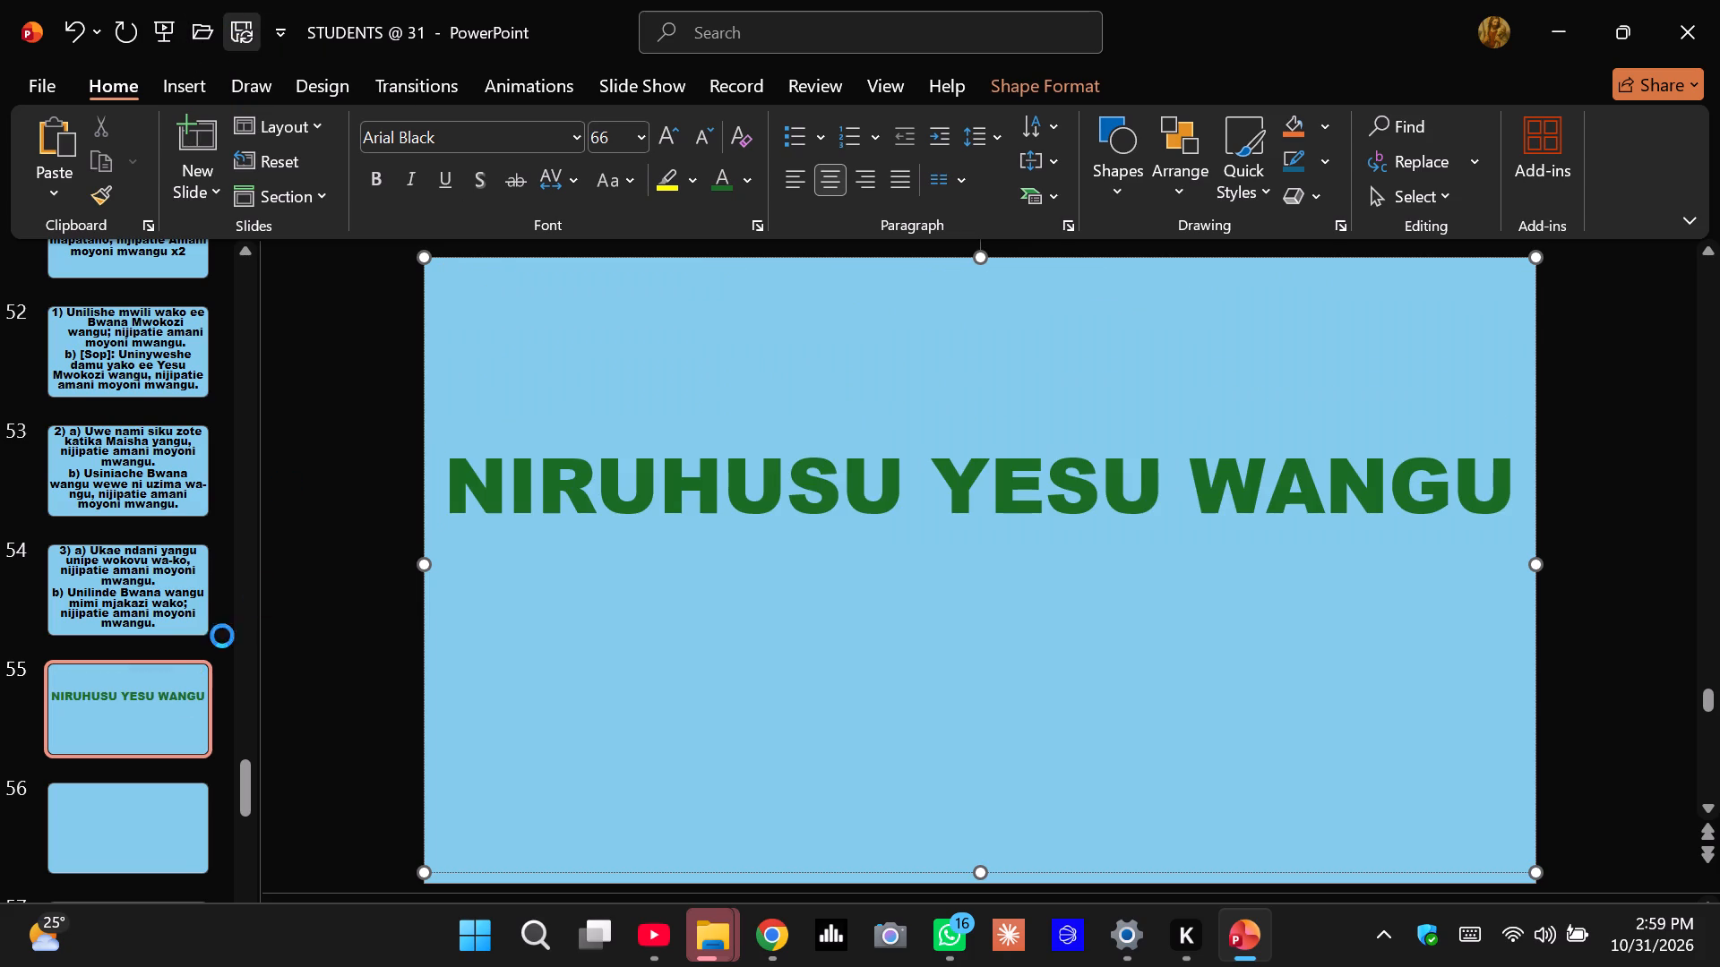
Go to empty slide 56 and place the text cursor in its subtitle box.
left_click(152, 802)
left_click(680, 326)
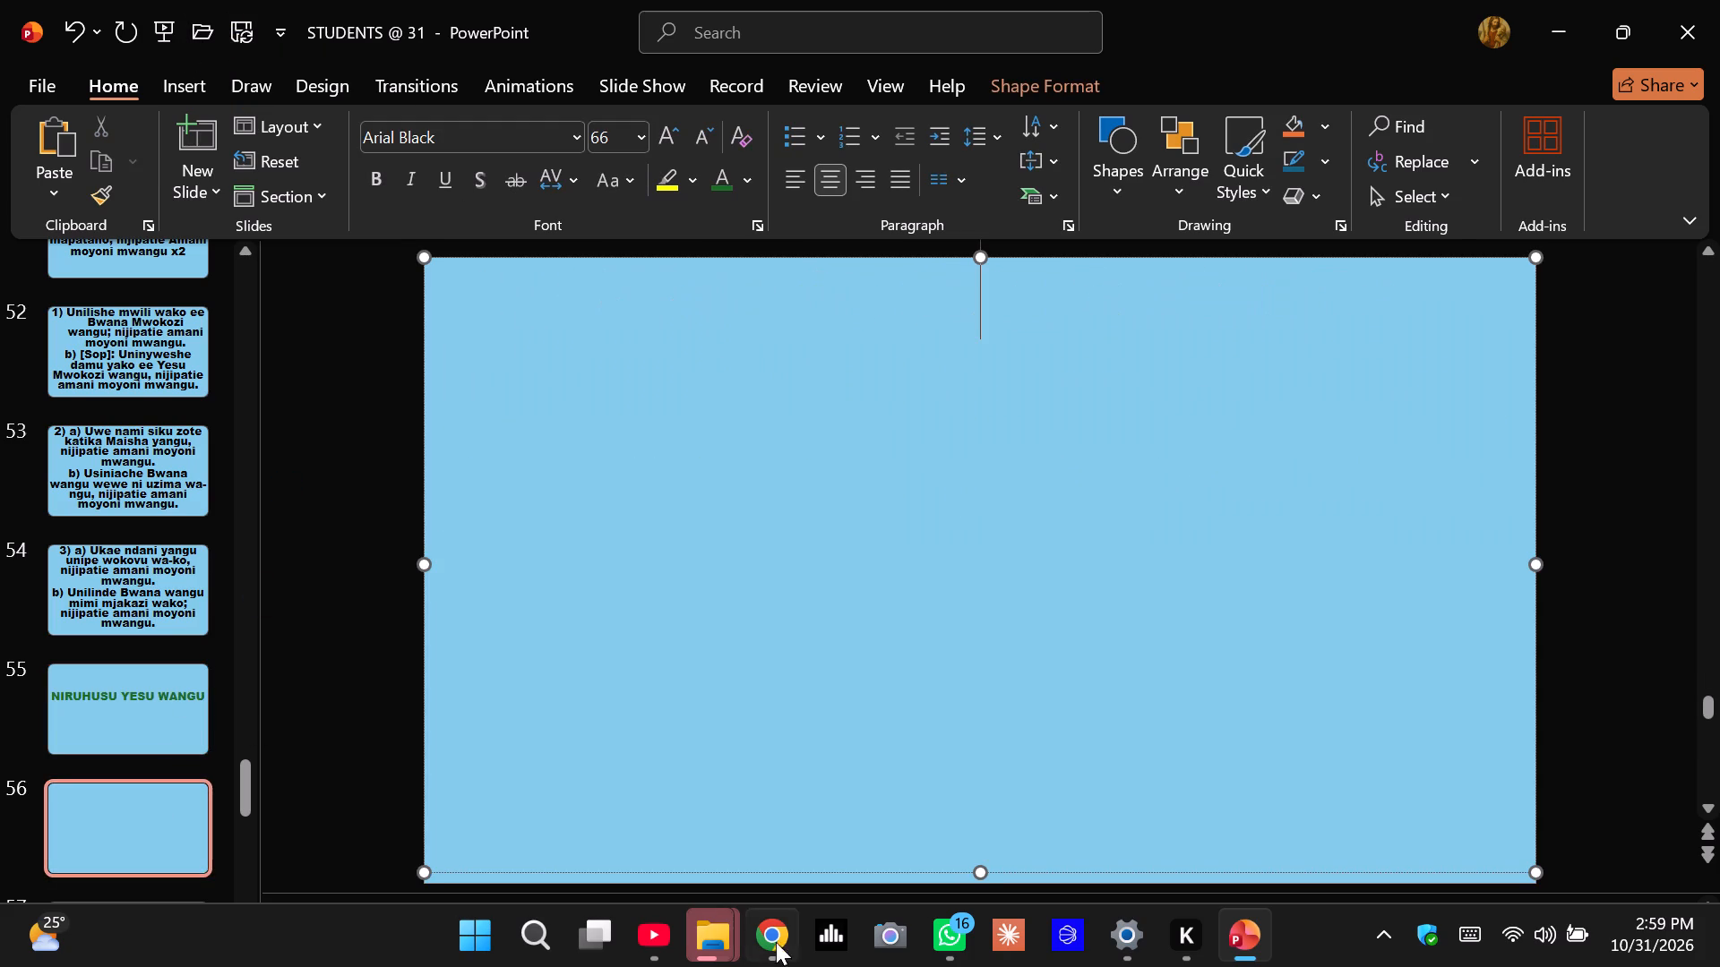
In Chrome, search Google for niruhusu yesu wangu and open the Niruhusu ee Yesu lyrics page on Sauti za Kuimba.
left_click(770, 928)
left_click(676, 71)
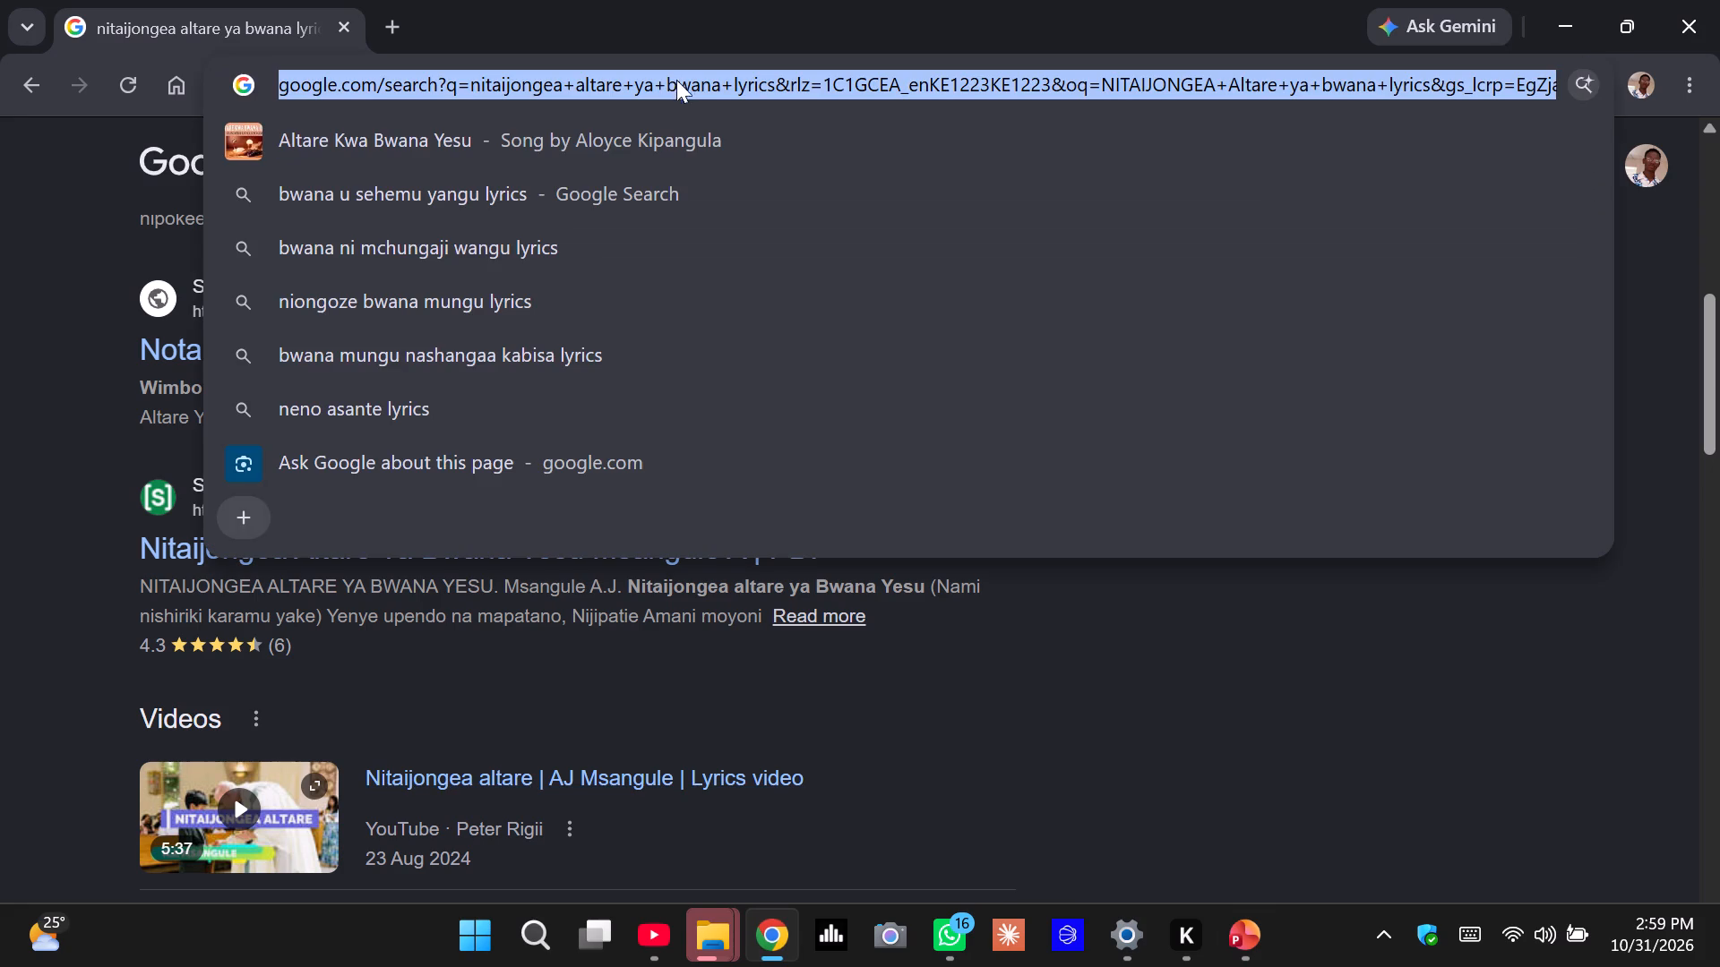
type("niru")
type("husu")
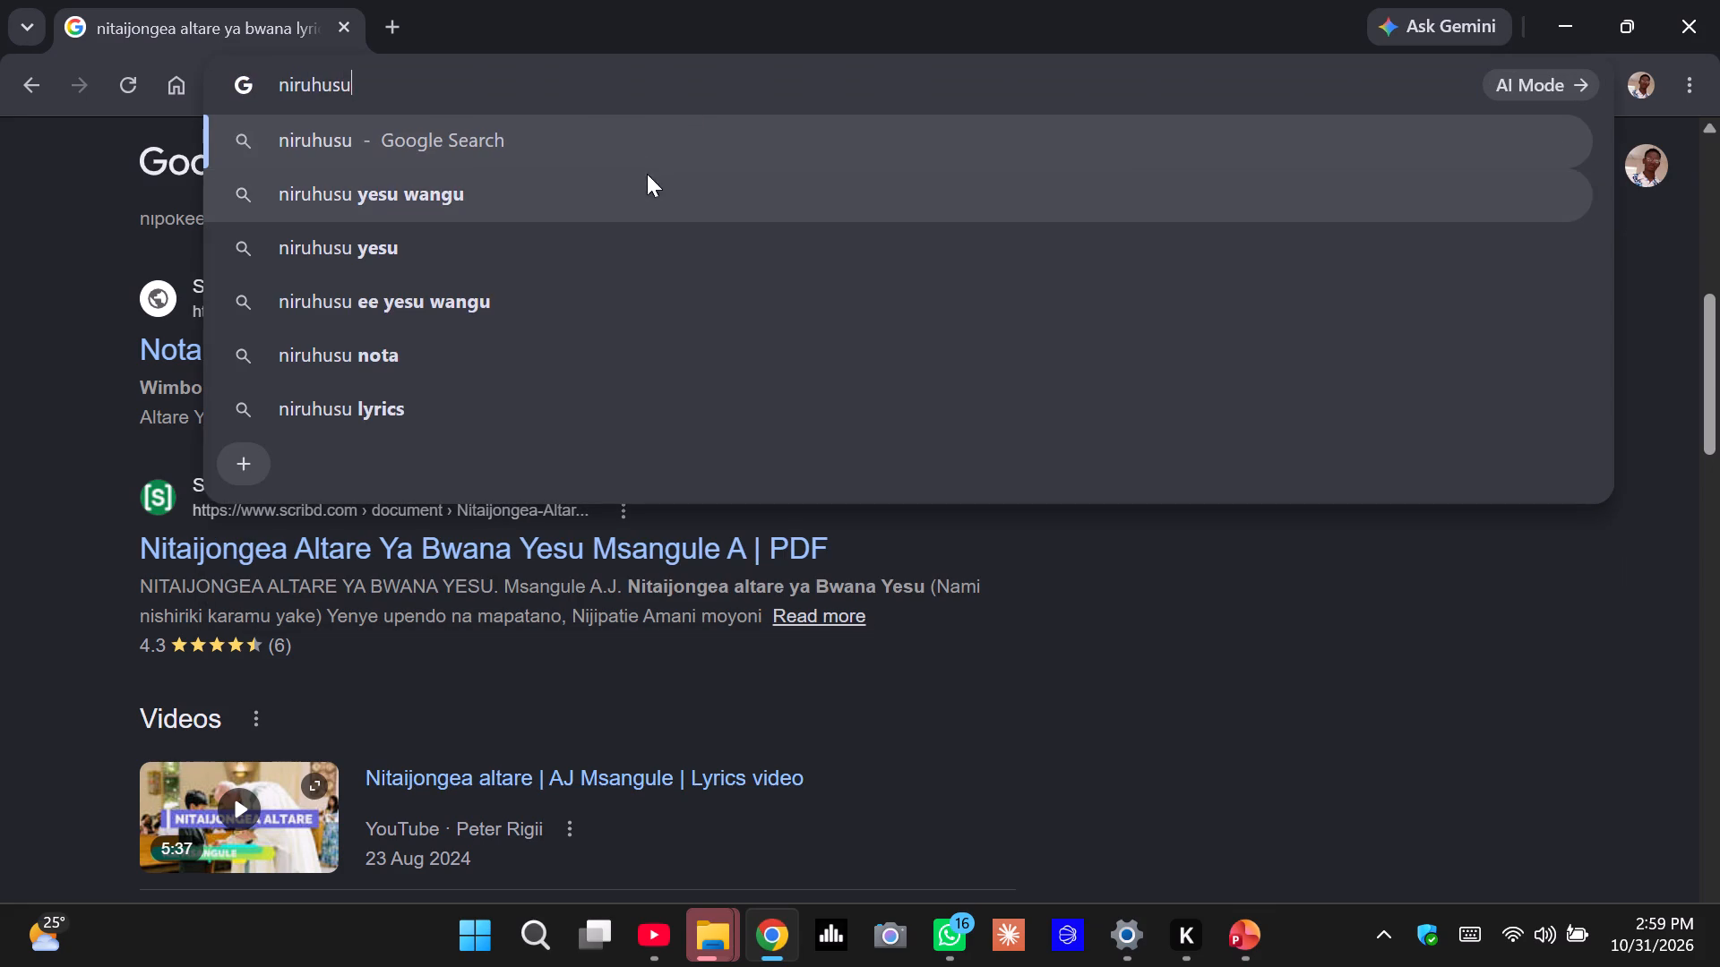
left_click(650, 174)
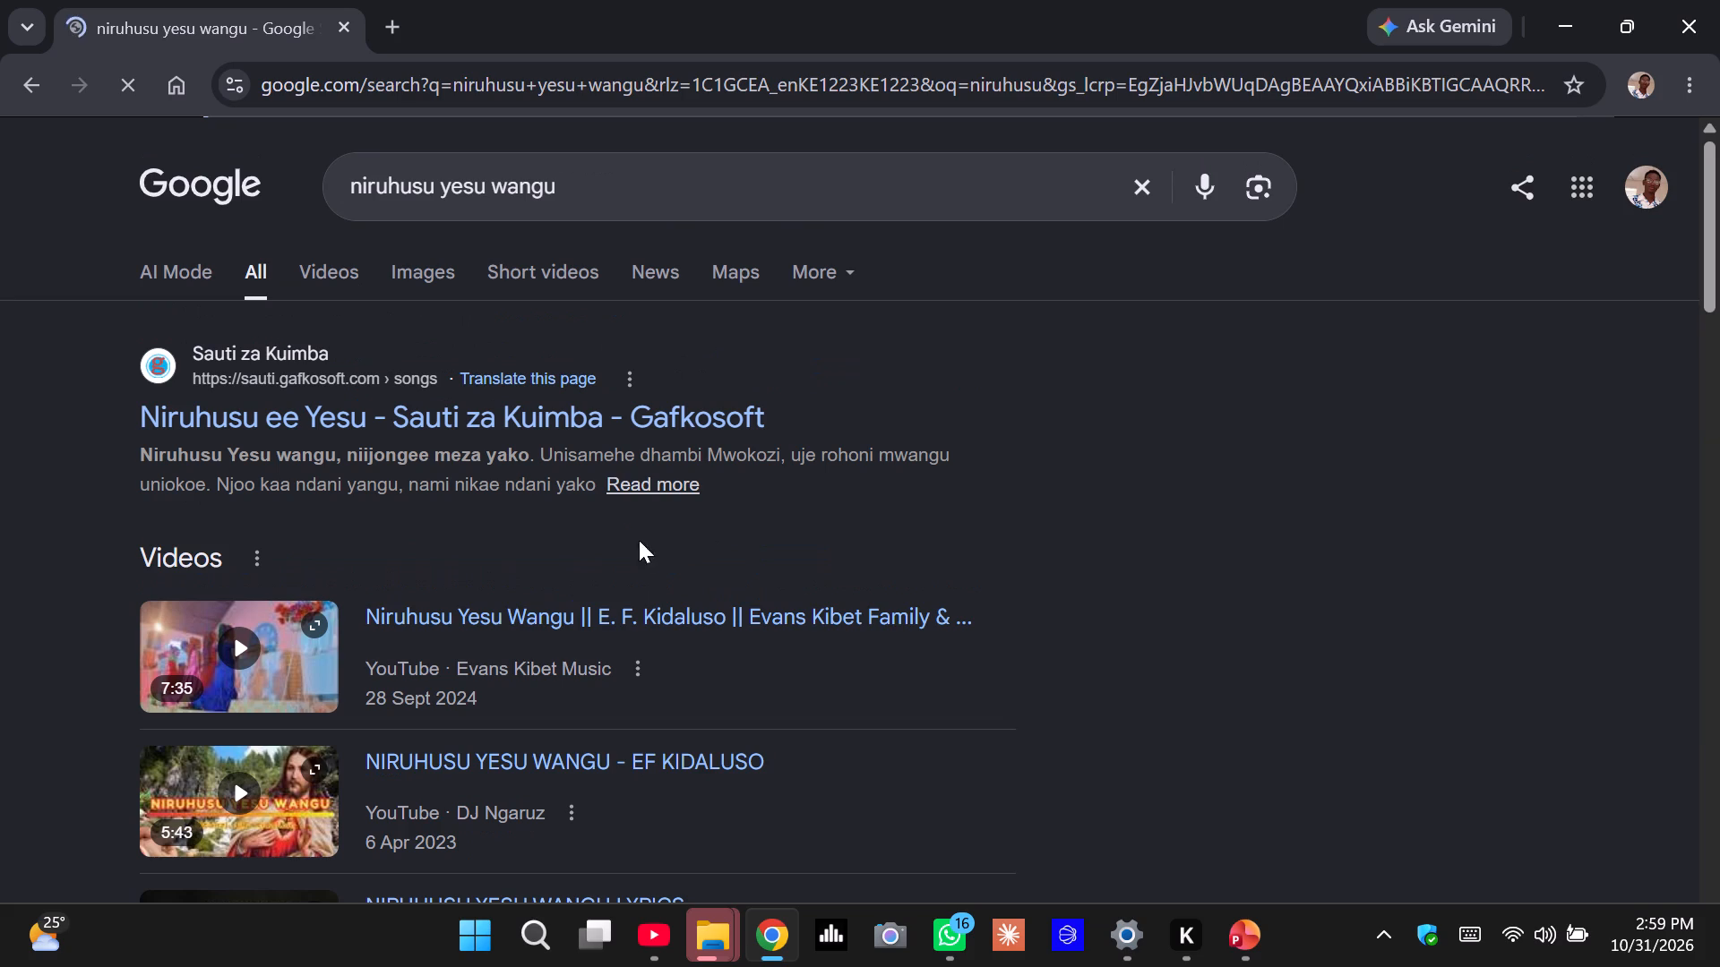
left_click(583, 413)
Switch to YouTube and search for niruhusu yesu wangu.
left_click(648, 931)
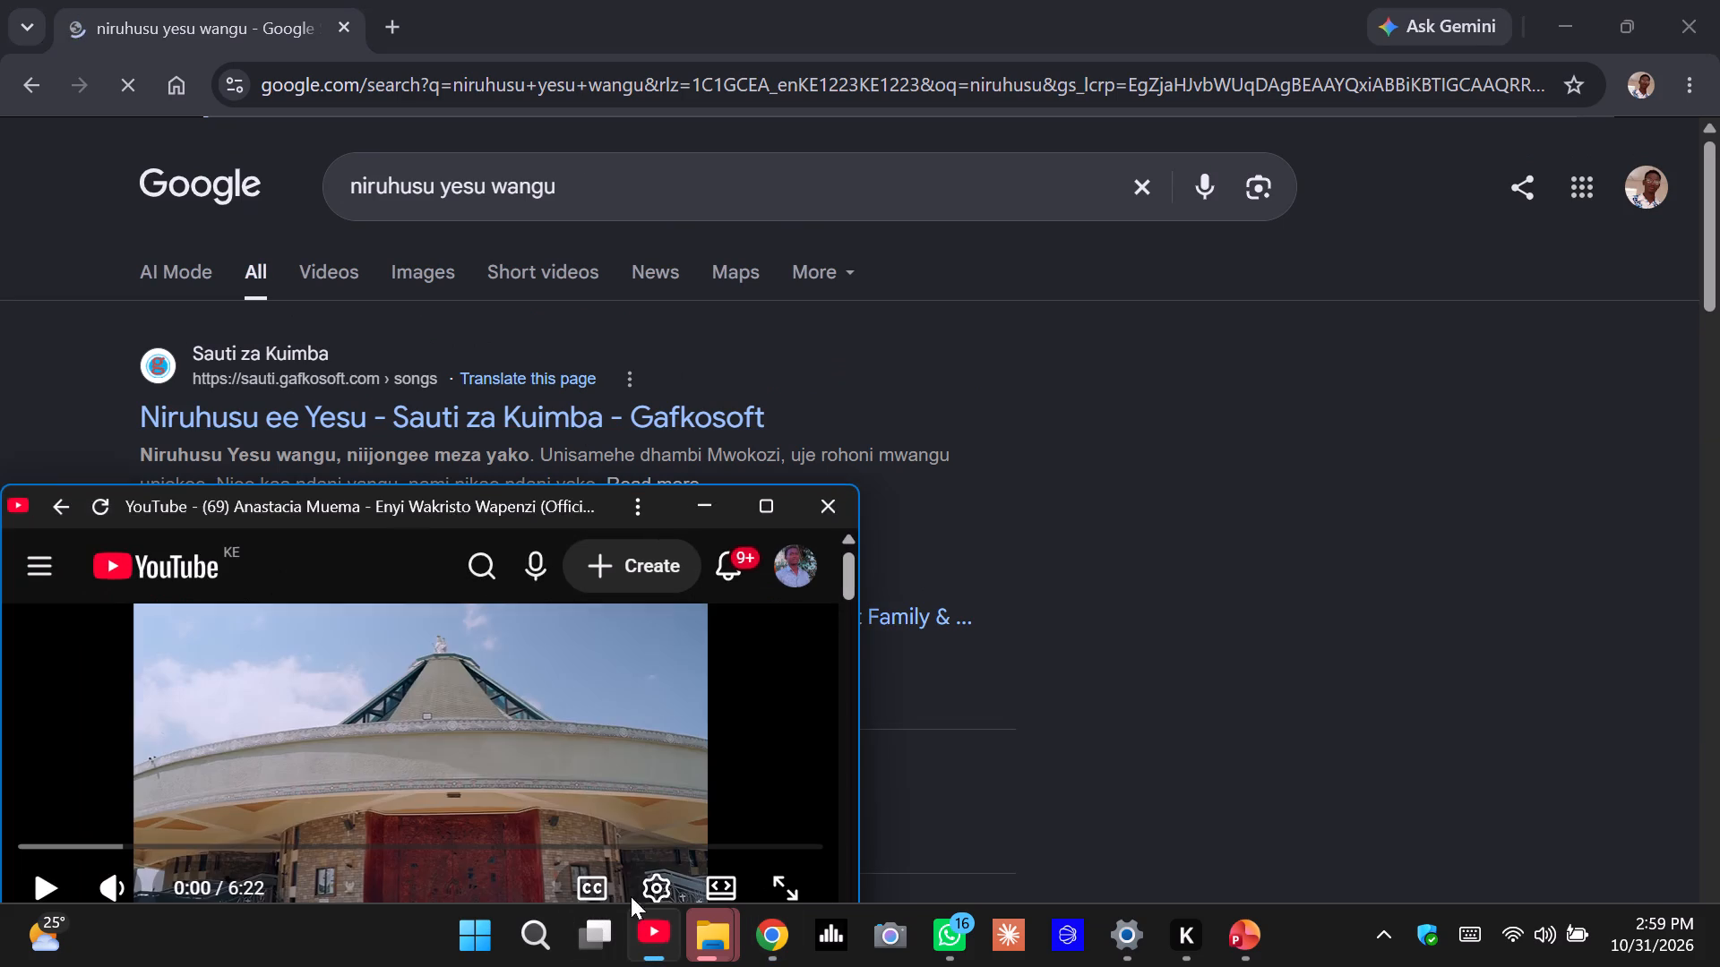
left_click(477, 569)
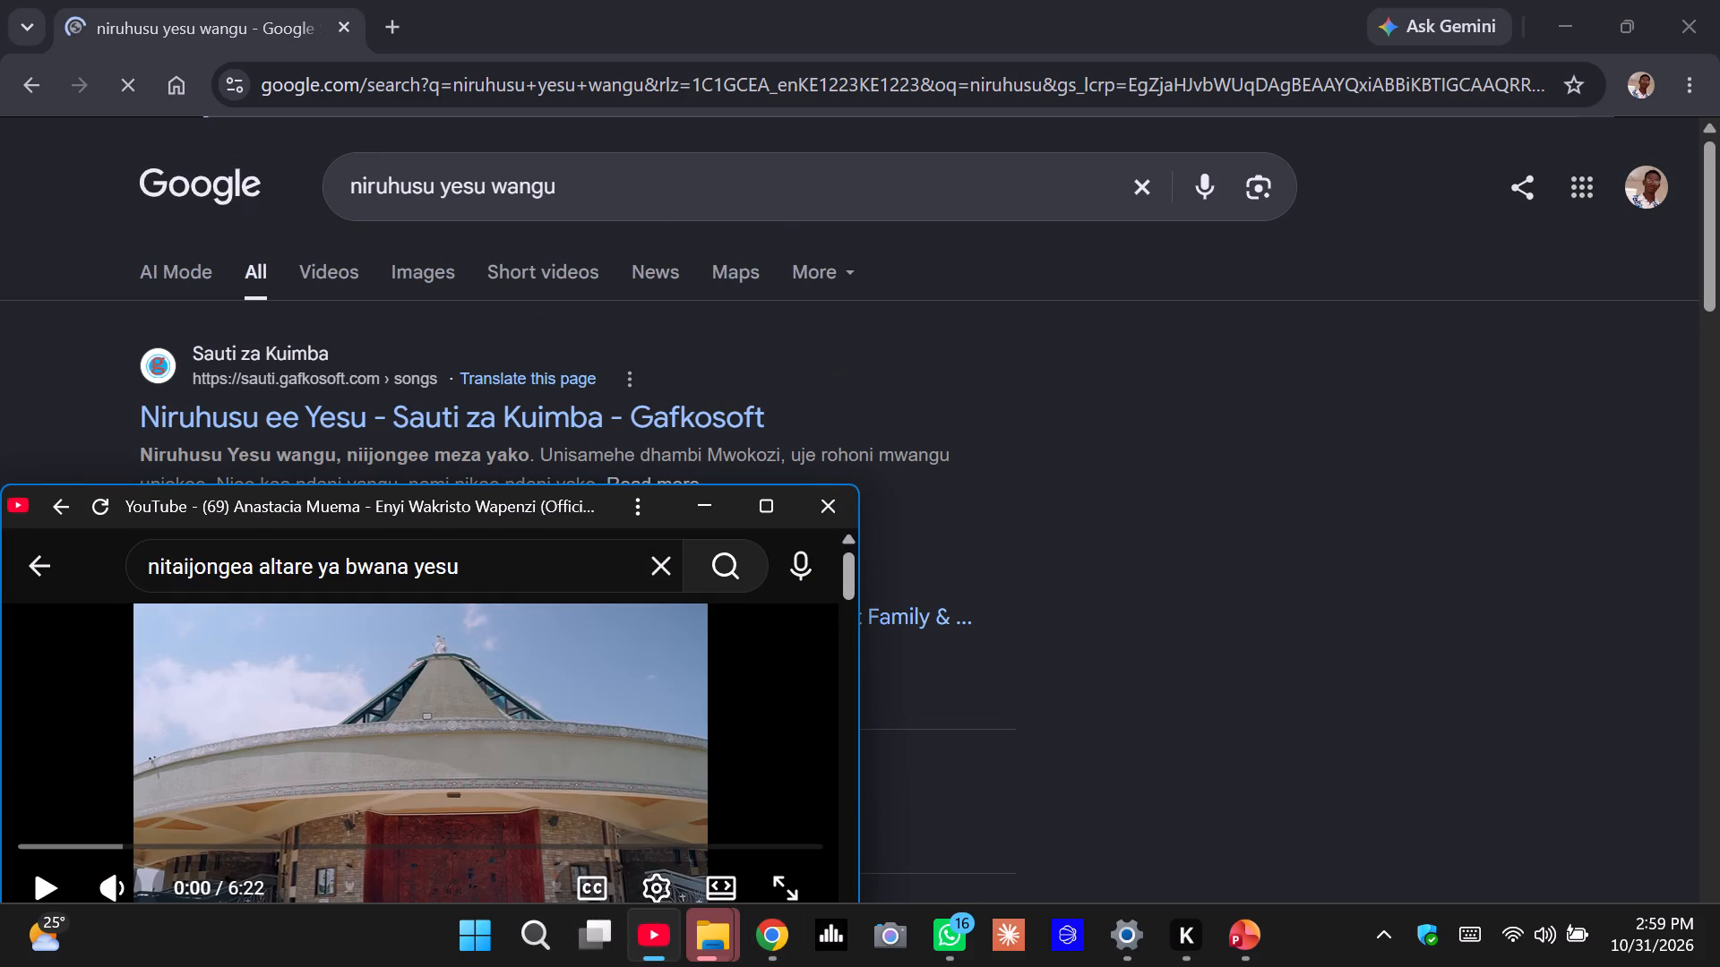
left_click(502, 568)
left_click(653, 582)
key("space")
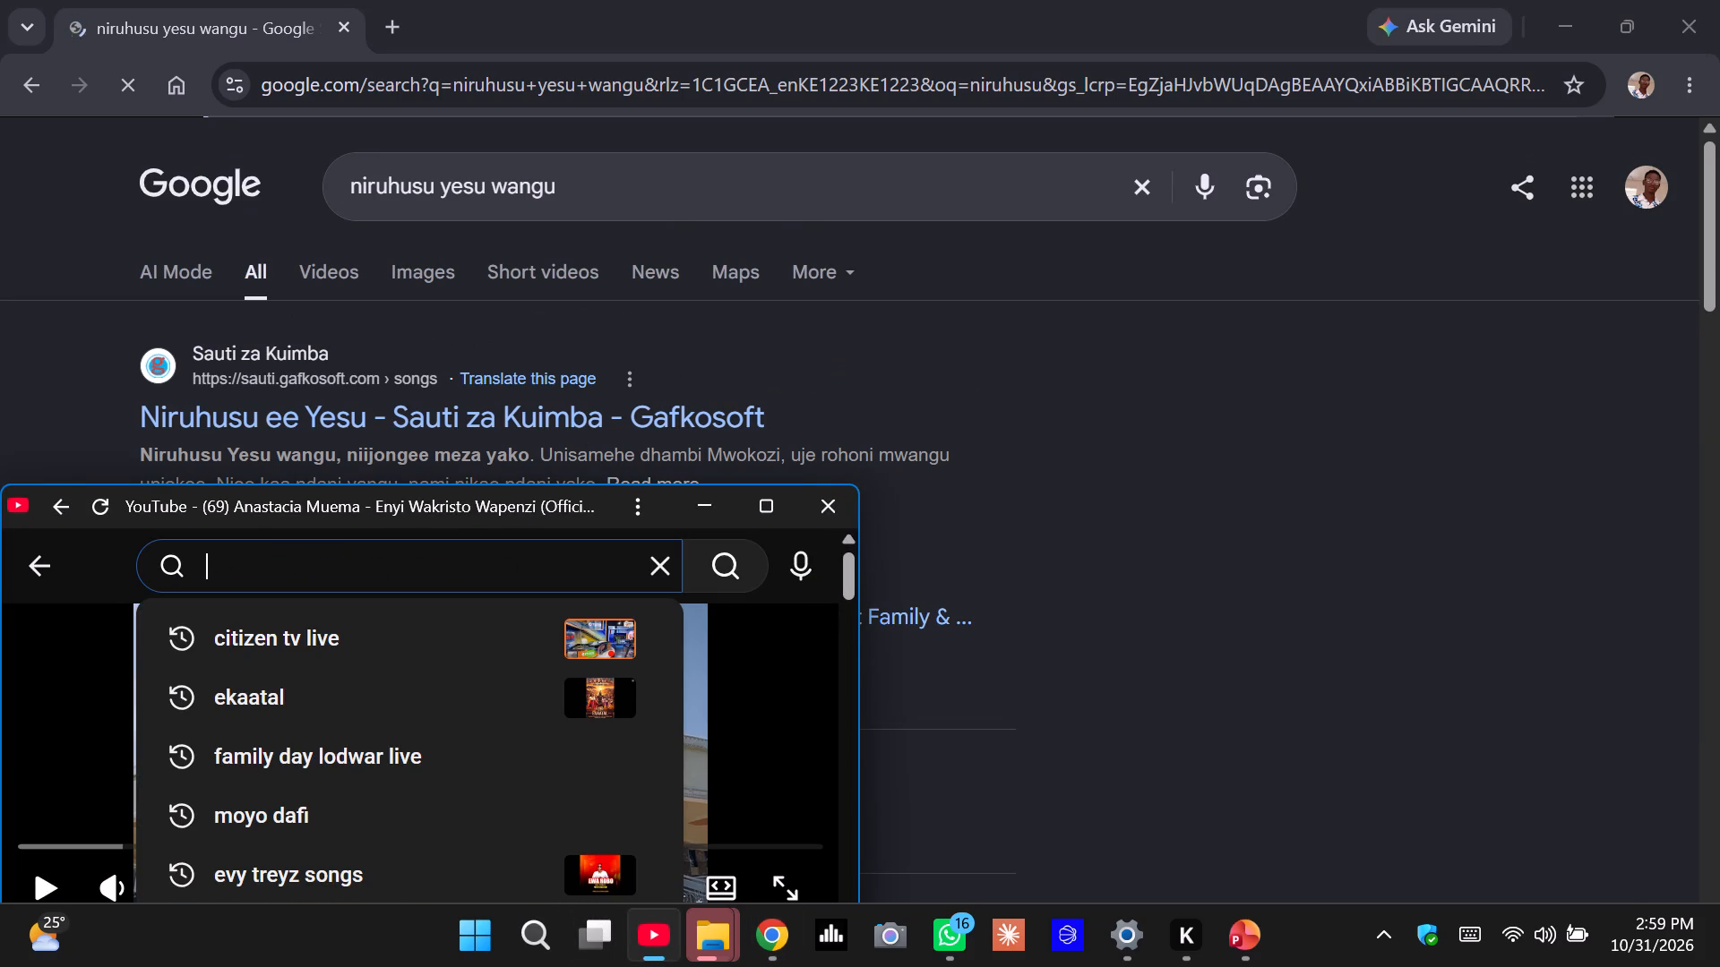
type("iruh")
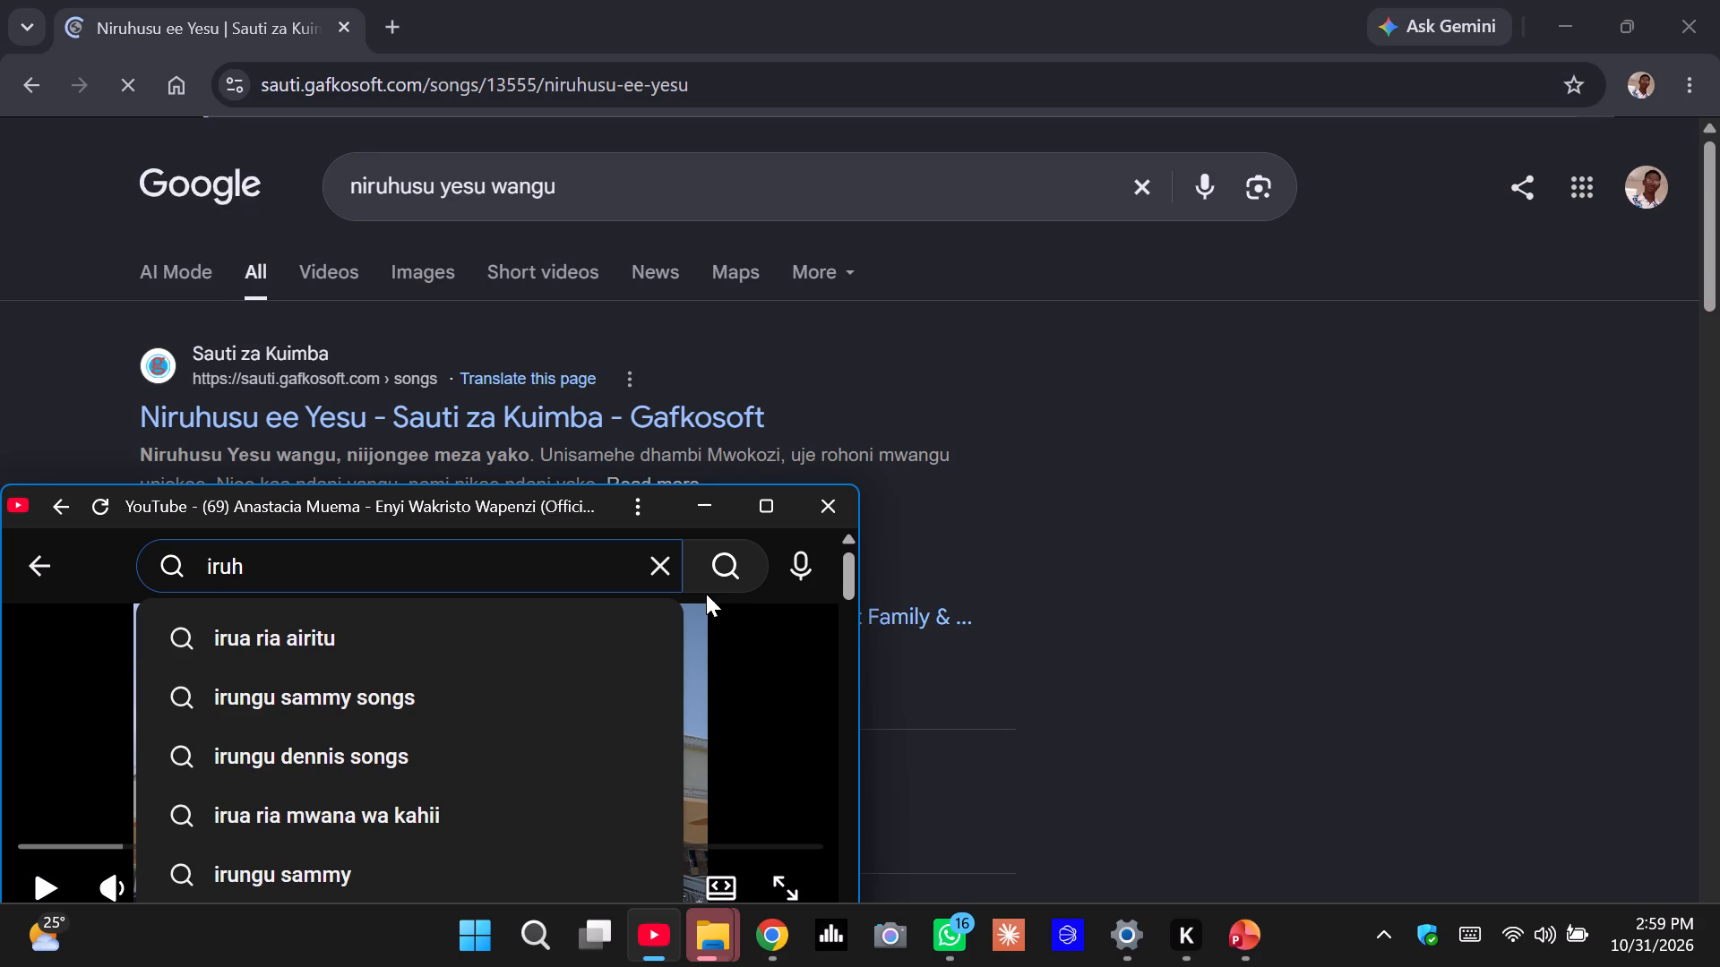
key("BackSpace")
key("BackSpace")
key("BackSpace")
key("BackSpace")
type("nu")
key("BackSpace")
key("BackSpace")
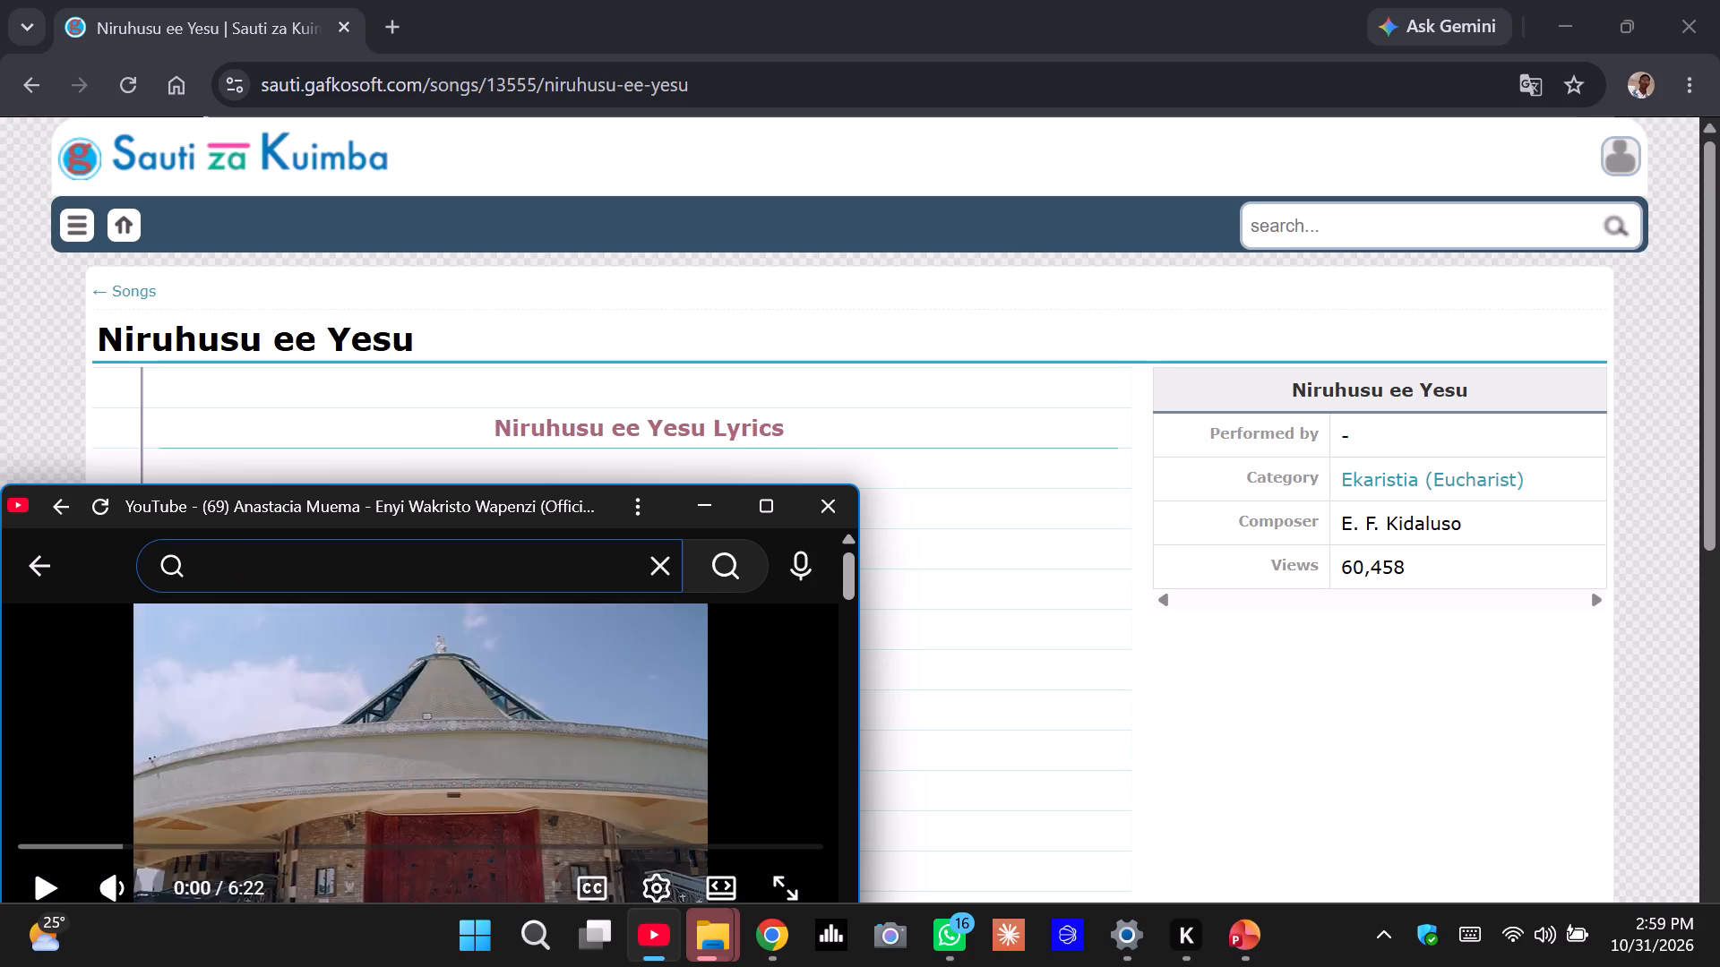
key("BackSpace")
type("niru")
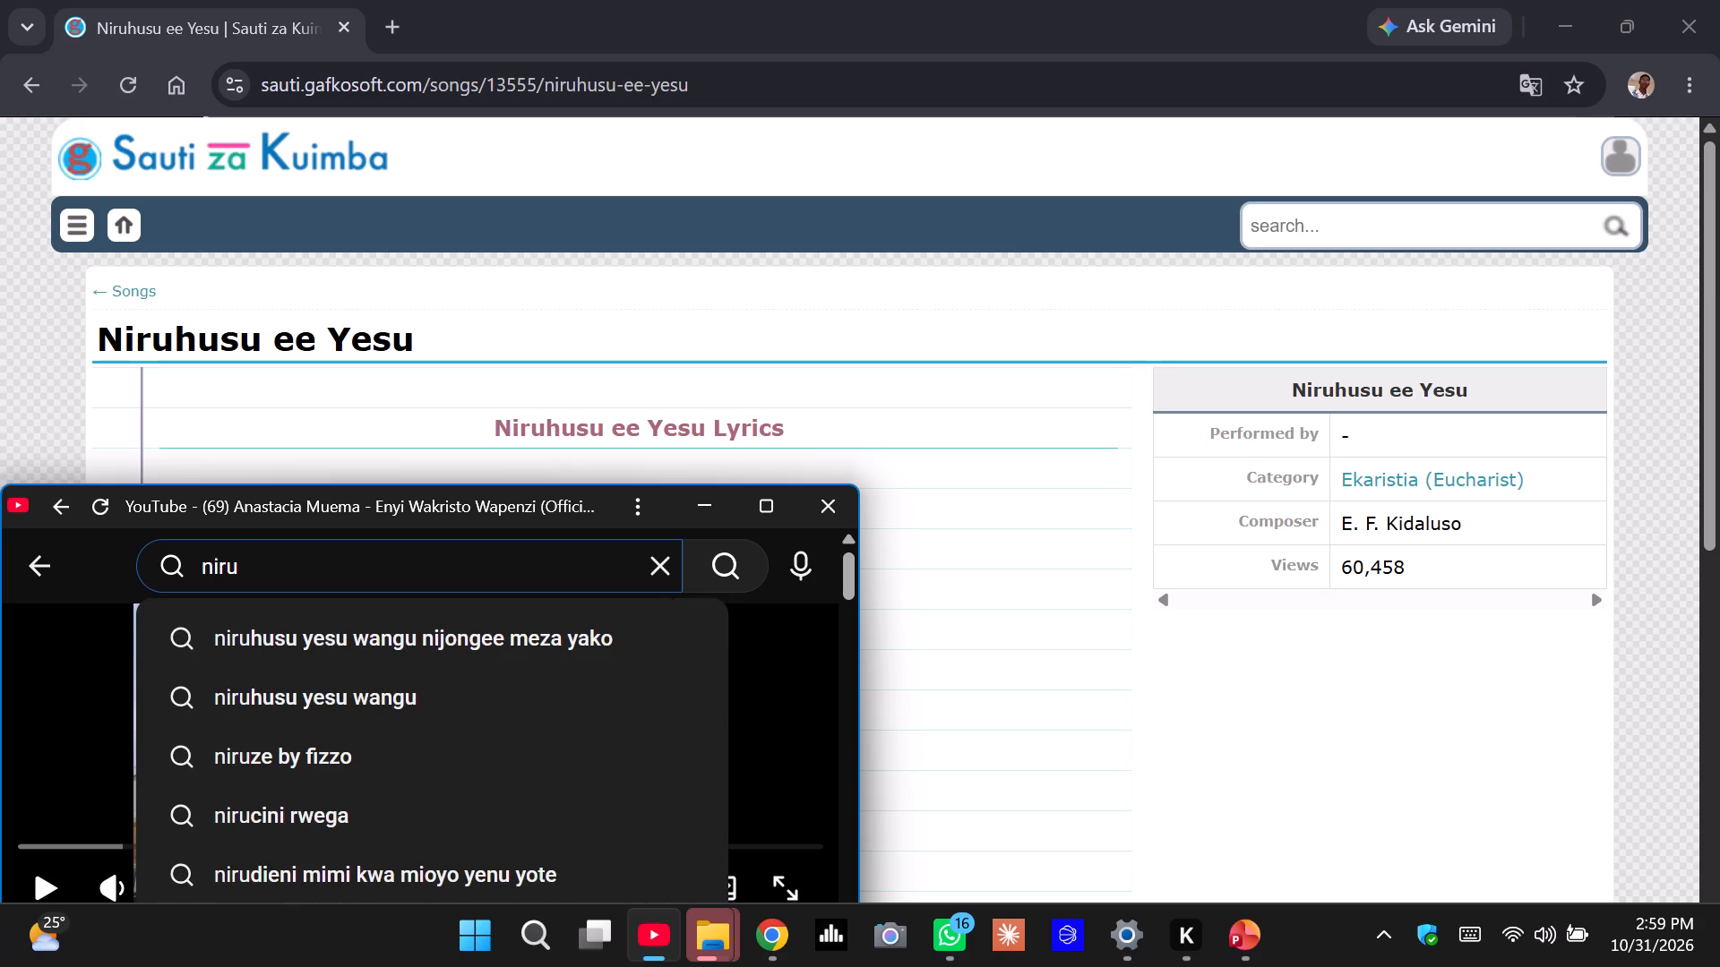
left_click(583, 673)
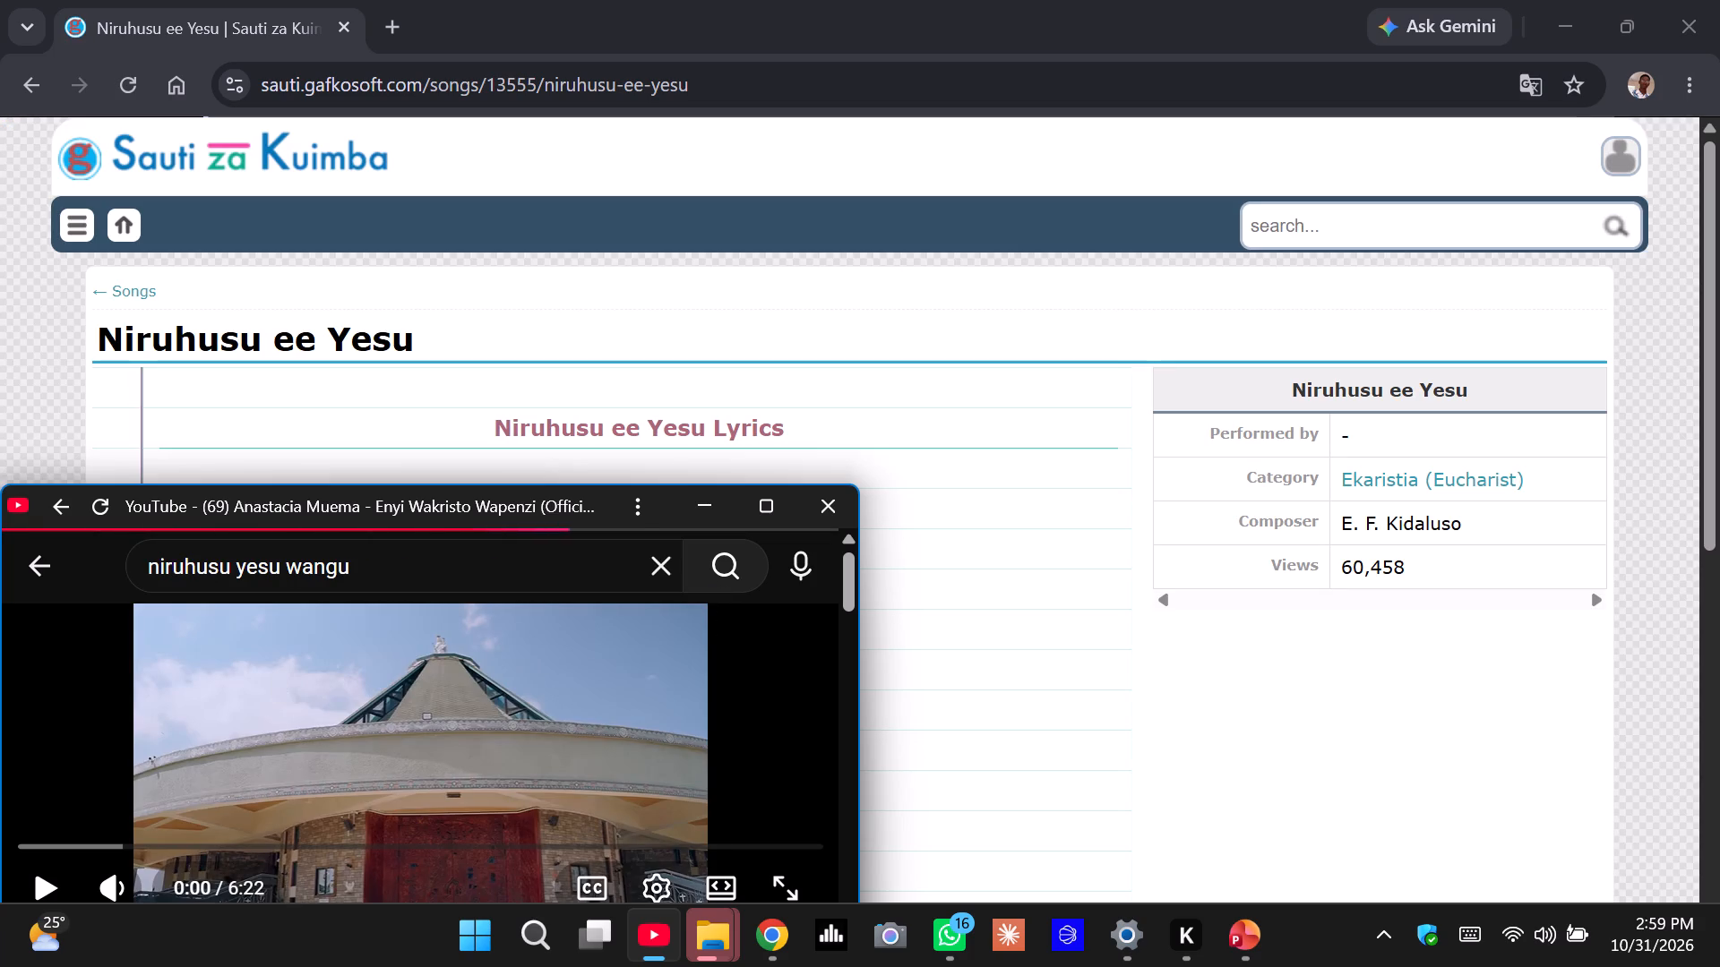
Close the mini player, open the video Niruhusu Yesu (with lyrics) by EF Kidaluso, and return to the lyrics page.
scroll(529, 726, "down", 4)
scroll(516, 716, "up", 3)
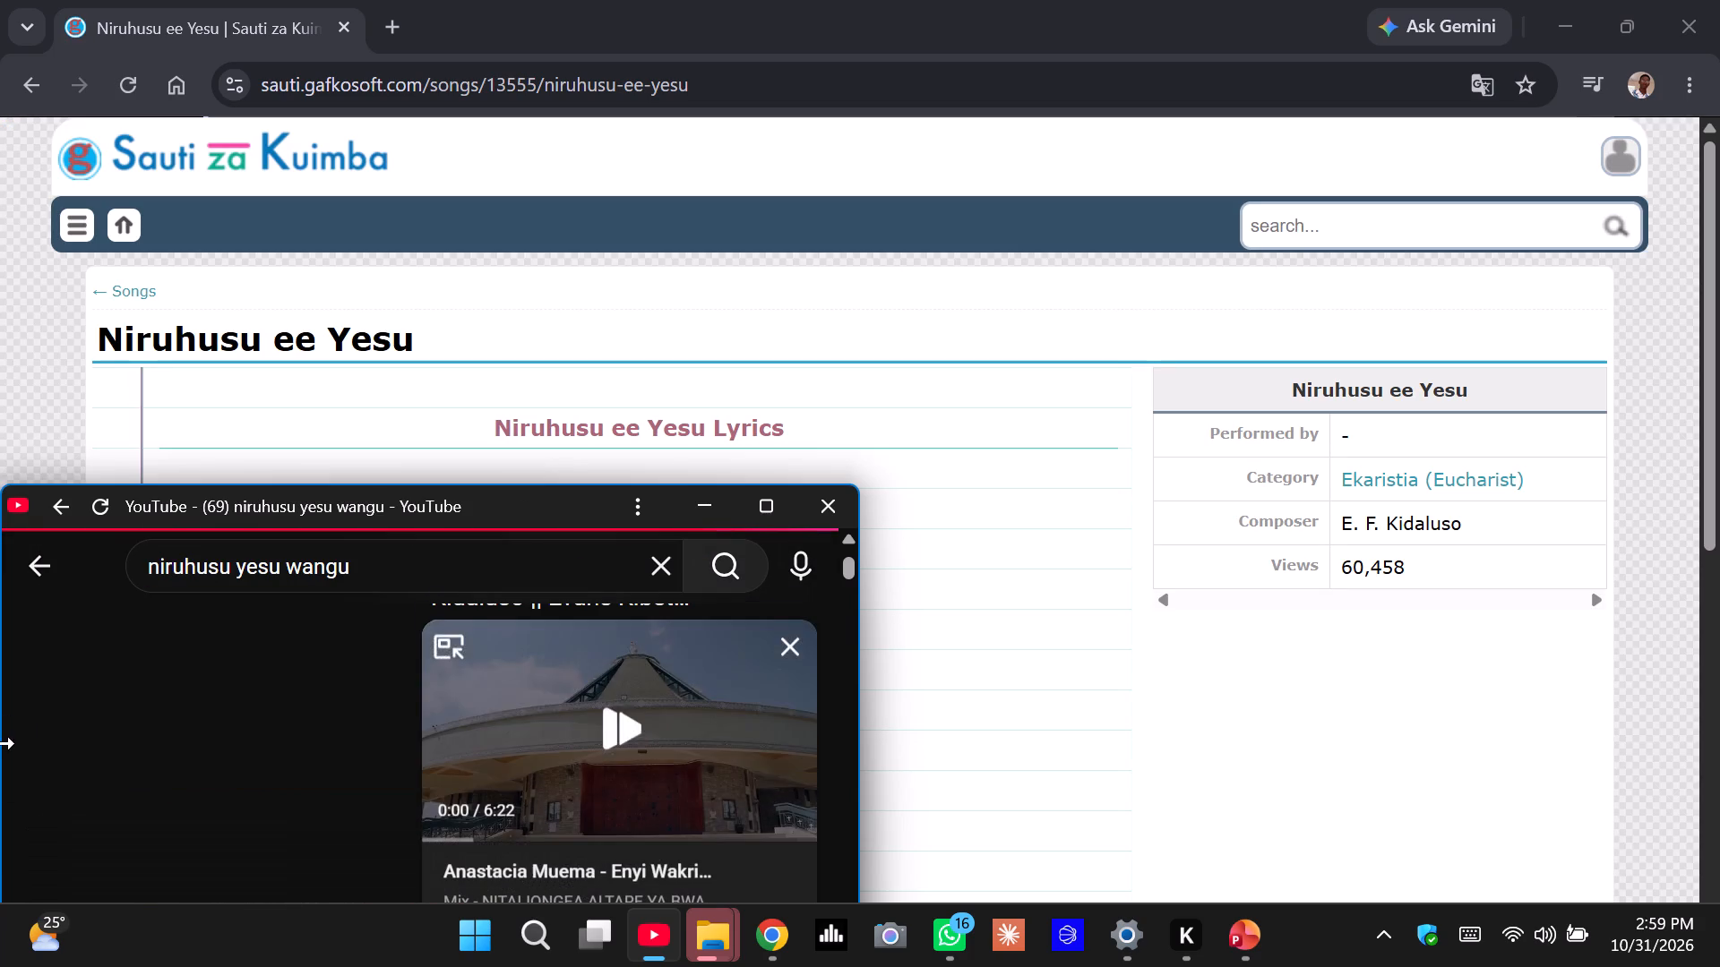
left_click(799, 641)
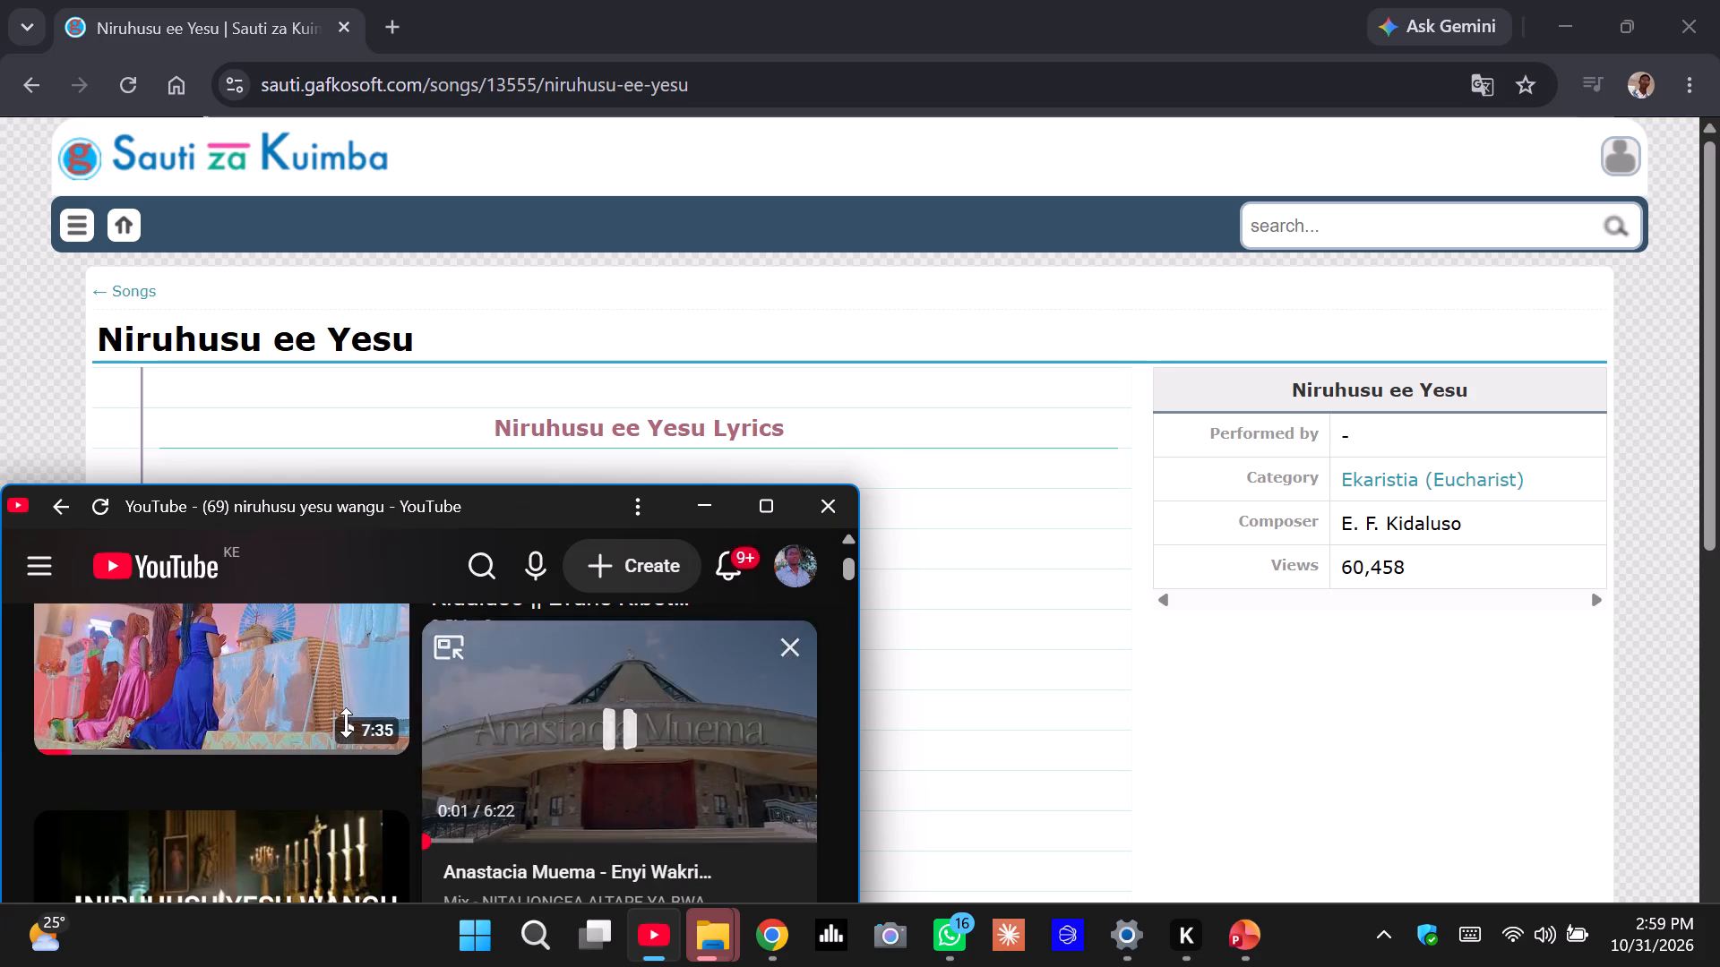
scroll(278, 773, "down", 2)
scroll(279, 768, "up", 2)
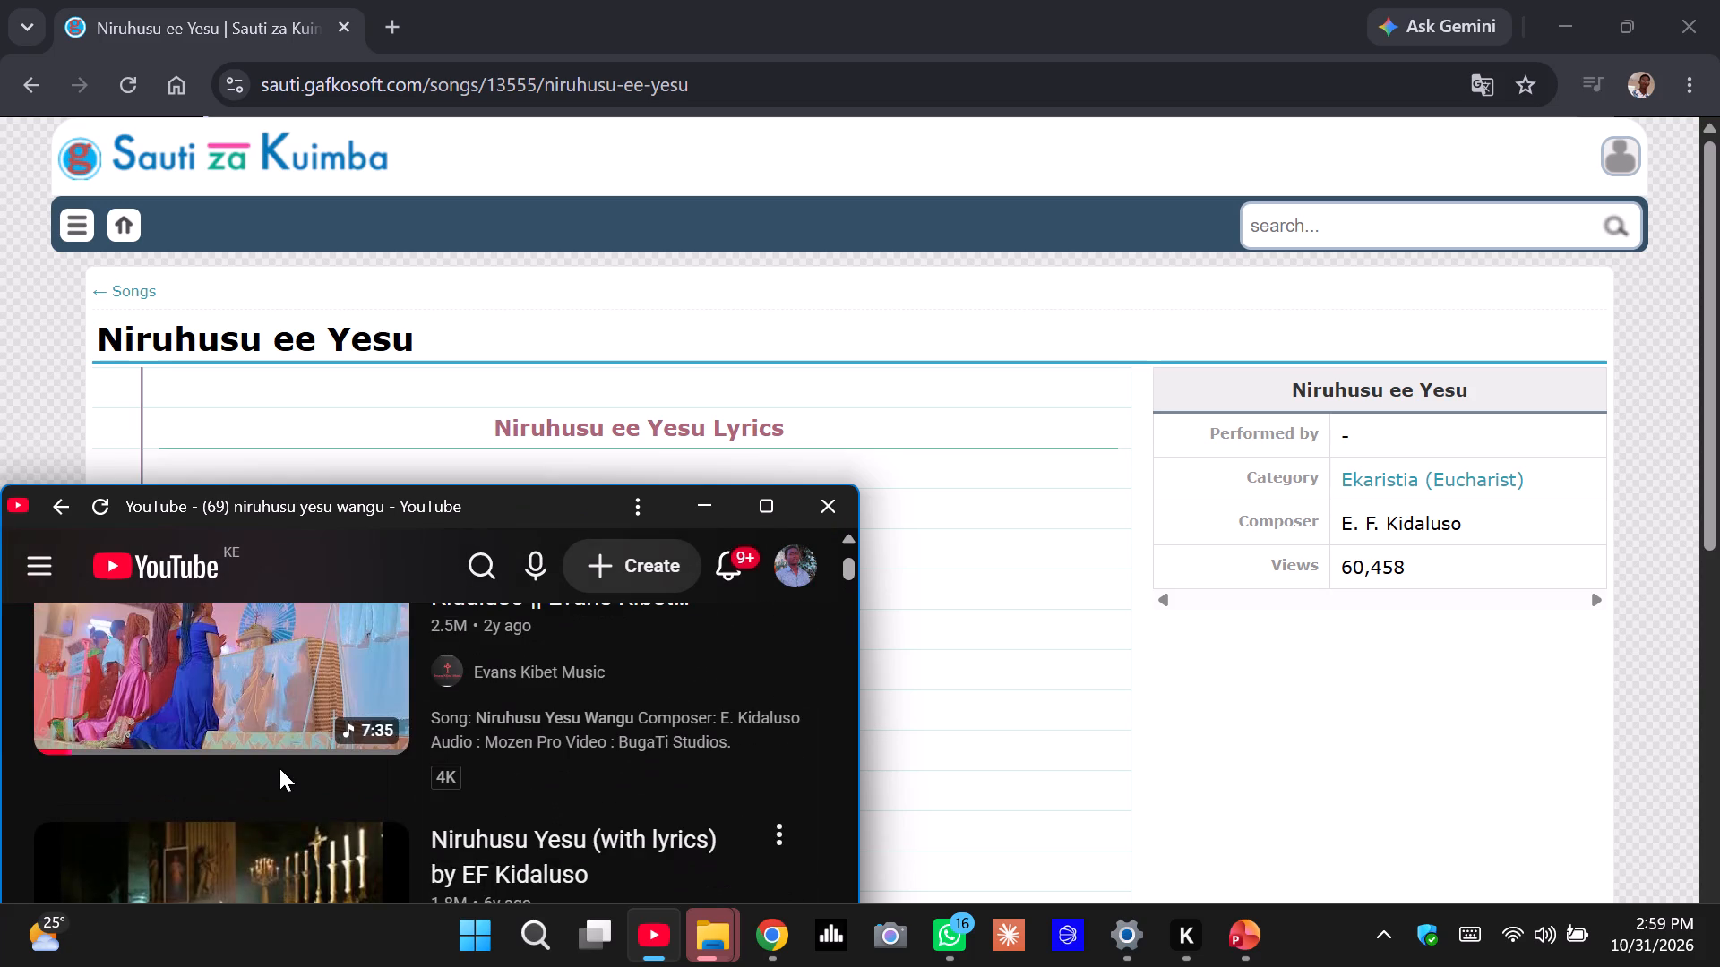
scroll(279, 768, "down", 1)
left_click(279, 768)
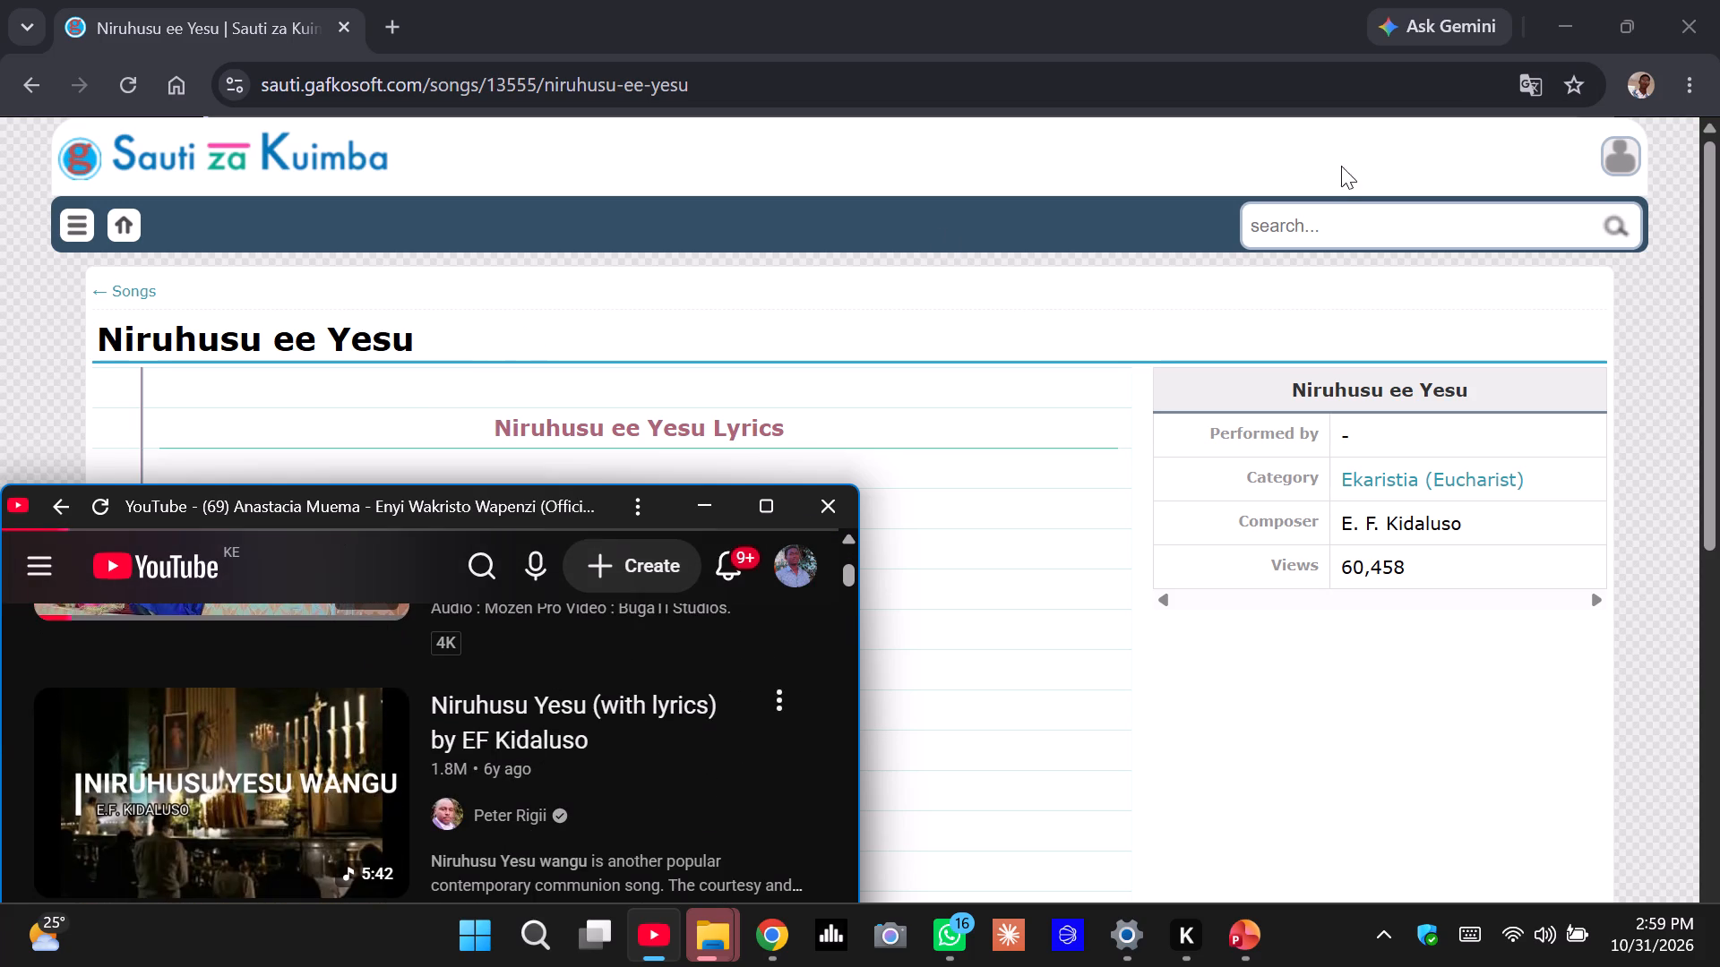
left_click(705, 486)
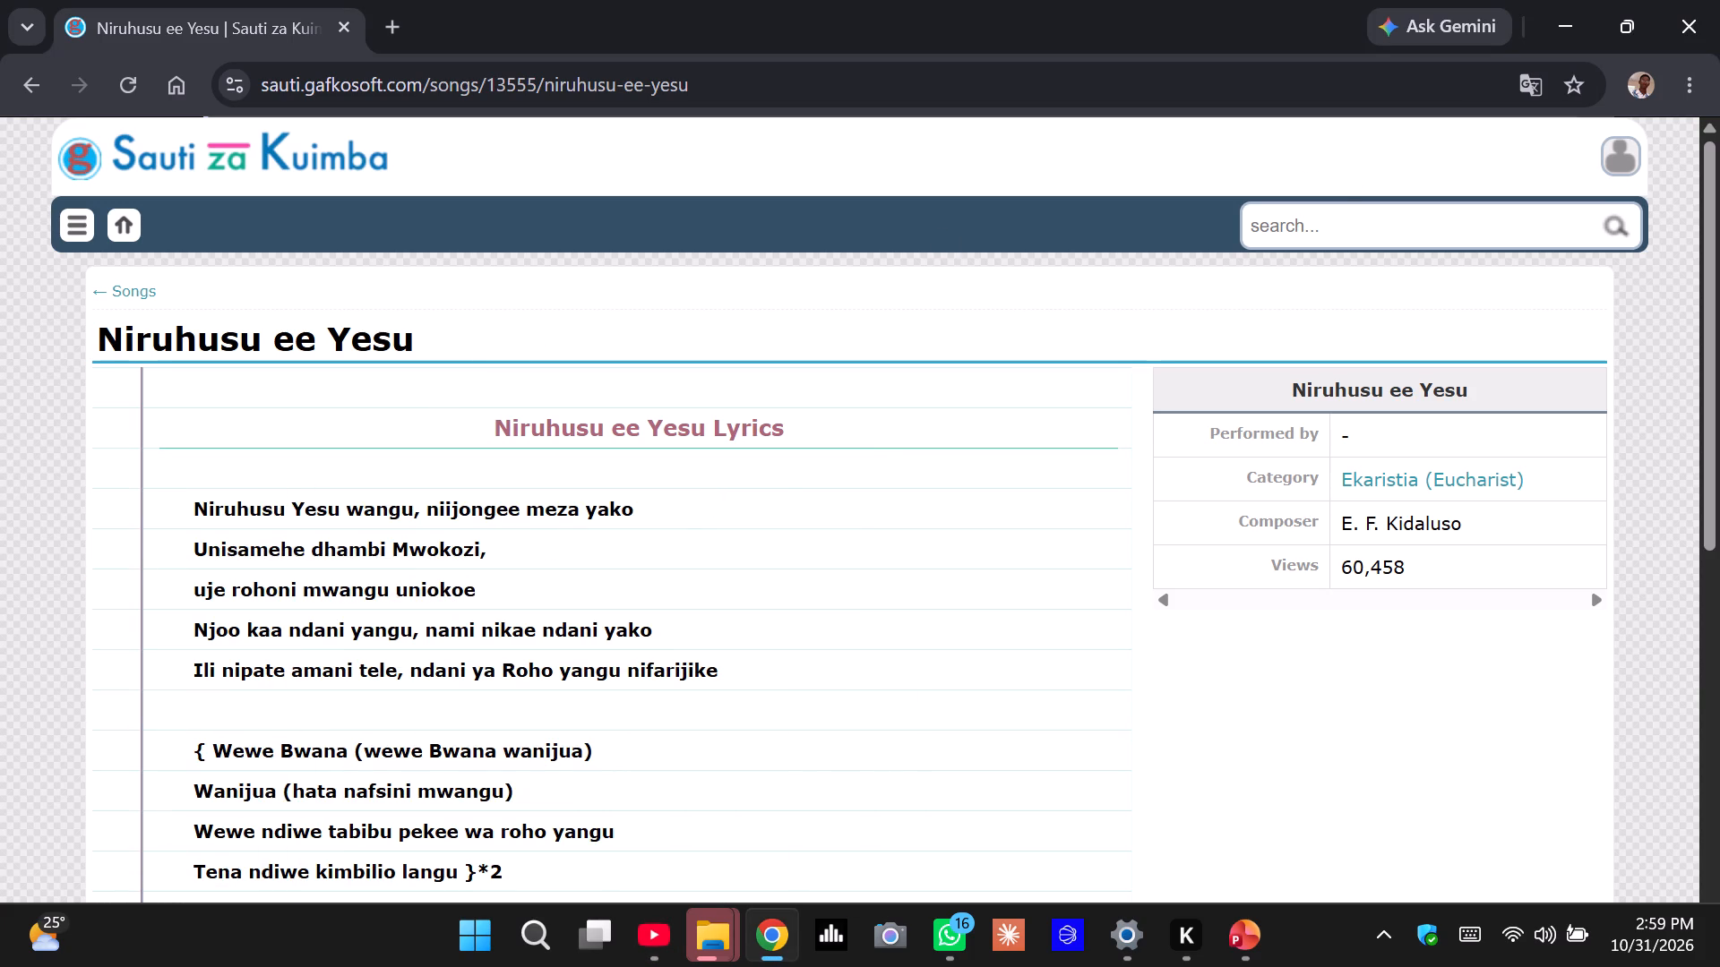
Copy the lyrics from "Niruhusu Yesu wangu" to "nifarijike" and paste them onto slide 56 in PowerPoint.
left_click_drag(195, 515, 802, 680)
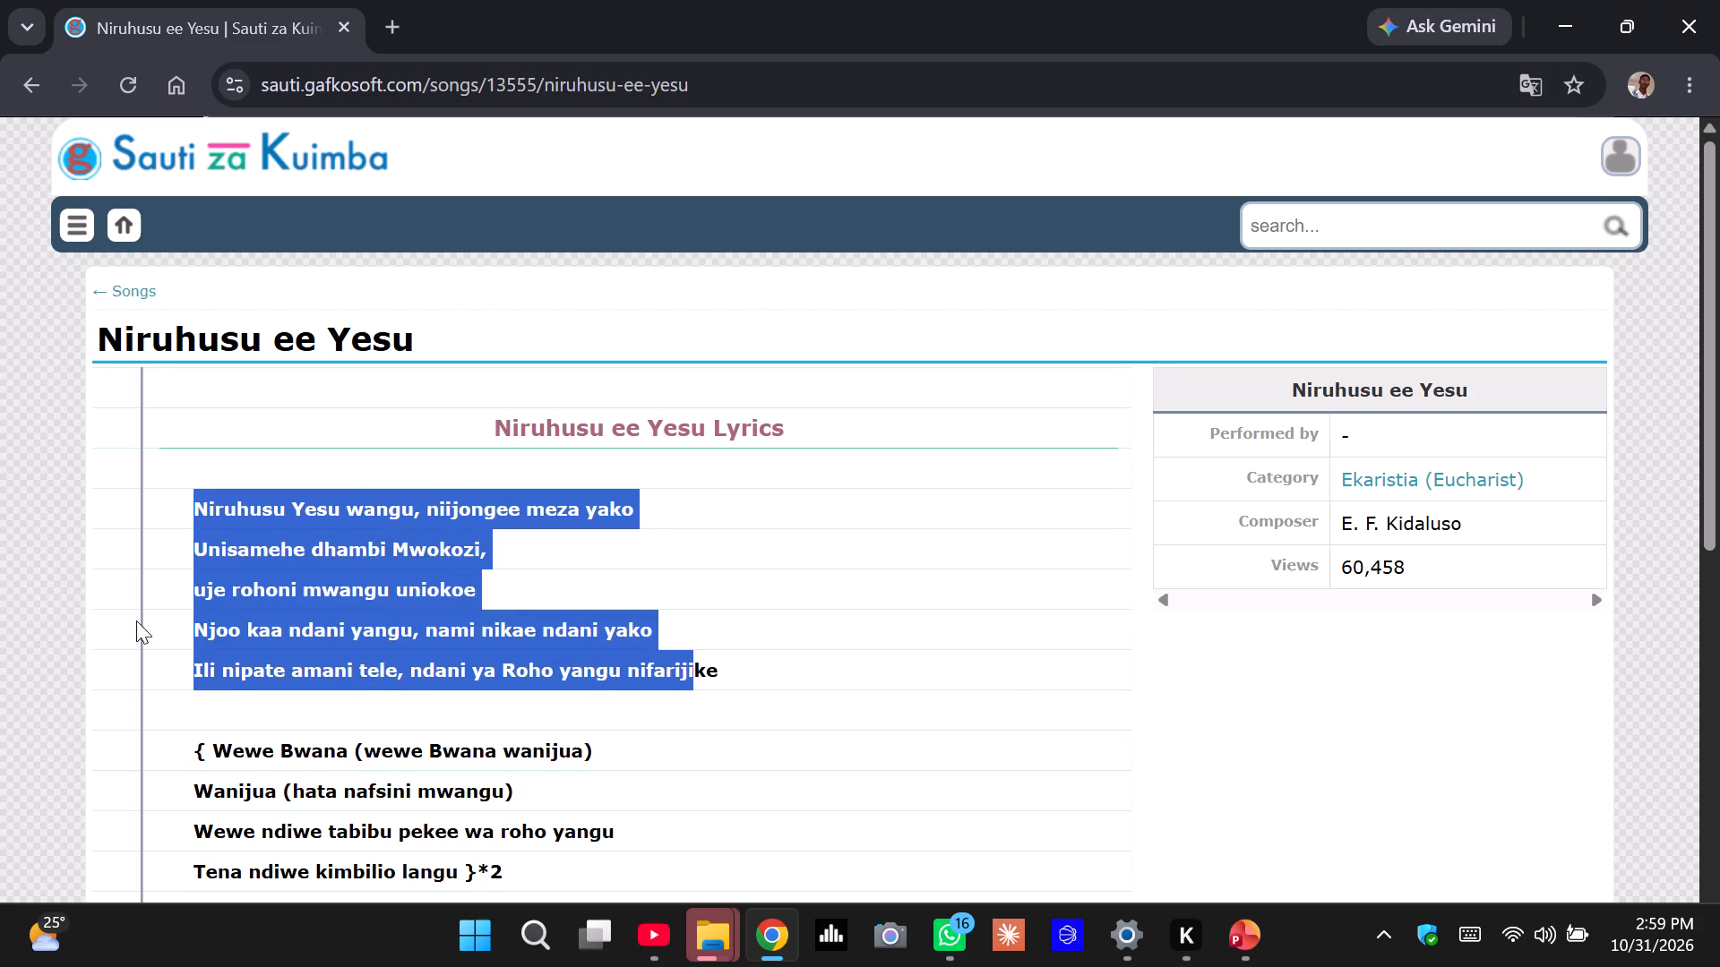
right_click(385, 605)
left_click(482, 639)
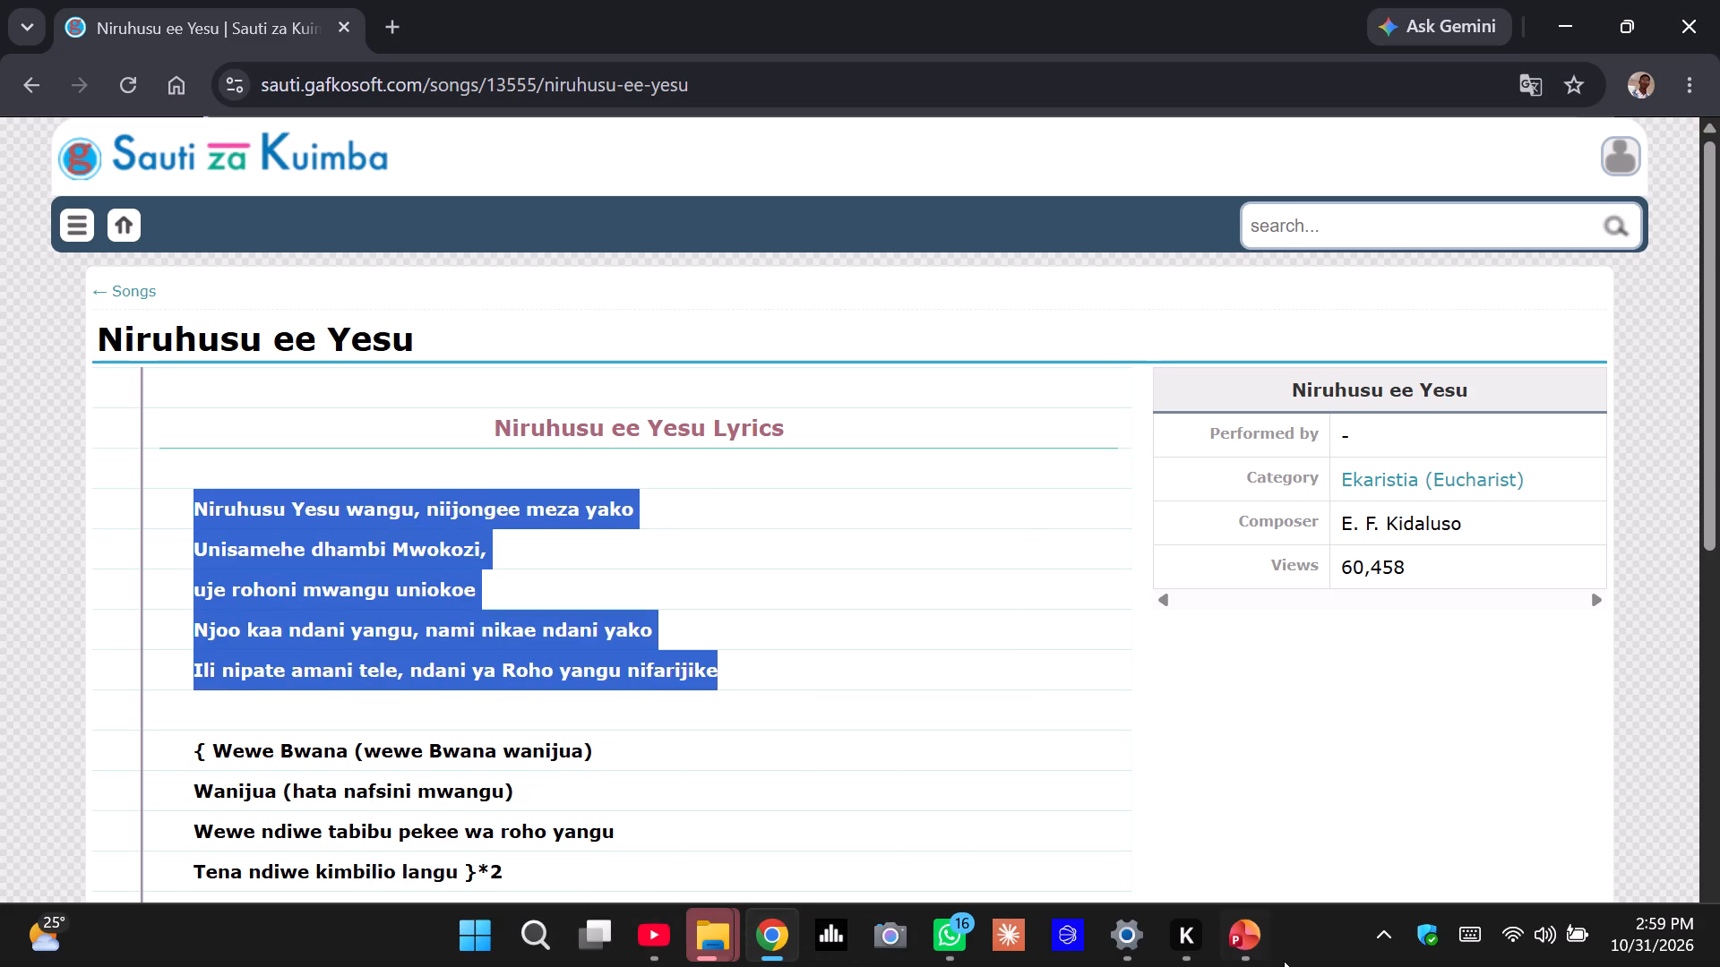
left_click(1283, 958)
left_click(1250, 951)
right_click(957, 343)
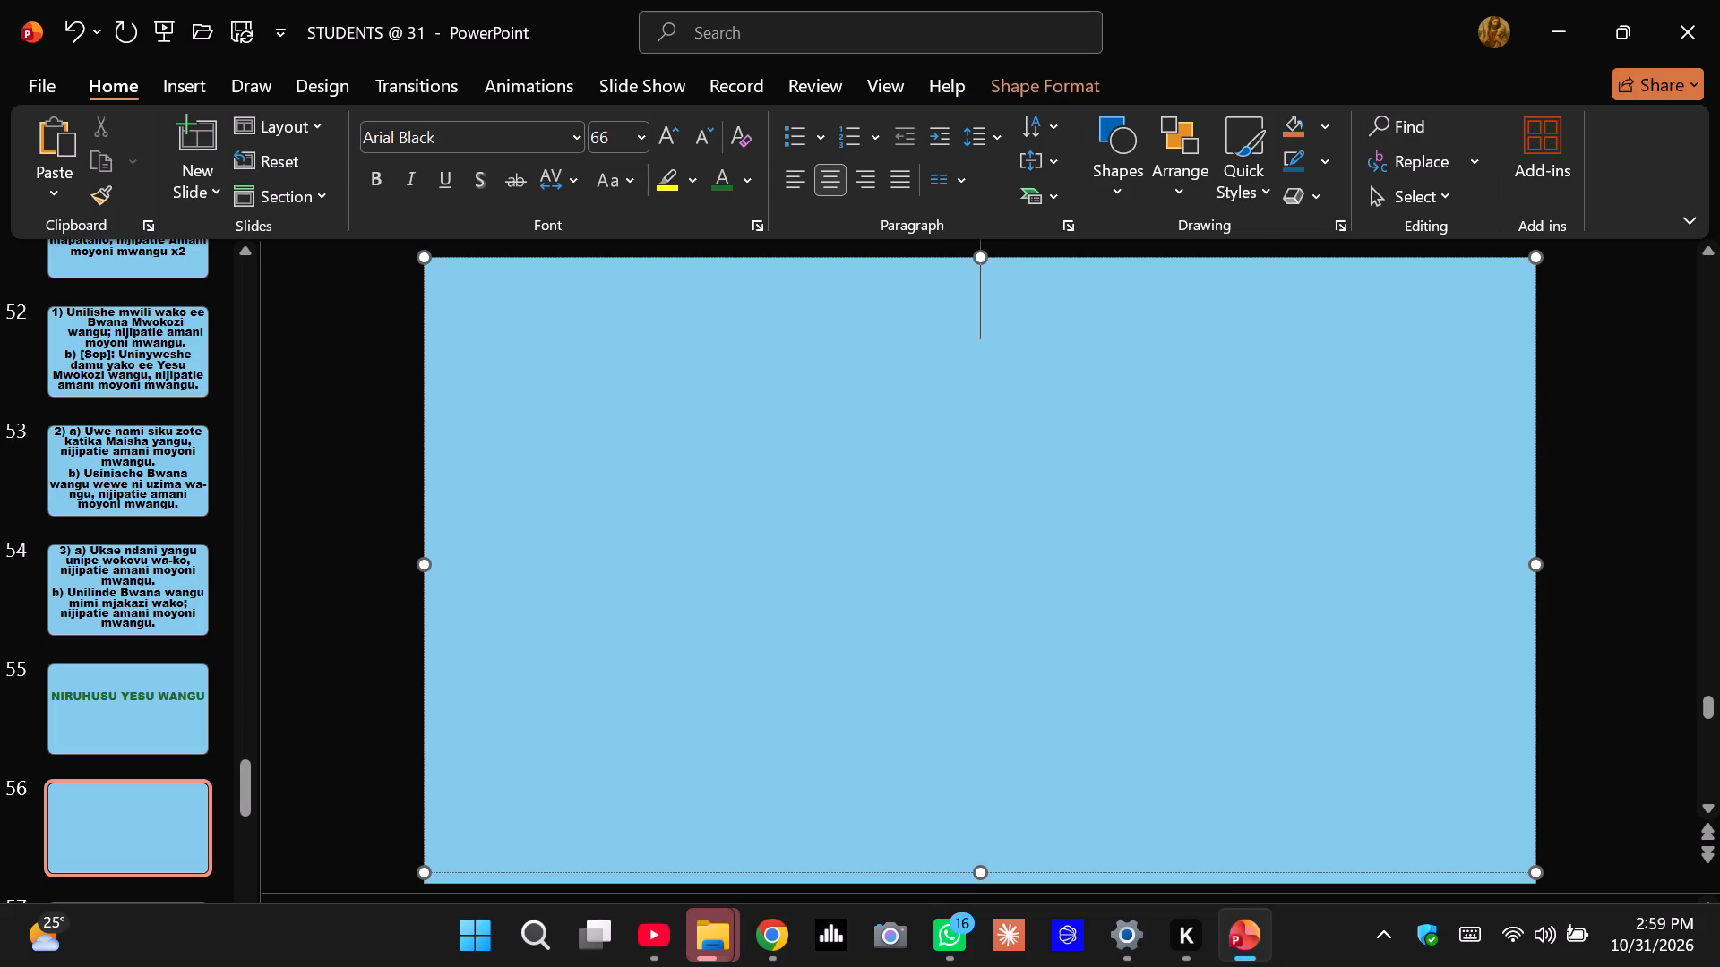
left_click(1094, 419)
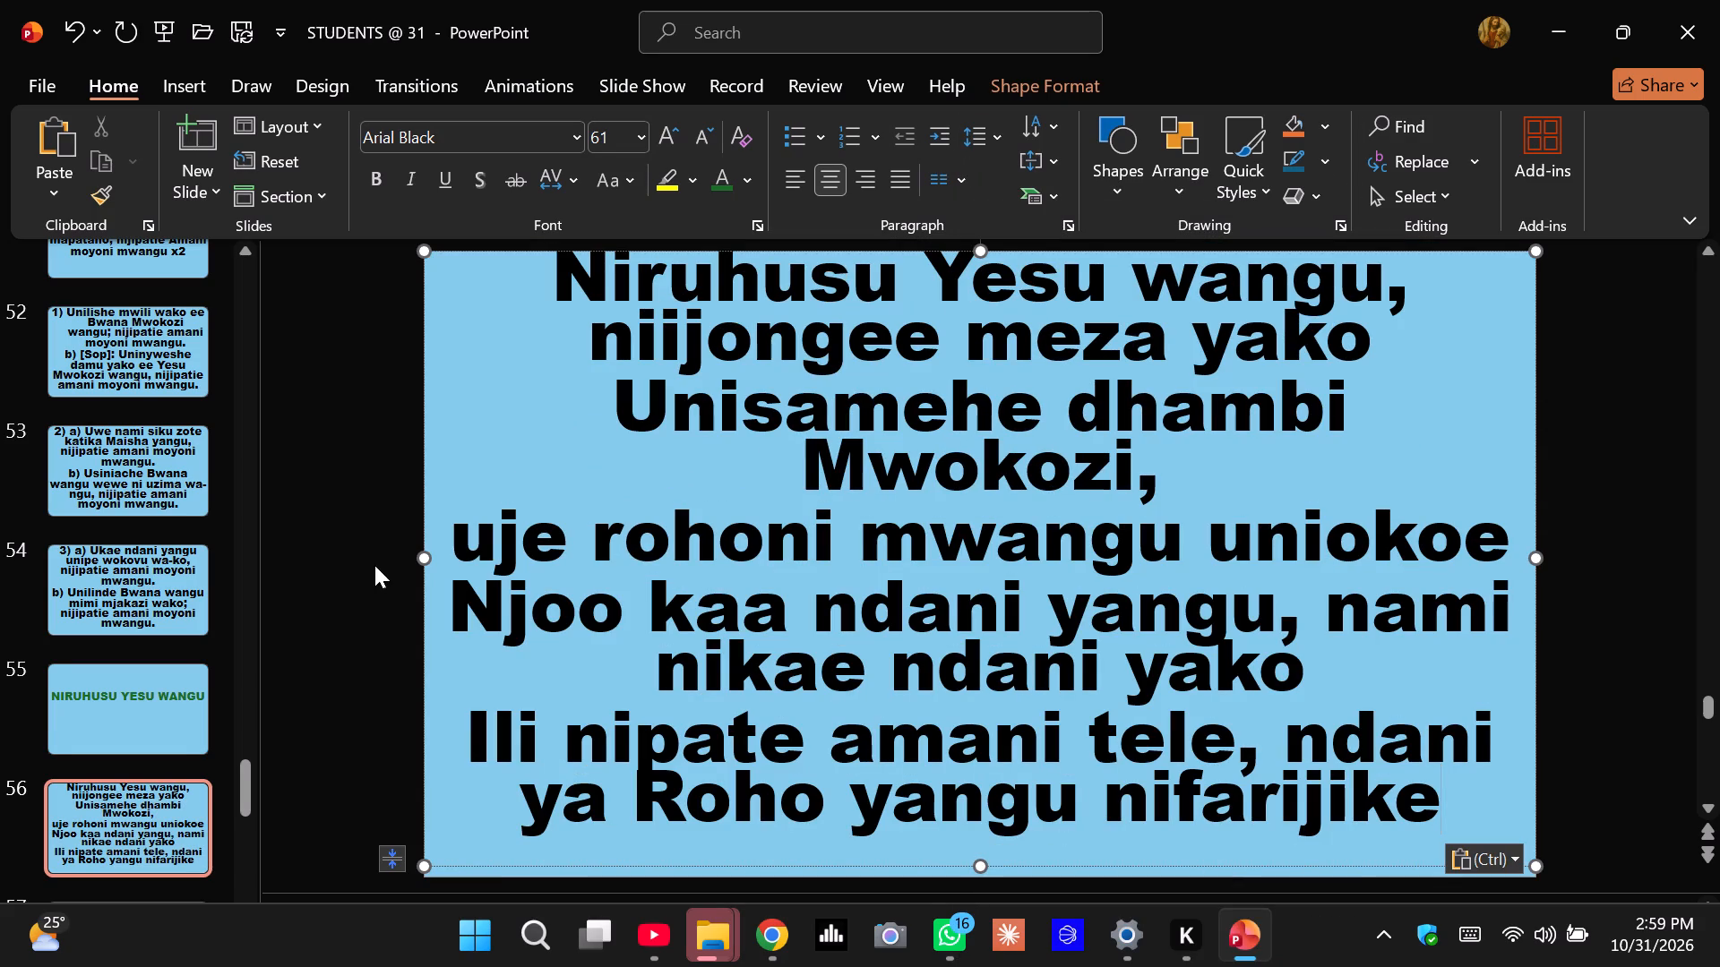
Go to empty slide 57 and place the text cursor in its subtitle box.
left_click(138, 798)
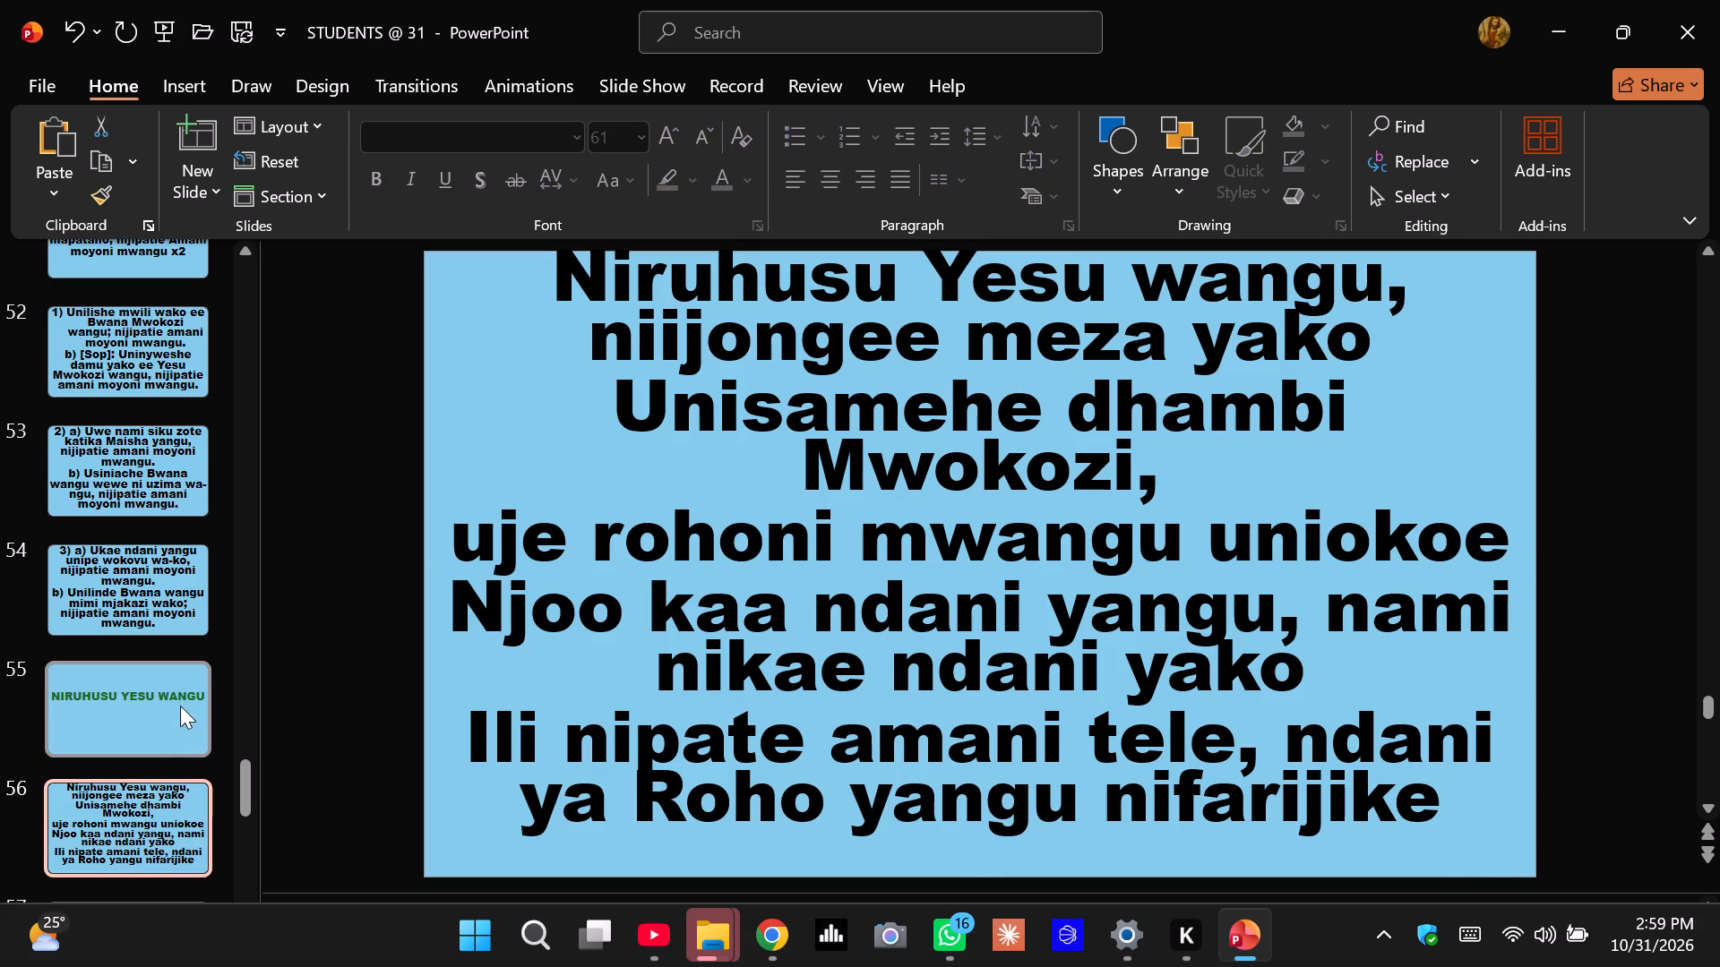
scroll(154, 789, "down", 2)
left_click(159, 793)
left_click(163, 819)
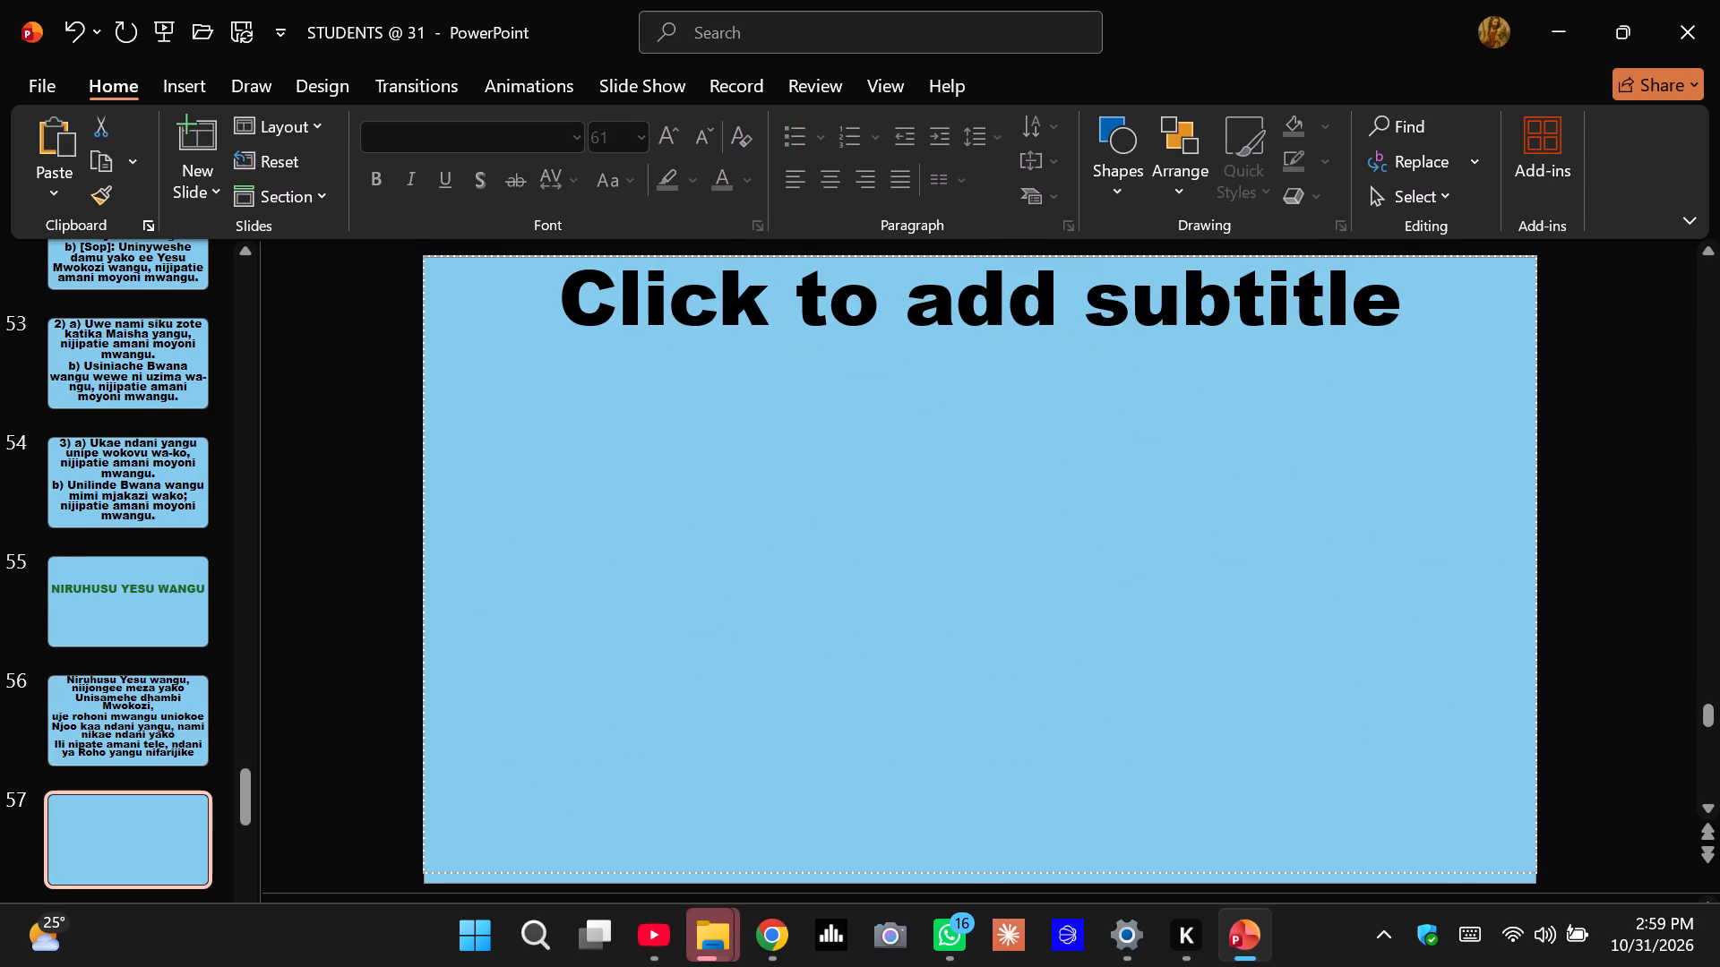
left_click(763, 270)
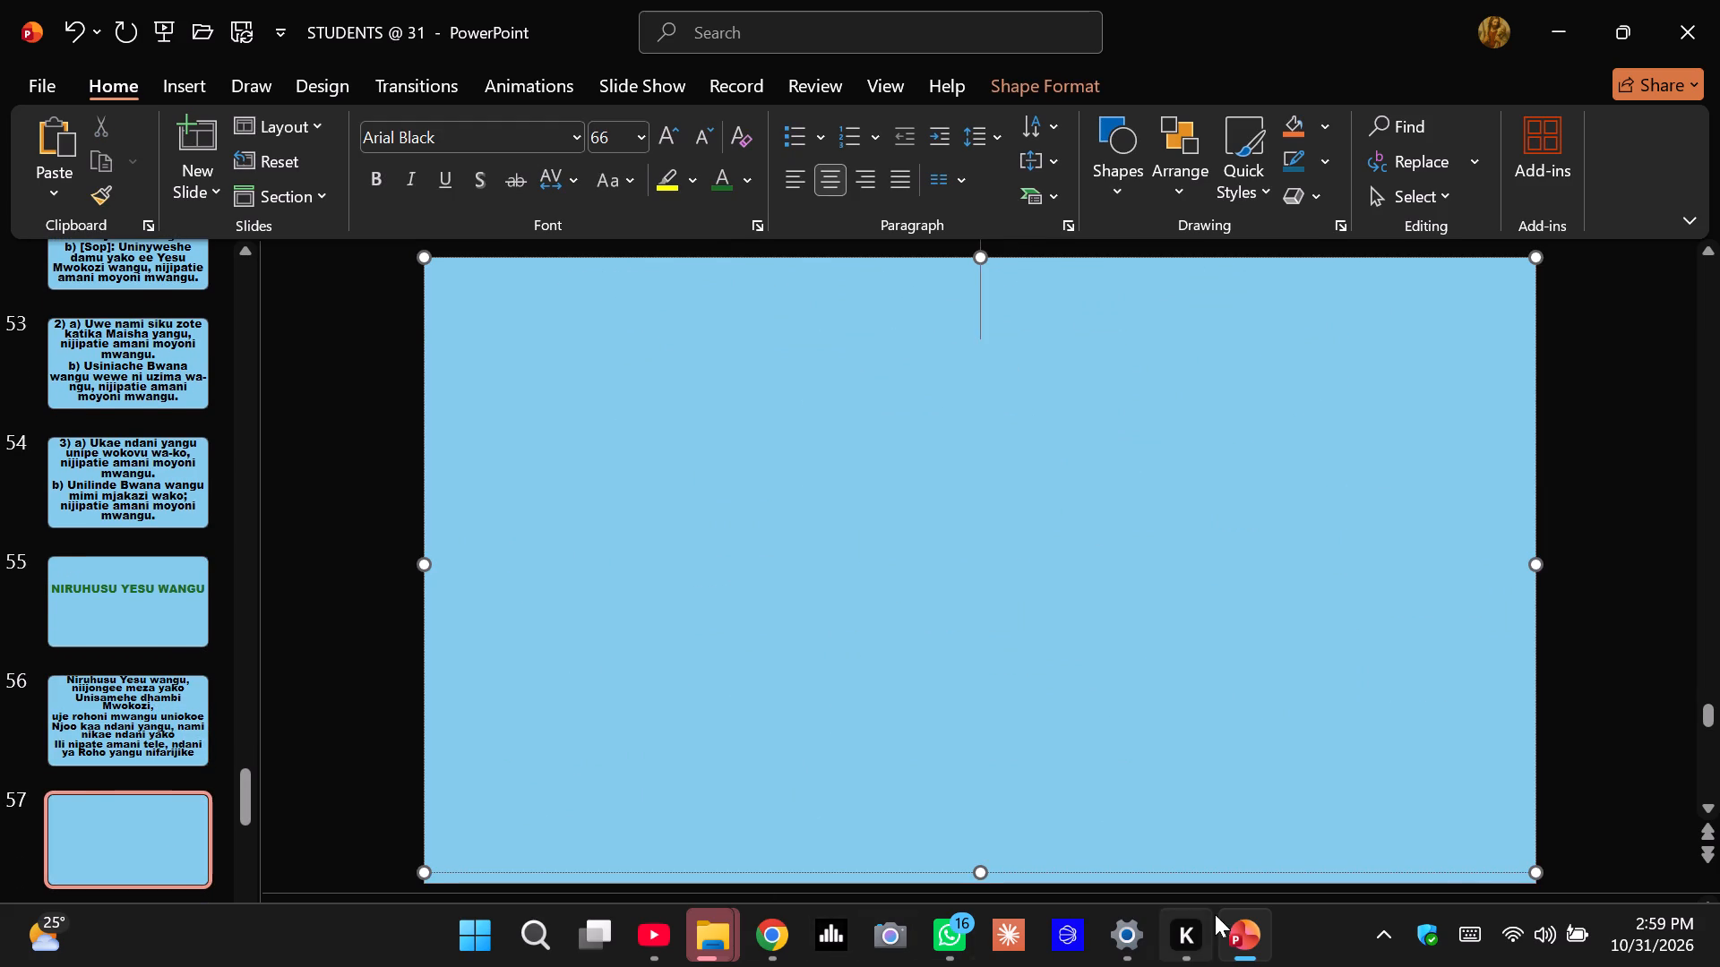
In YouTube, skip the ad on the Niruhusu Yesu (with lyrics) video, view its opening lyrics, and return to the lyrics page.
left_click(1236, 939)
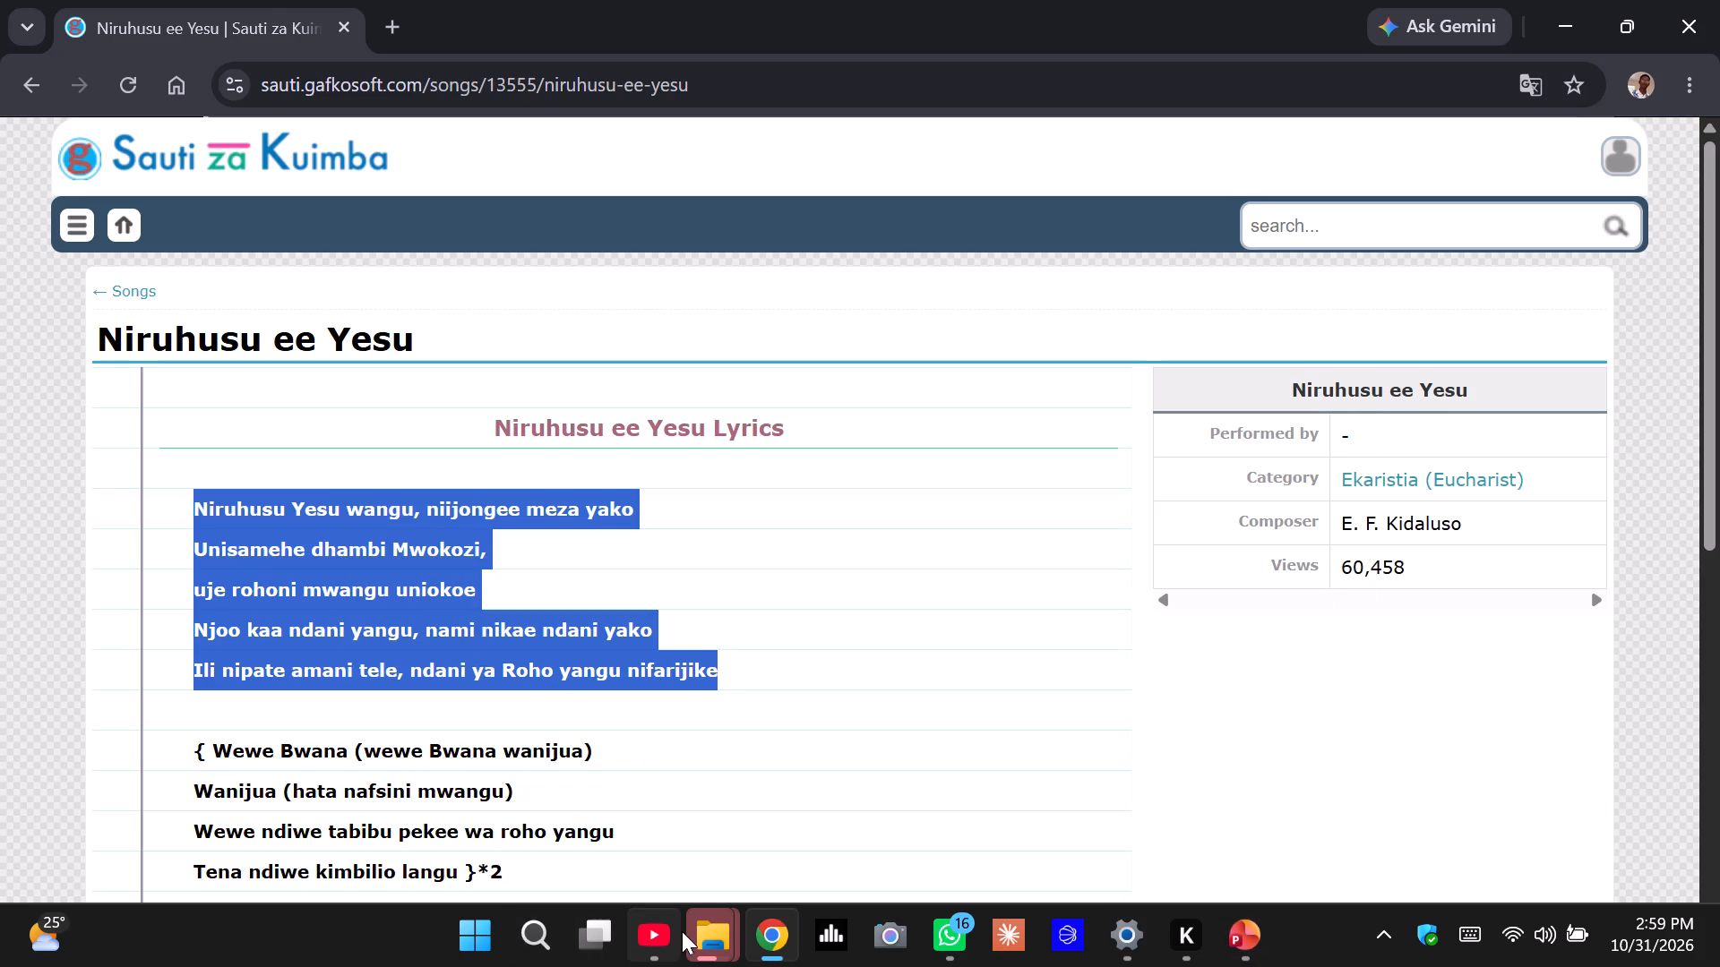
left_click(667, 932)
left_click(764, 782)
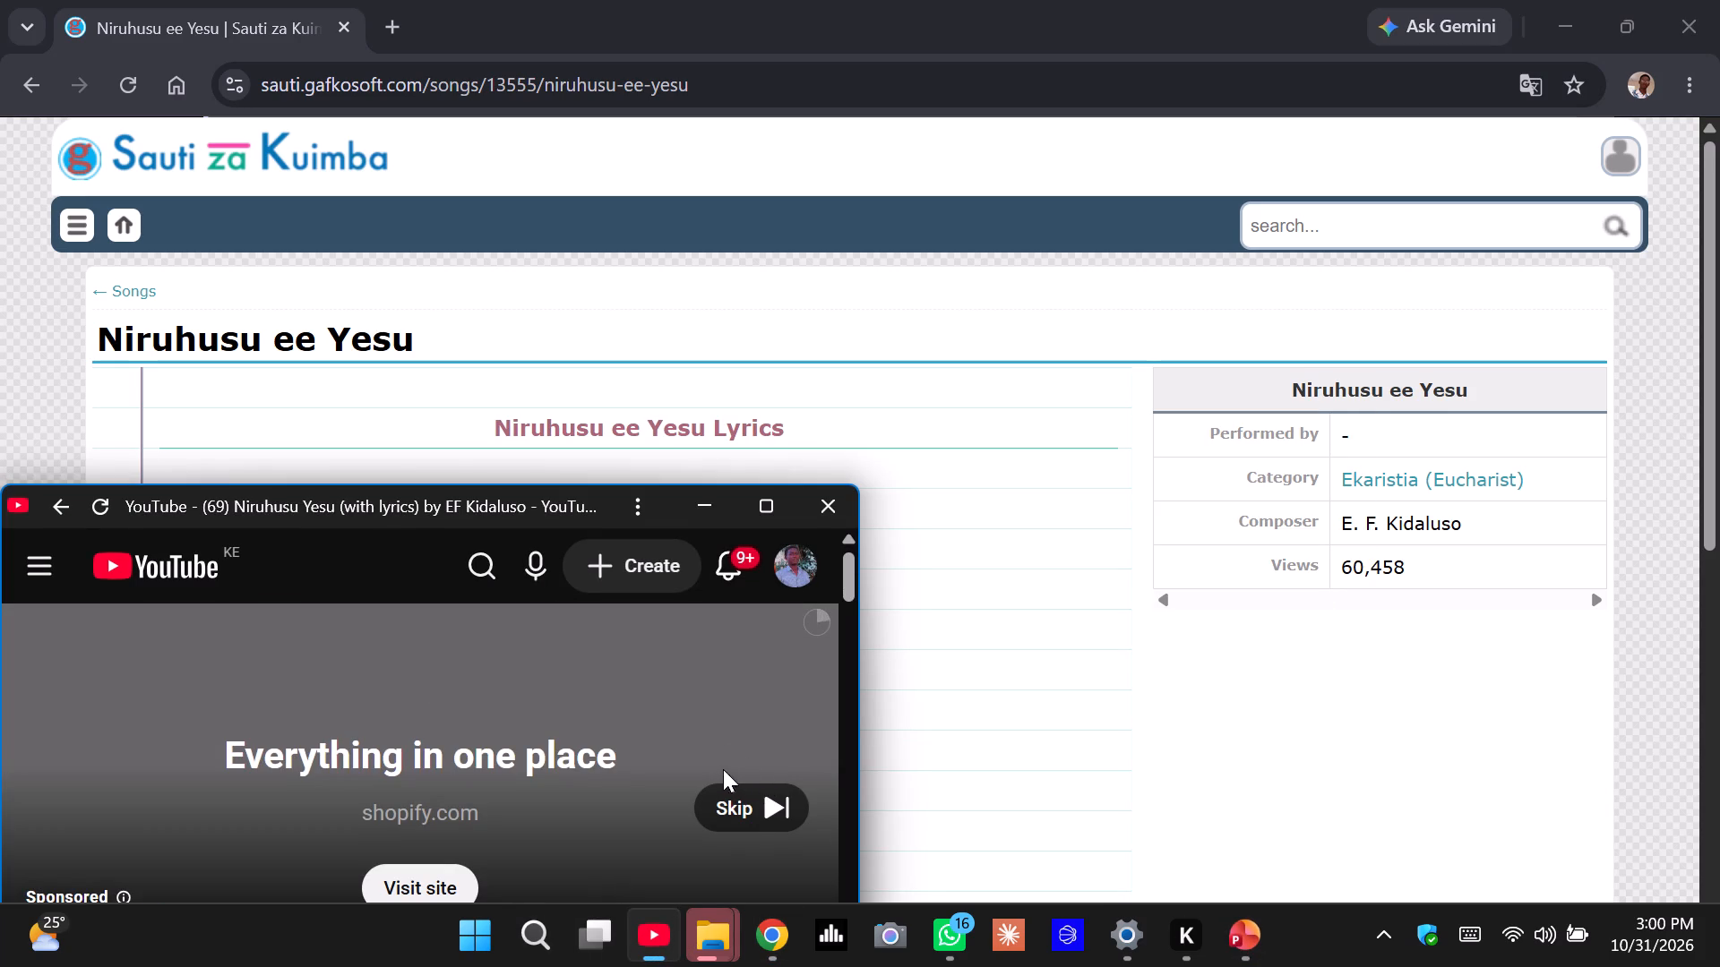
left_click(756, 829)
scroll(415, 723, "down", 2)
scroll(152, 651, "up", 2)
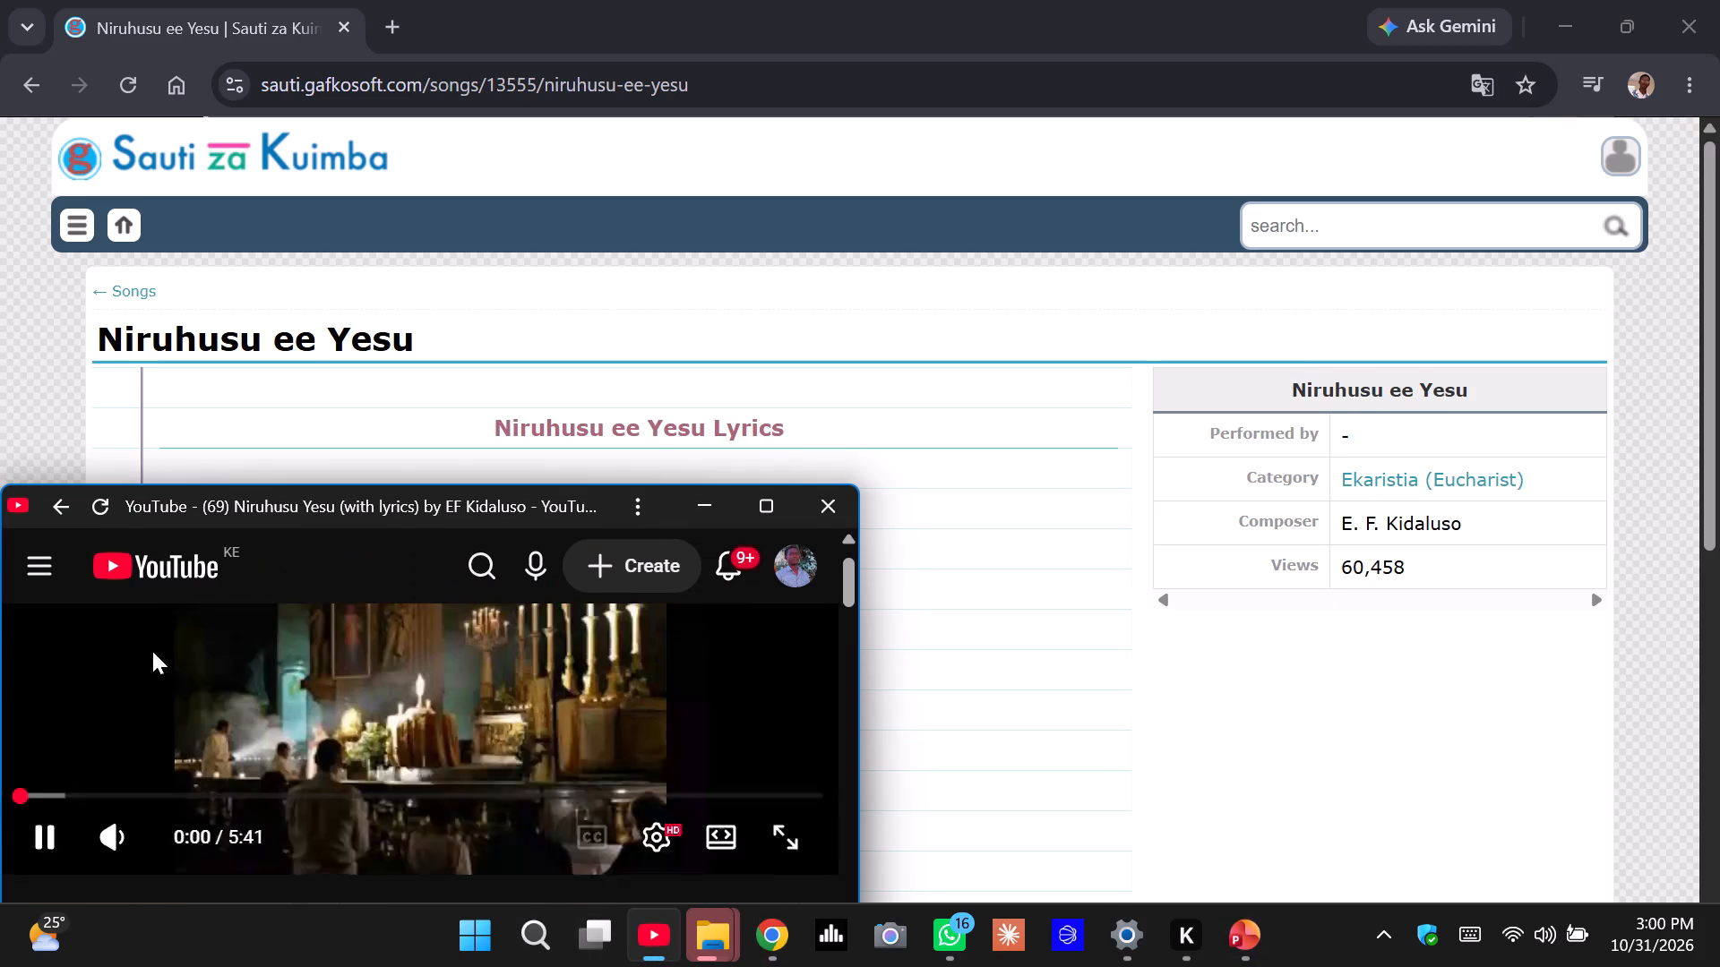
left_click(59, 848)
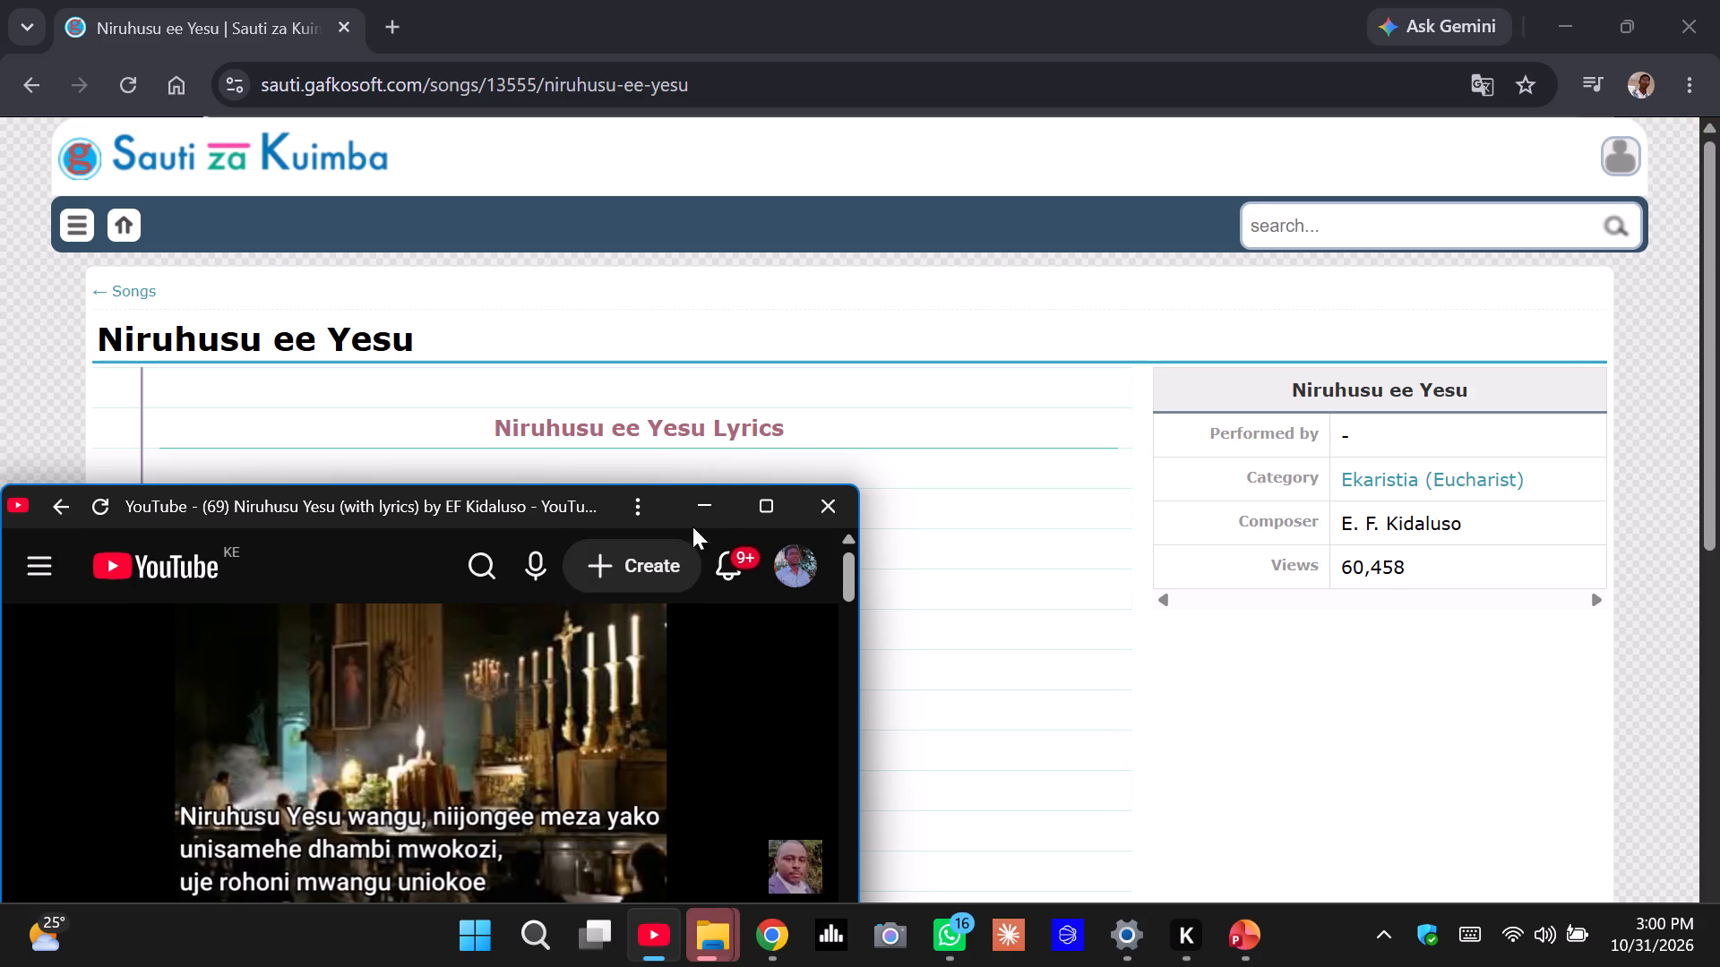
left_click(700, 492)
Copy the chorus from "{ Wewe Bwana" to "langu }*2" on the lyrics page and paste it as text only onto slide 57 in PowerPoint.
scroll(210, 738, "down", 2)
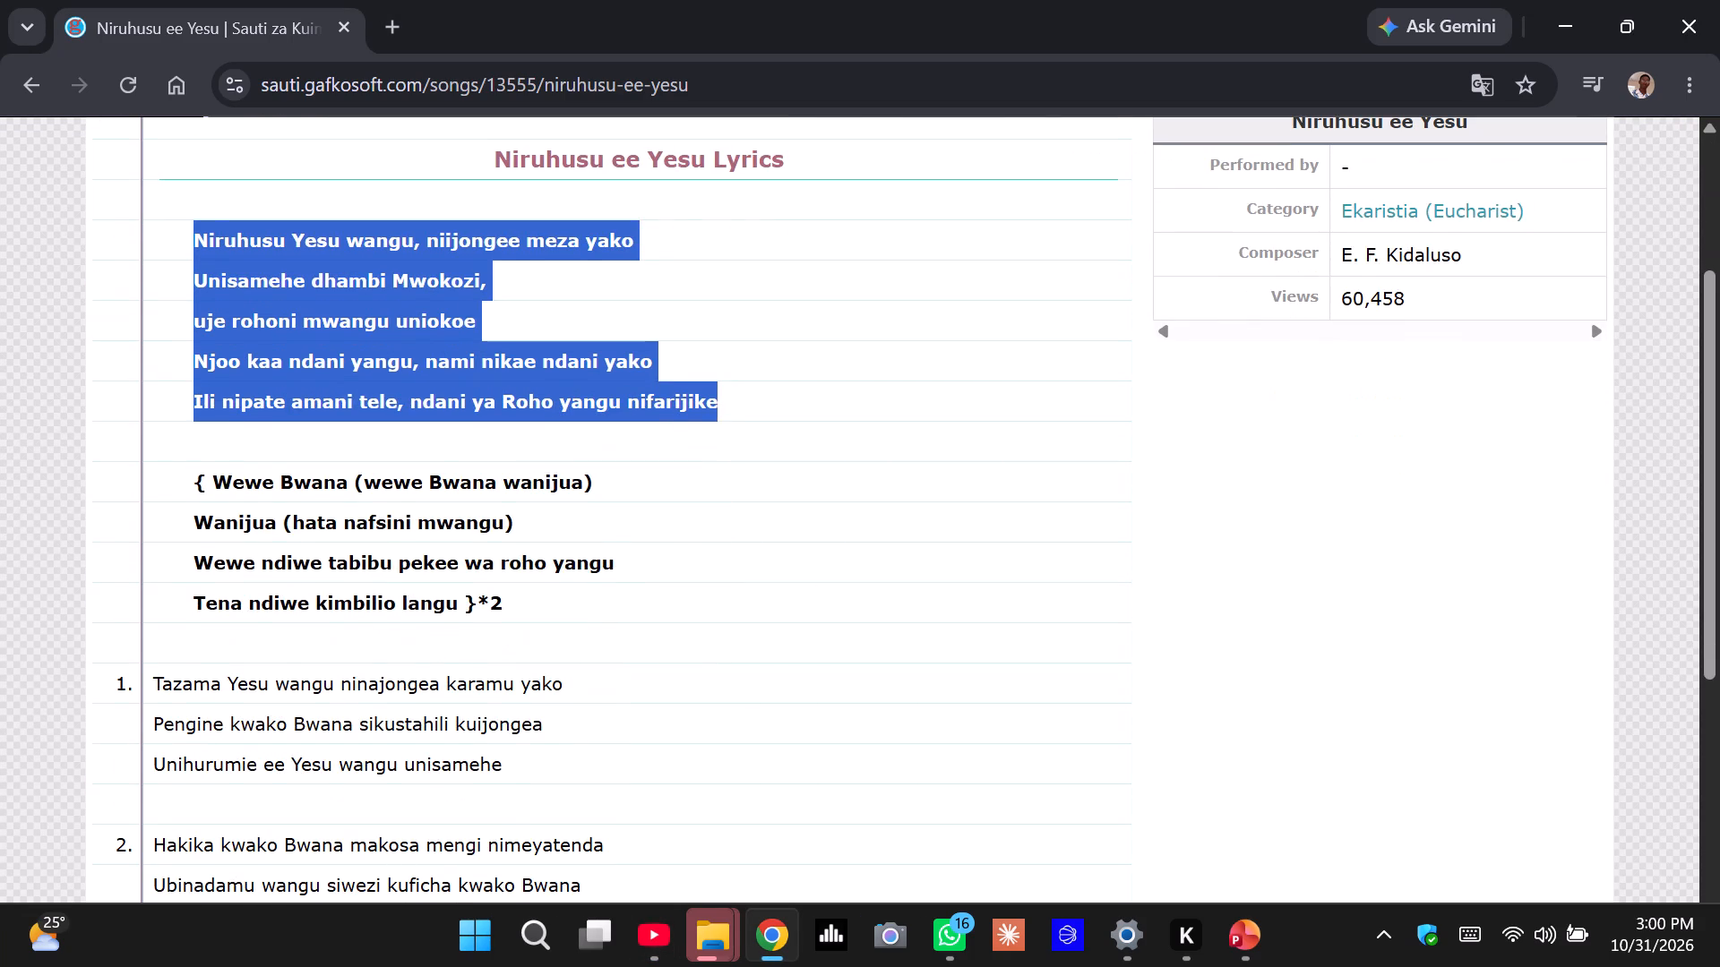
left_click_drag(191, 482, 625, 602)
right_click(376, 554)
left_click(494, 603)
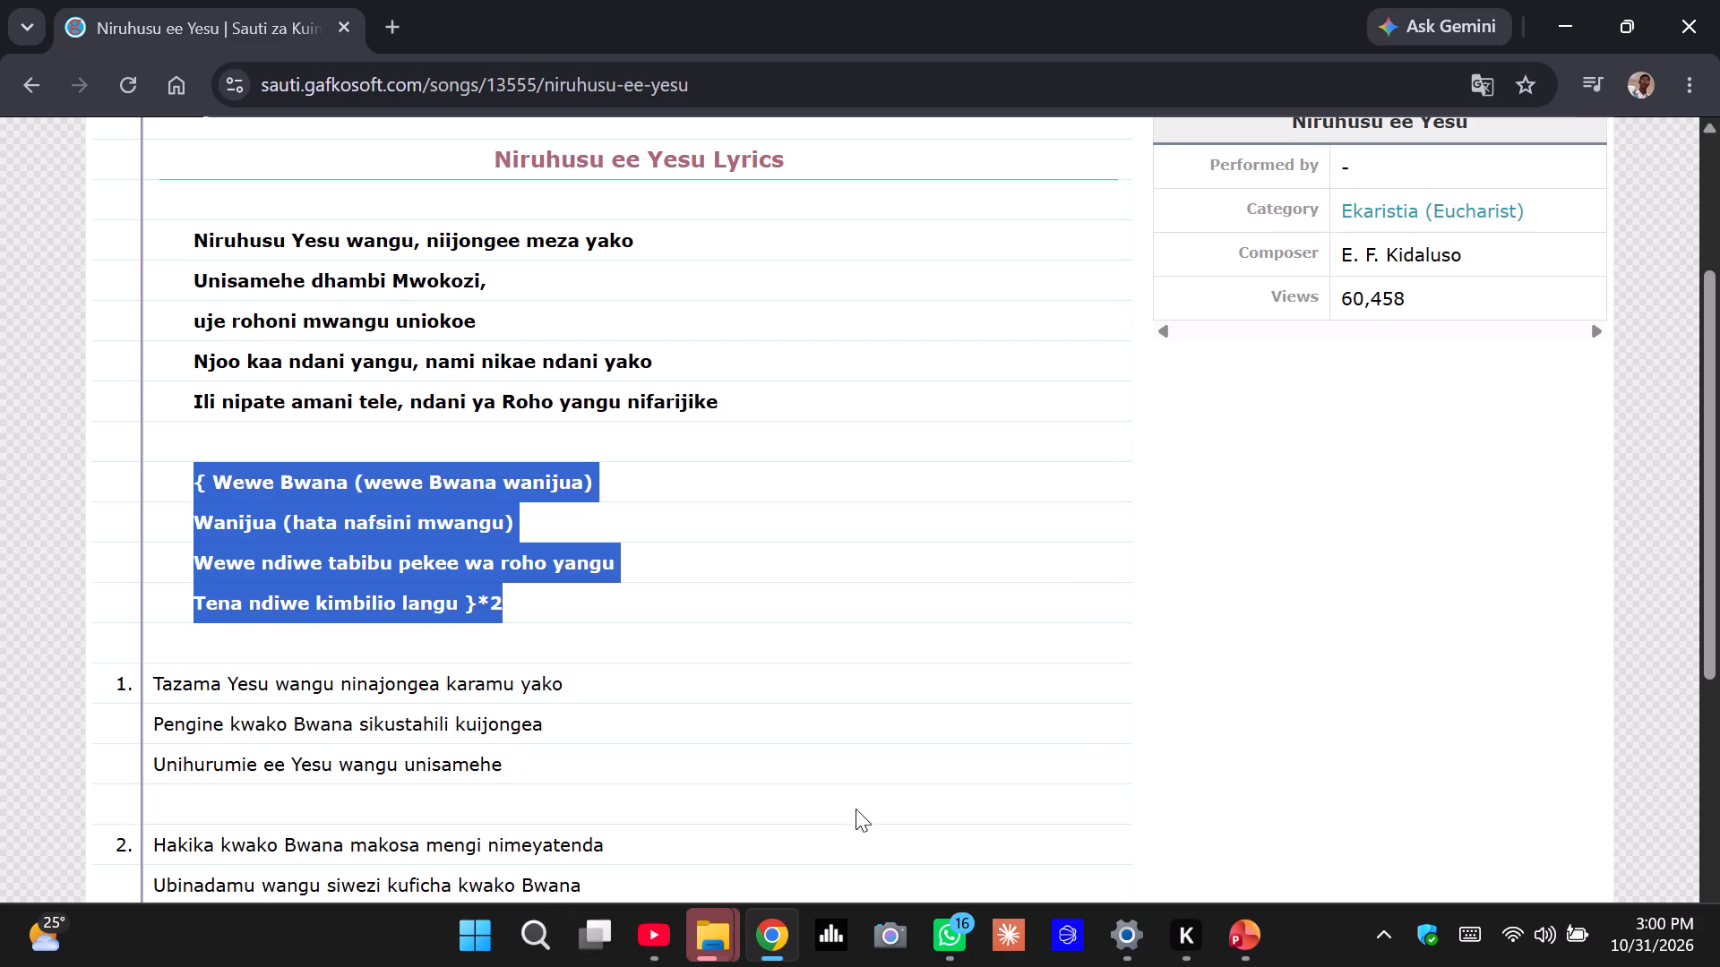
left_click(1223, 937)
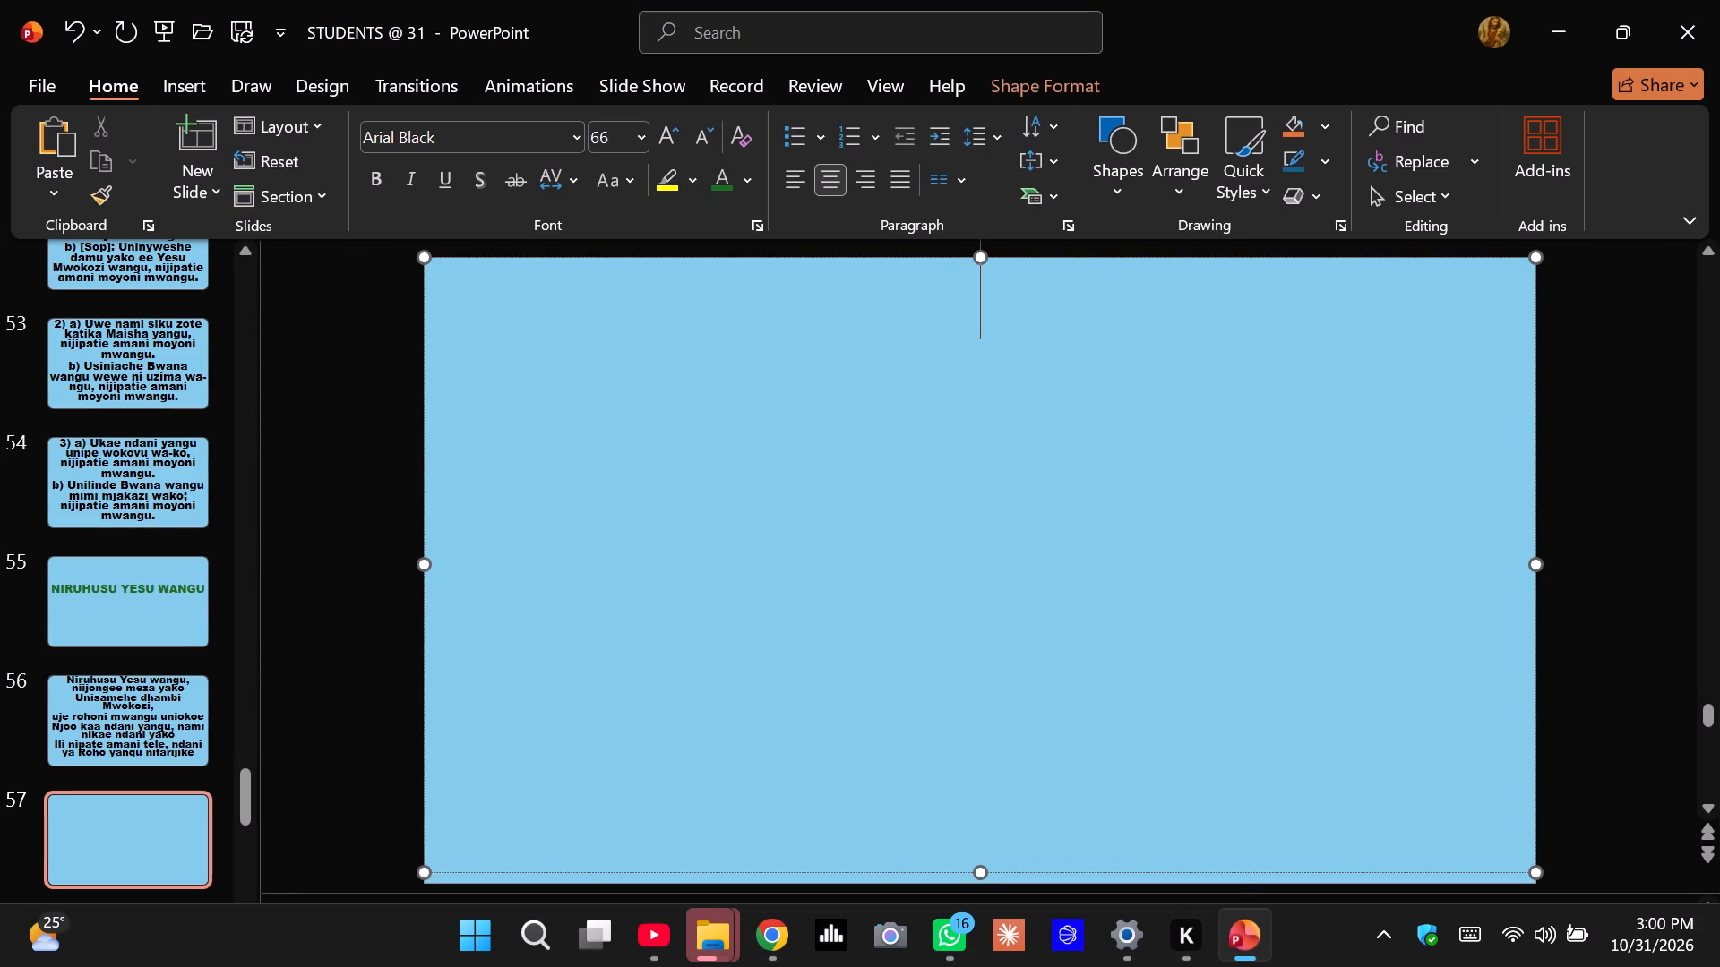
right_click(947, 319)
left_click(1079, 412)
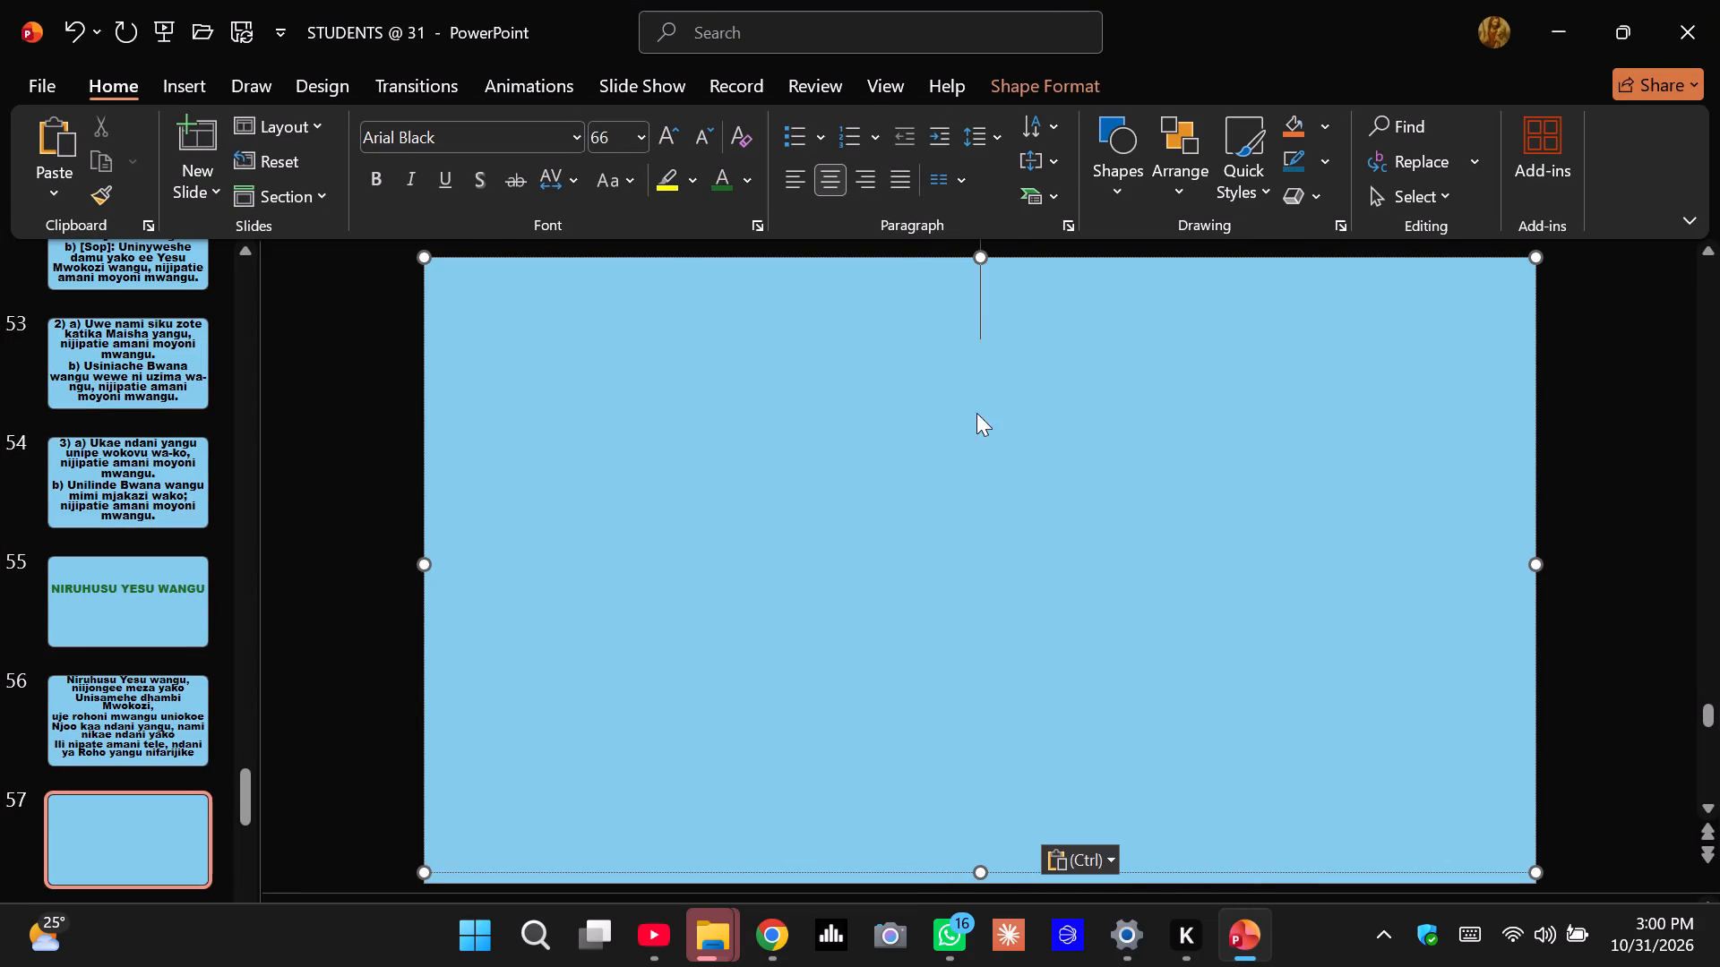
Remove the space before the closing brace and the space after the opening brace in the slide 57 chorus.
left_click(928, 795)
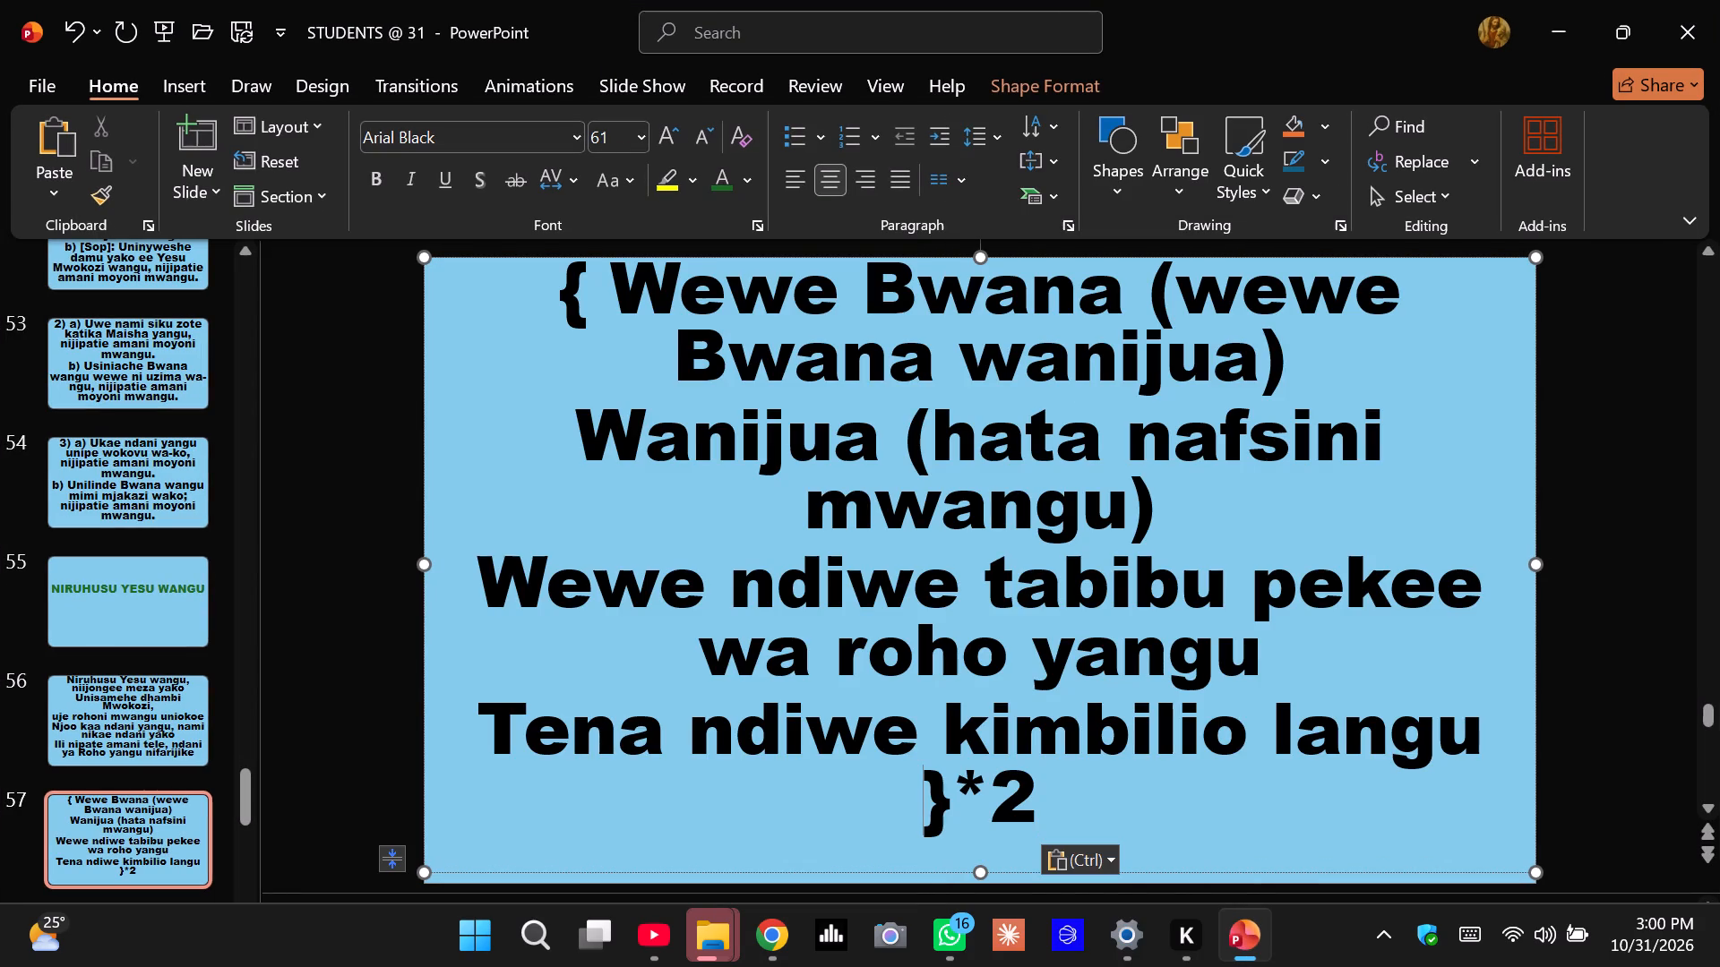
key("BackSpace")
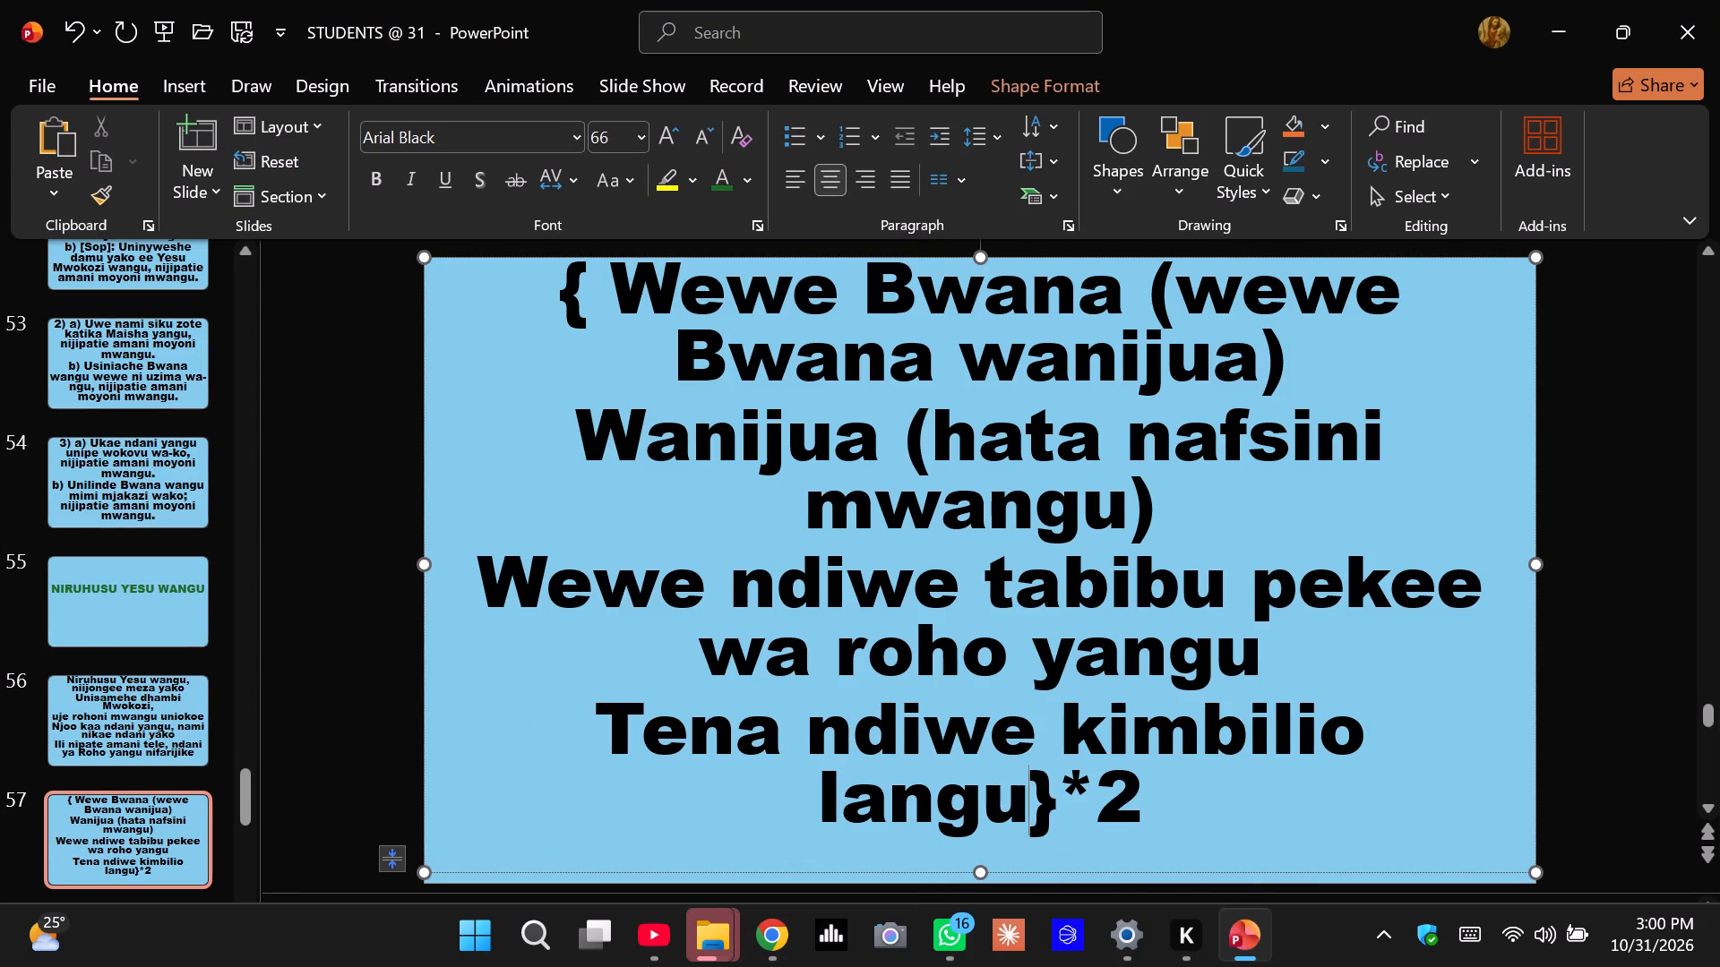
left_click(643, 311)
key("BackSpace")
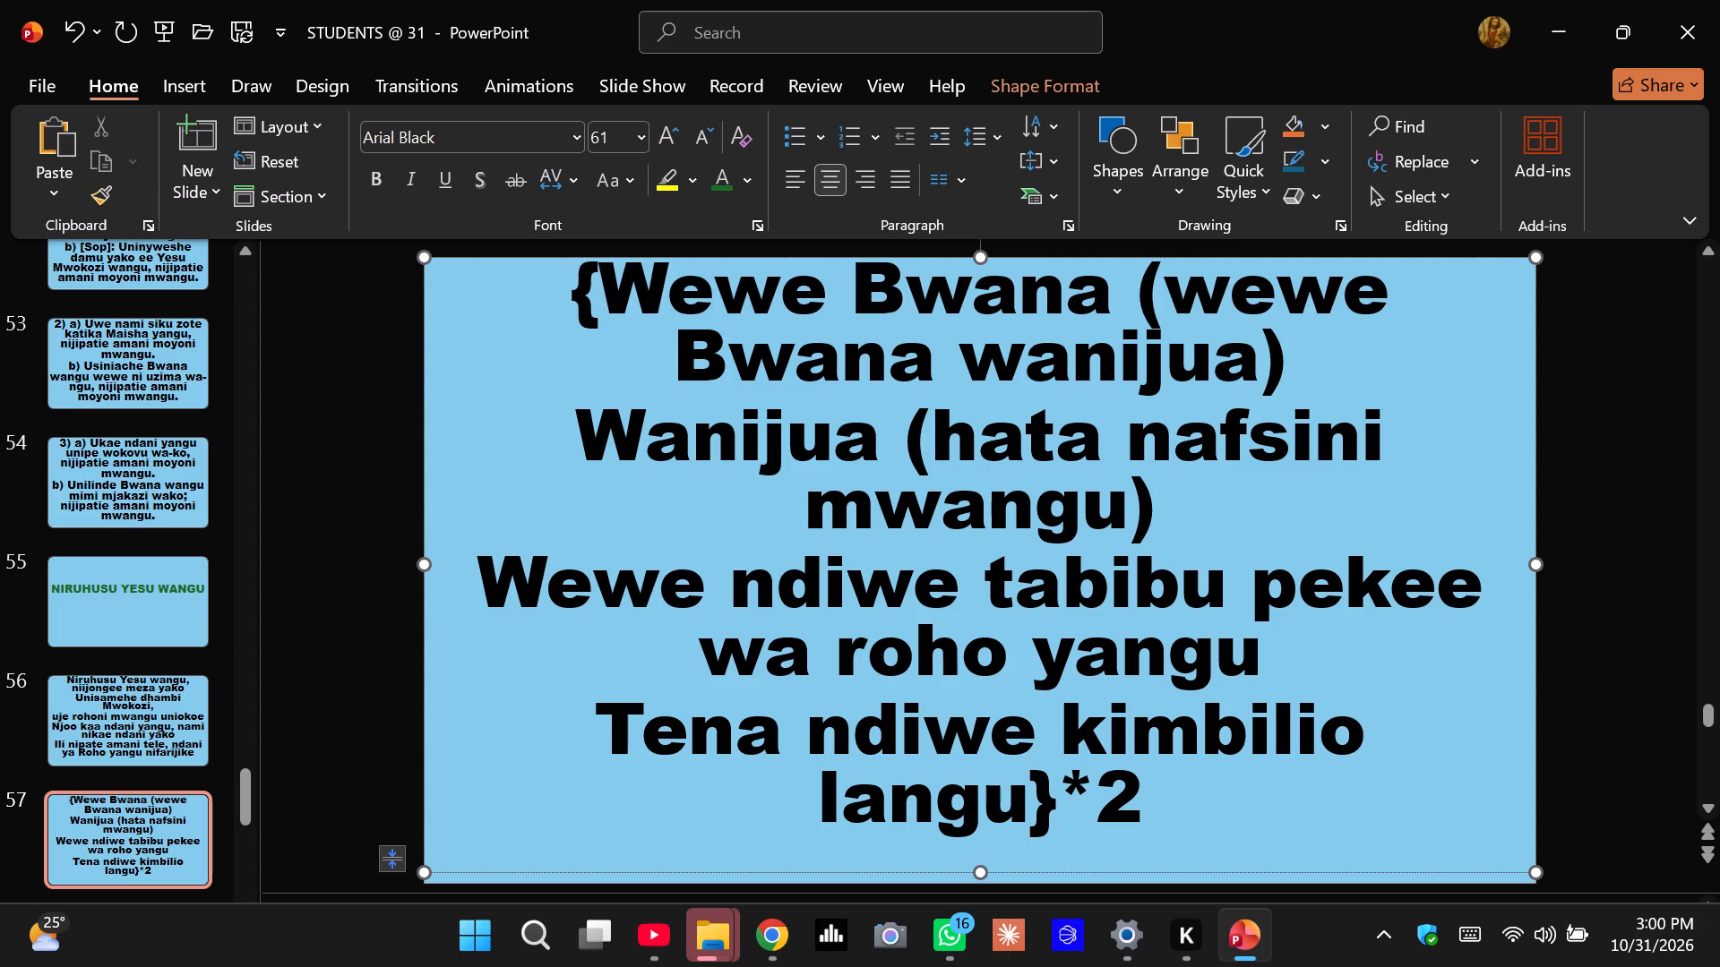
Copy verse 1, "Tazama Yesu wangu" to "unisamehe", from the lyrics page and paste it as text only onto empty slide 58.
scroll(139, 807, "down", 2)
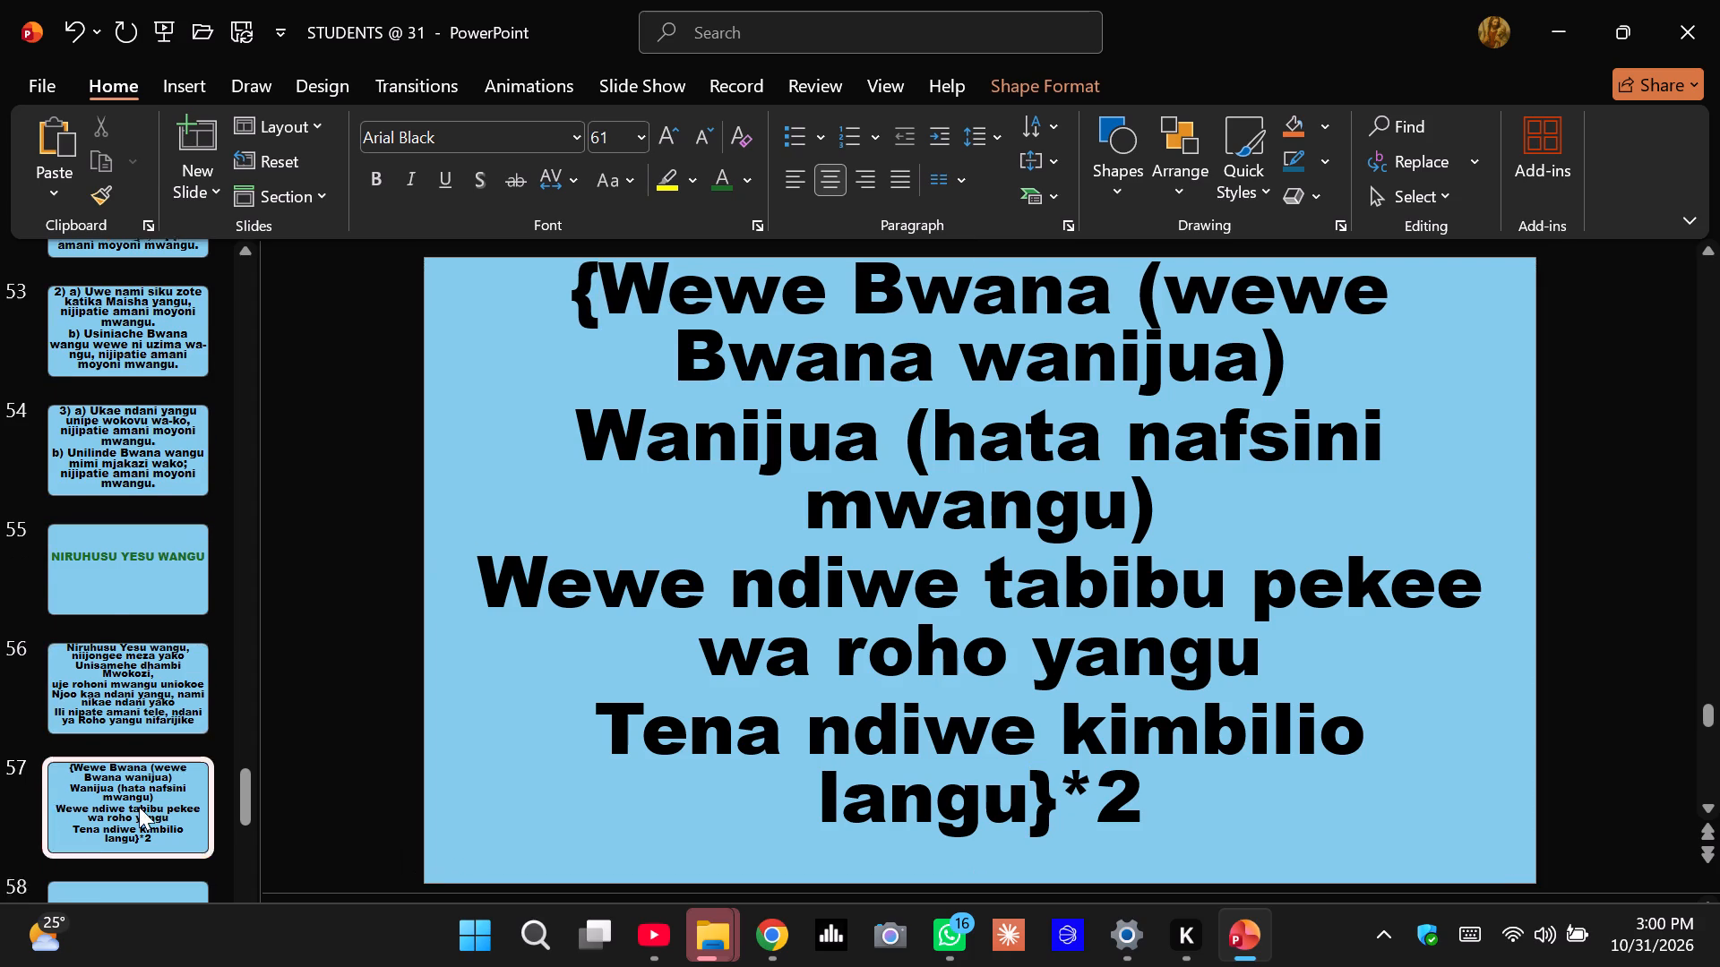
left_click(168, 859)
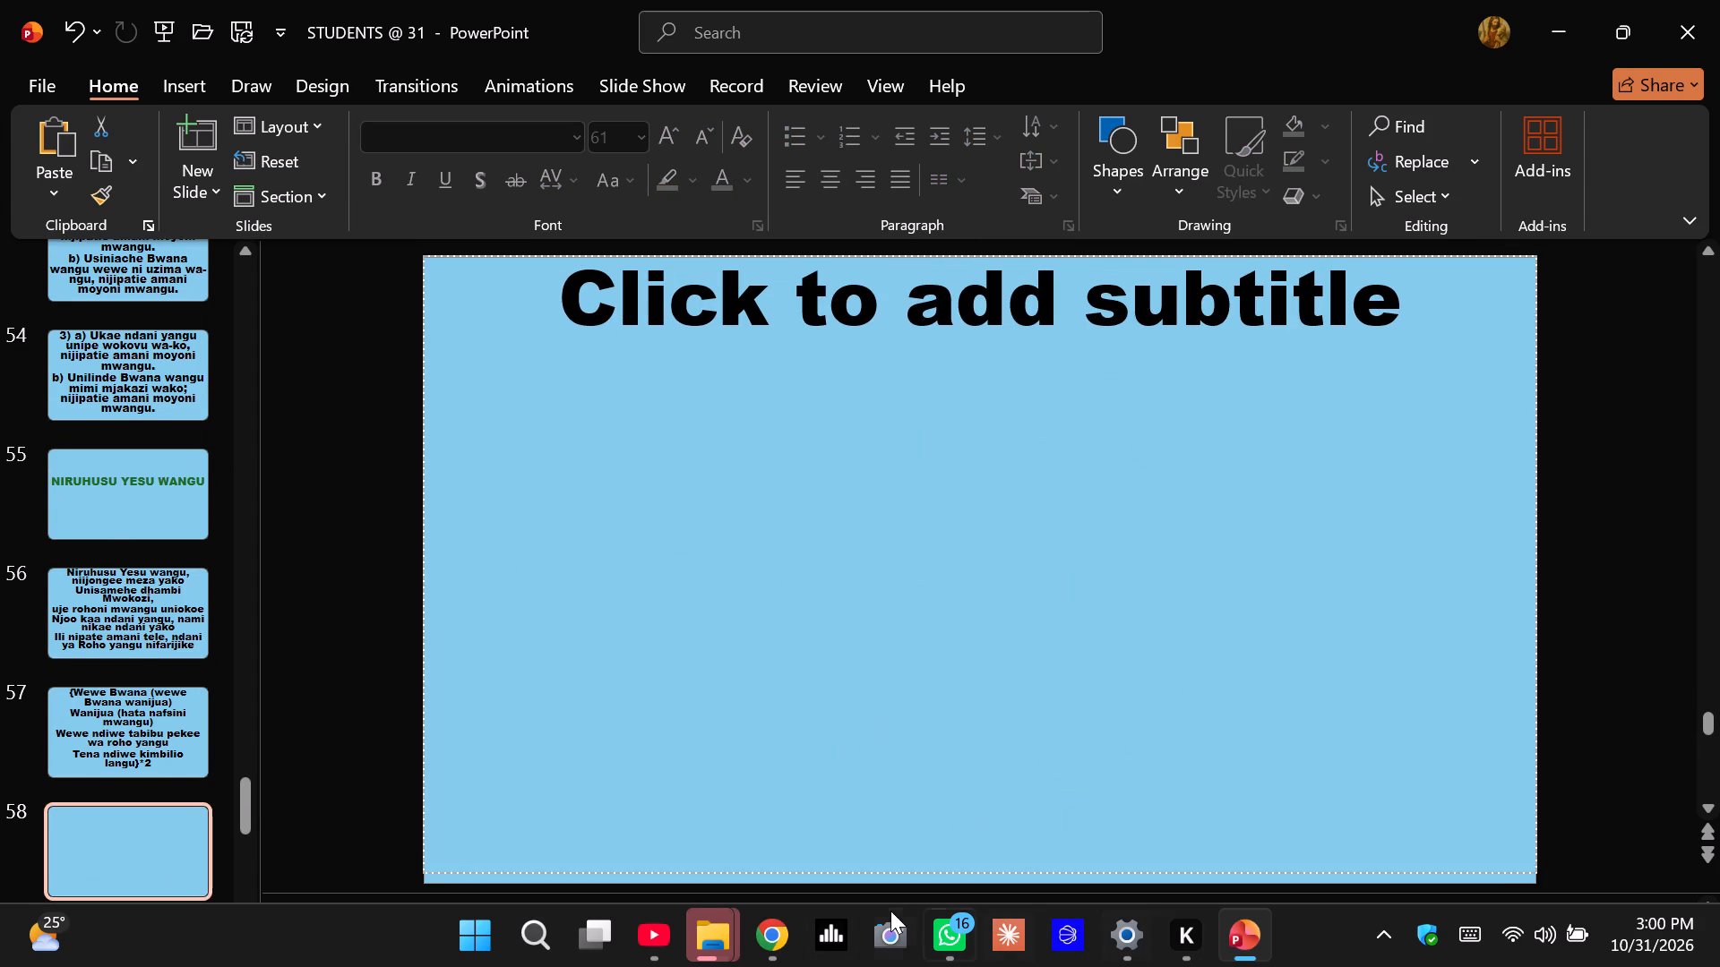
left_click(762, 934)
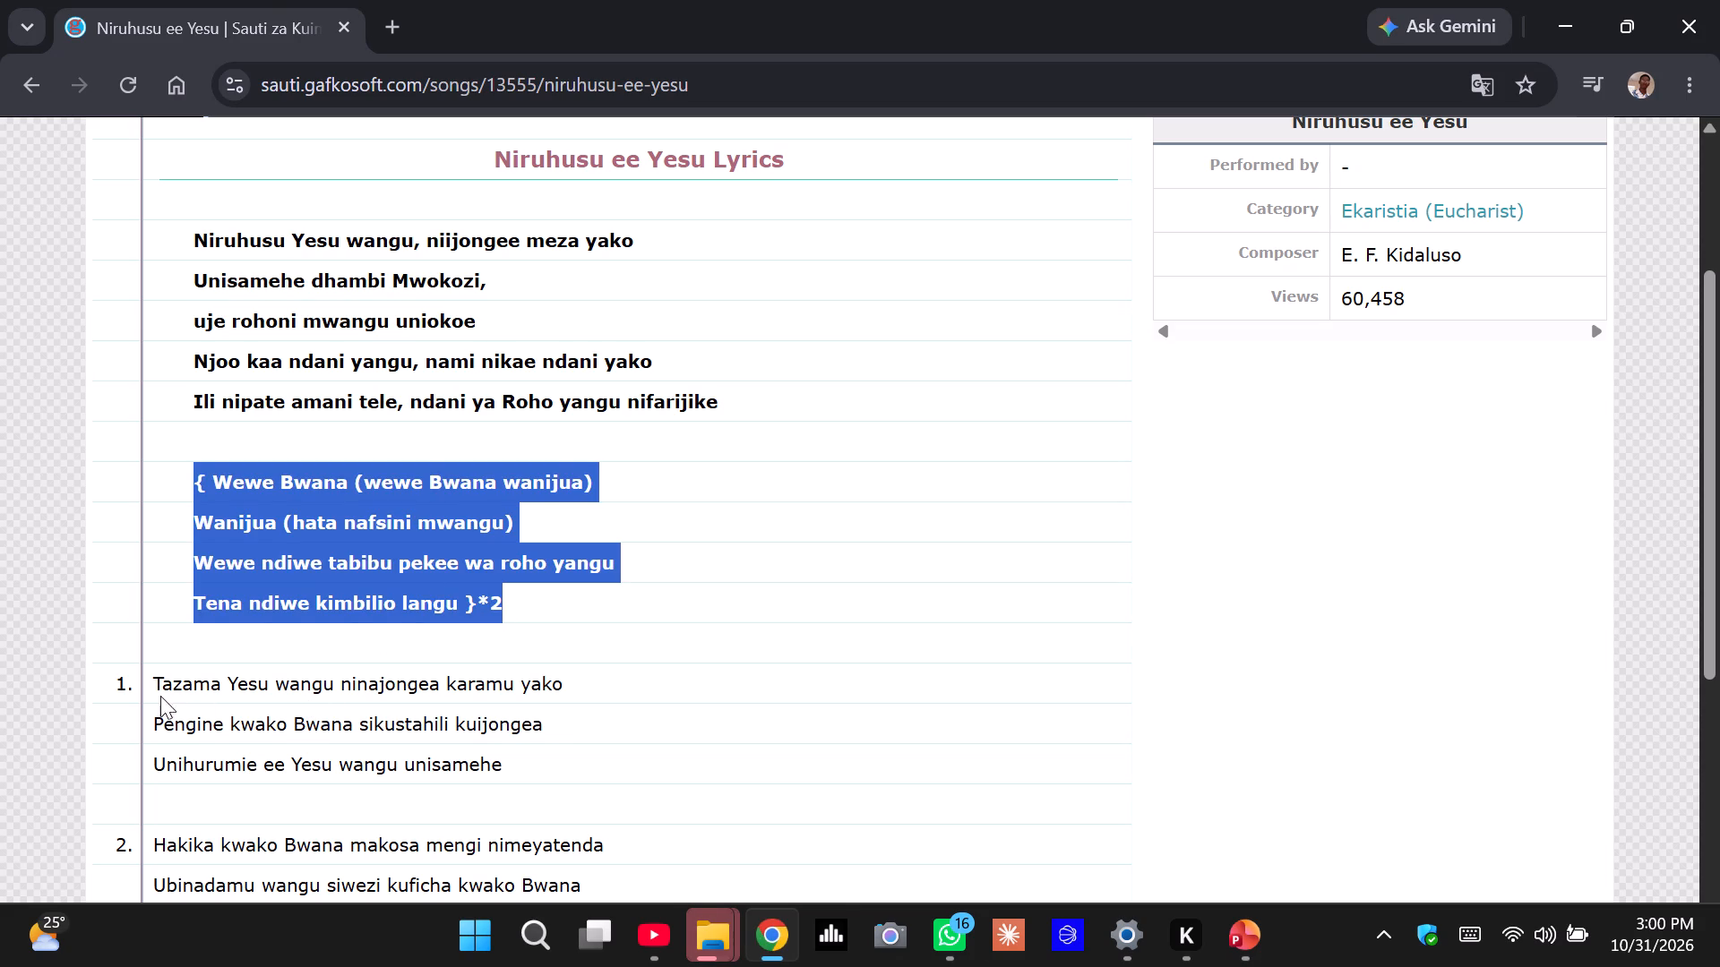
left_click_drag(150, 688, 552, 763)
right_click(391, 690)
left_click(539, 412)
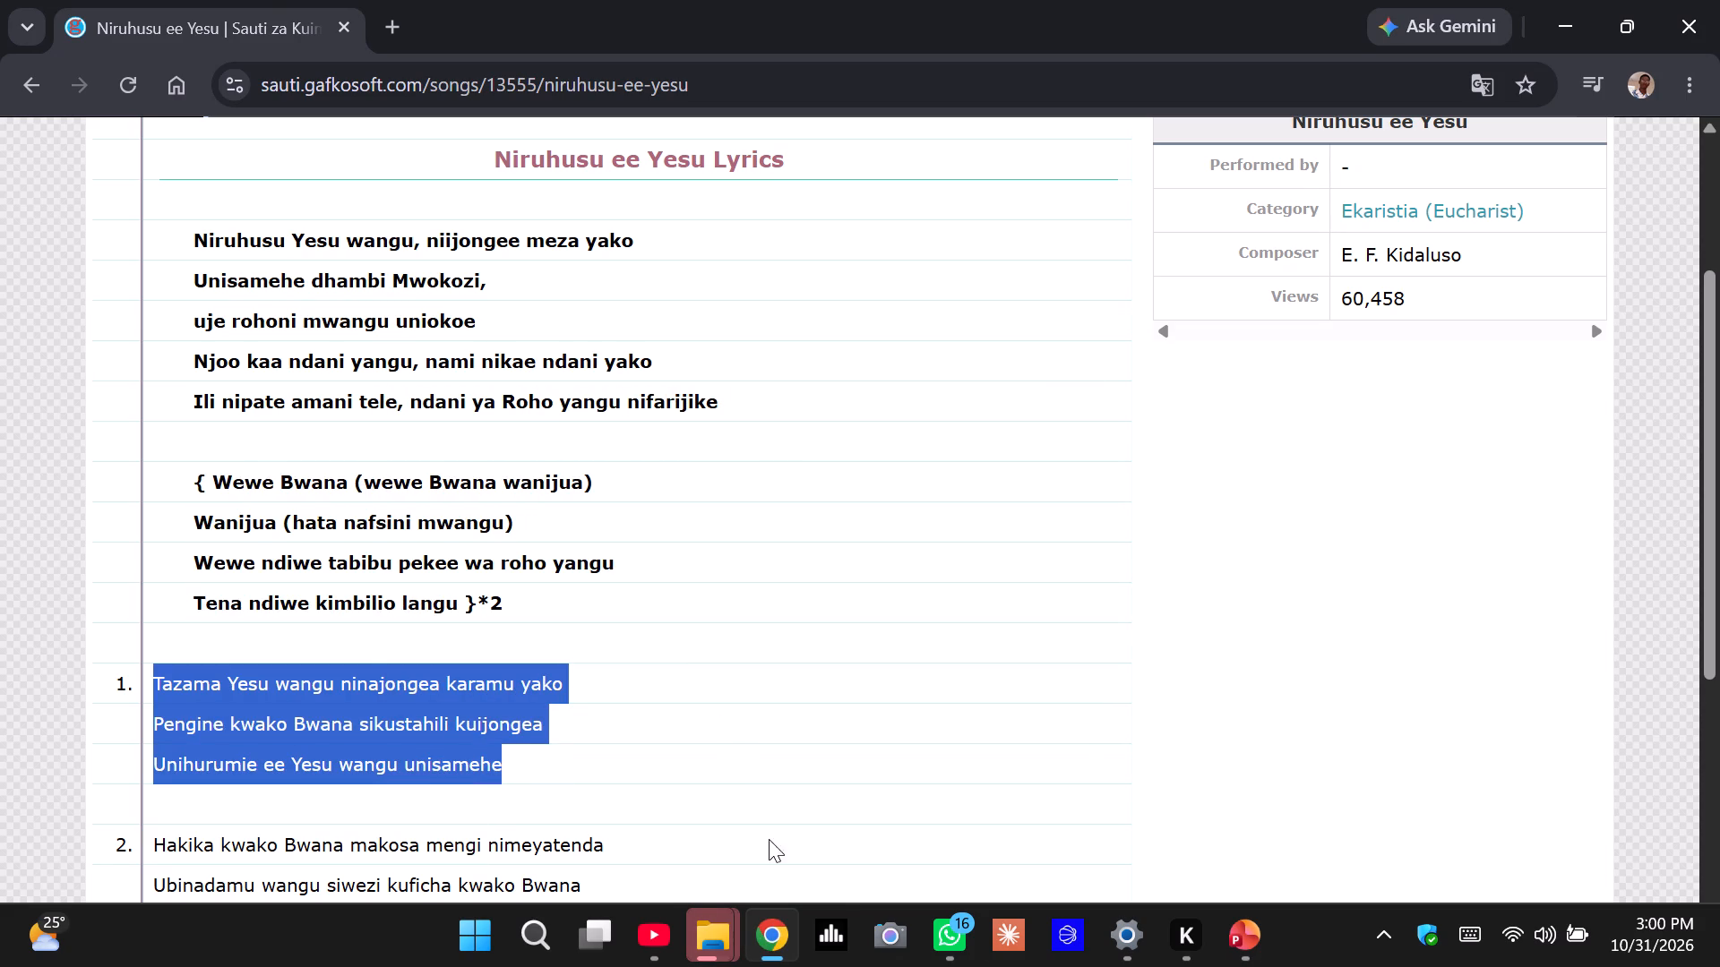
left_click(1251, 946)
left_click(697, 314)
right_click(697, 314)
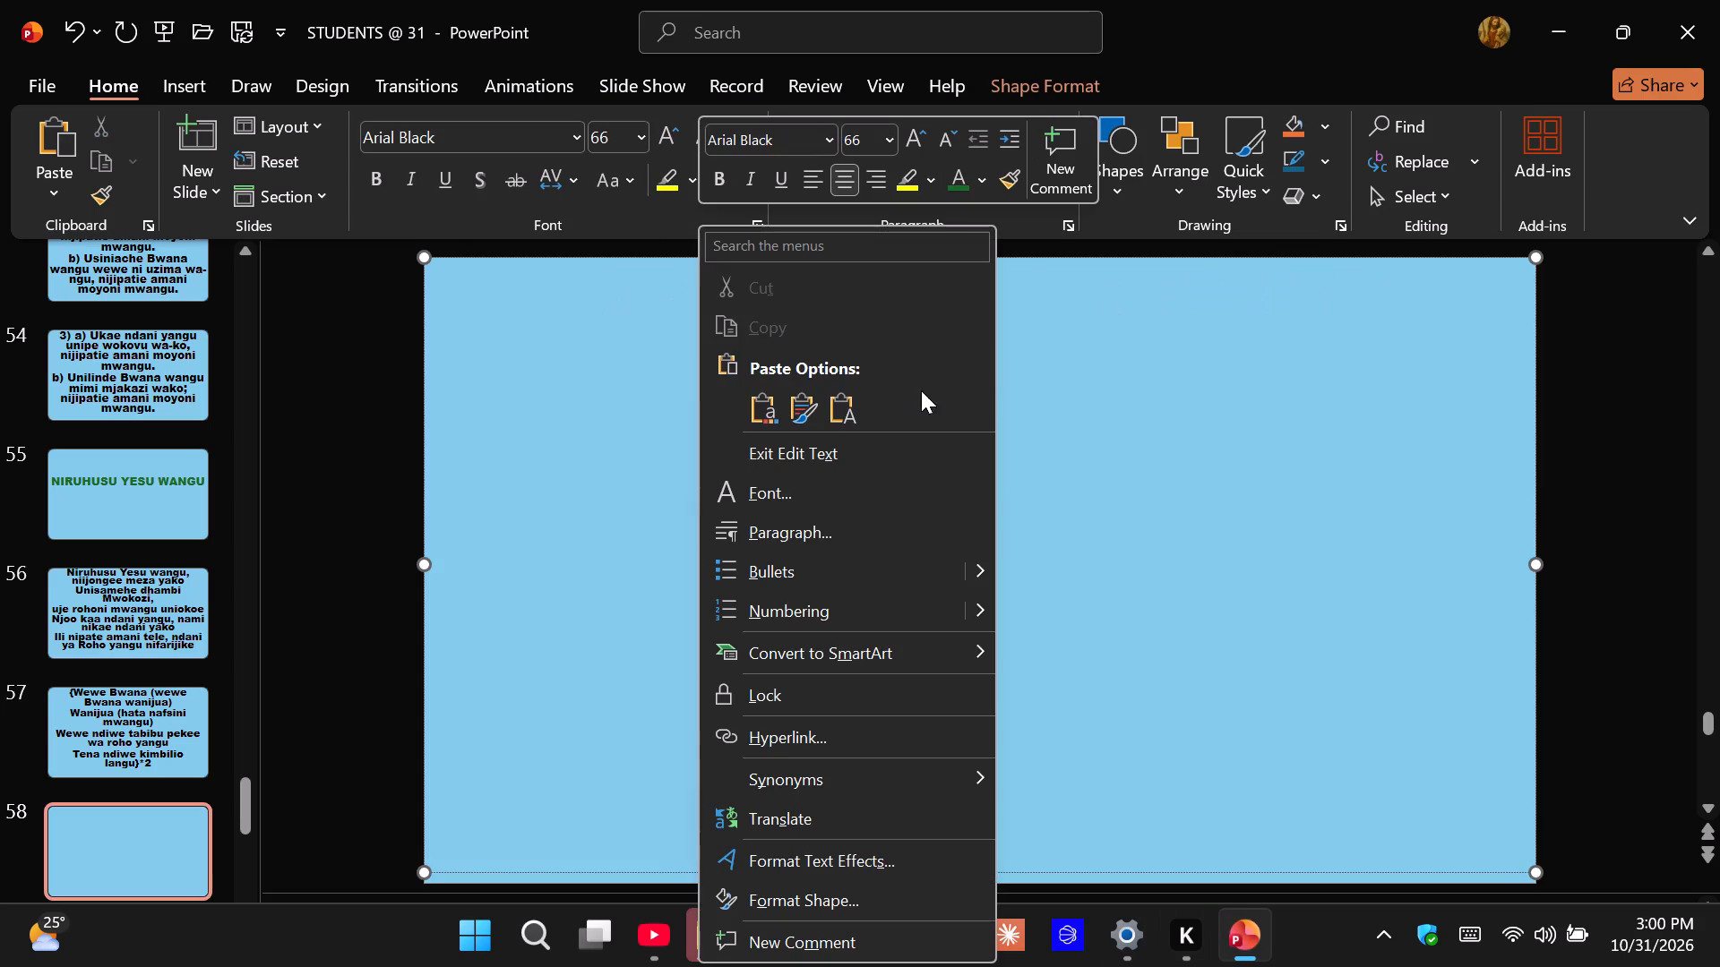
left_click(845, 422)
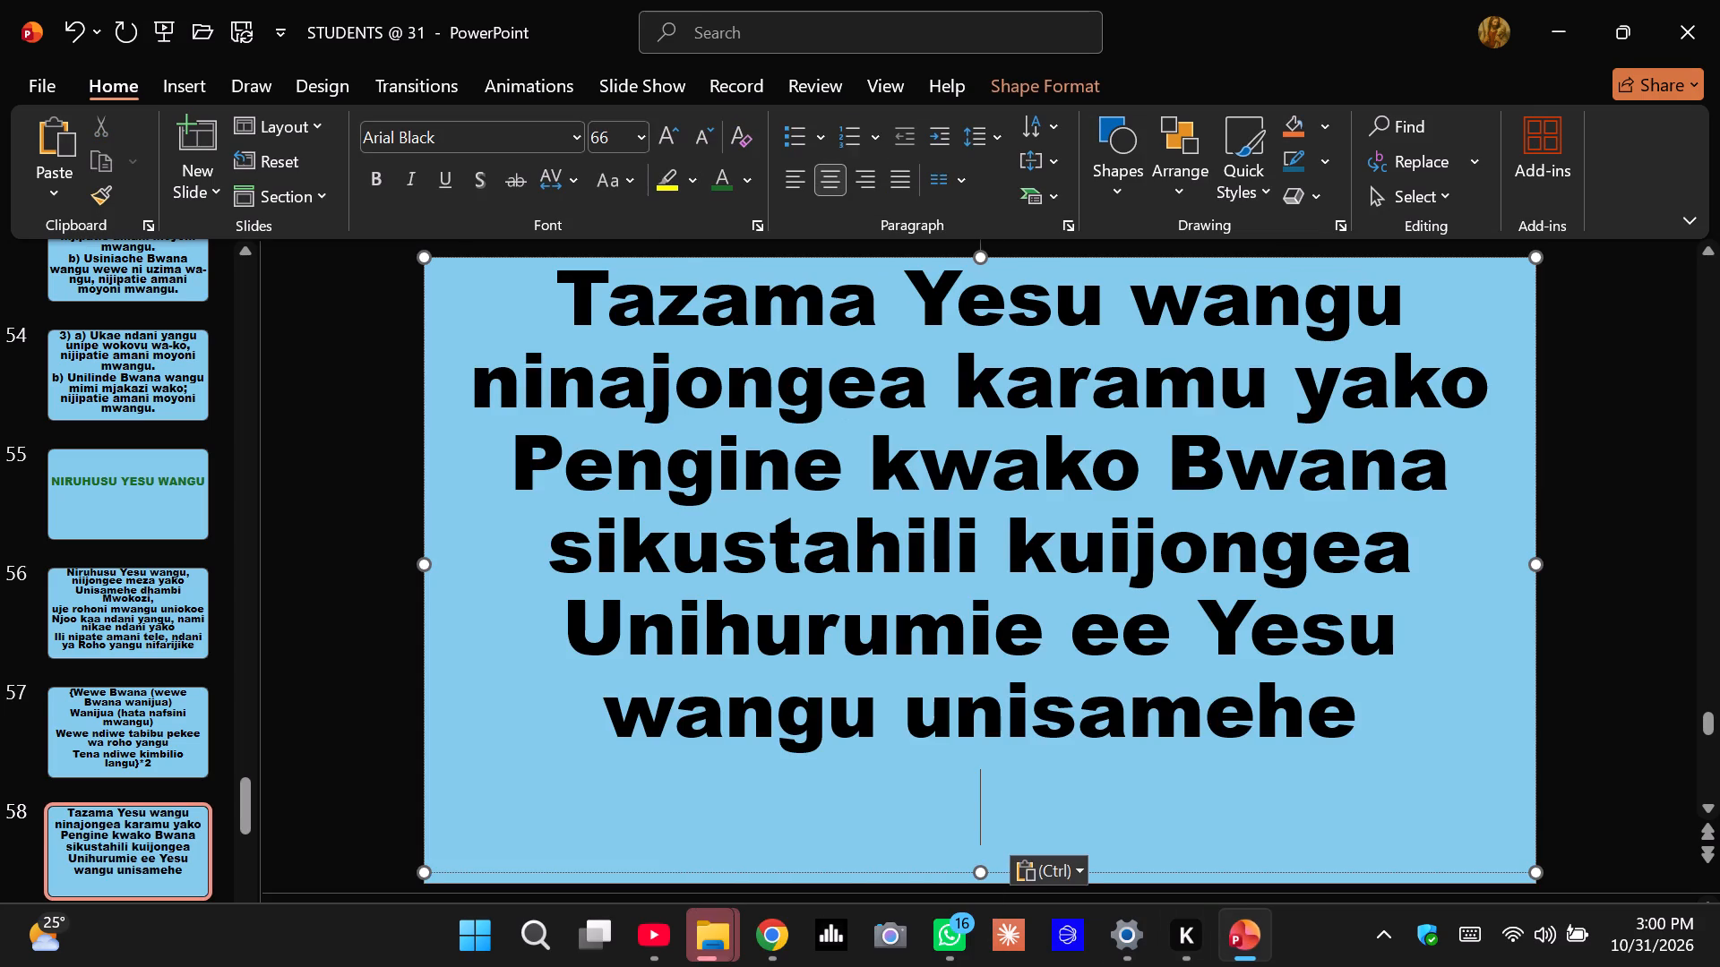
Number the verse on slide 58 by adding "1. " before "Tazama".
left_click(547, 309)
type("1.")
key("space")
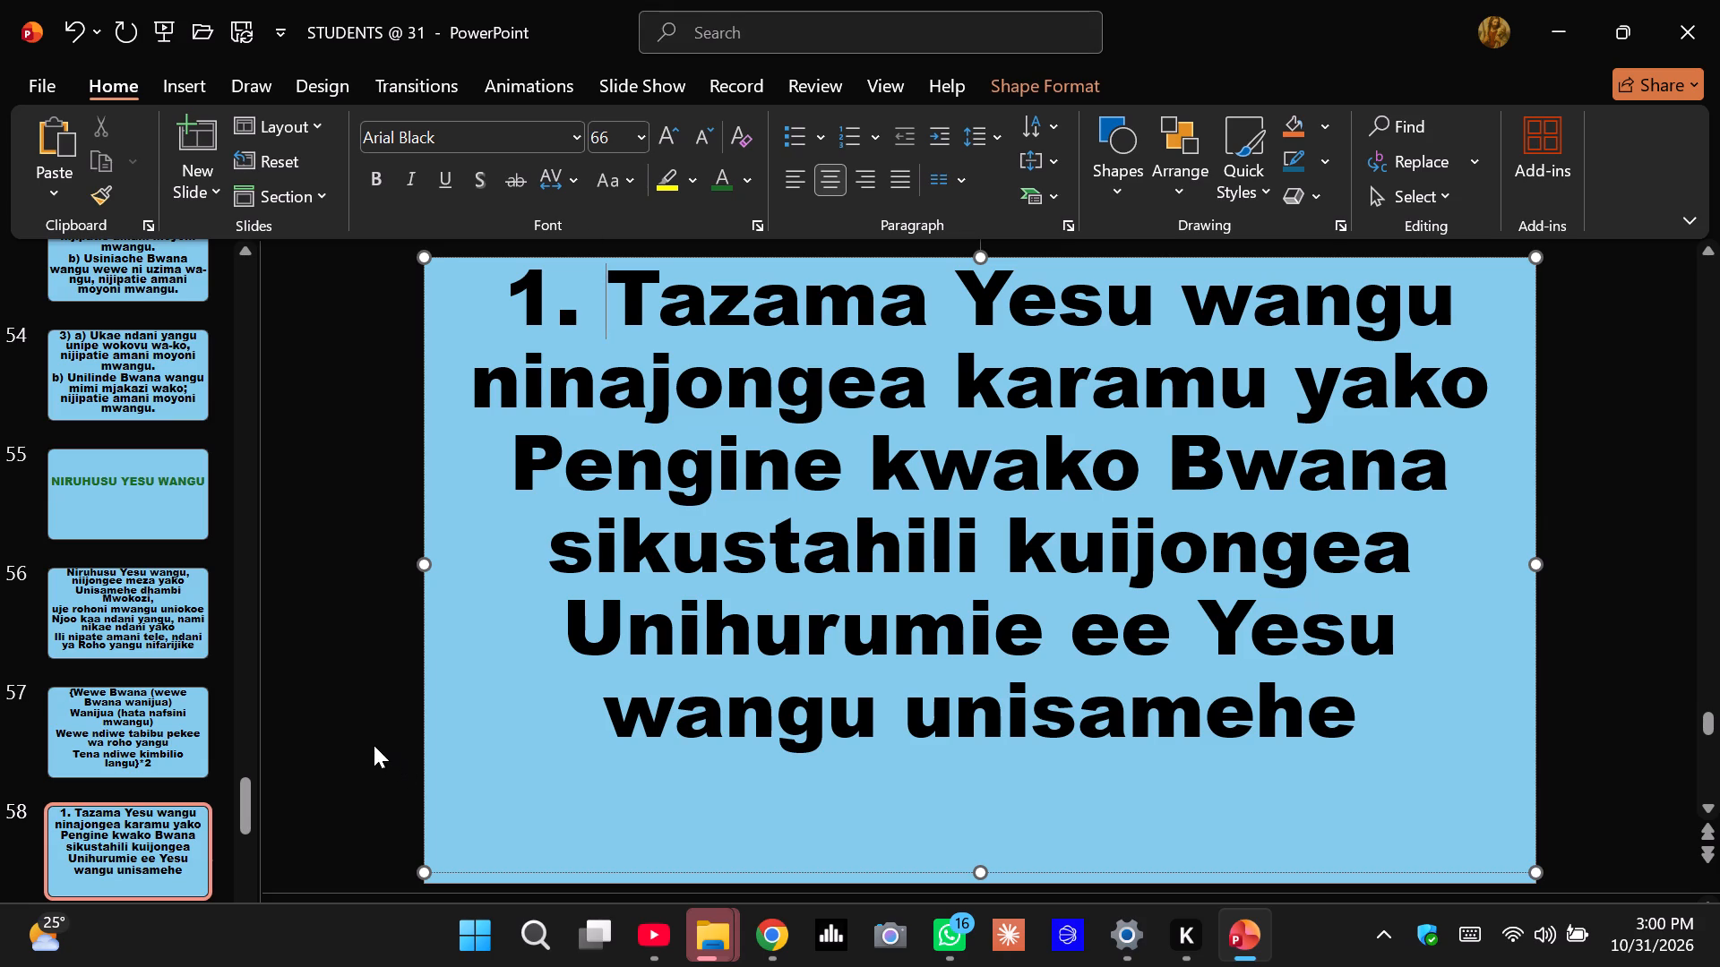
Select empty slide 59 and copy verse 2, "Hakika kwako Bwana" to "unisamehe", from the lyrics page in Chrome.
scroll(165, 798, "down", 9)
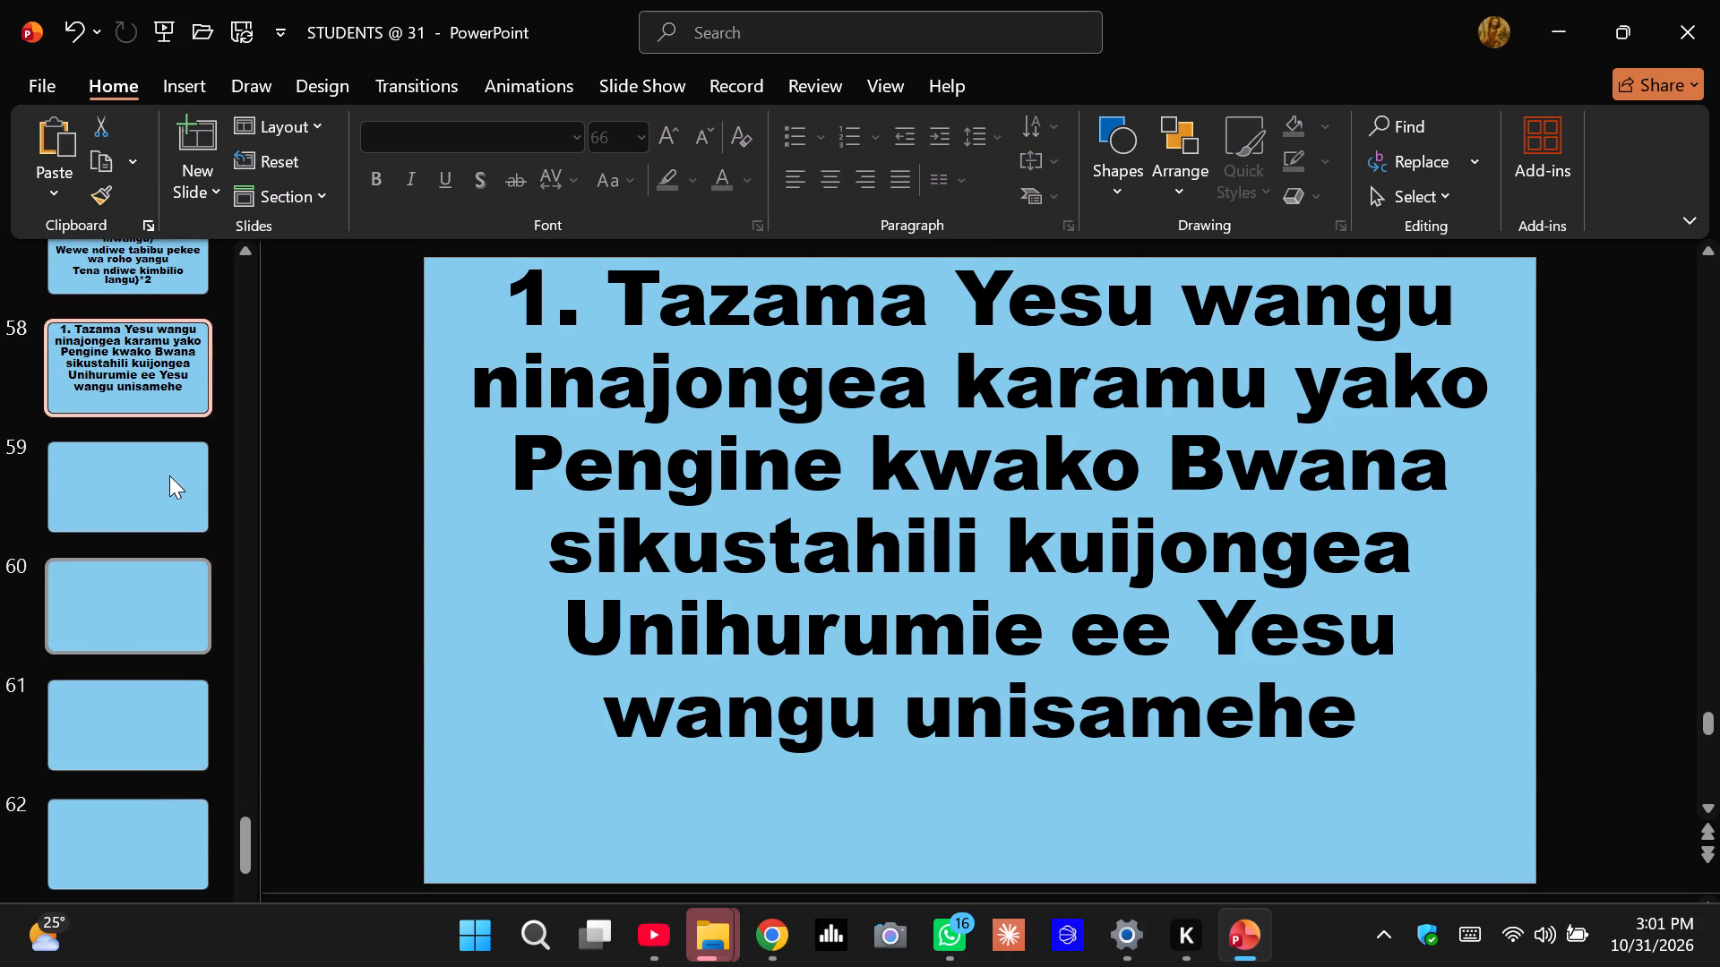
left_click(169, 475)
left_click(1238, 944)
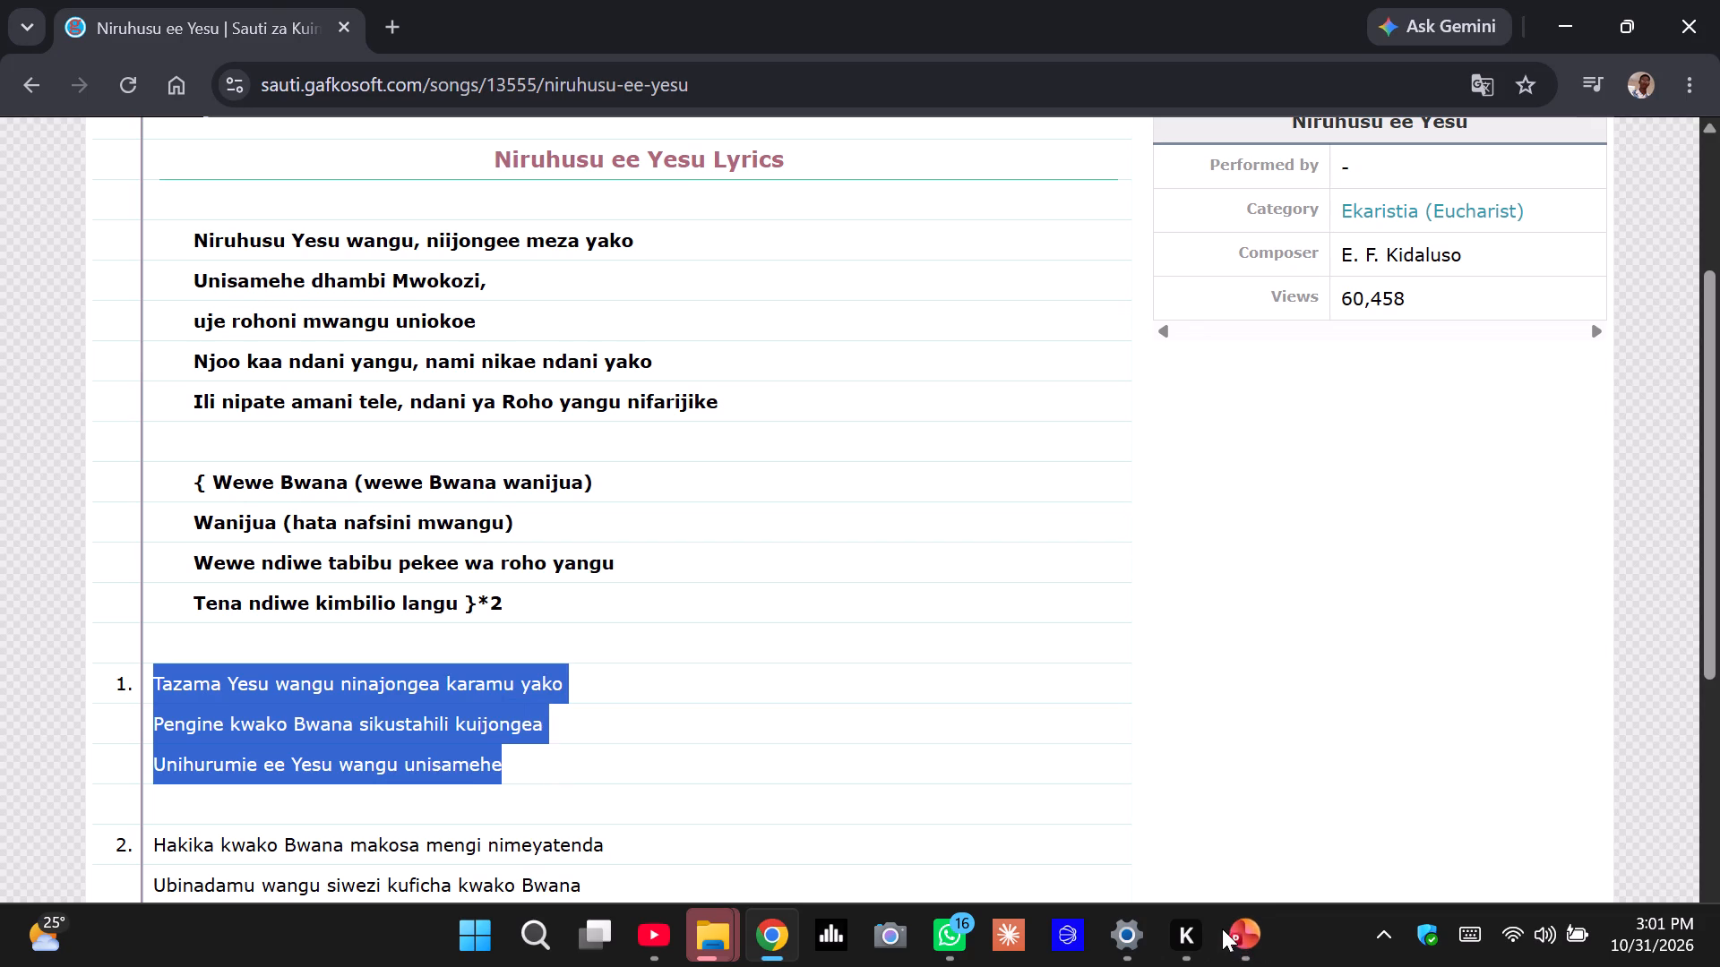
scroll(588, 557, "down", 3)
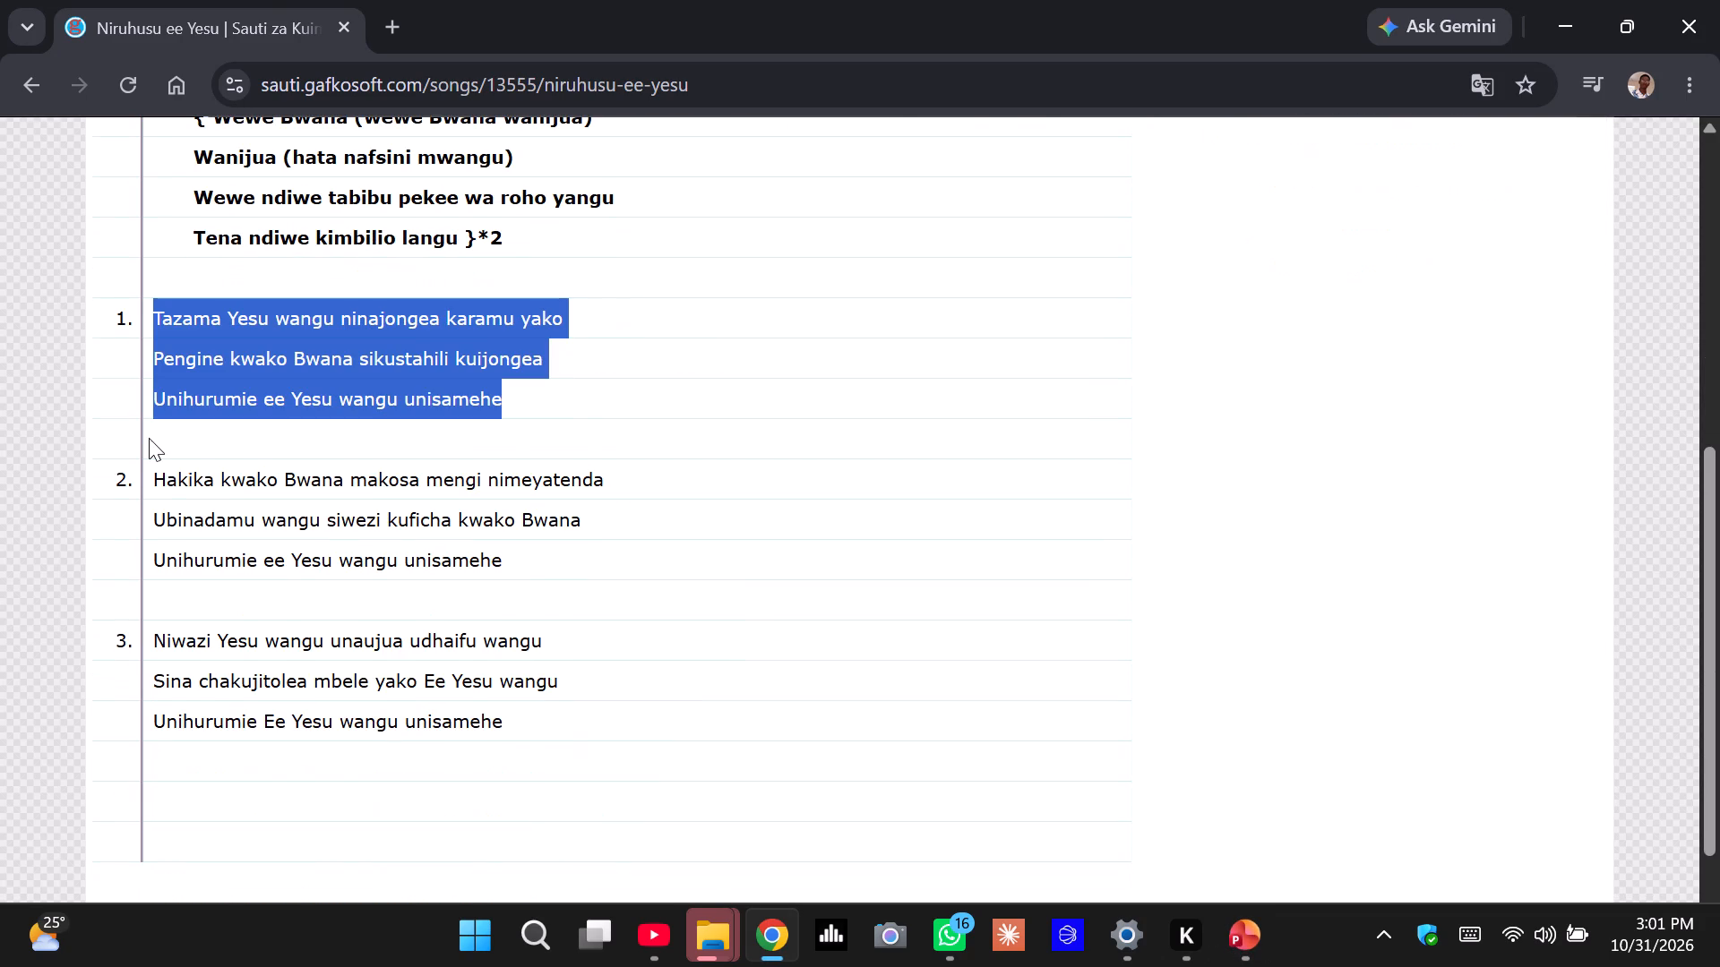
left_click_drag(149, 436, 596, 529)
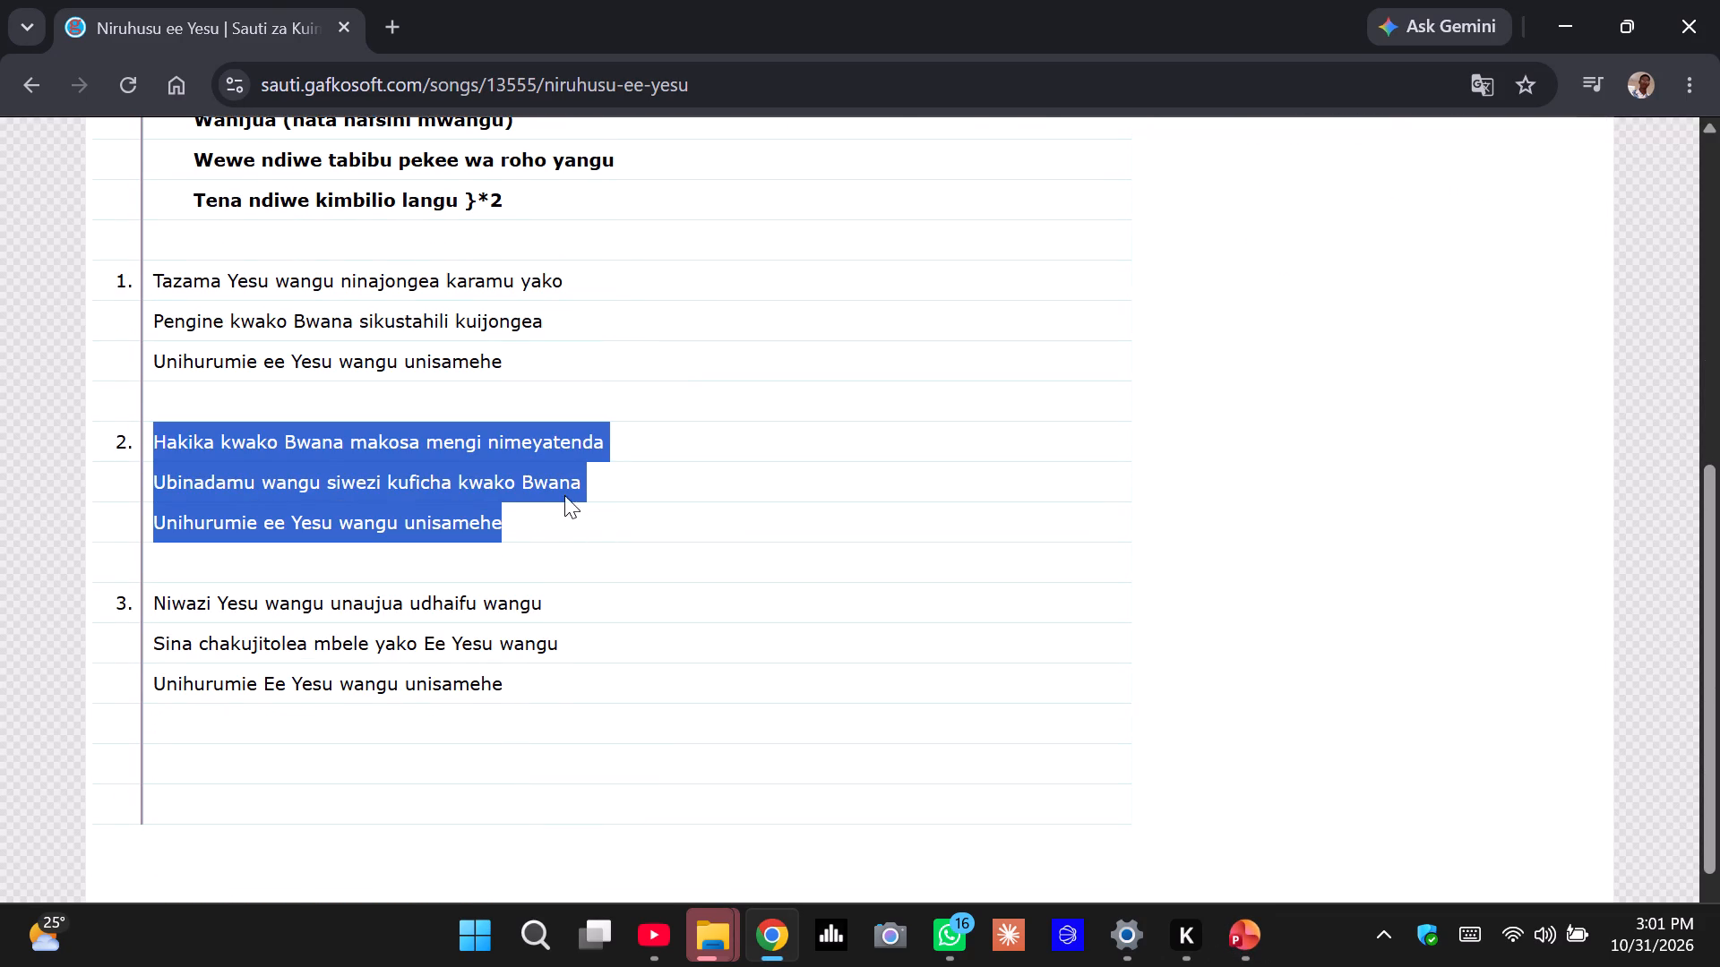
right_click(500, 449)
left_click(637, 487)
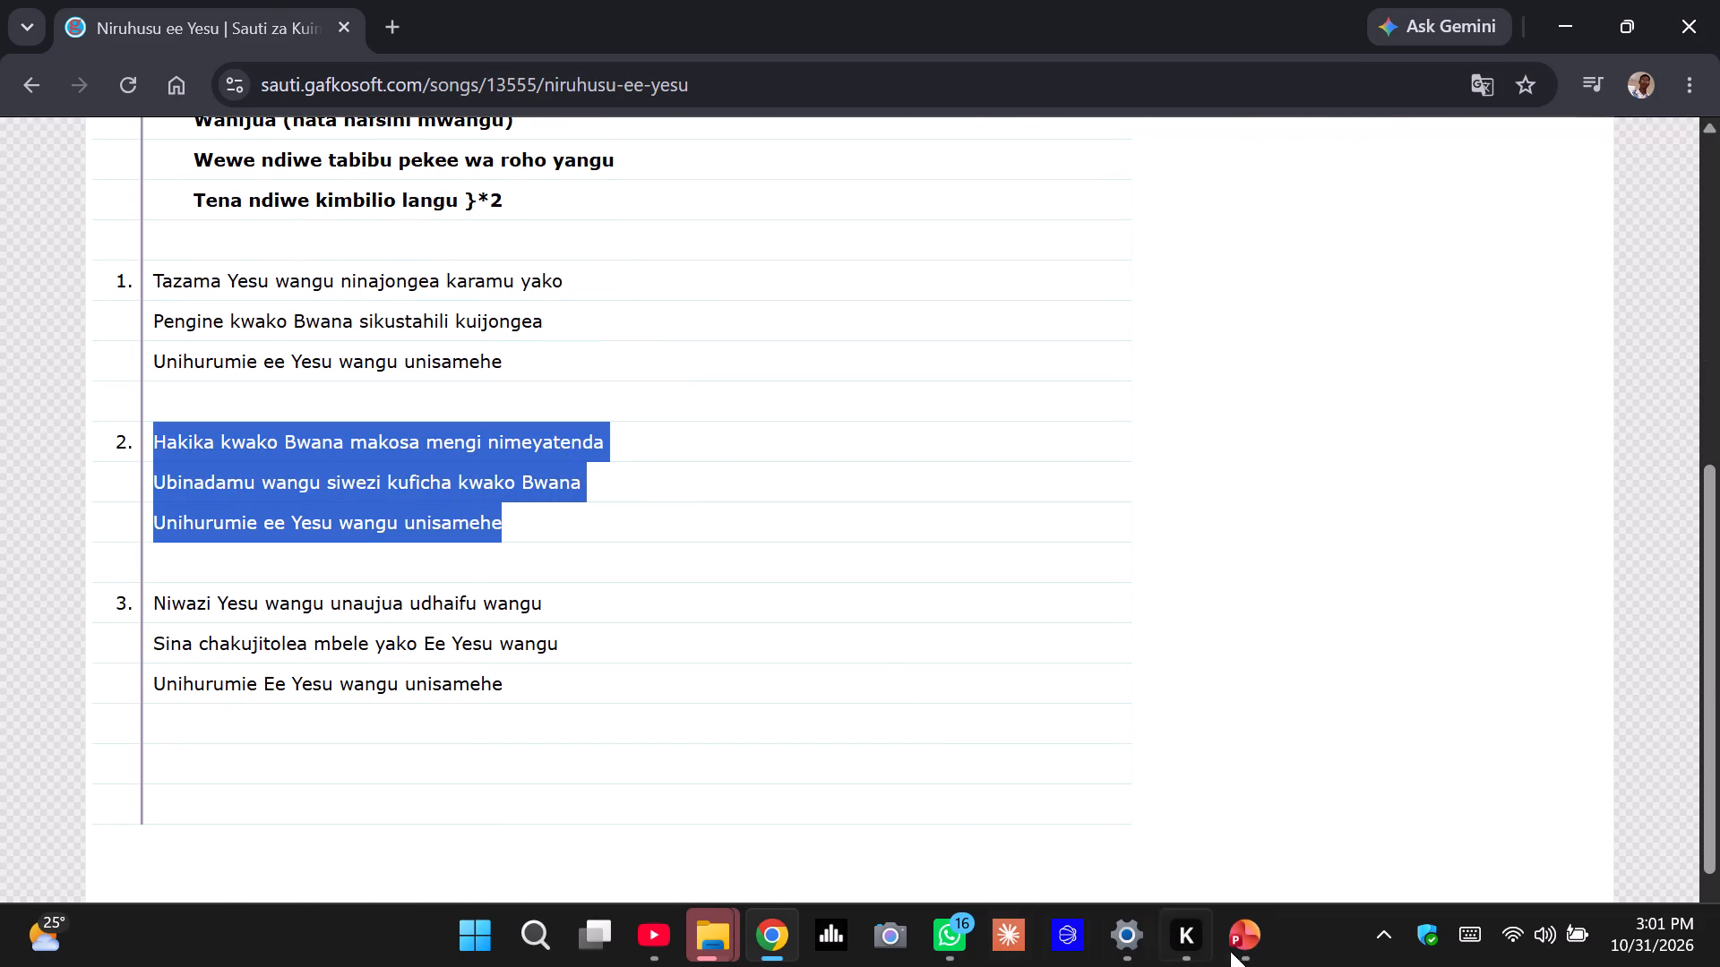
In PowerPoint, enter "2. " on slide 59 and paste the copied verse after it, keeping text only.
left_click(1236, 951)
left_click(685, 330)
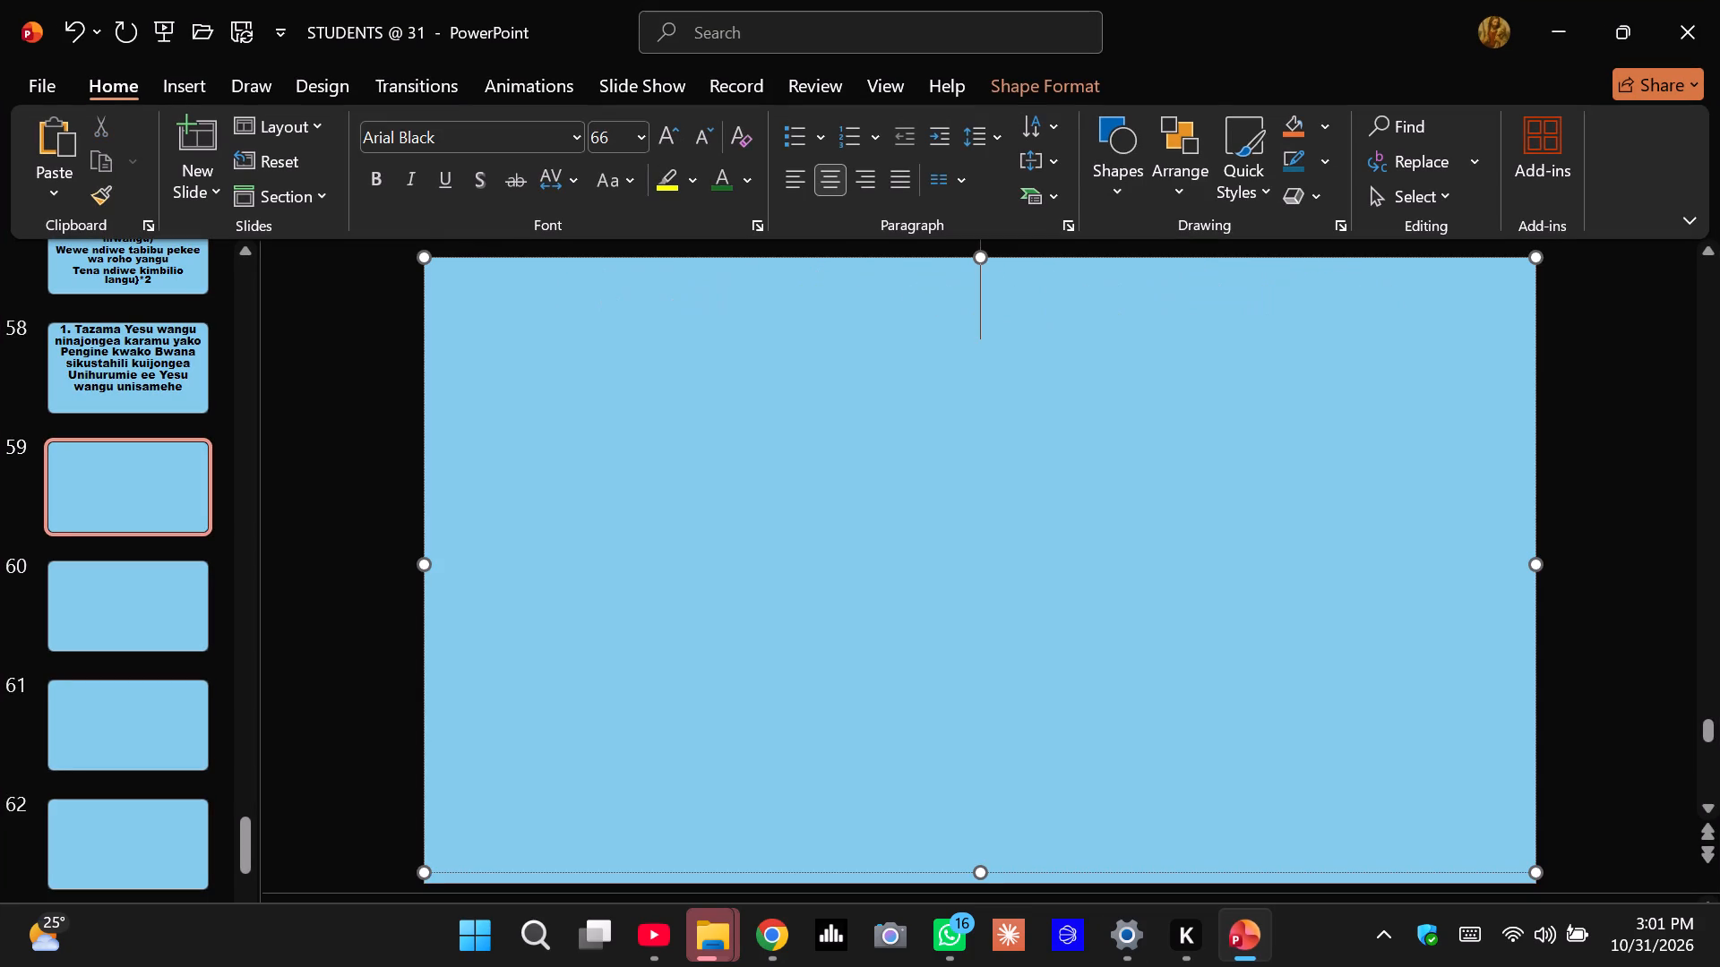
type("2.")
key("space")
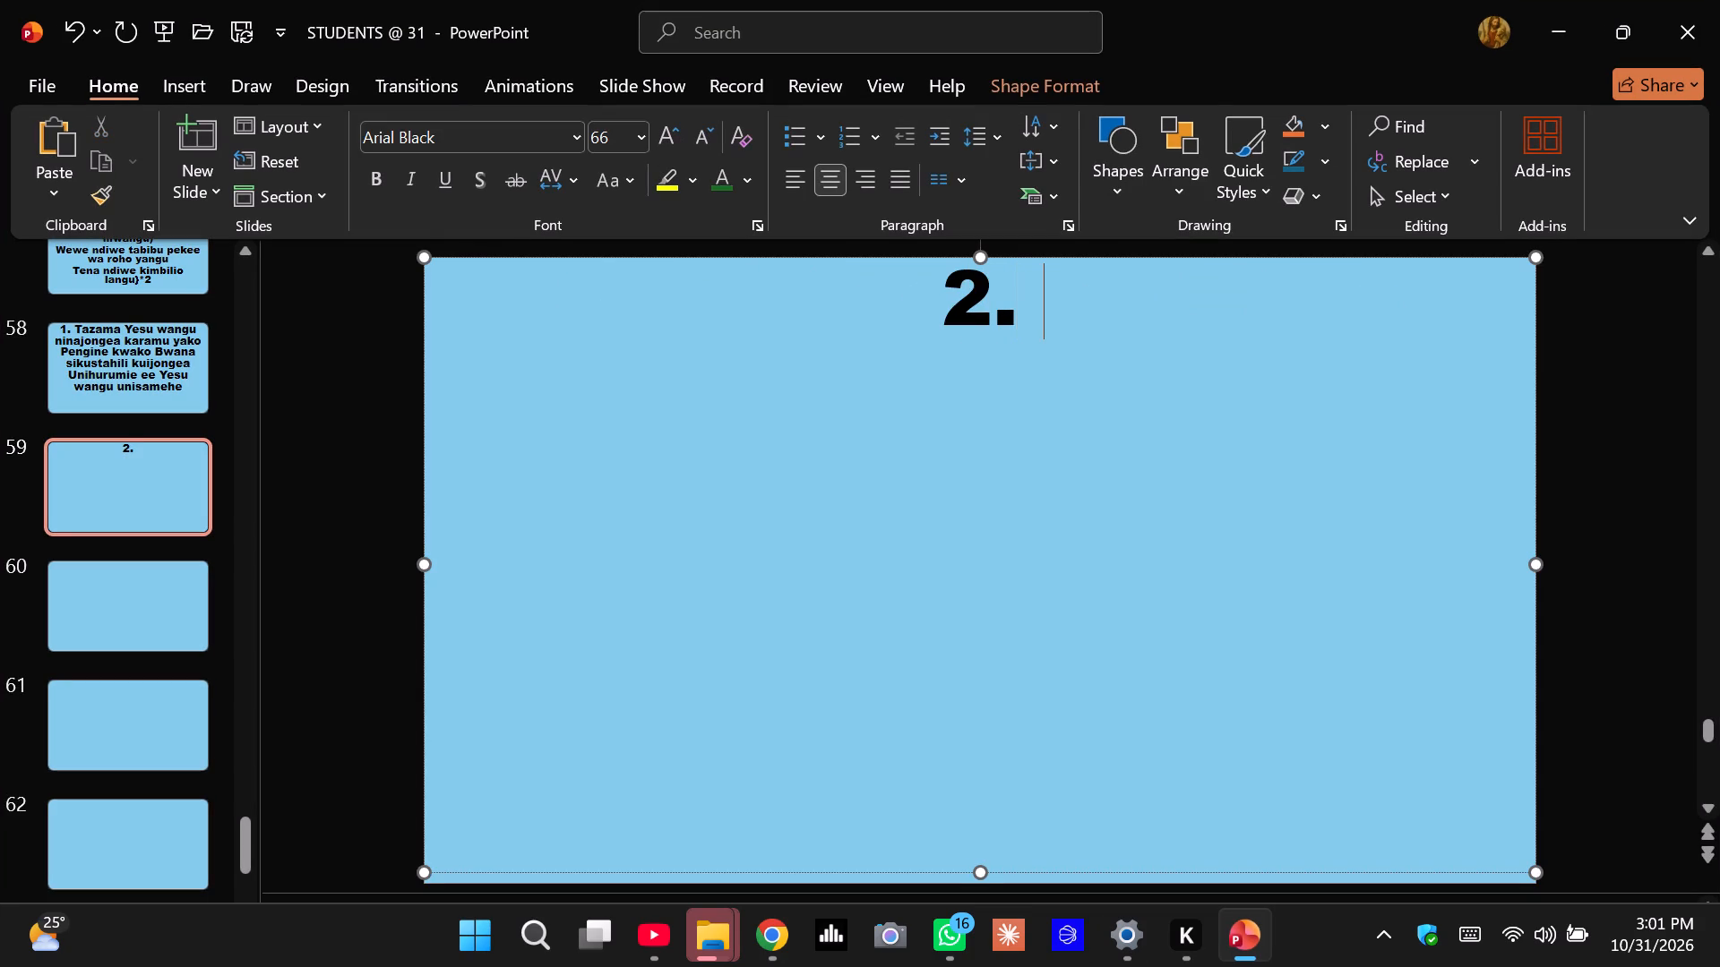
key("ctrl+v")
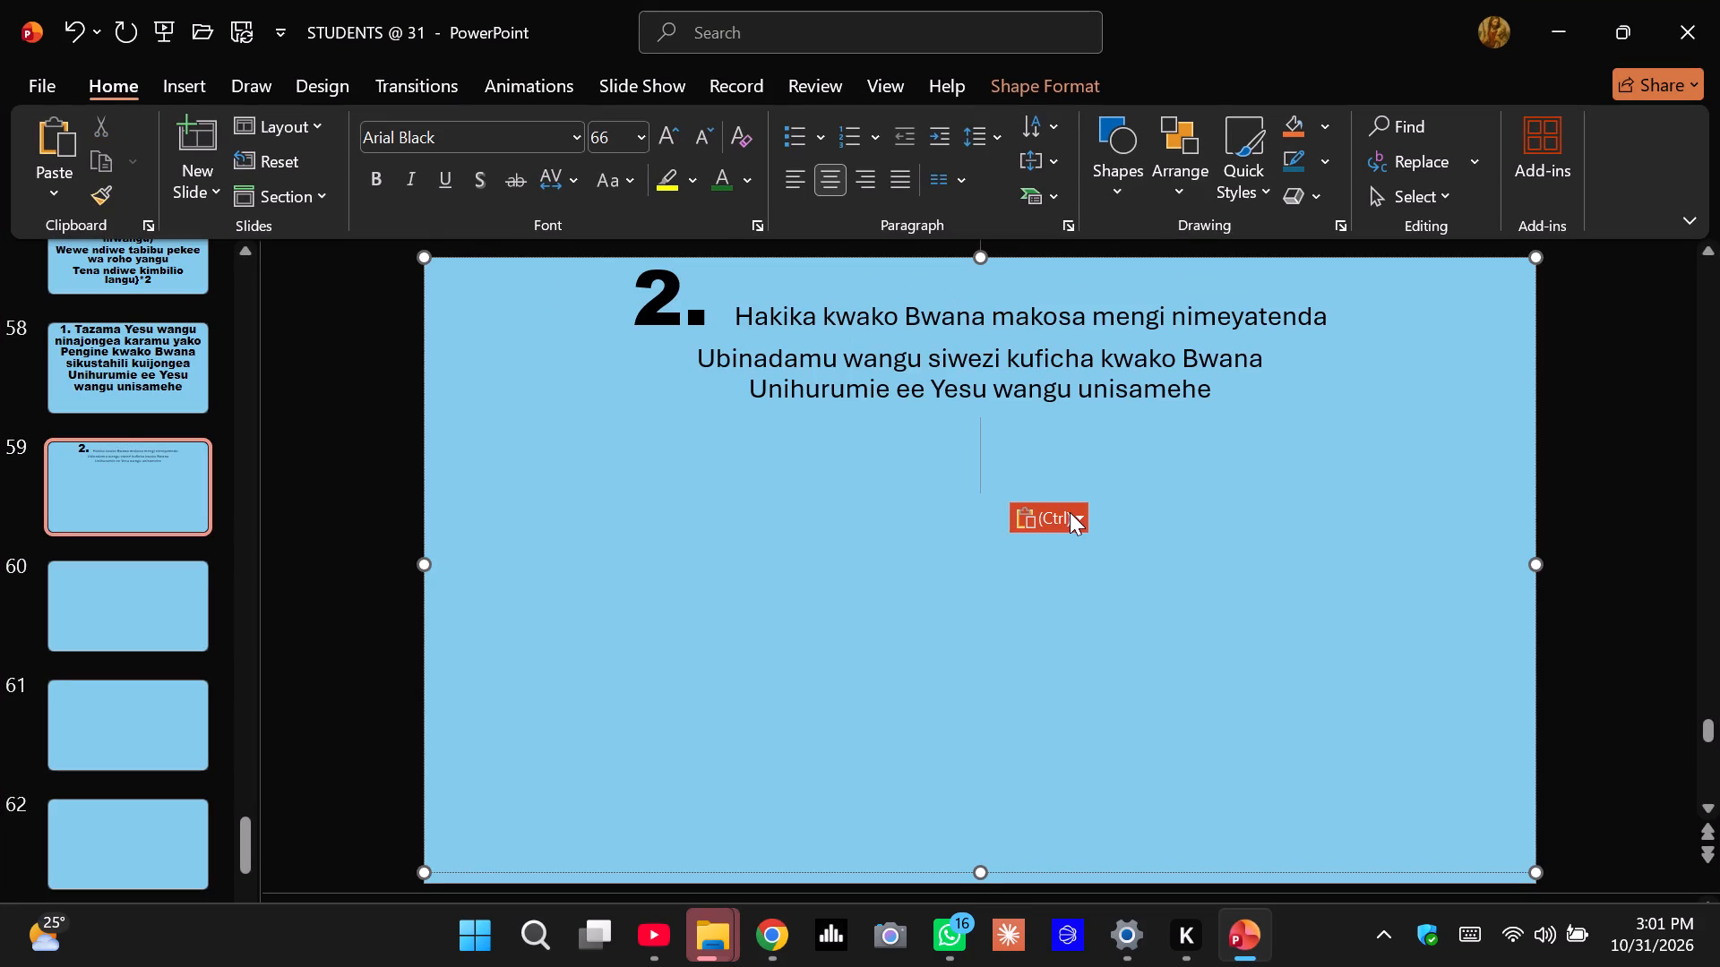
left_click(1070, 512)
left_click(1108, 621)
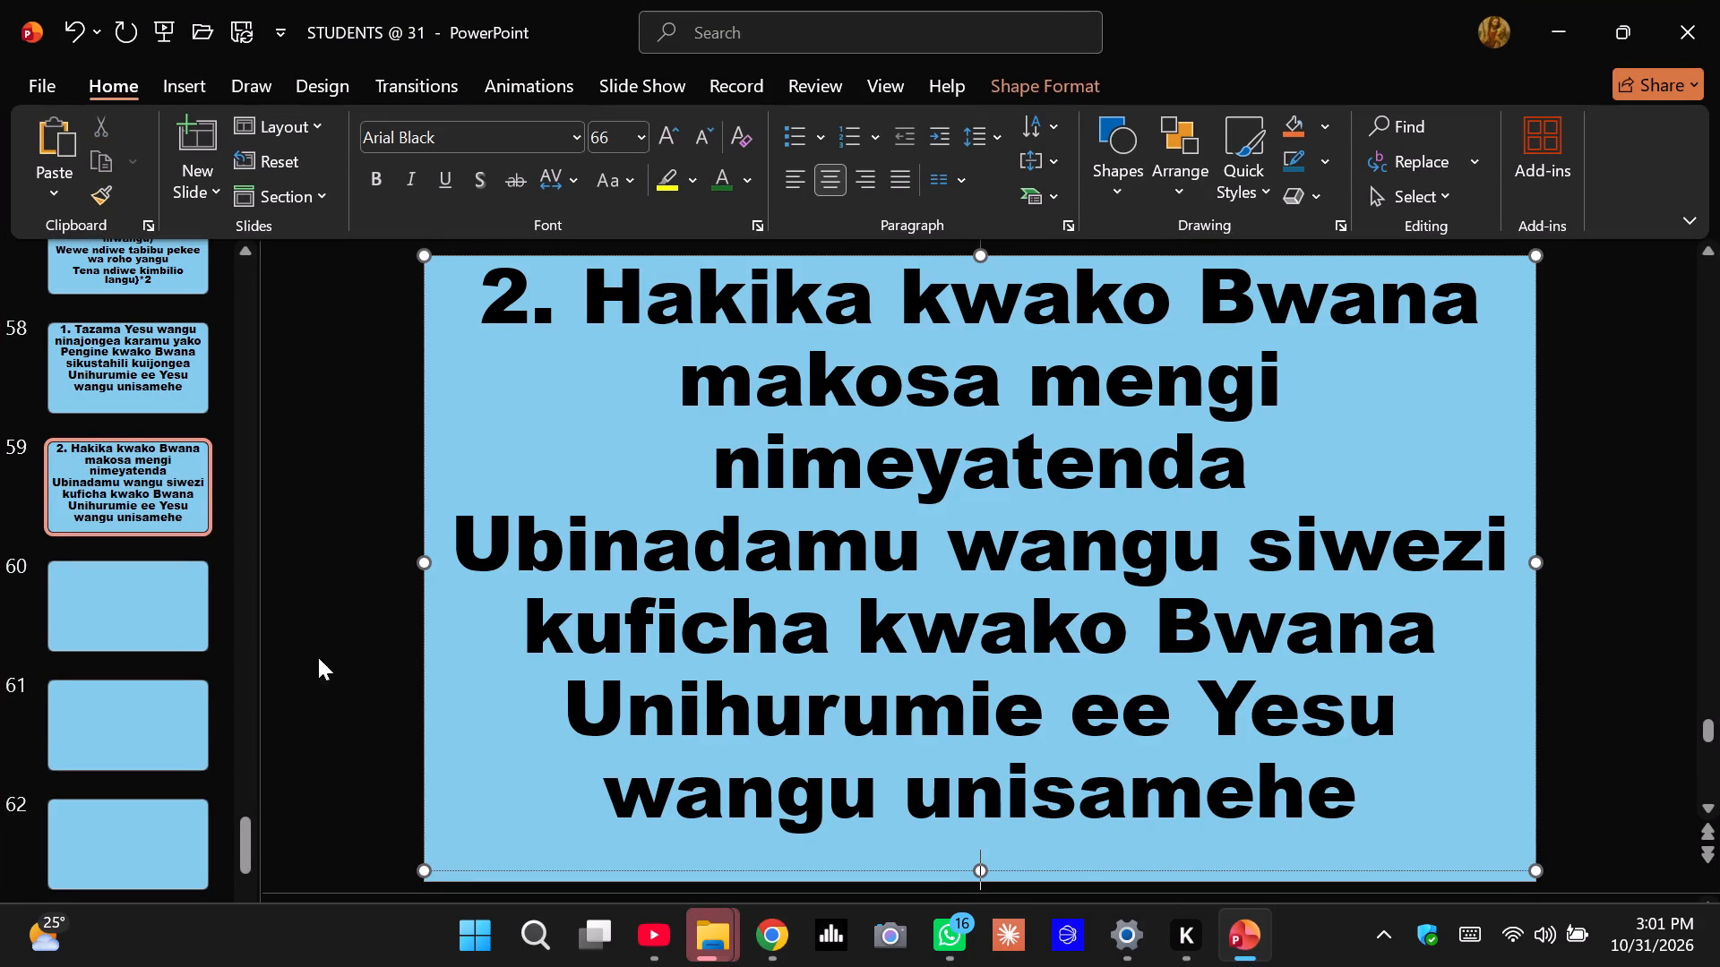
Select empty slide 60 for verse 3 and return to the lyrics page in Chrome.
left_click(144, 599)
left_click(1234, 940)
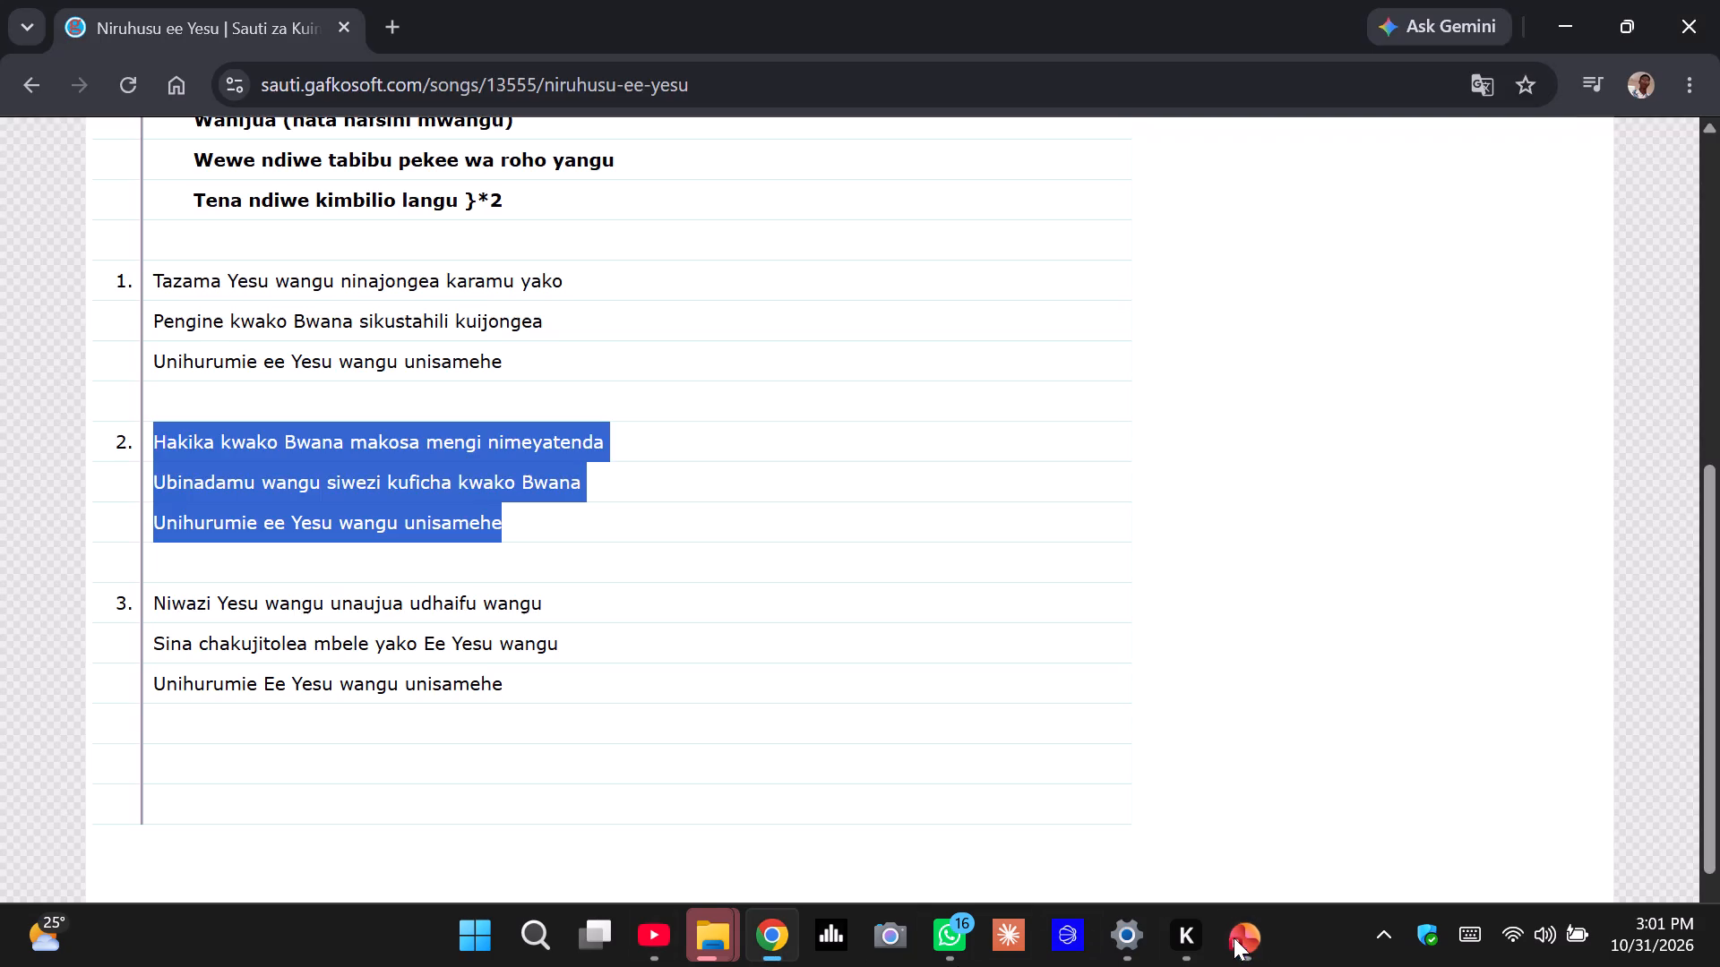
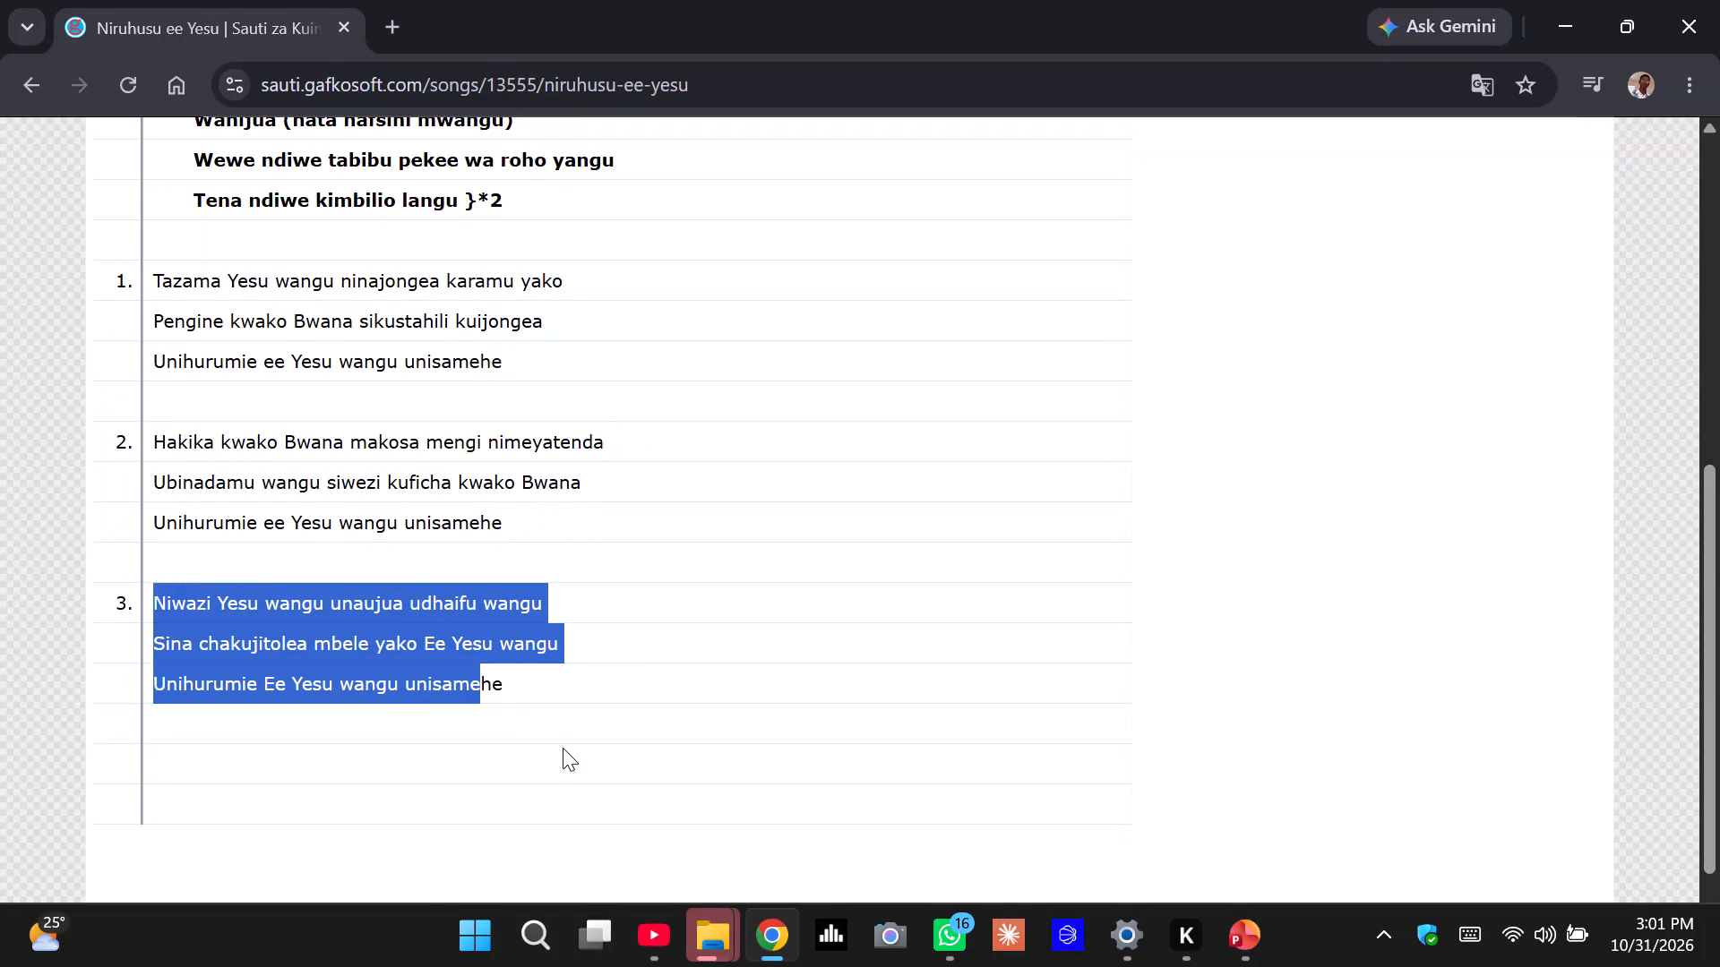
Copy verse 3, "Niwazi Yesu wangu" to "unisamehe", from the lyrics page.
right_click(477, 660)
left_click(637, 377)
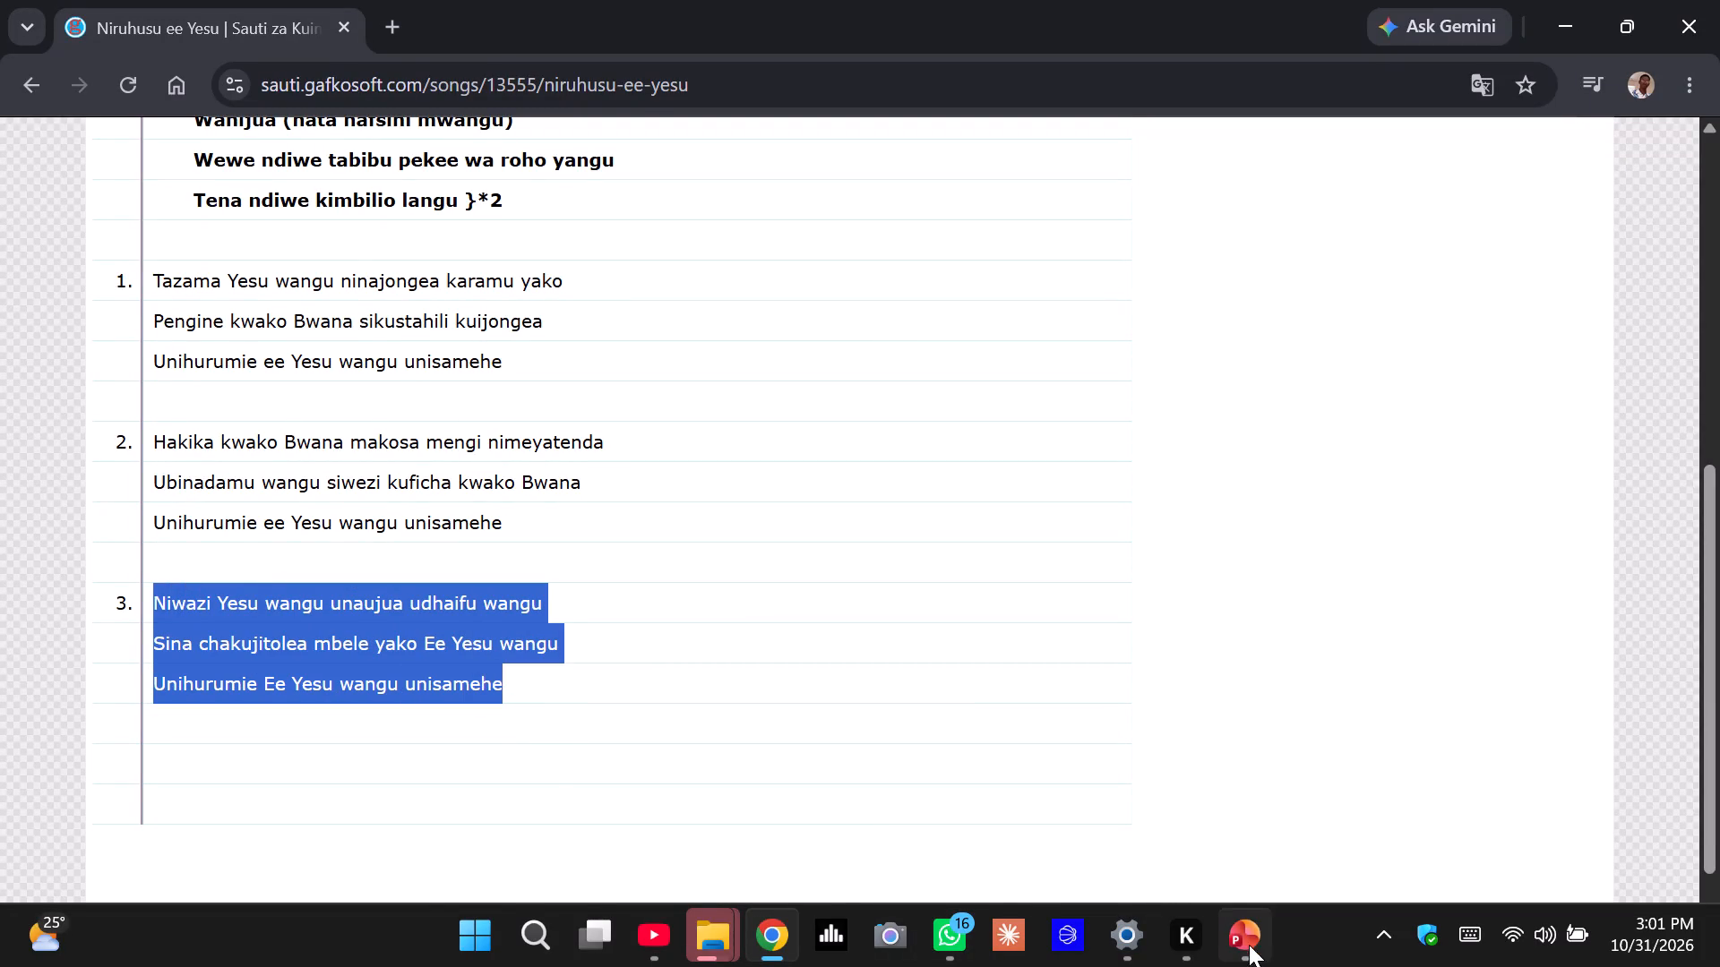
In PowerPoint, enter "3. " on empty slide 60 and paste the copied verse after it, keeping text only.
left_click(1249, 945)
left_click(719, 325)
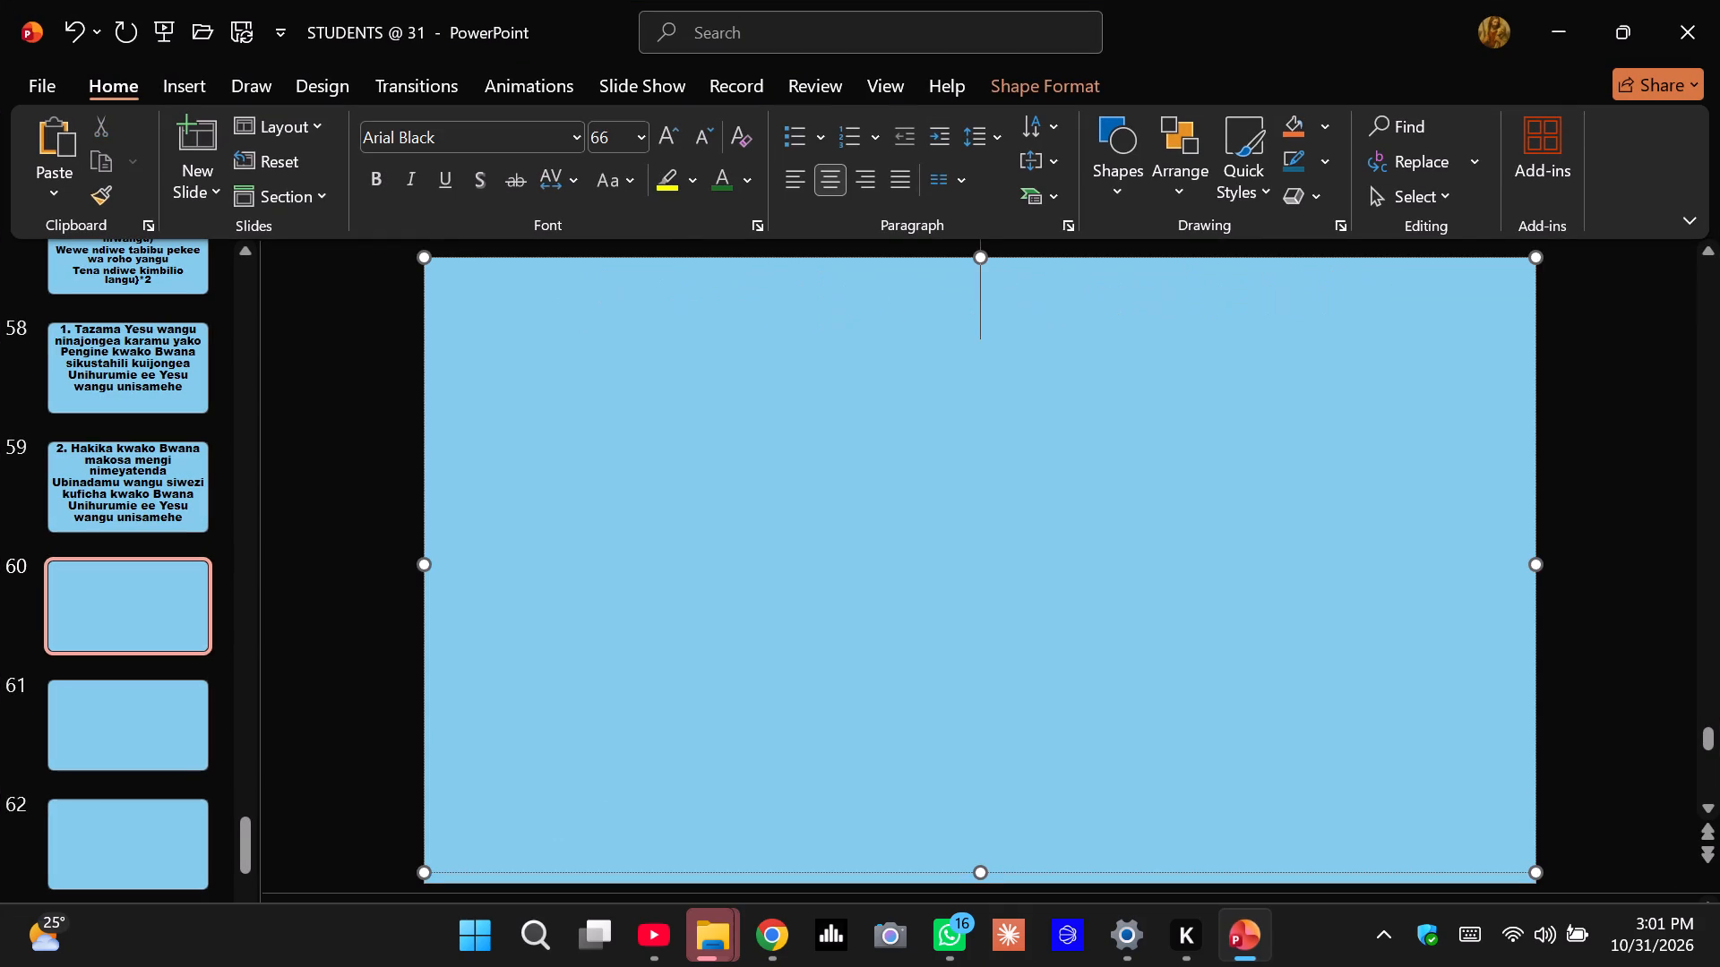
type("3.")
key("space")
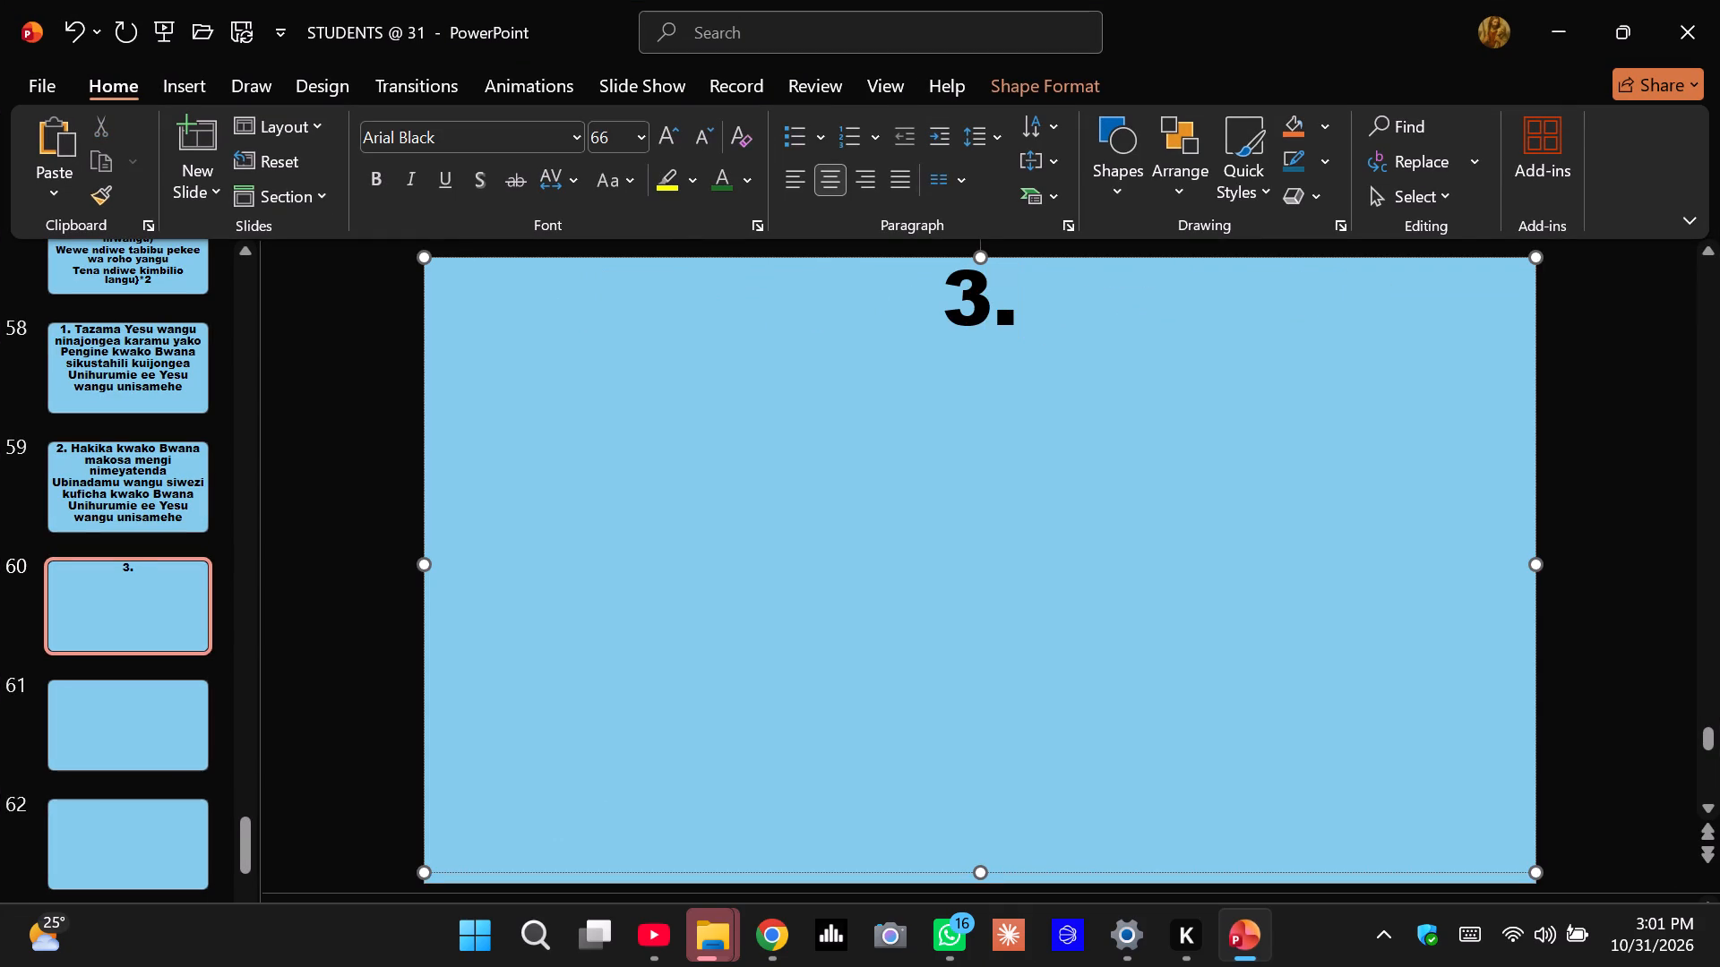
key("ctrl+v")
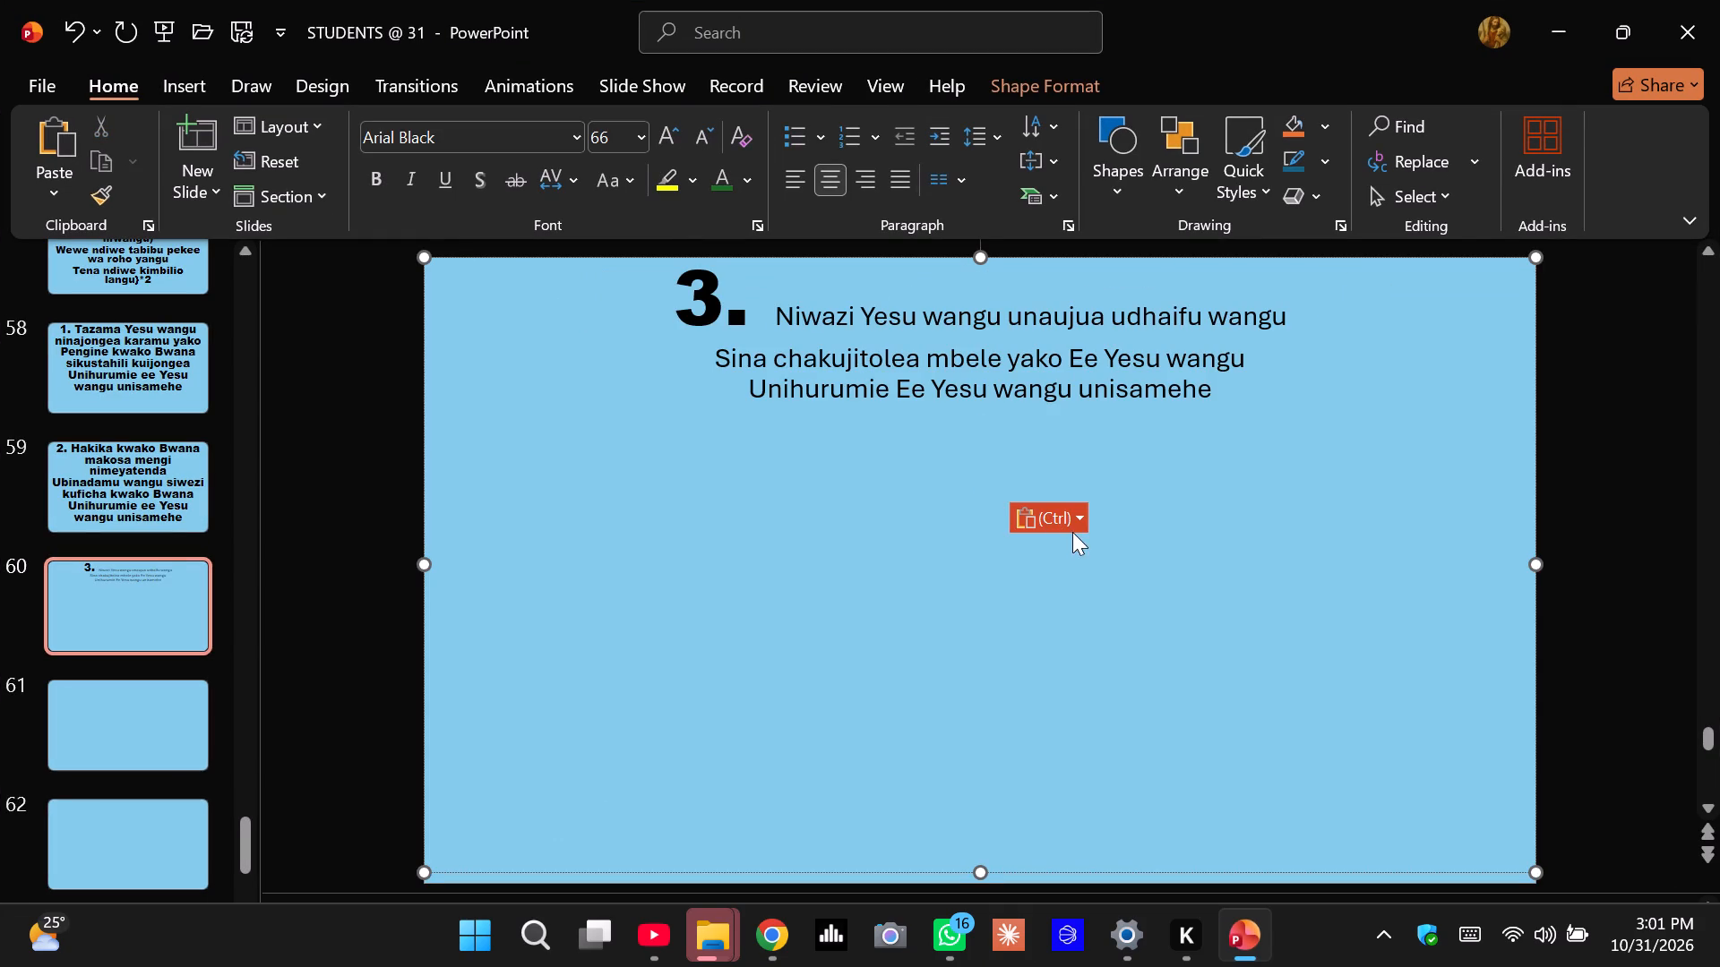
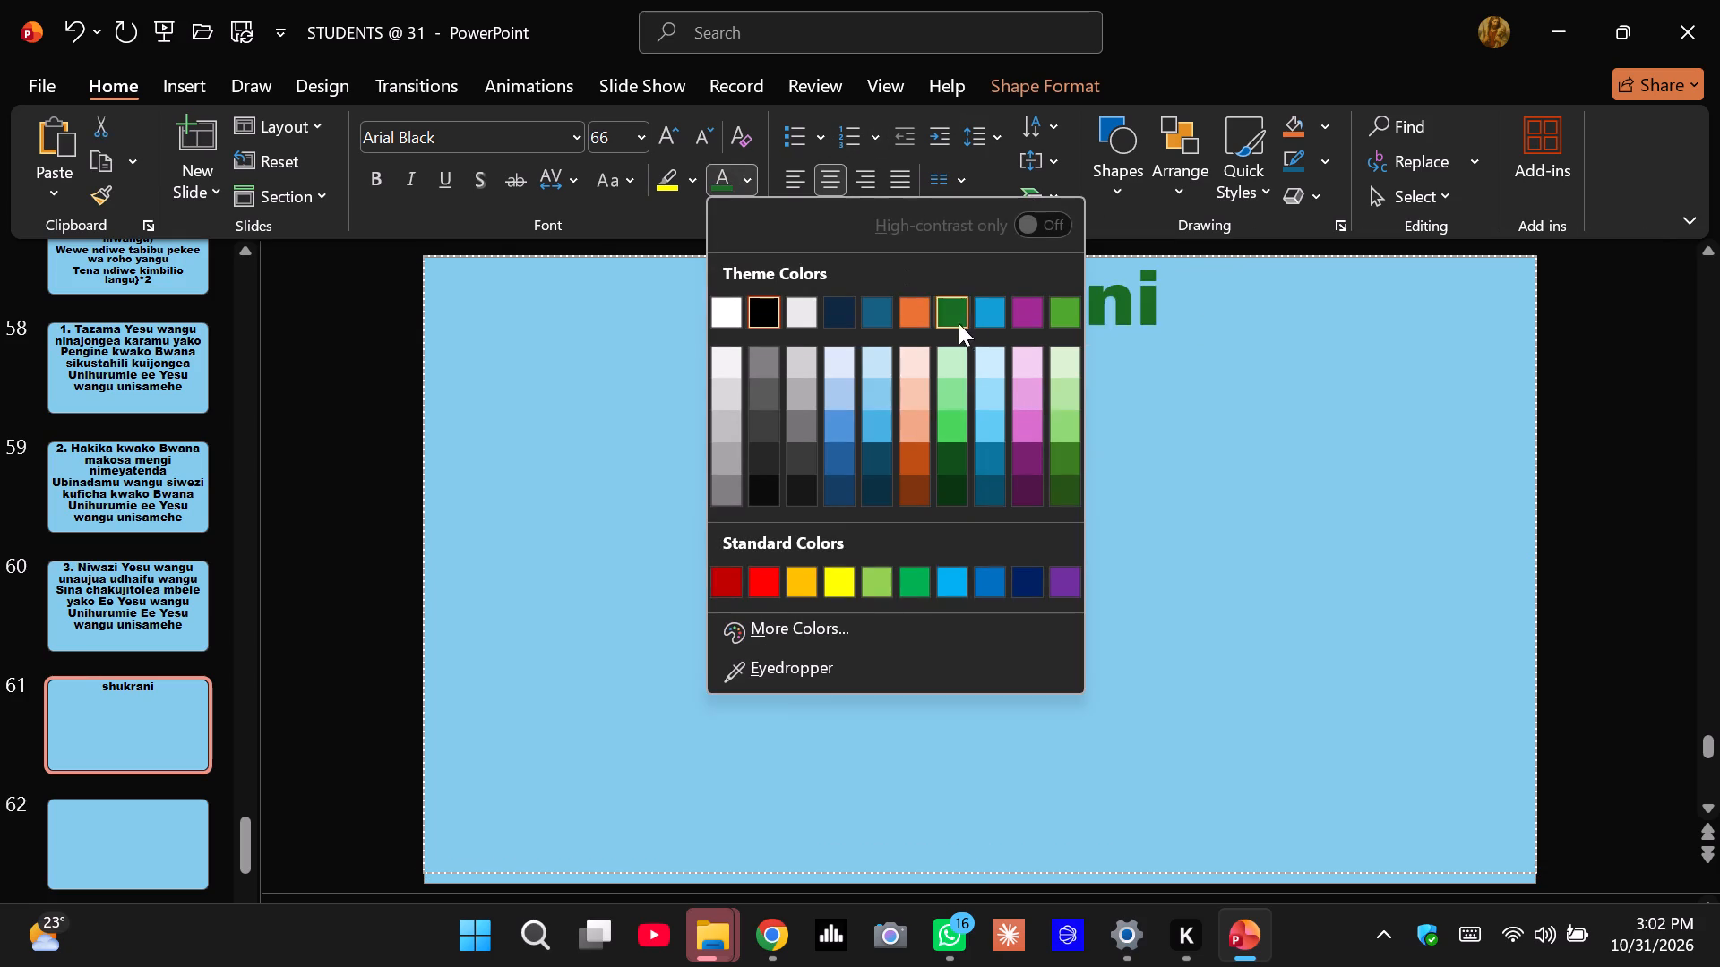
left_click(762, 575)
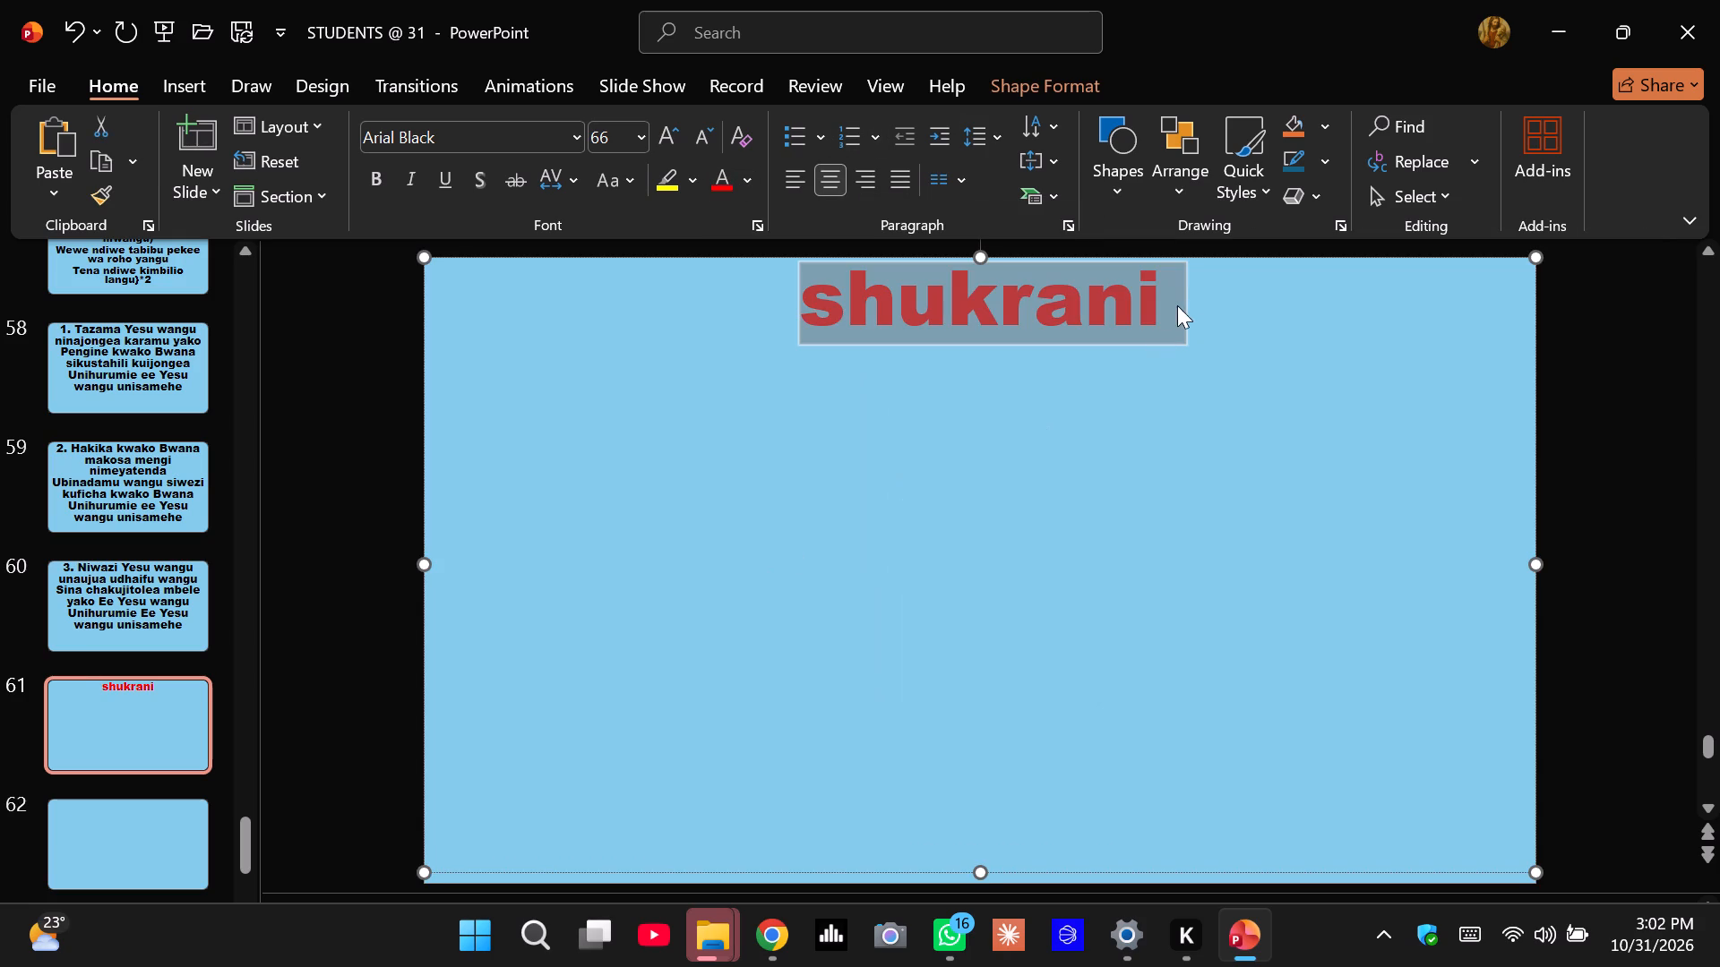
left_click(624, 193)
left_click(720, 295)
left_click(809, 288)
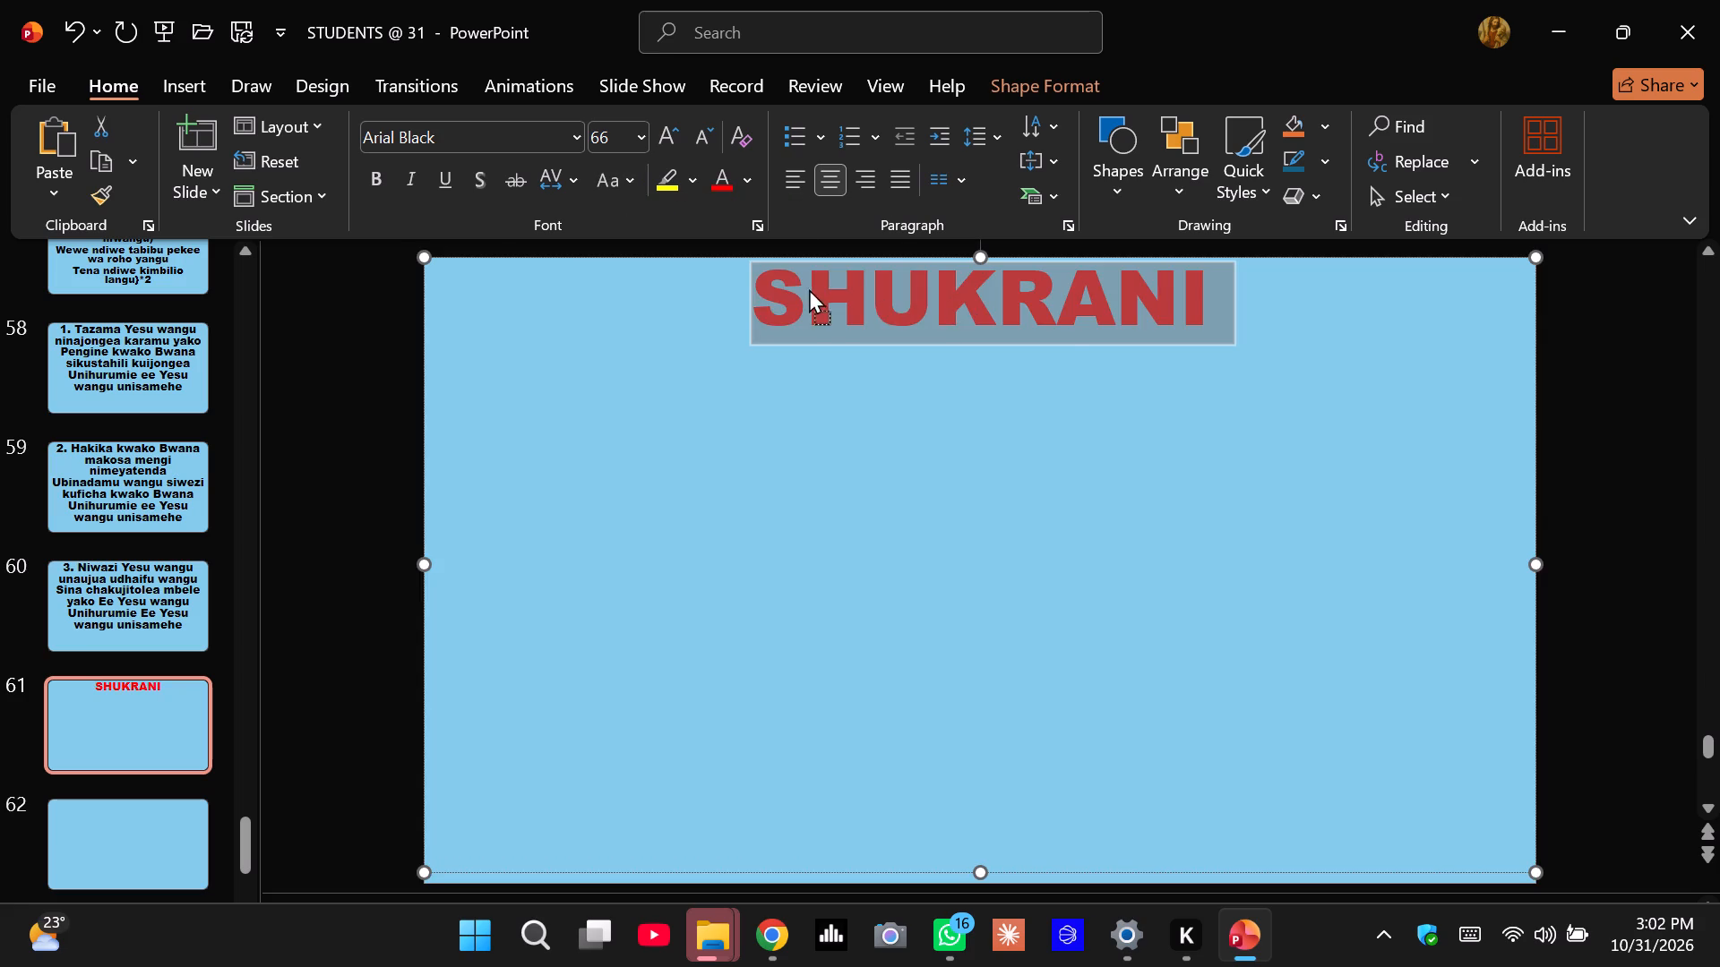
On slide 61, insert a blank line above SHUKRANI and enter the song title "nitembelee" two lines below it.
left_click(707, 300)
key("Return")
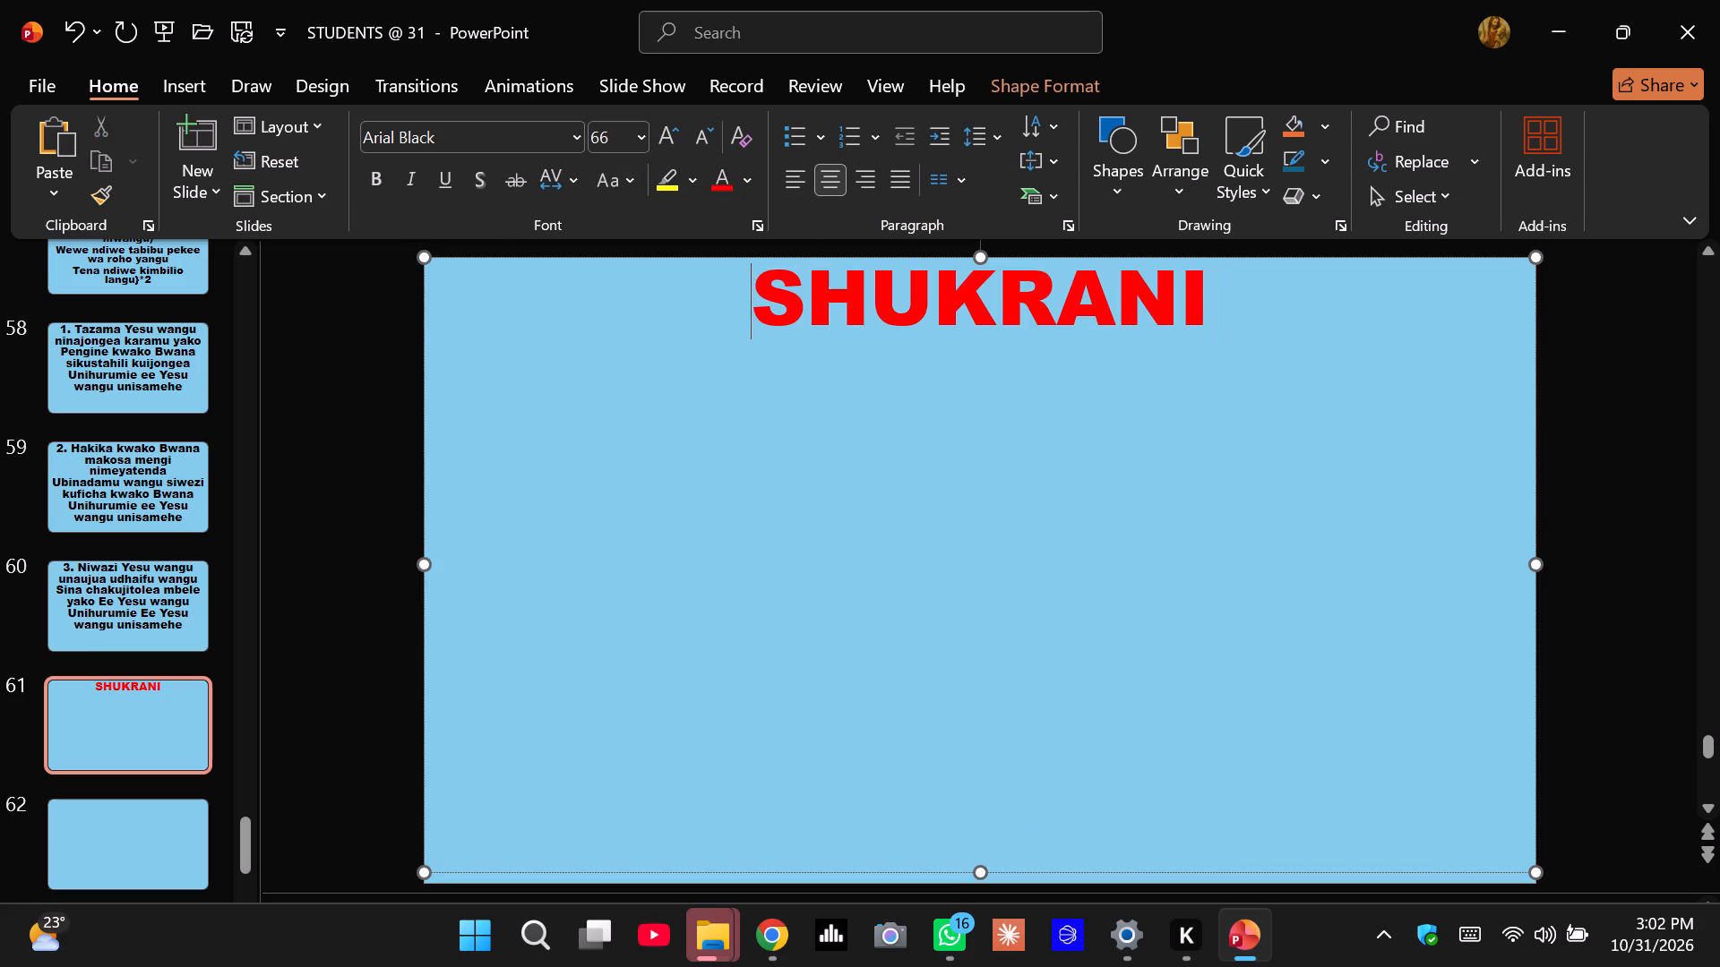
left_click(1216, 367)
key("Return")
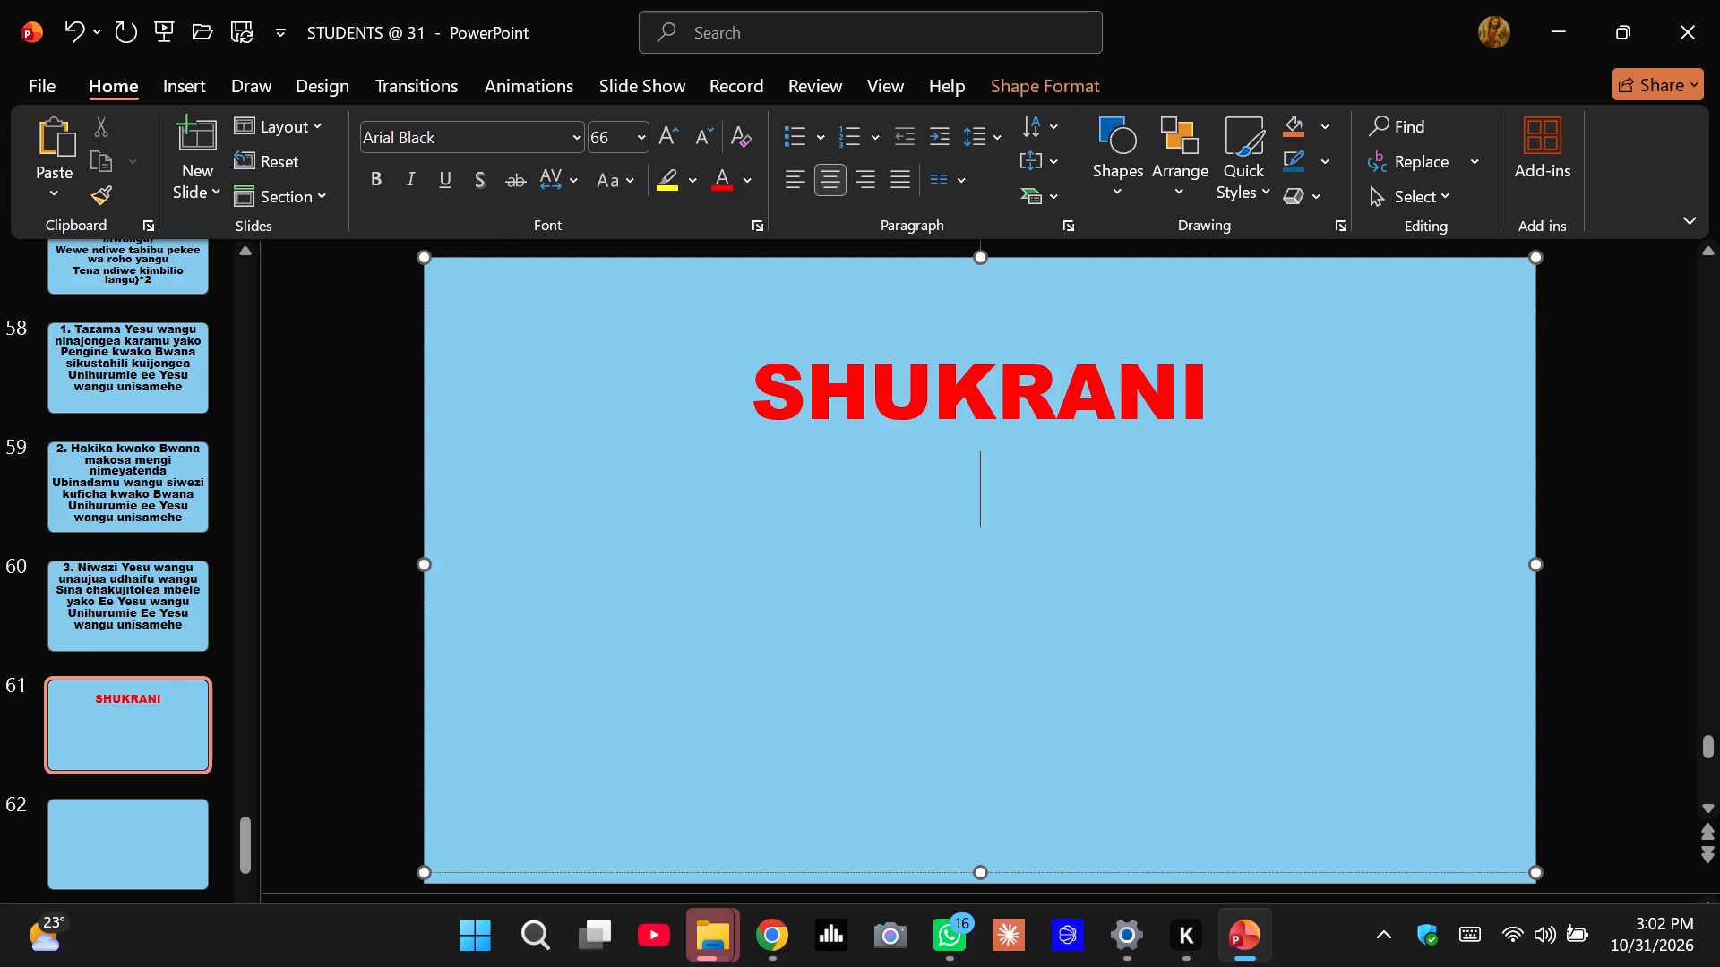
key("Return")
type("nitembelee")
Change the title "nitembelee" on slide 61 to uppercase and set its font colour to green.
scroll(1083, 433, "up", 1)
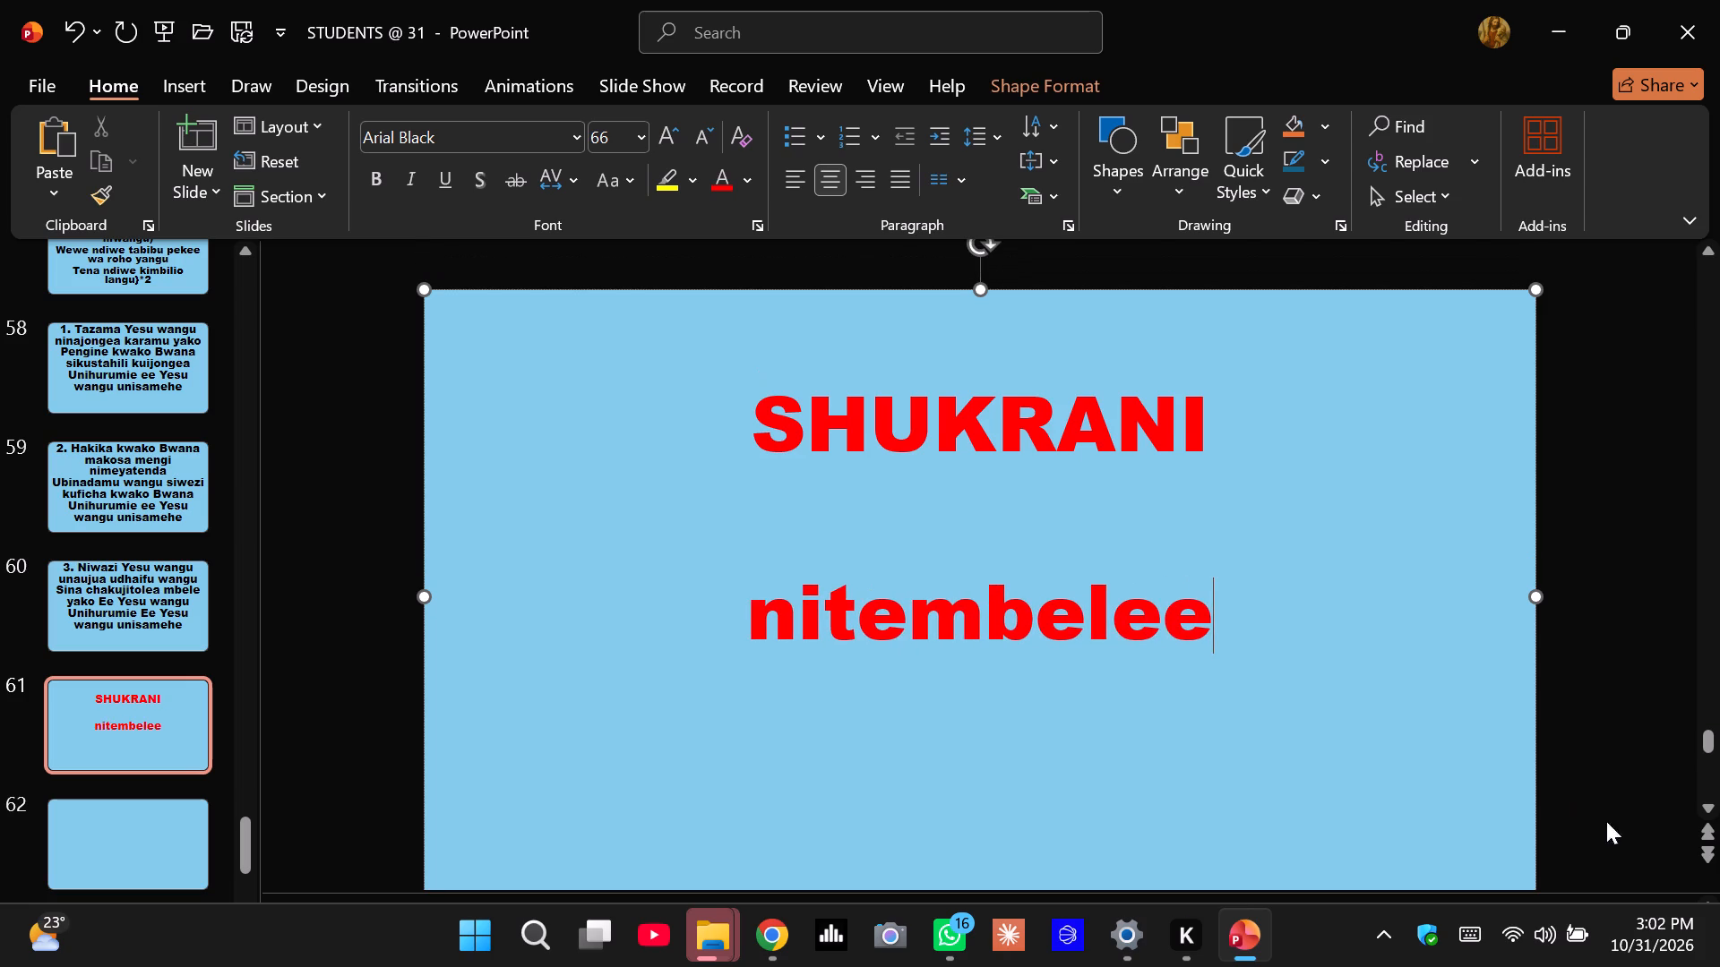
left_click_drag(1407, 626, 467, 616)
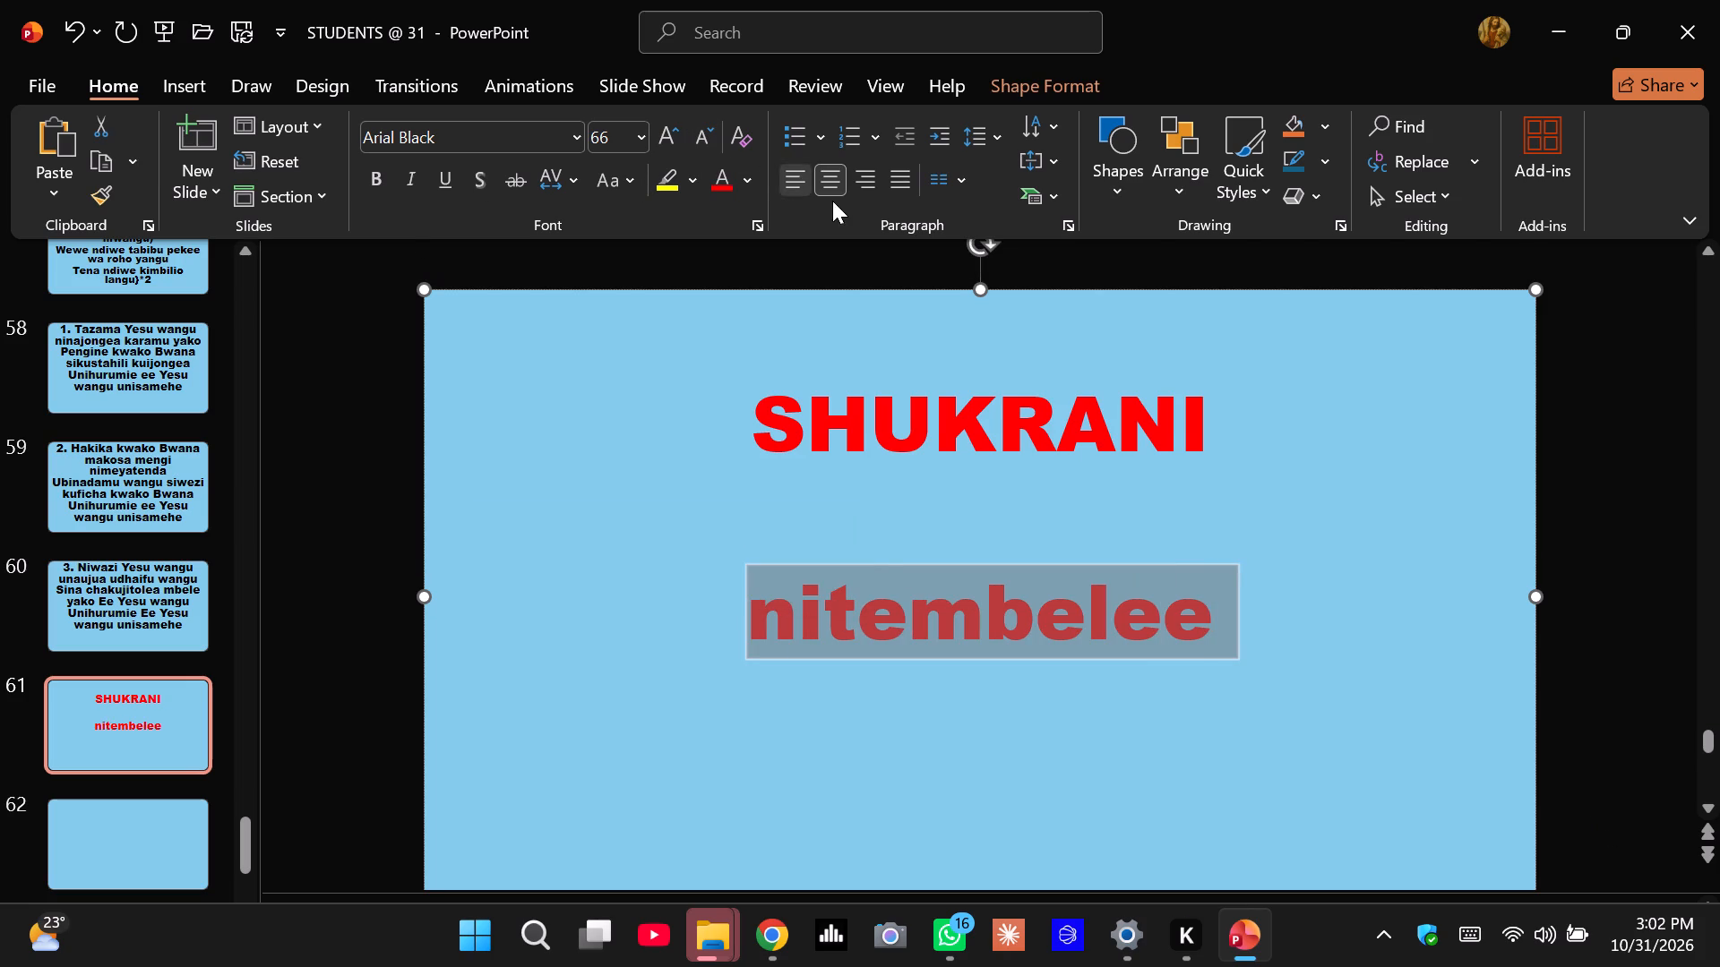
left_click(620, 185)
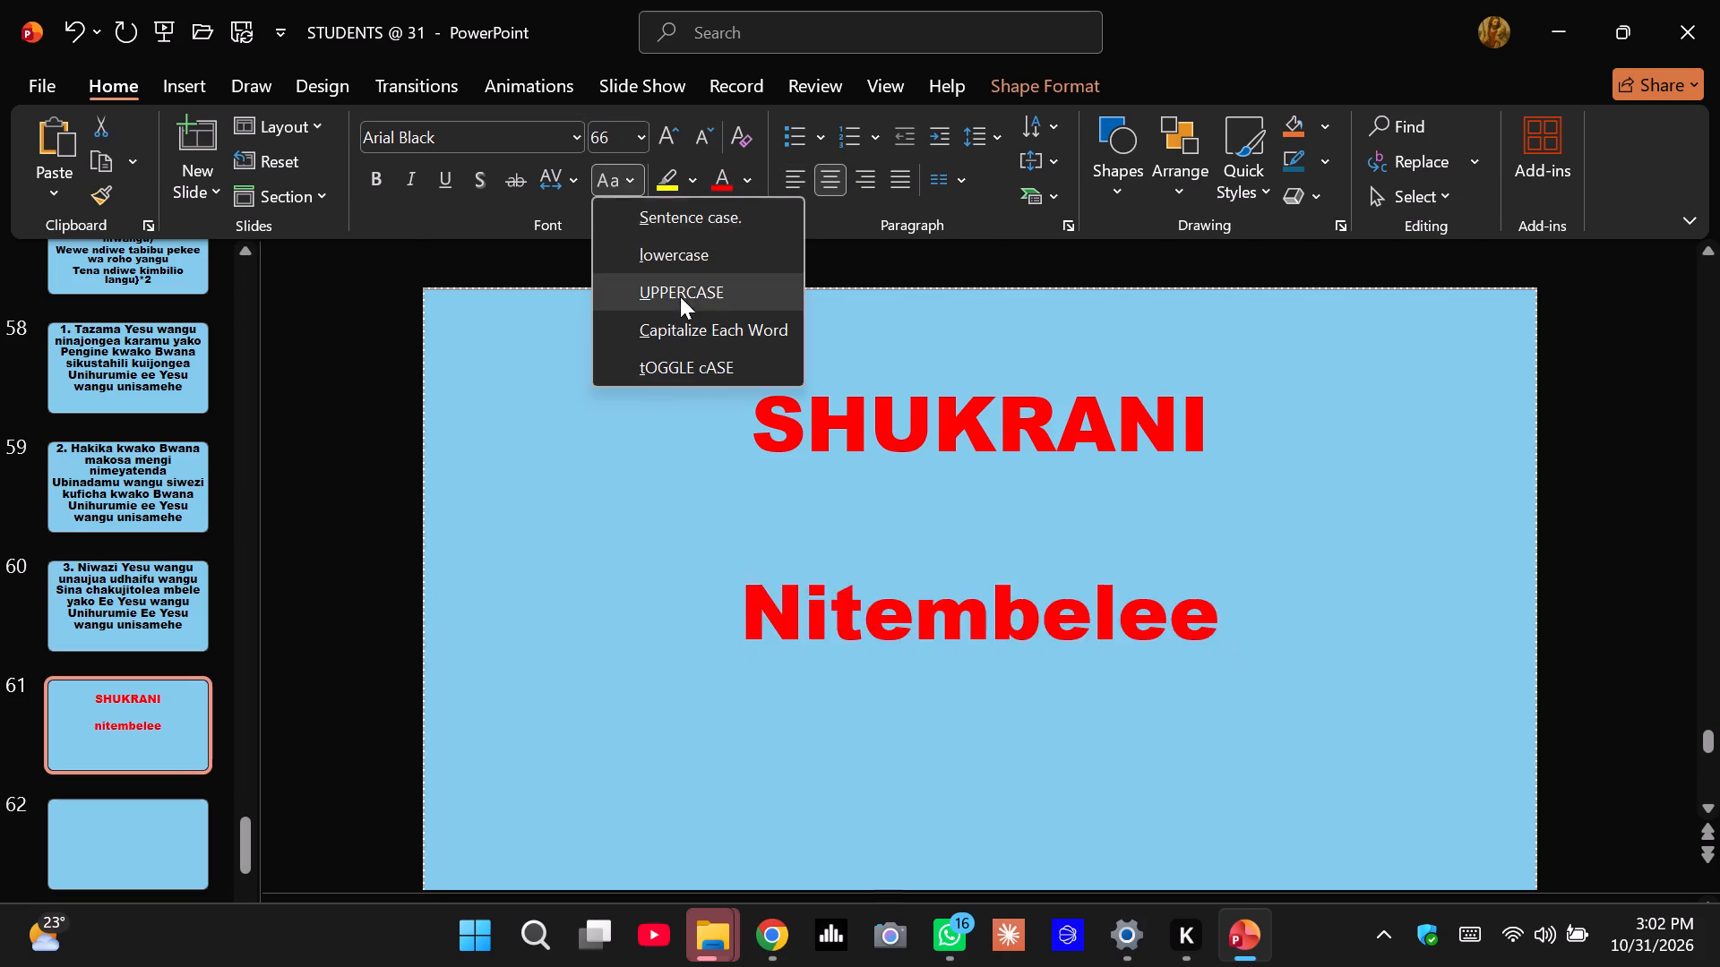
left_click(680, 296)
left_click(750, 185)
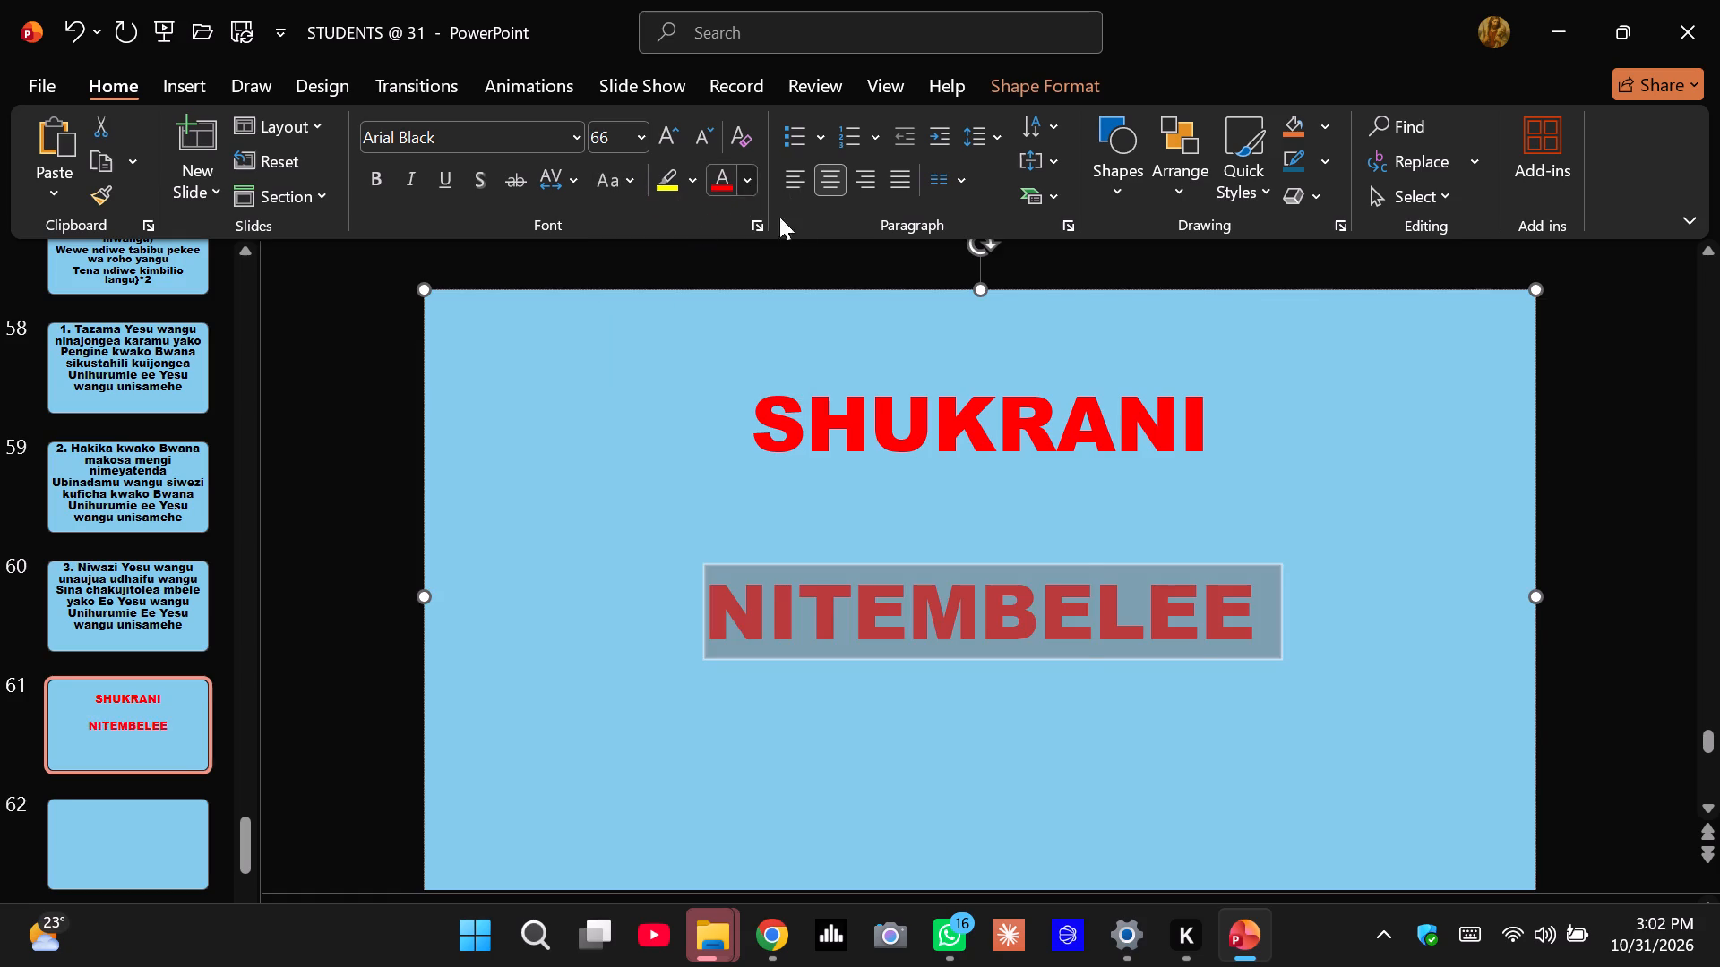
left_click(949, 310)
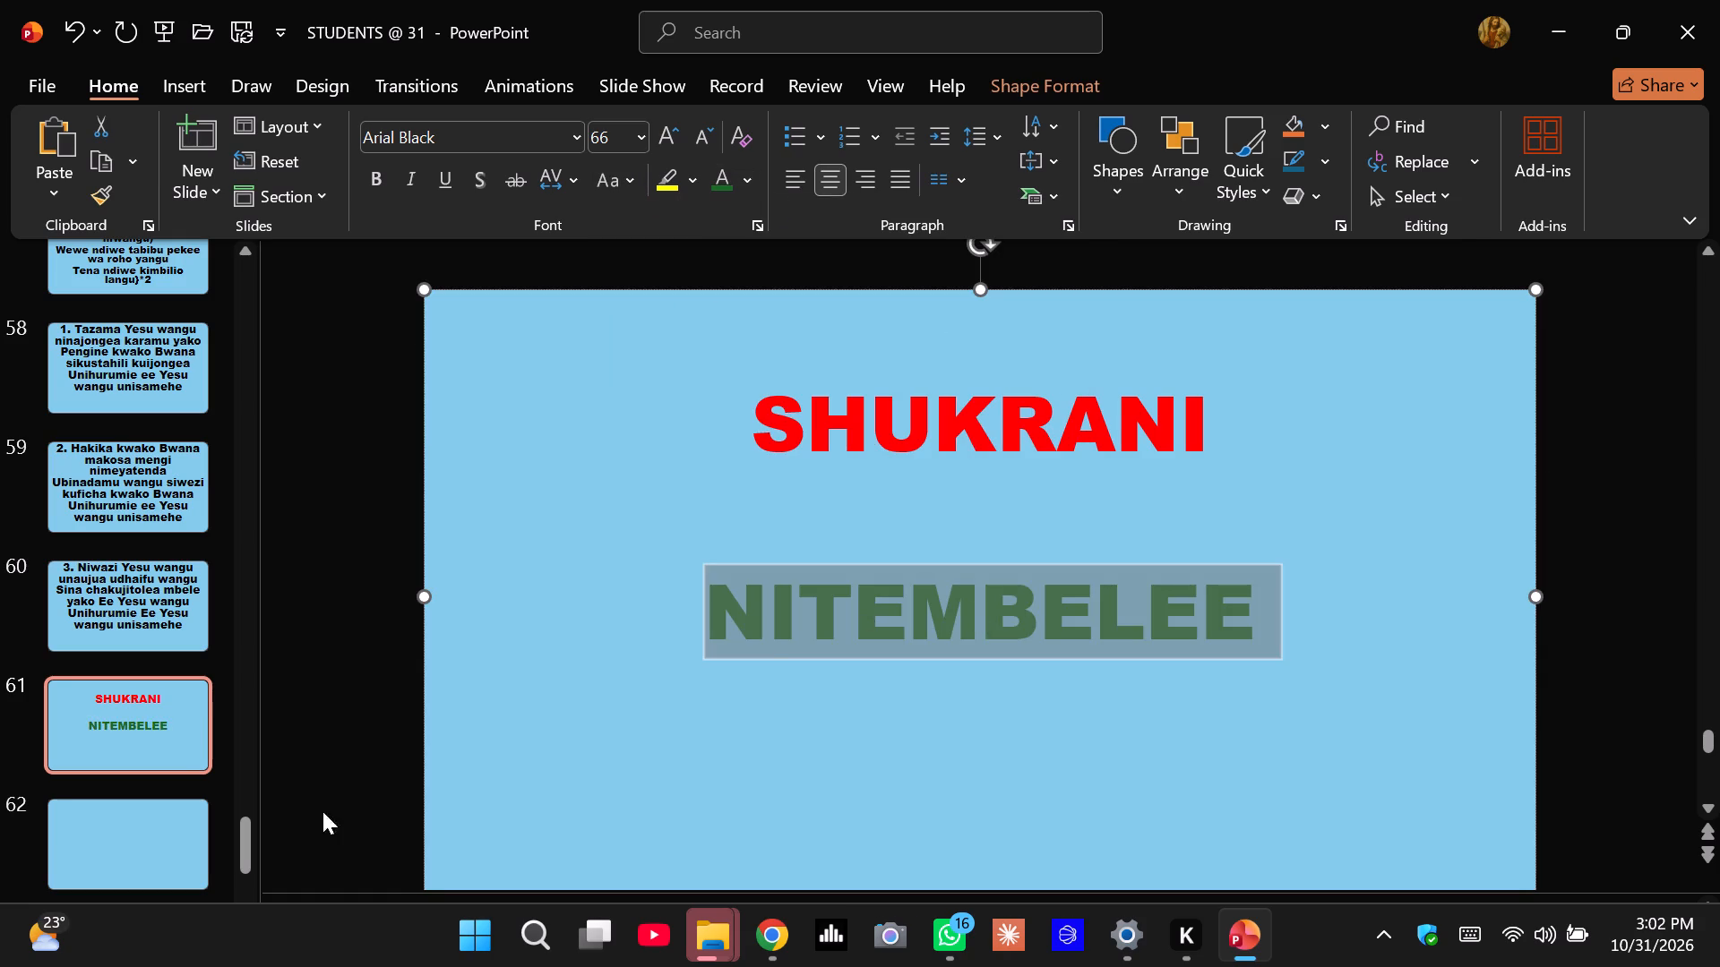
Select empty slide 62 for the Nitembelee lyrics.
left_click(125, 860)
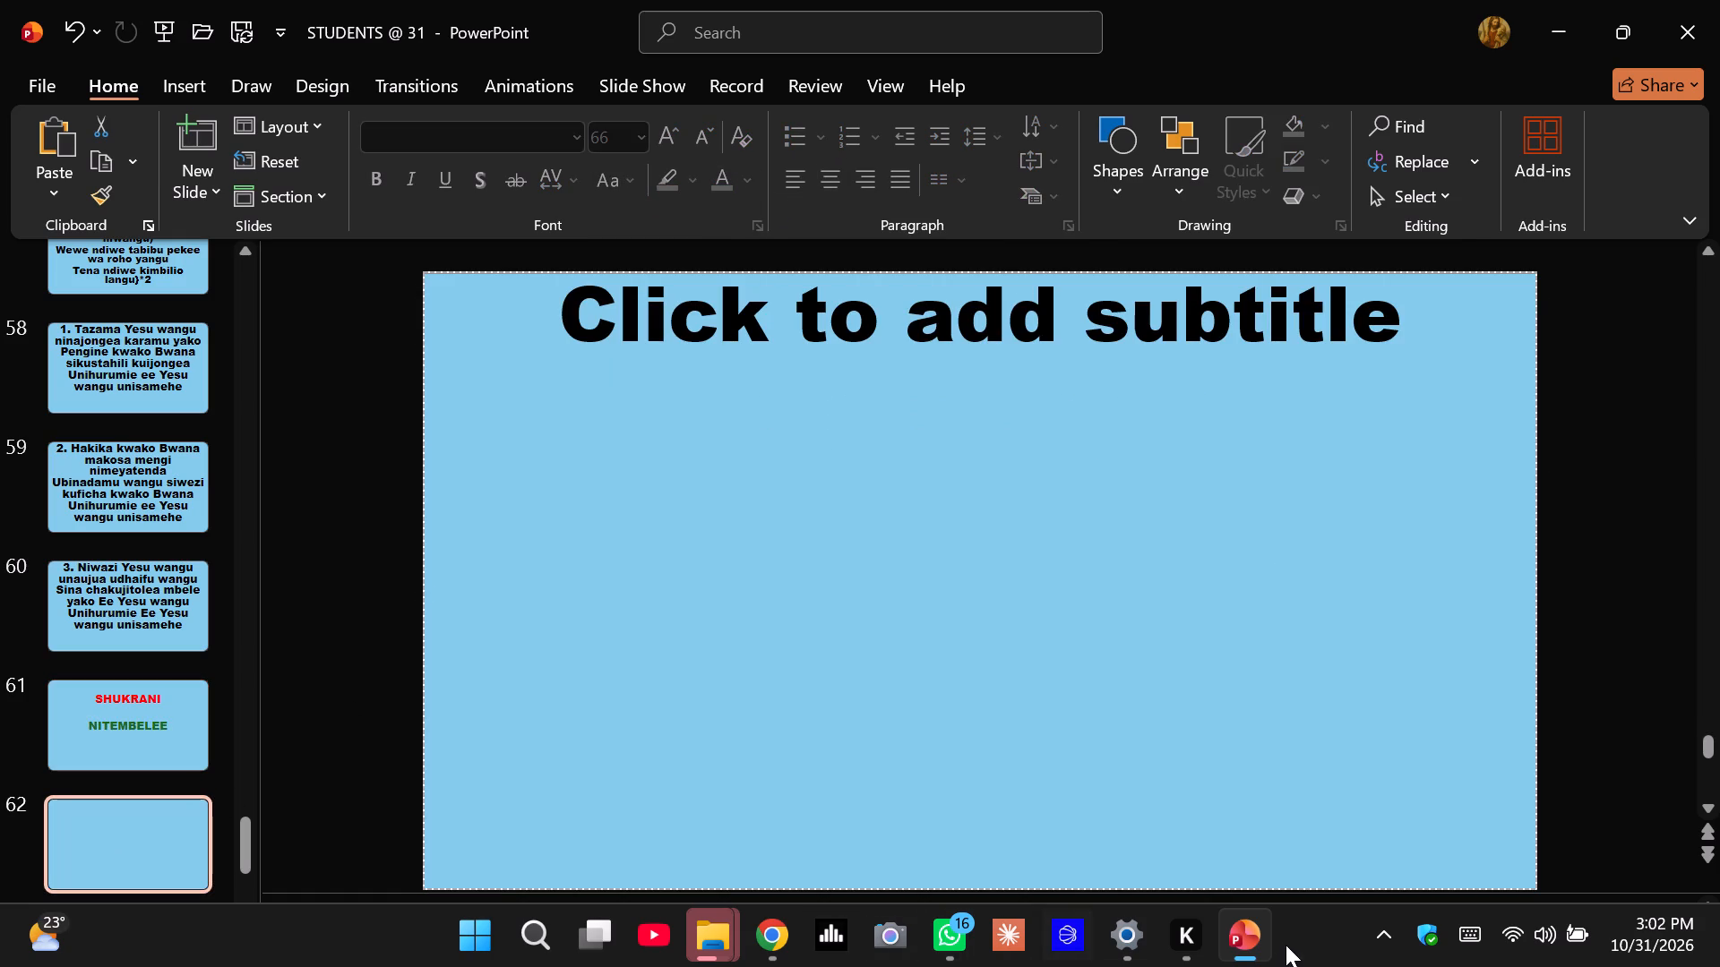
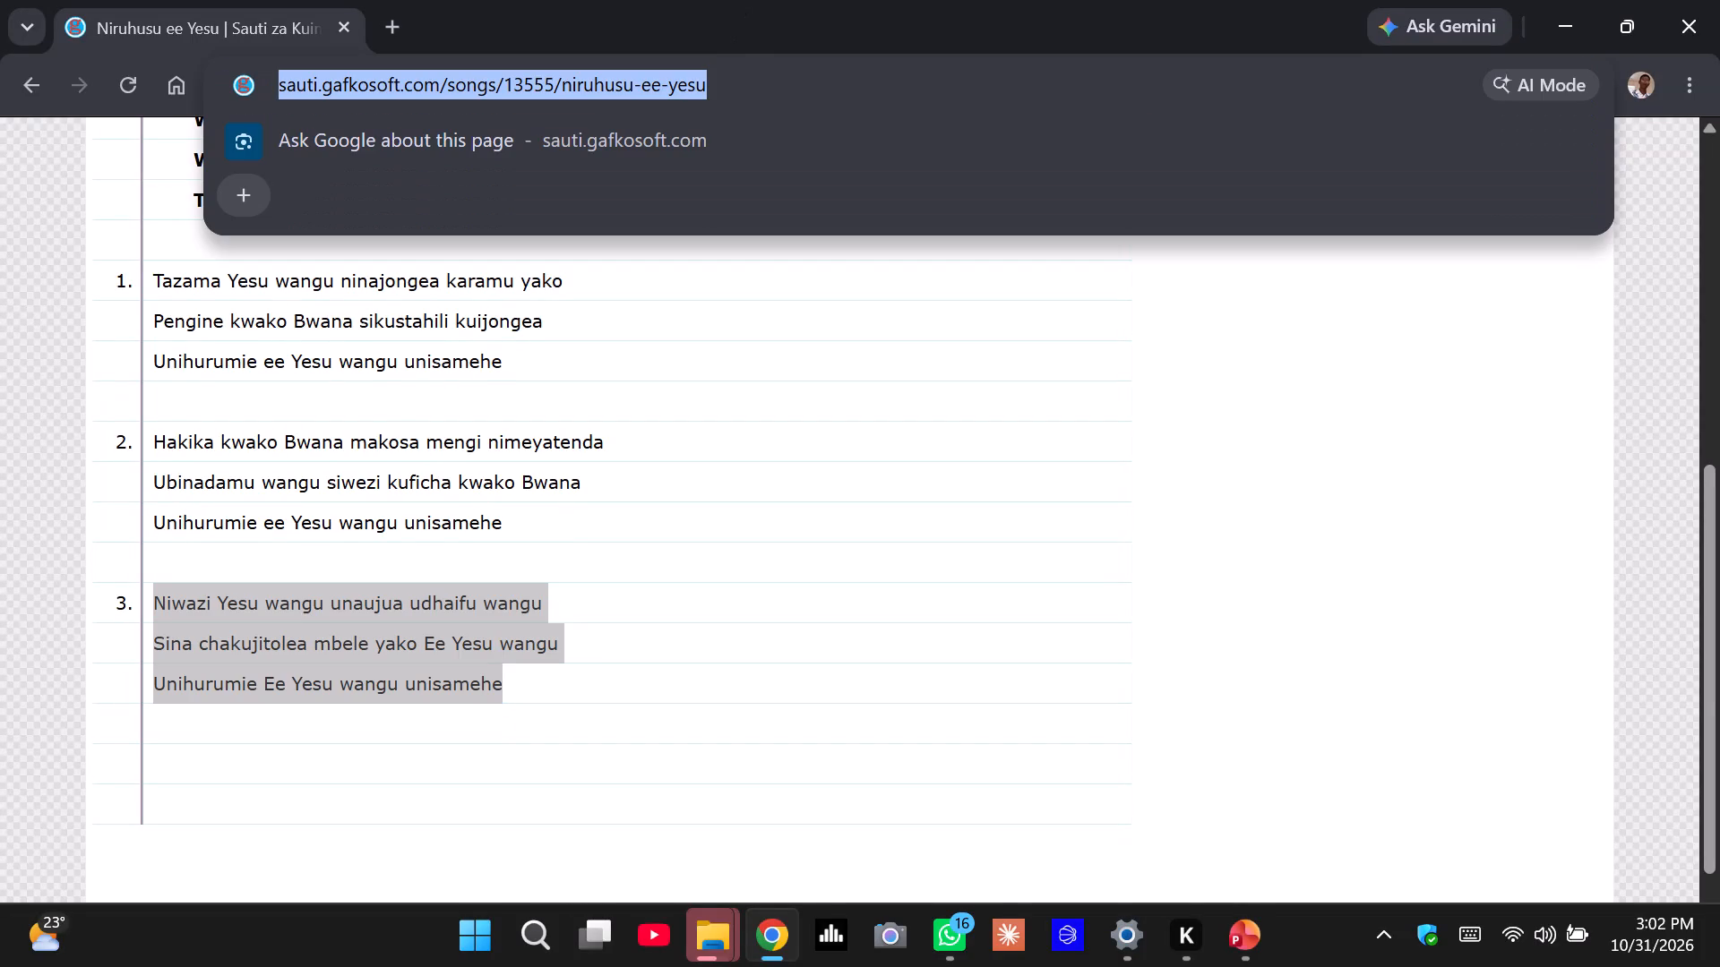
Search the web for "nitembelee lyrics" and look through the results for a source of the song's lyrics.
key("BackSpace")
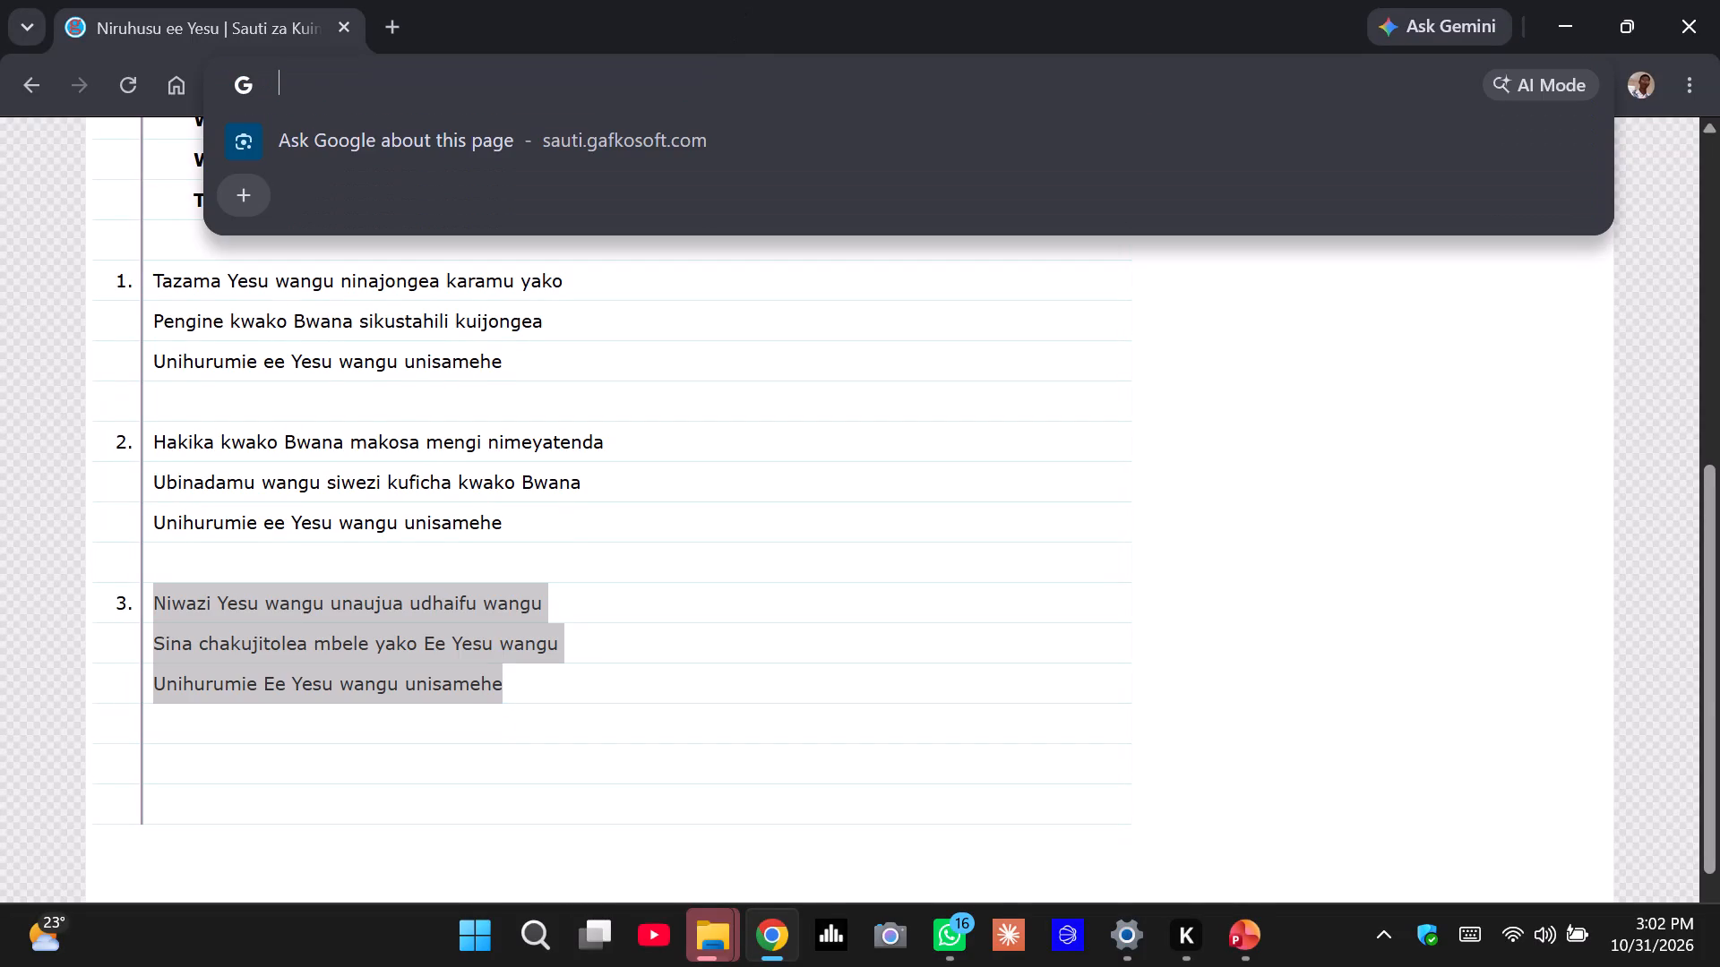
type("nitembelee lyrics")
key("Return")
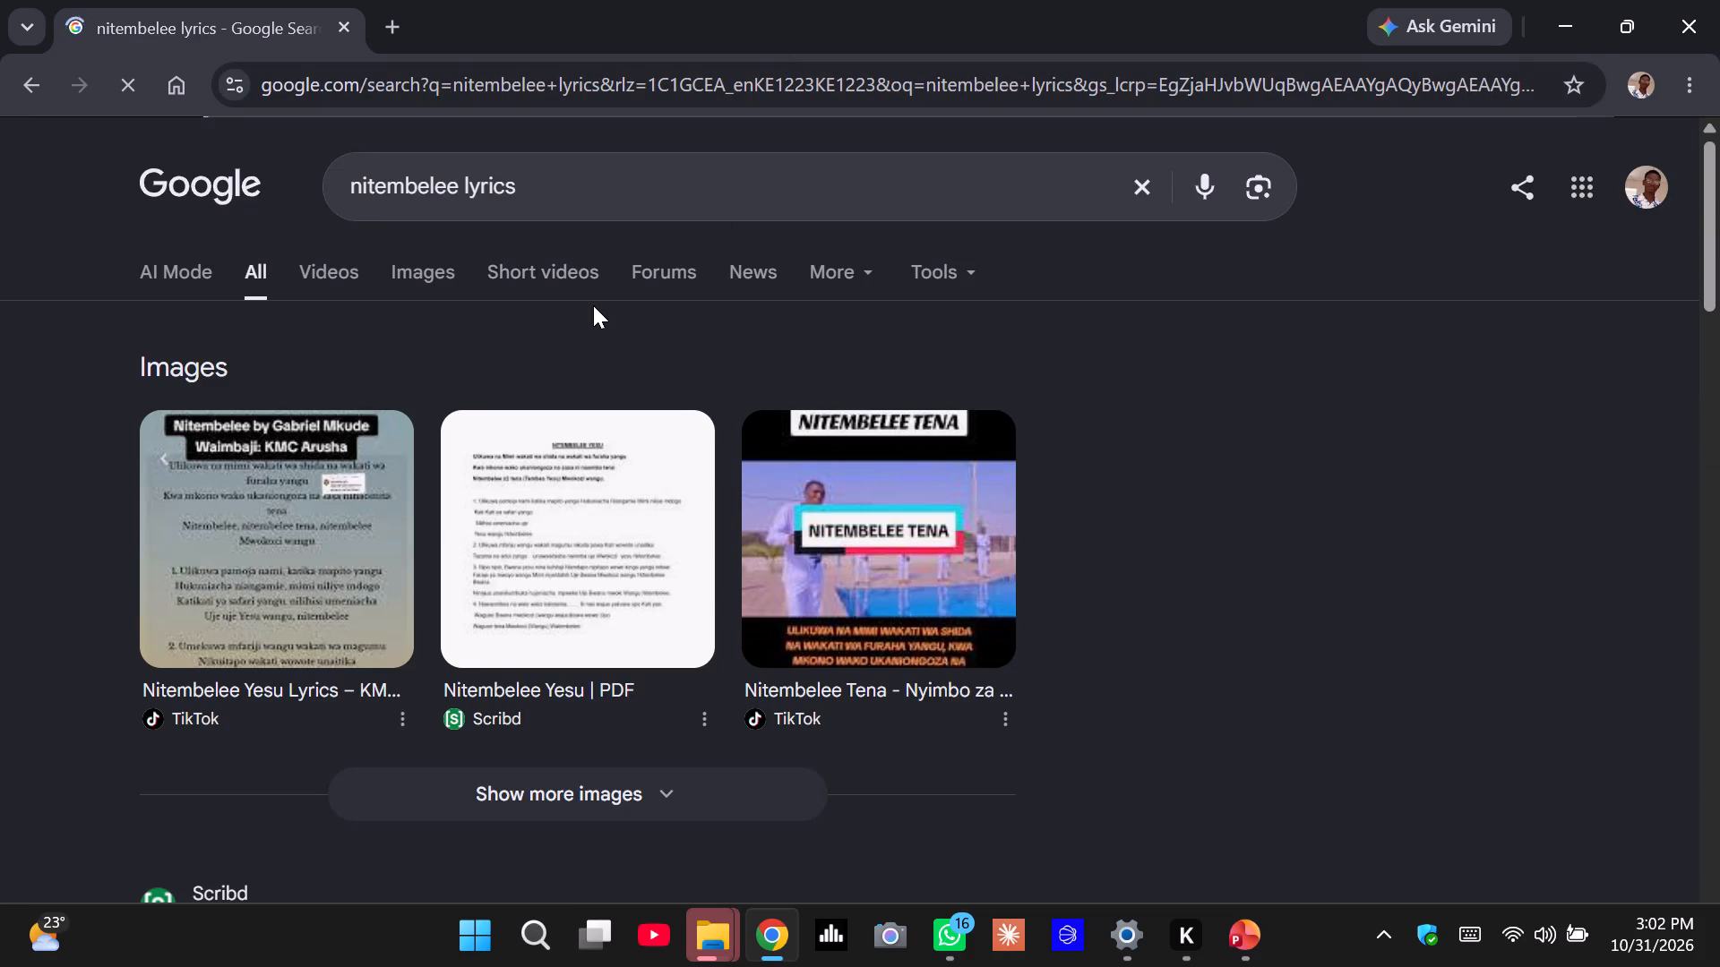
scroll(593, 305, "down", 4)
scroll(470, 383, "down", 1)
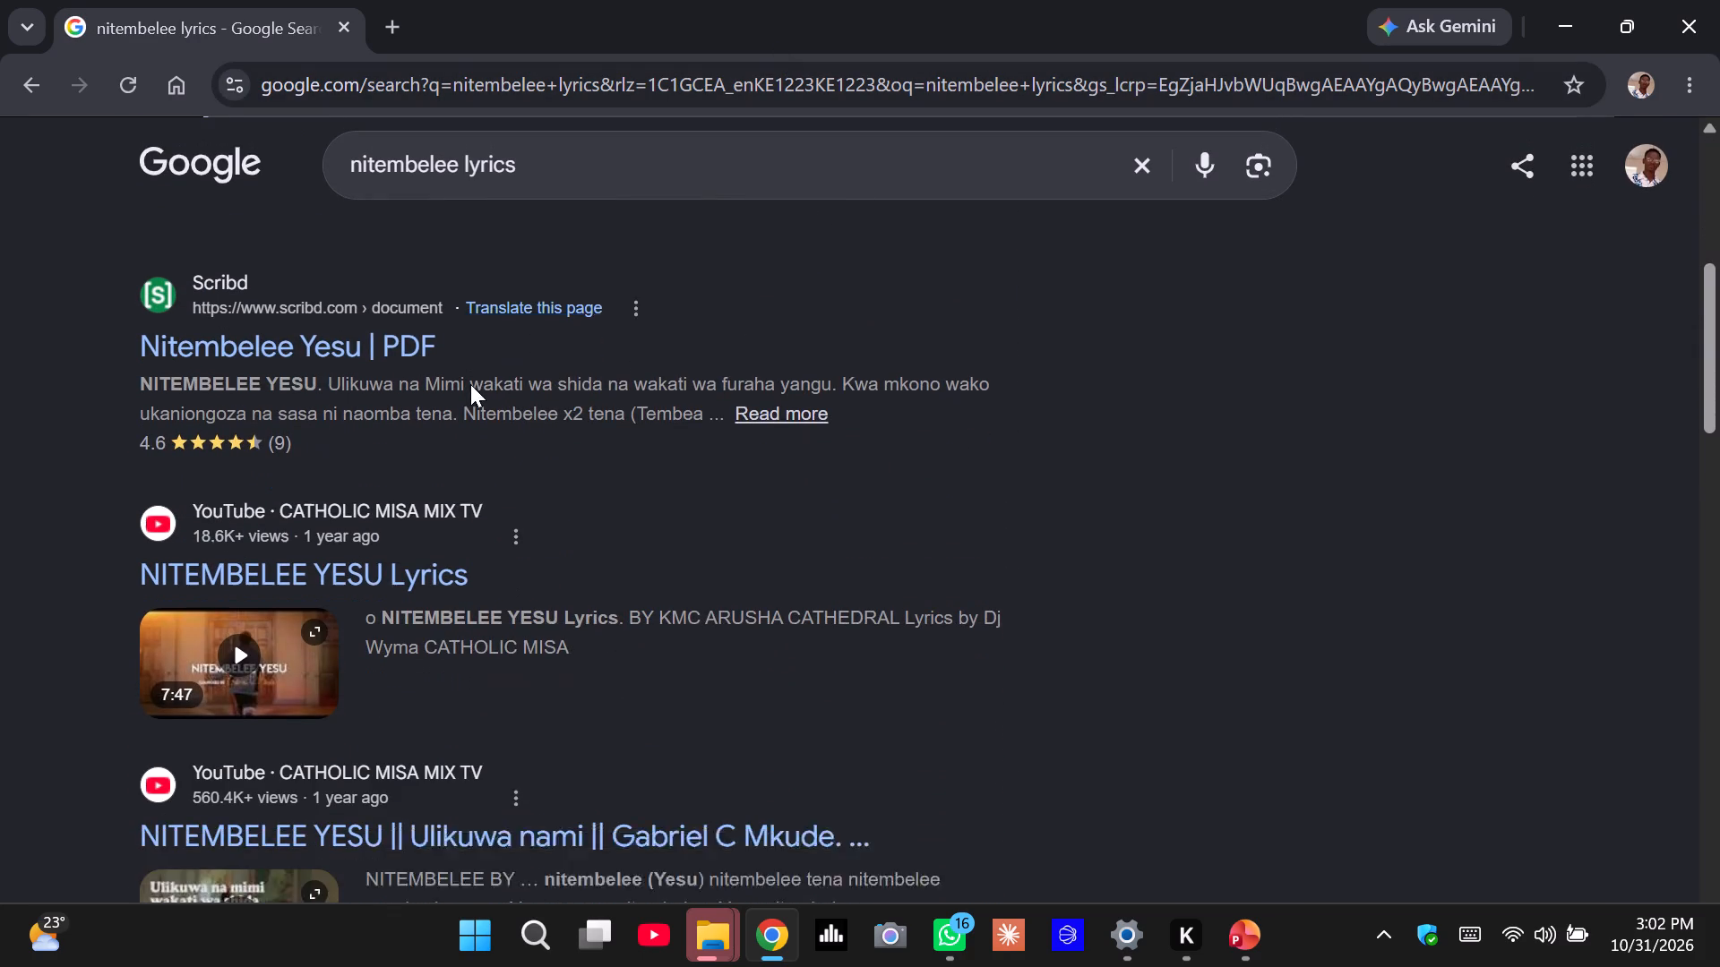
scroll(469, 377, "down", 14)
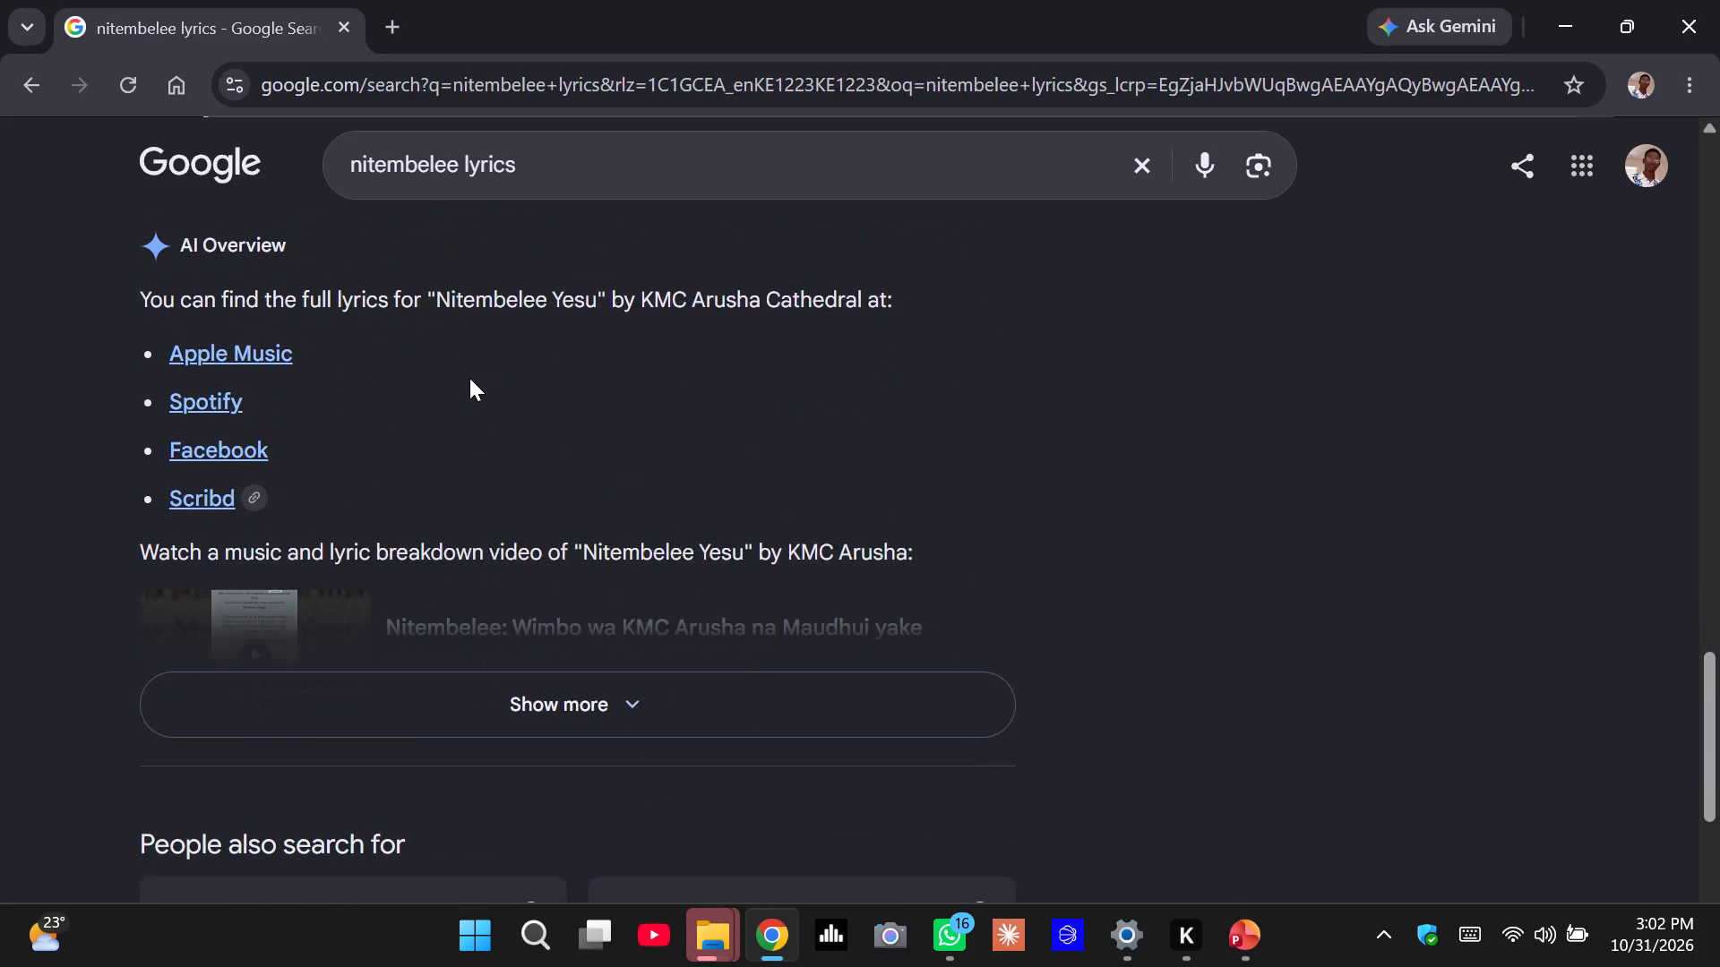
scroll(469, 378, "up", 14)
scroll(456, 302, "up", 10)
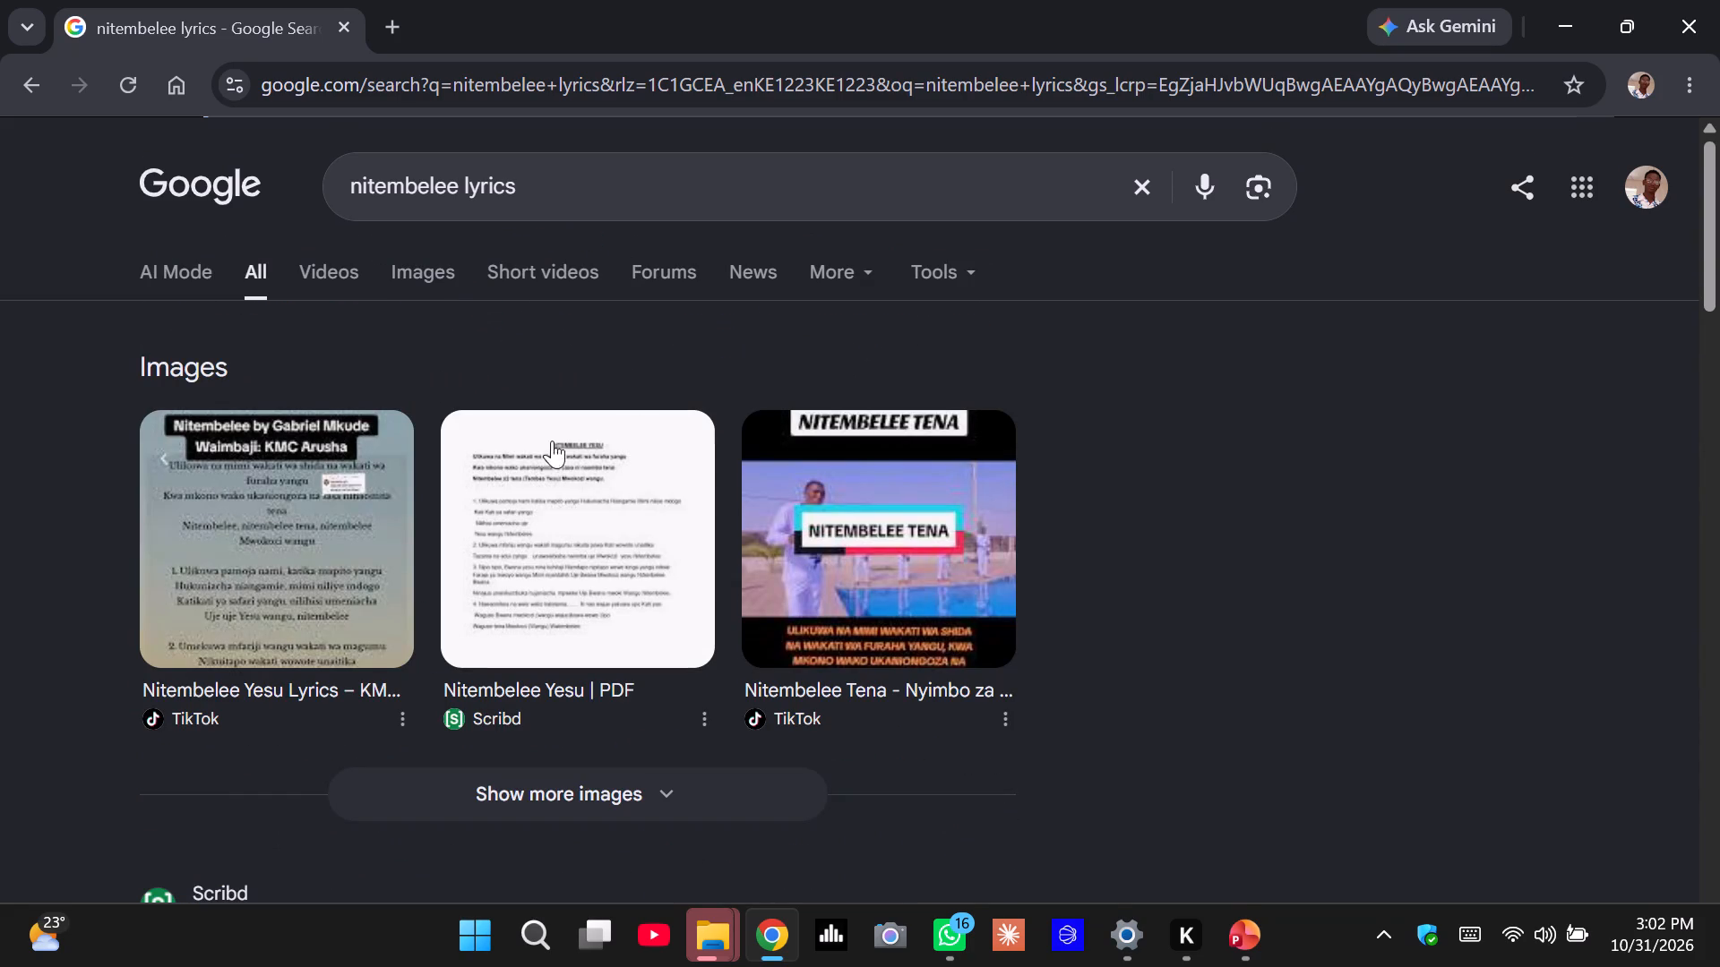